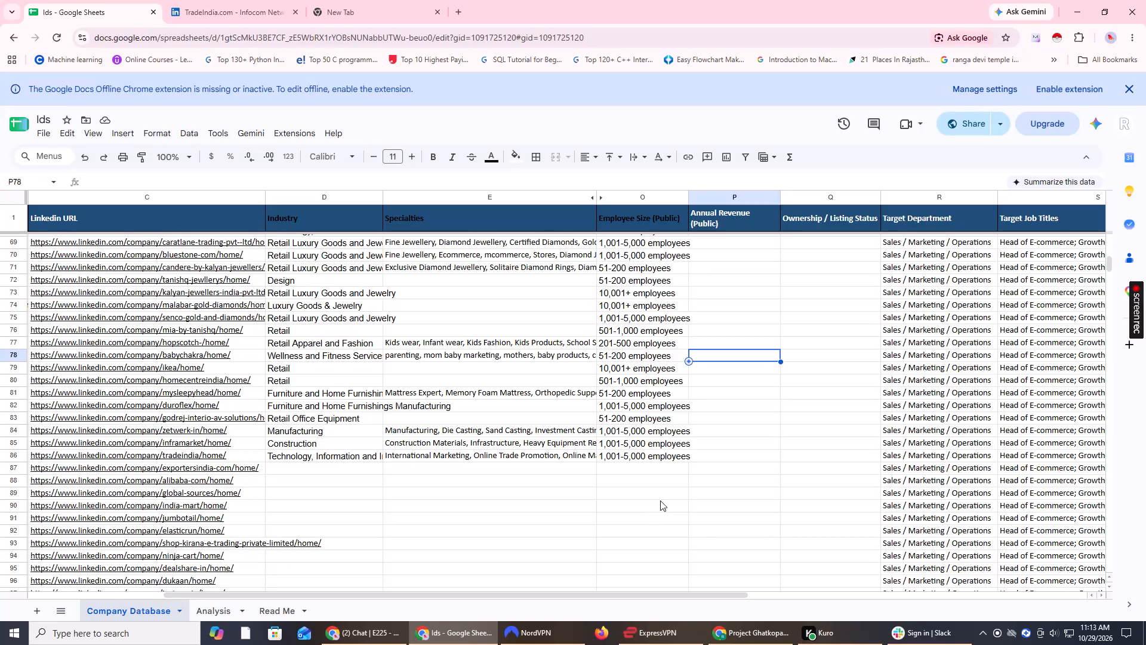
# Set the font of cells D49:P87, from the Industry through Annual Revenue columns, to Default (Calibri).
pyautogui.scroll(1, 547, 508)
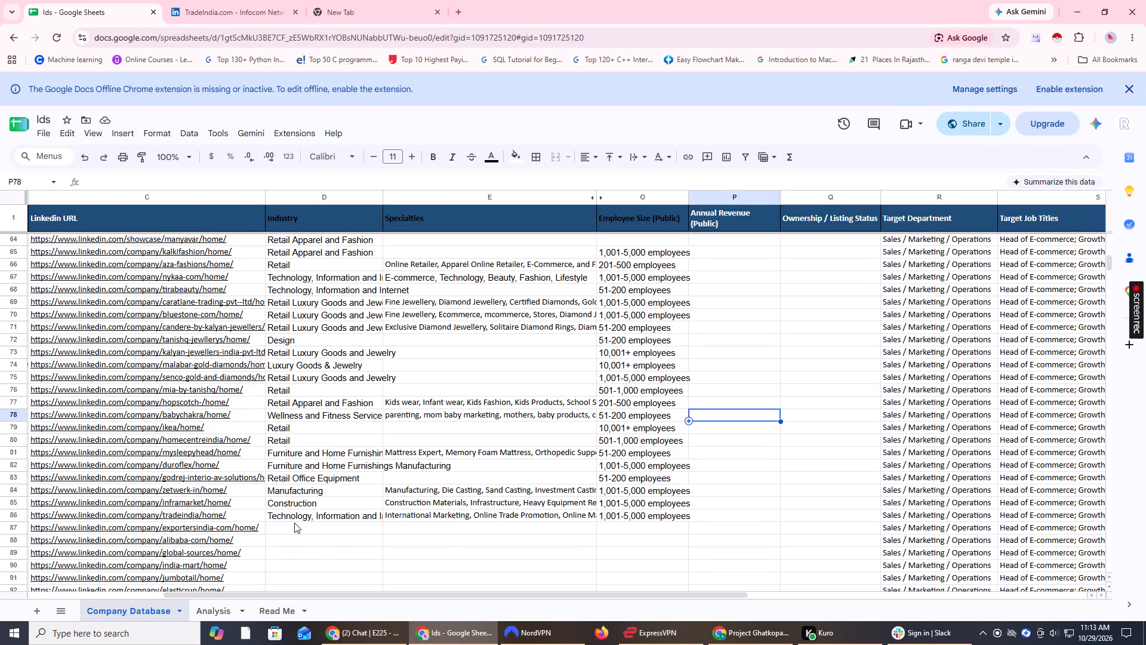
pyautogui.click(296, 523)
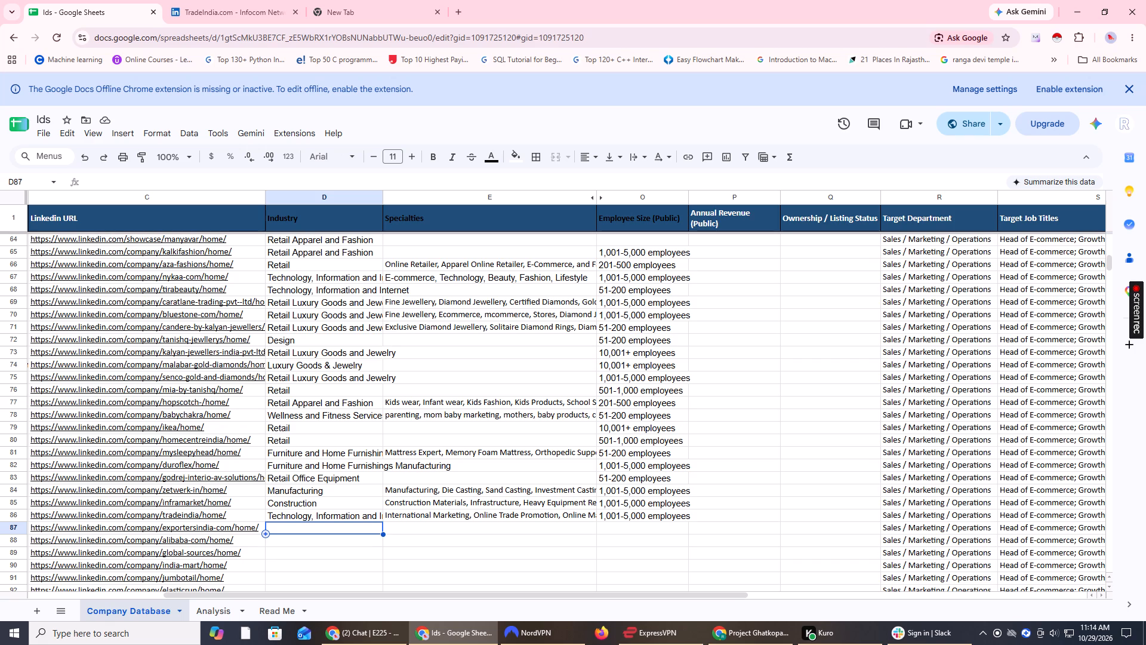
pyautogui.hotkey('shift', 'Up')
pyautogui.hotkey('shift', 'Up')
pyautogui.hotkey('shift', 'Up')
pyautogui.hotkey('shift', 'Up')
pyautogui.hotkey('shift', 'Up')
pyautogui.hotkey('shift', 'Up')
pyautogui.hotkey('shift', 'Up')
pyautogui.hotkey('shift', 'Up')
pyautogui.hotkey('shift', 'Up')
pyautogui.hotkey('shift', 'Up')
pyautogui.hotkey('shift', 'Up')
pyautogui.hotkey('shift', 'Up')
pyautogui.hotkey('shift', 'Up')
pyautogui.hotkey('shift', 'Up')
pyautogui.hotkey('shift', 'Up')
pyautogui.hotkey('shift', 'Up')
pyautogui.hotkey('shift', 'Up')
pyautogui.hotkey('shift', 'Up')
pyautogui.hotkey('shift', 'Up')
pyautogui.hotkey('shift', 'Up')
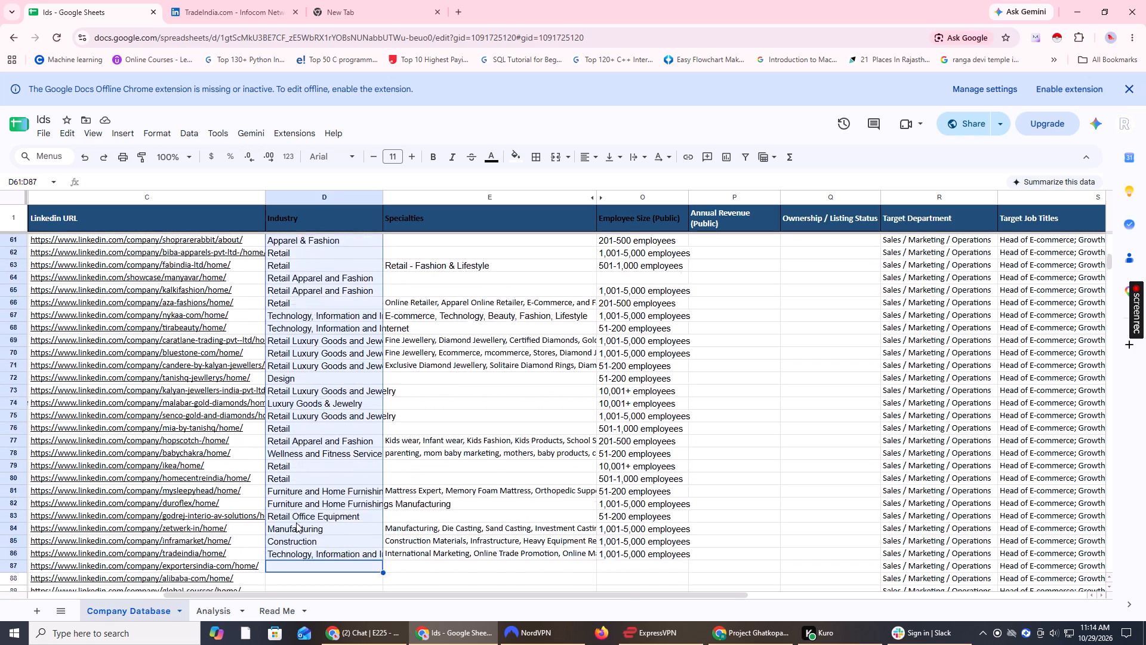
pyautogui.hotkey('shift', 'Up')
pyautogui.hotkey('shift', 'Right')
pyautogui.hotkey('shift', 'Right')
pyautogui.hotkey('shift', 'Right')
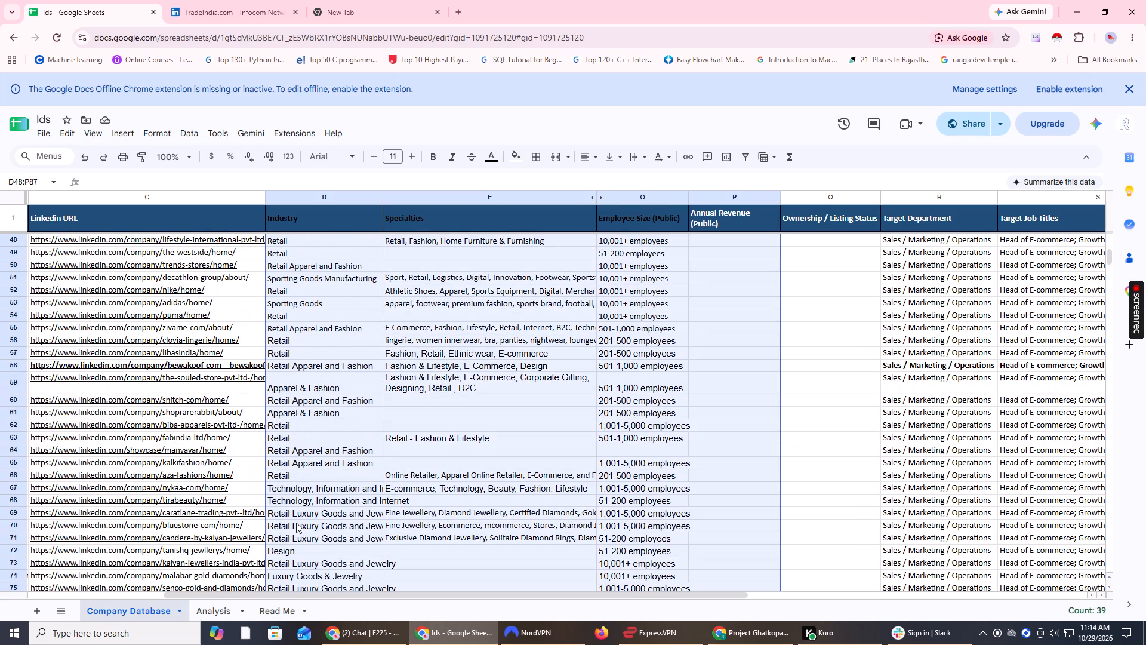
pyautogui.hotkey('shift', 'Down')
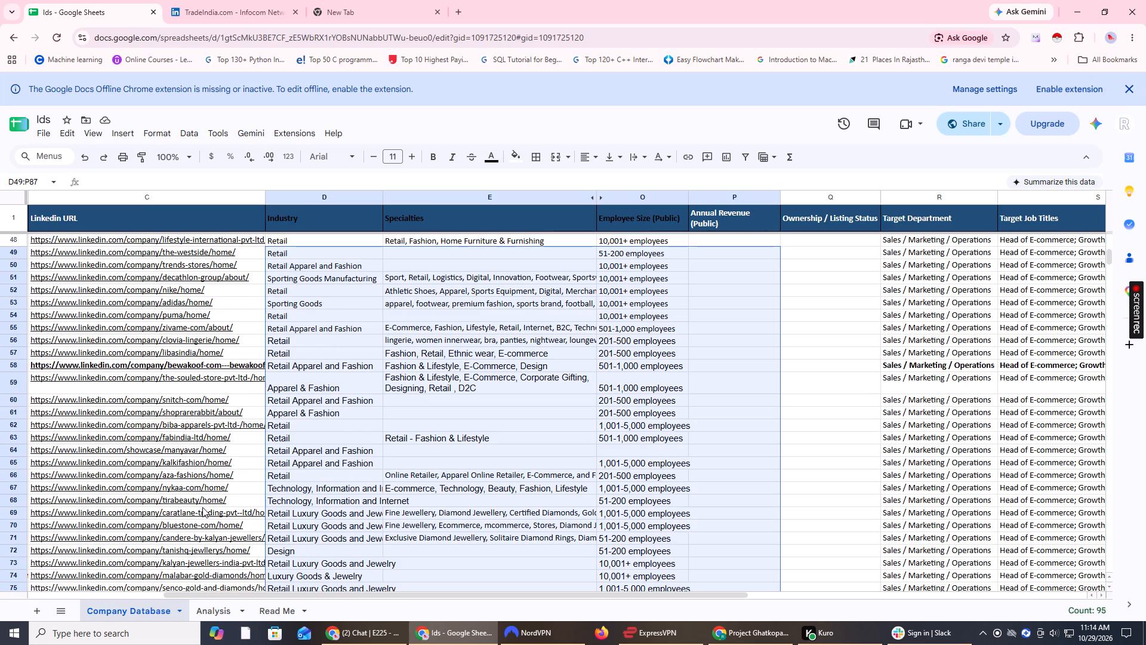
pyautogui.click(338, 159)
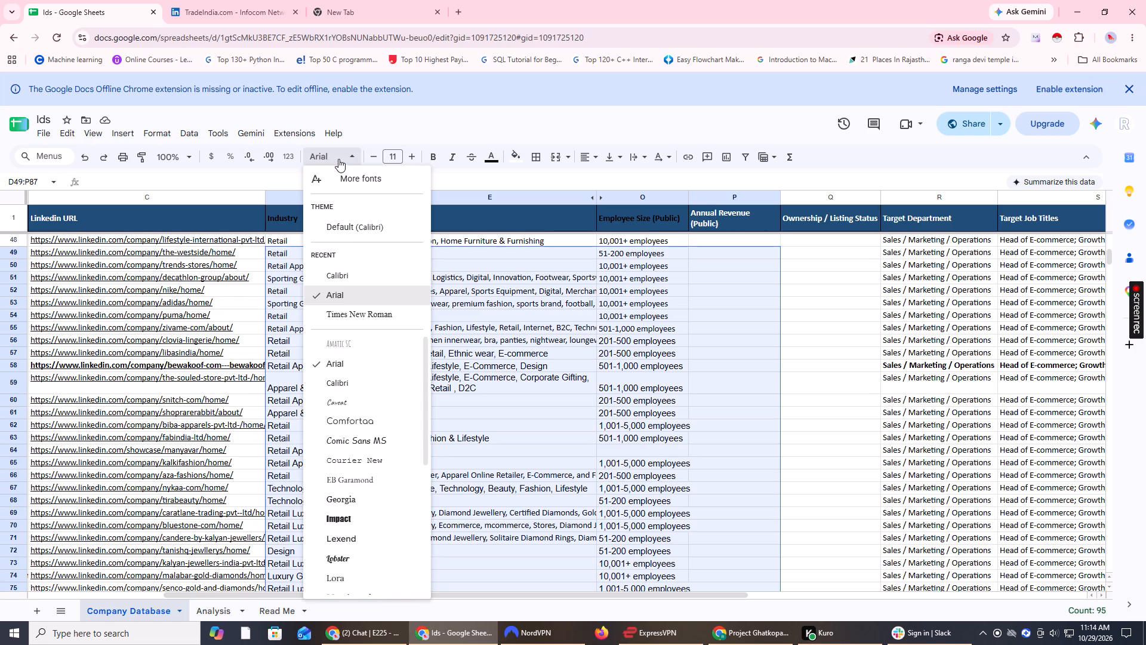
pyautogui.click(344, 235)
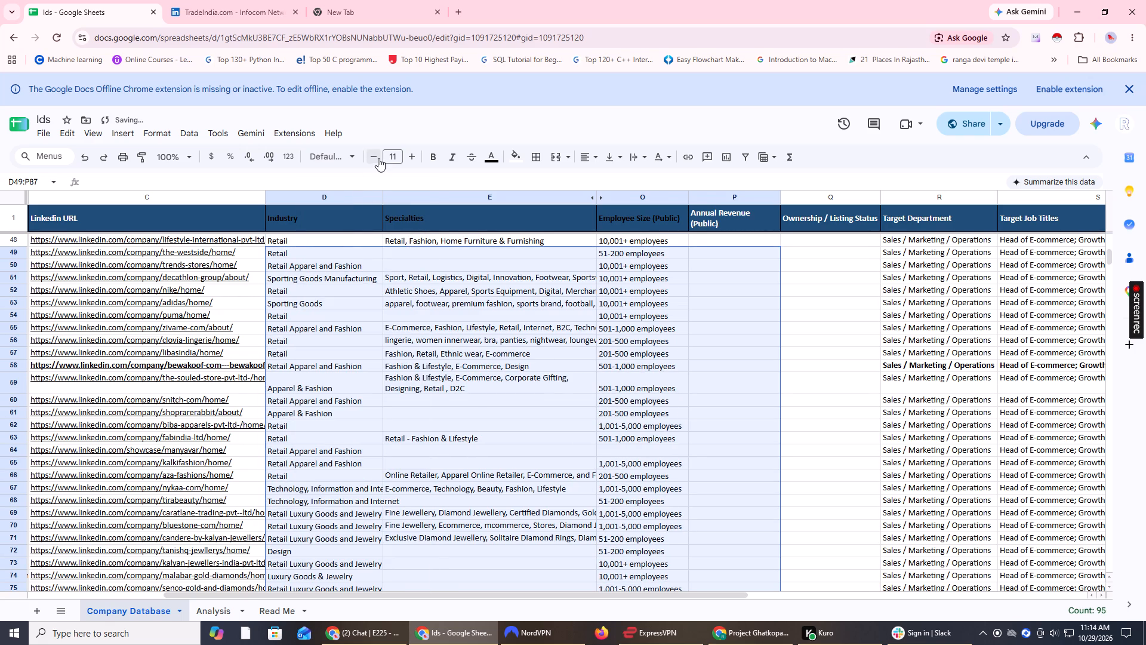
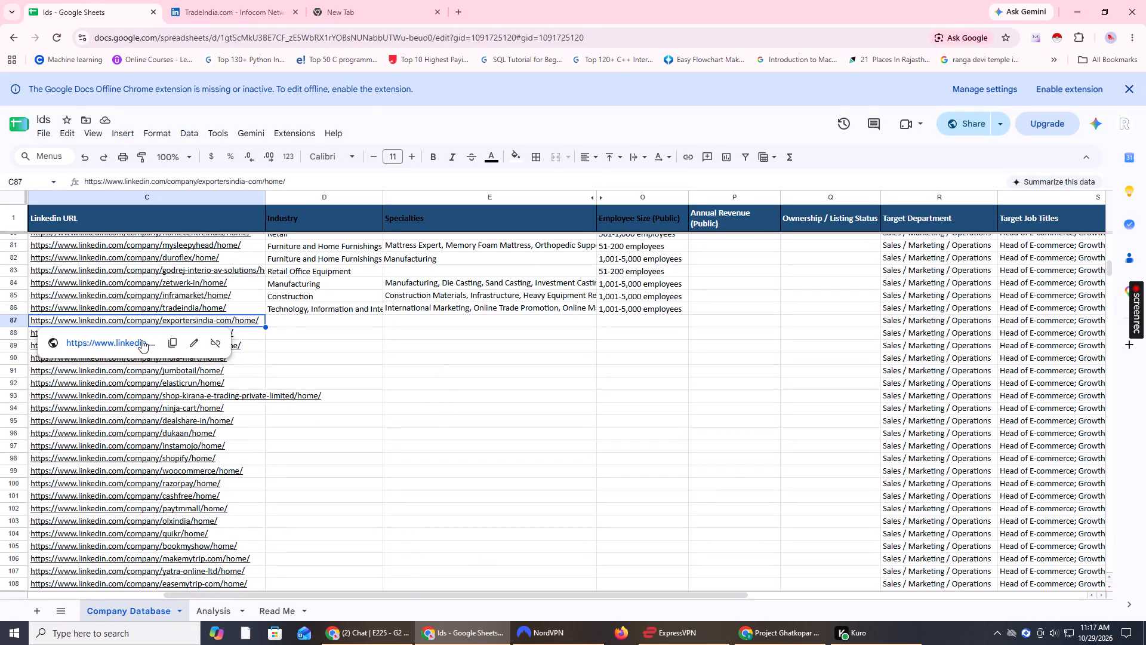
# Open ExportersIndia's LinkedIn page from its URL in C87 and close the TradeIndia and blank browser tabs.
pyautogui.click(141, 340)
pyautogui.click(349, 0)
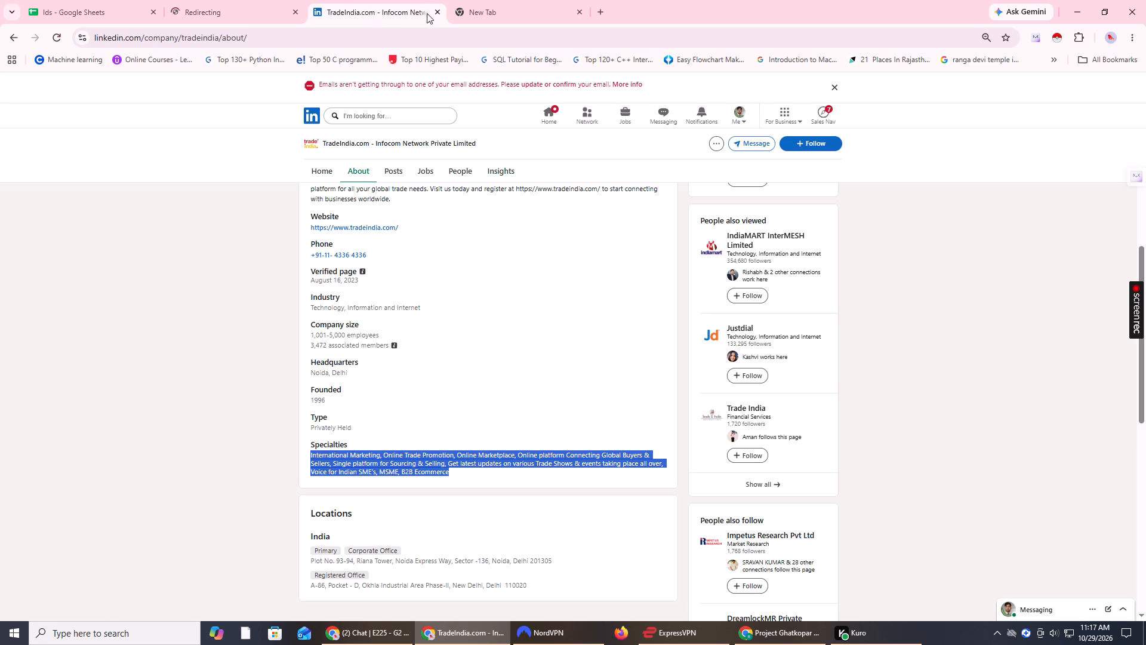
pyautogui.click(438, 12)
pyautogui.click(438, 11)
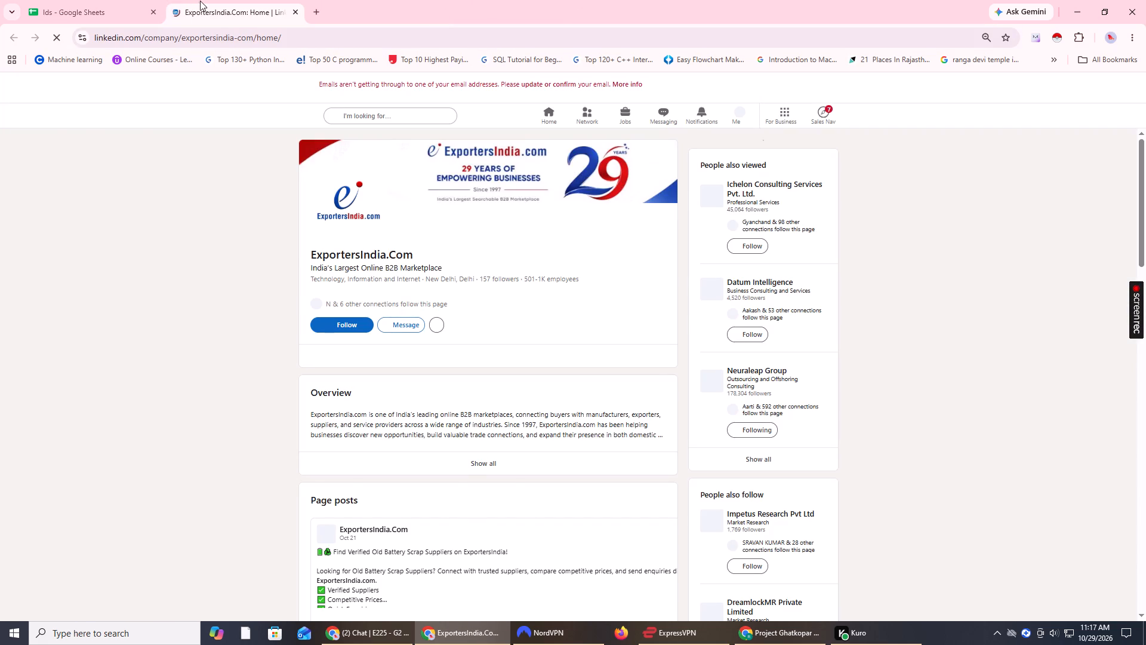
pyautogui.click(86, 0)
pyautogui.click(240, 0)
# Follow ExportersIndia.Com on LinkedIn.
pyautogui.scroll(-1, 373, 360)
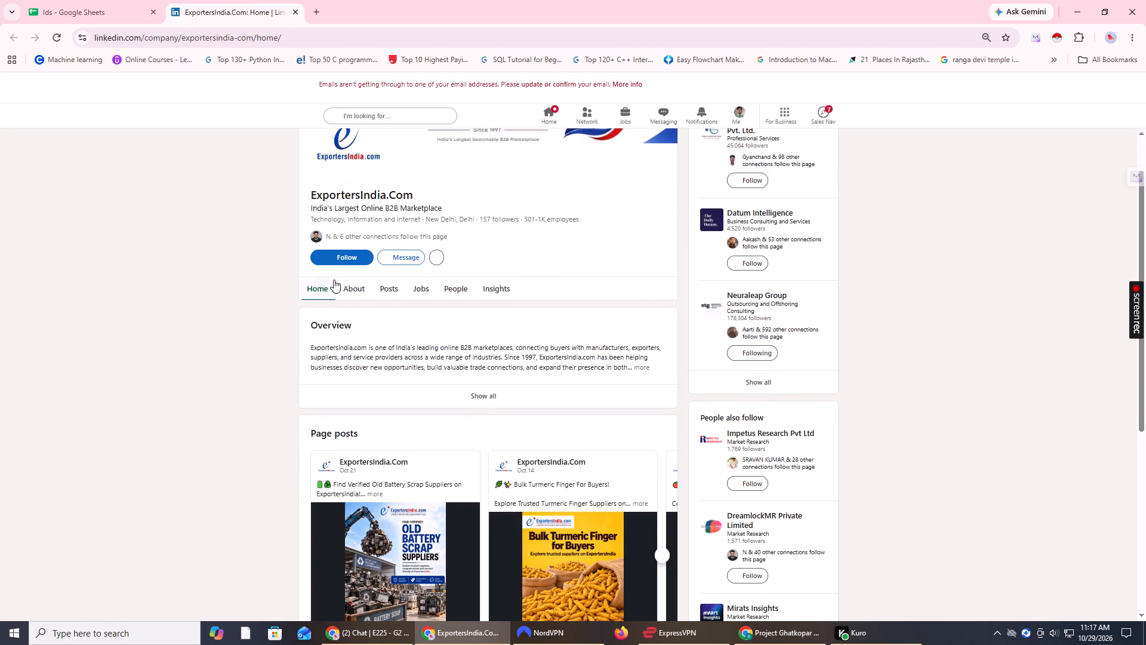
pyautogui.click(334, 263)
# Copy the industry "Technology, Information and Internet" from ExportersIndia's LinkedIn About page into Industry cell D87.
pyautogui.click(352, 290)
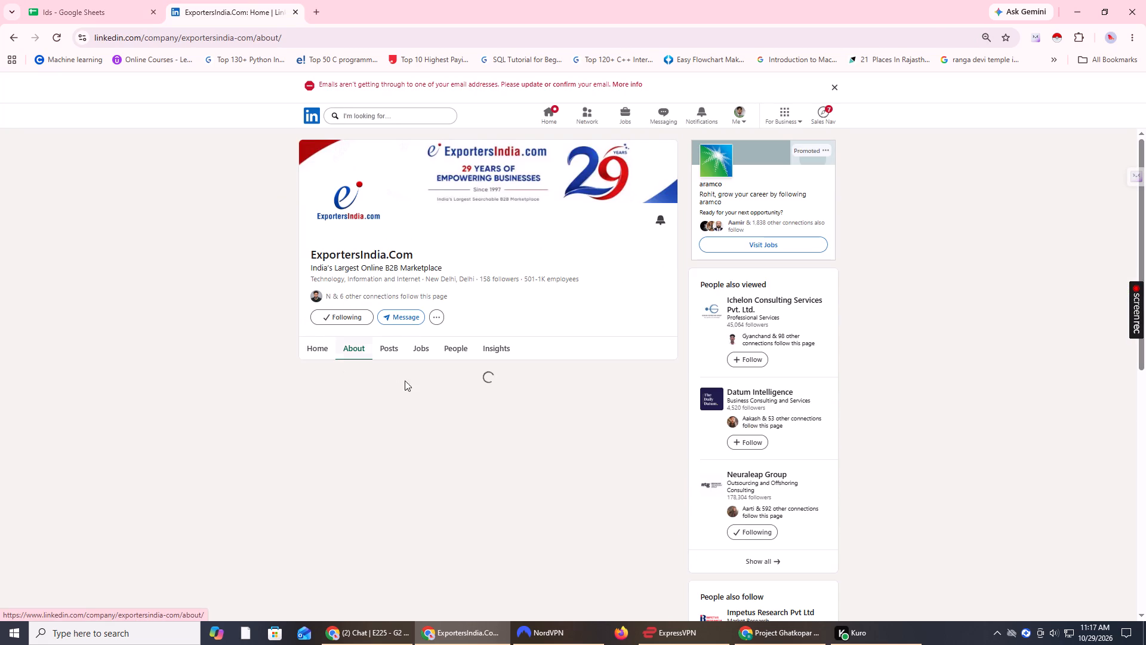
pyautogui.scroll(-8, 401, 338)
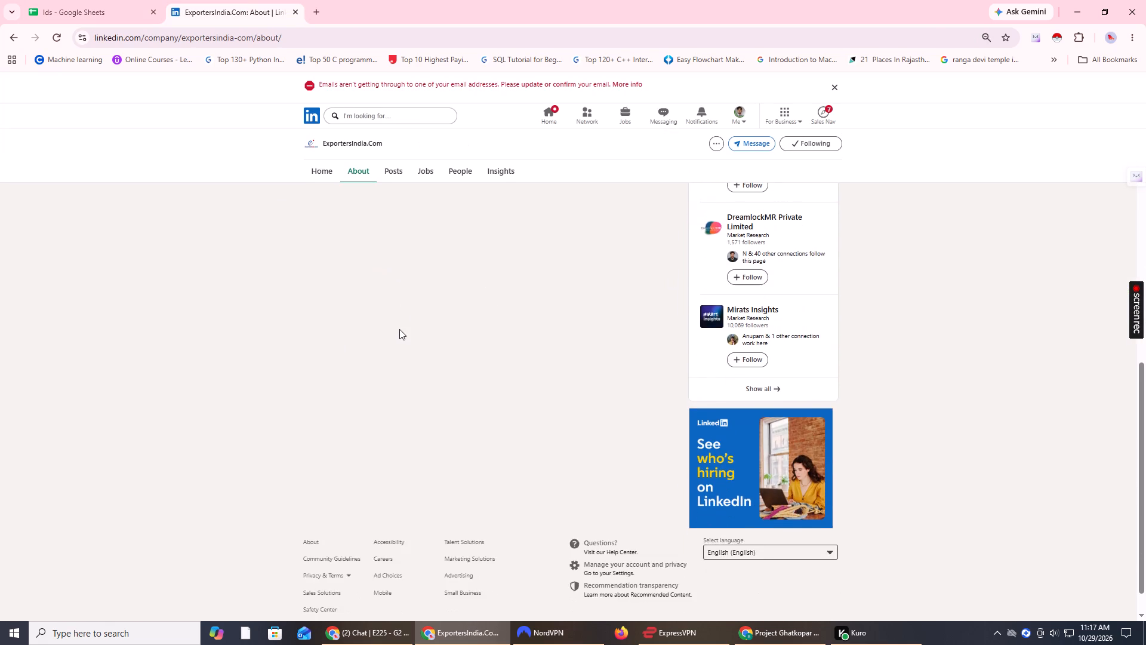
pyautogui.scroll(-3, 399, 329)
pyautogui.scroll(3, 399, 328)
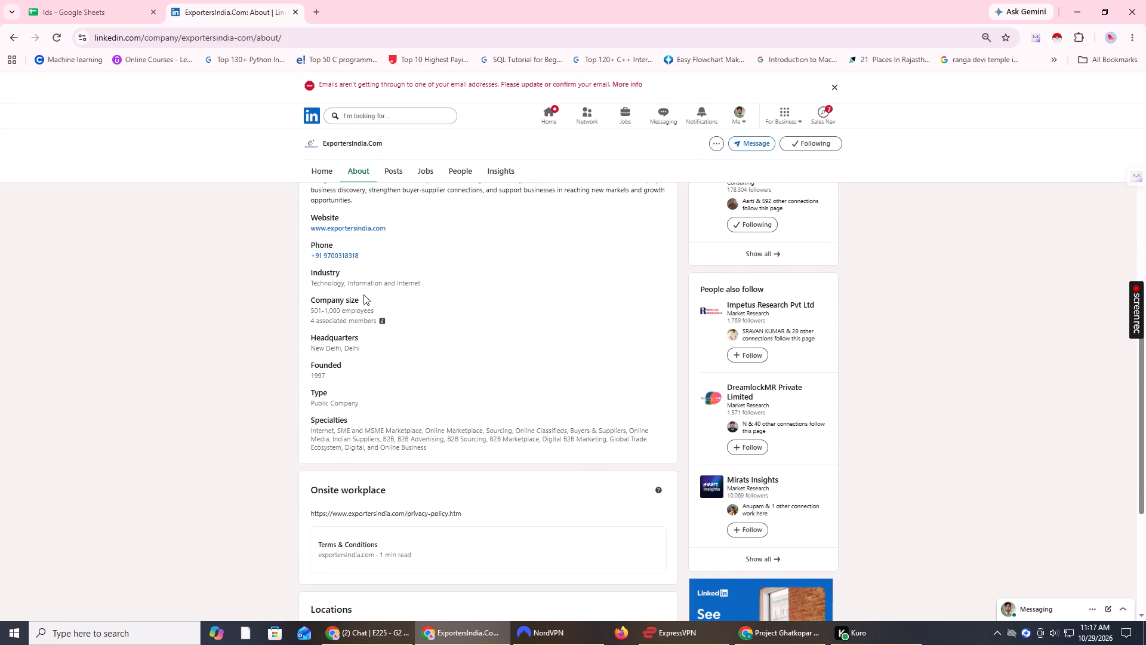
pyautogui.tripleClick(358, 281)
pyautogui.hotkey('ctrl', 'c')
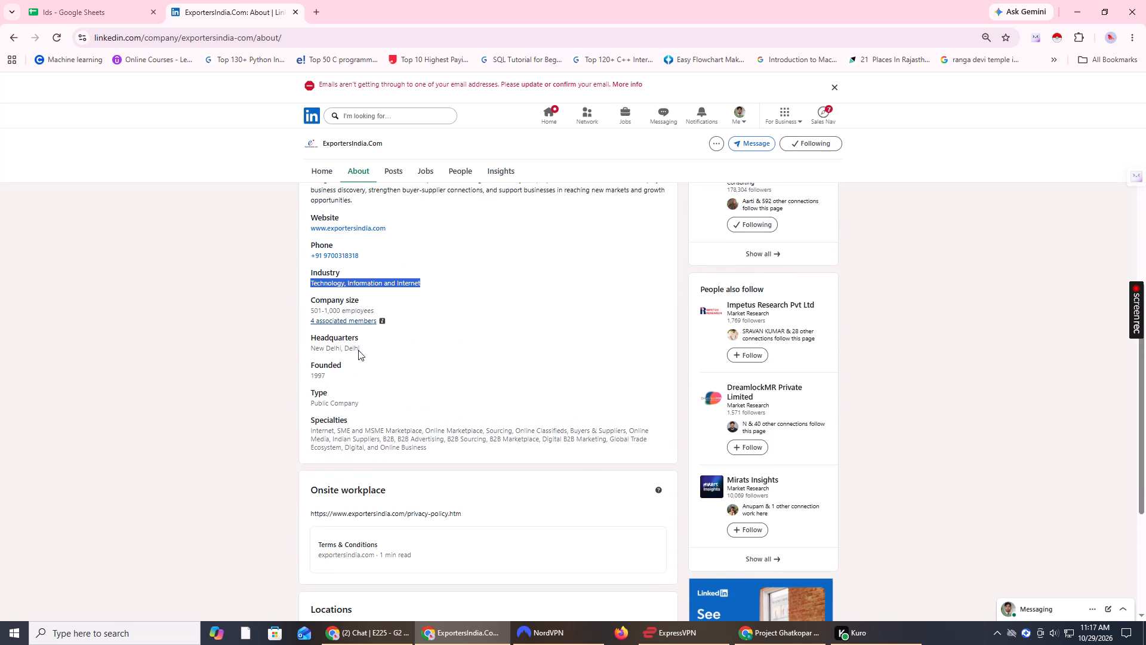
pyautogui.scroll(1, 355, 351)
pyautogui.click(84, 0)
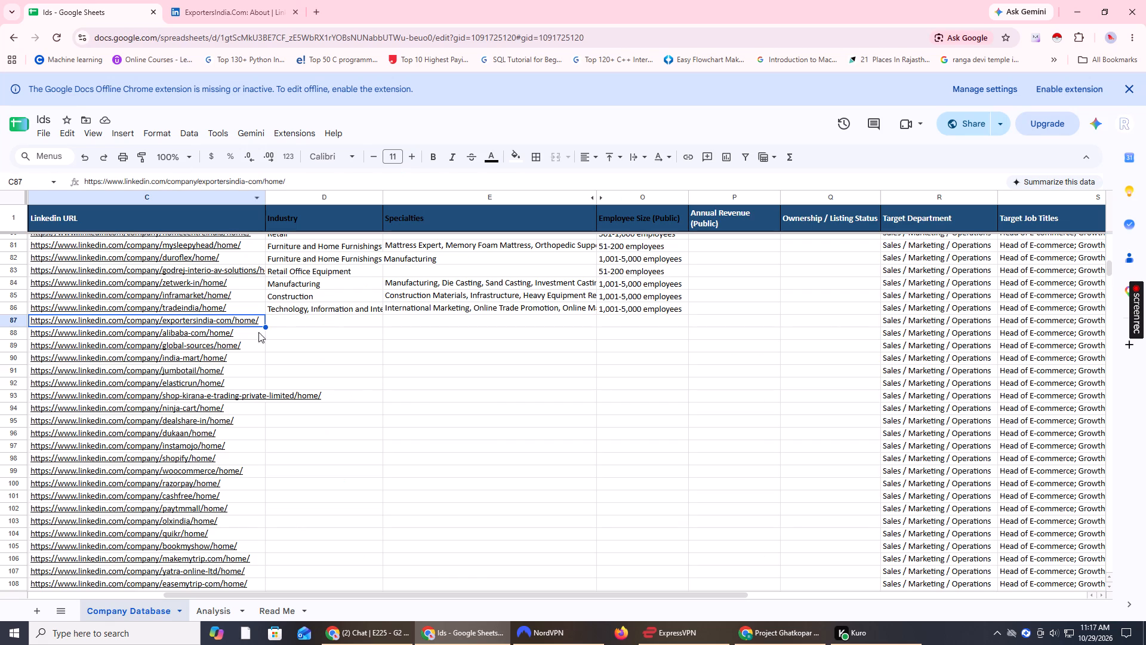
pyautogui.click(276, 321)
pyautogui.hotkey('ctrl', 'v')
# Copy the company phone number from ExportersIndia's LinkedIn About page and enter it as text in W87.
pyautogui.click(175, 0)
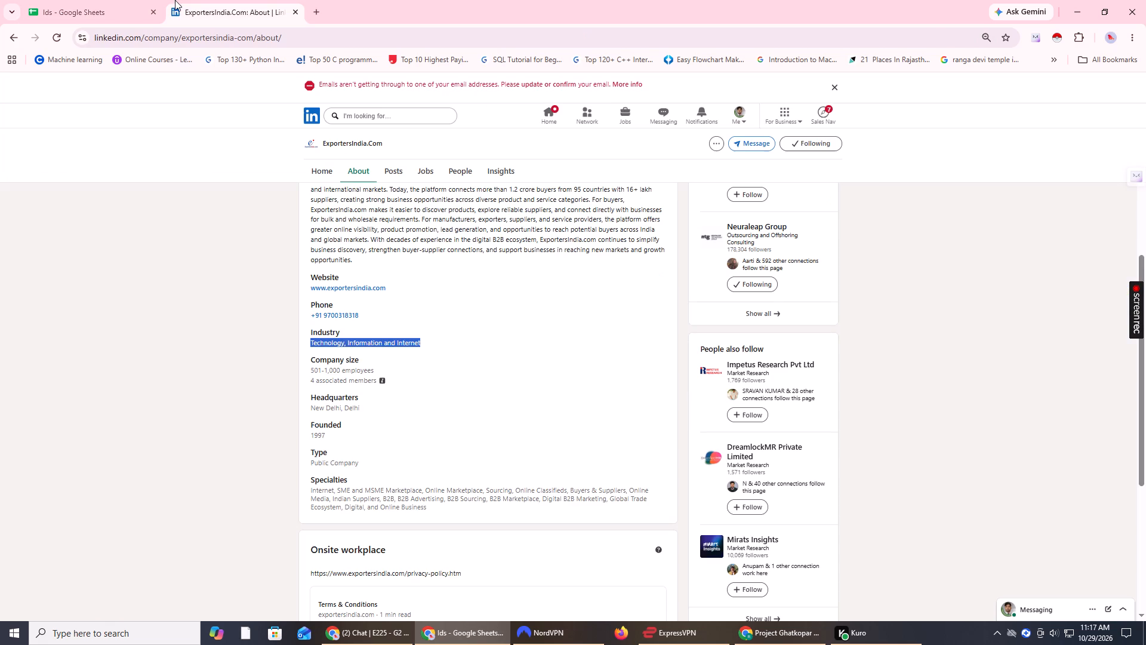
pyautogui.moveTo(372, 317); pyautogui.dragTo(277, 317)
pyautogui.hotkey('ctrl', 'c')
pyautogui.click(116, 0)
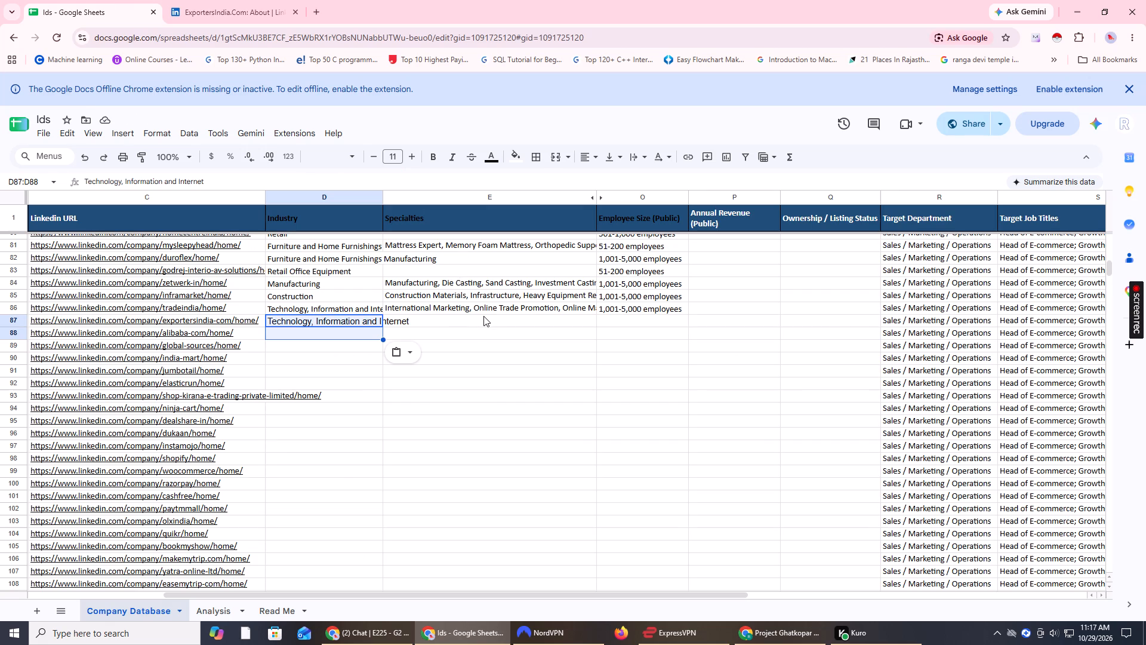
pyautogui.click(463, 319)
pyautogui.press('Right')
pyautogui.press('Right')
pyautogui.press('Right')
pyautogui.press('Right')
pyautogui.press('Right')
pyautogui.press('Right')
pyautogui.press('Right')
pyautogui.press('Right')
pyautogui.press('Right')
pyautogui.press('Right')
pyautogui.press('Right')
pyautogui.press('Right')
pyautogui.press('Right')
pyautogui.press('Right')
pyautogui.press('Right')
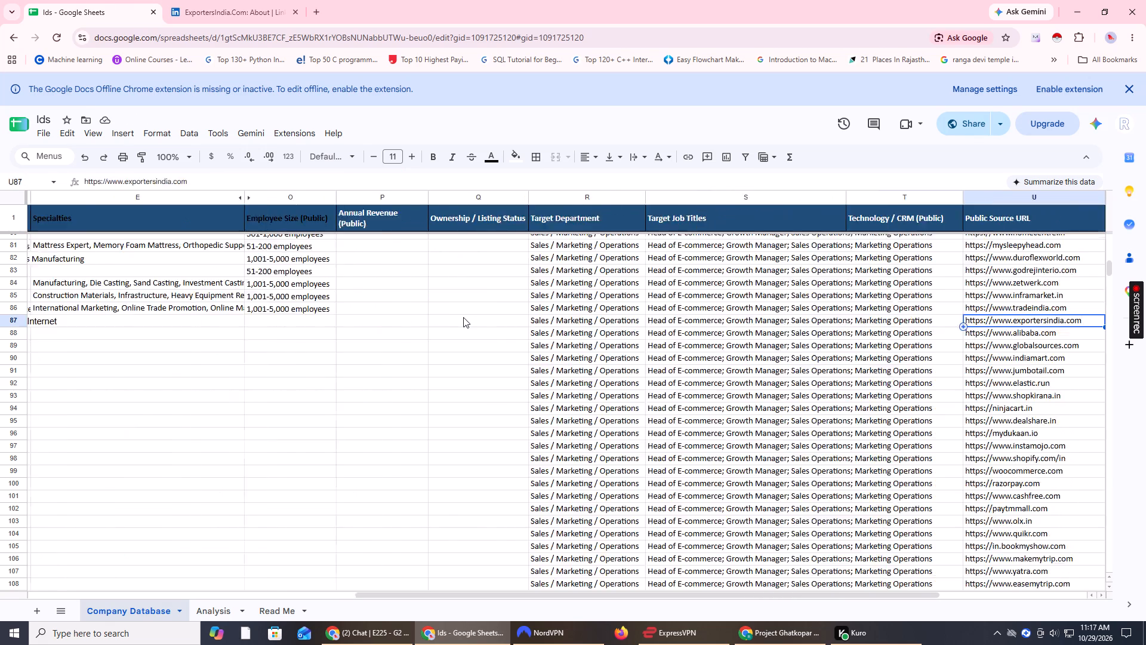
pyautogui.press('Right')
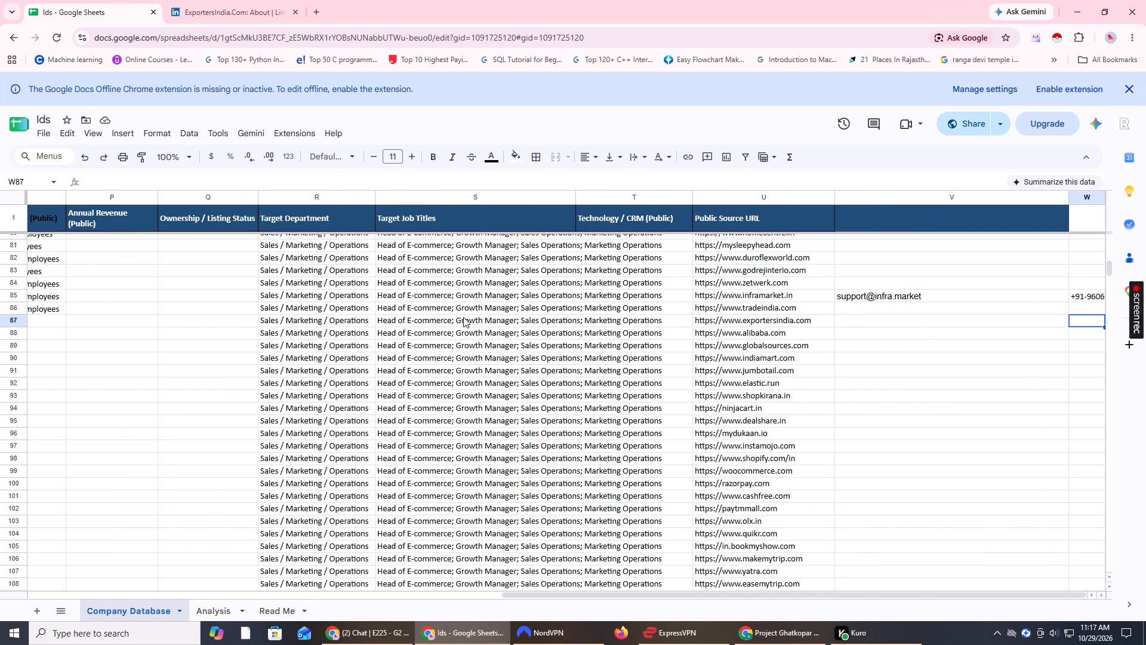
pyautogui.press("'")
pyautogui.hotkey('ctrl', 'v')
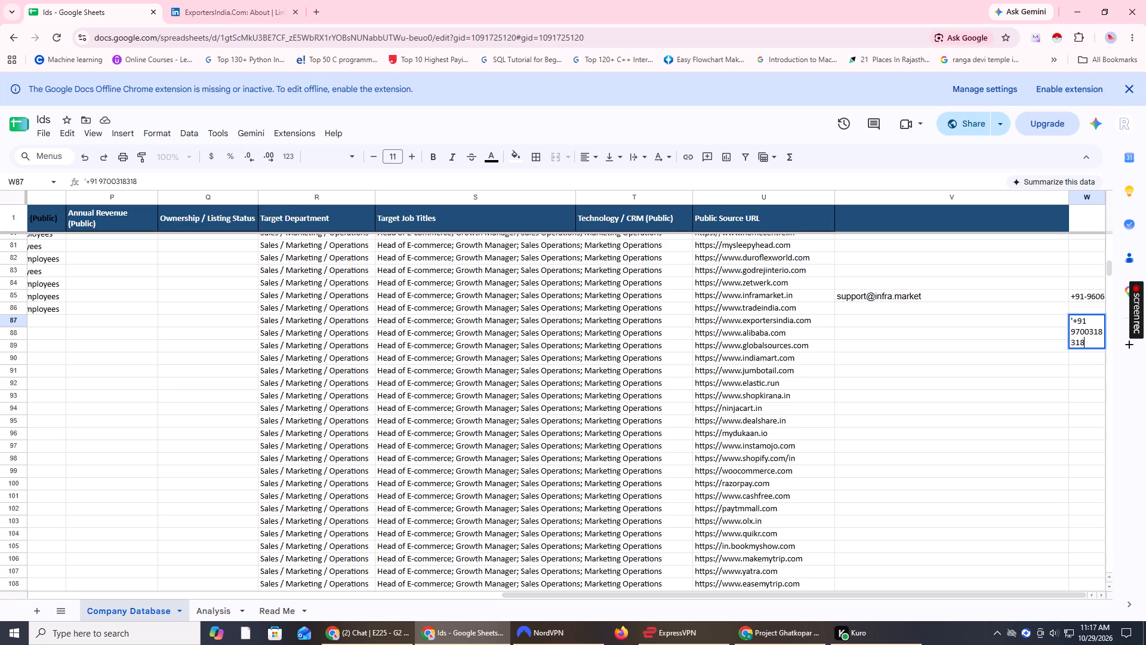
pyautogui.press('Return')
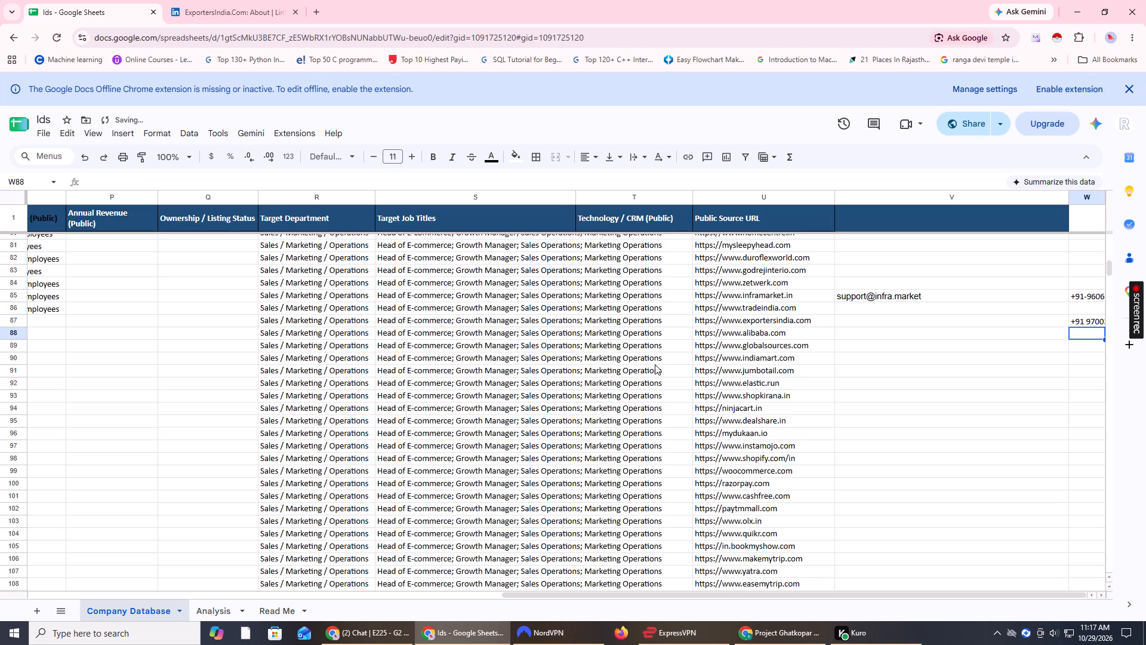
# Copy the company size "501-1,000 employees" from ExportersIndia's LinkedIn About page into Employee Size cell O87.
pyautogui.press('Up')
pyautogui.press('Left')
pyautogui.press('Left')
pyautogui.press('Left')
pyautogui.press('Left')
pyautogui.press('Left')
pyautogui.press('Left')
pyautogui.press('Left')
pyautogui.press('Left')
pyautogui.press('Left')
pyautogui.press('Left')
pyautogui.press('Left')
pyautogui.press('Left')
pyautogui.press('Left')
pyautogui.press('Left')
pyautogui.press('Left')
pyautogui.press('Left')
pyautogui.press('Left')
pyautogui.press('Left')
pyautogui.press('Left')
pyautogui.press('Left')
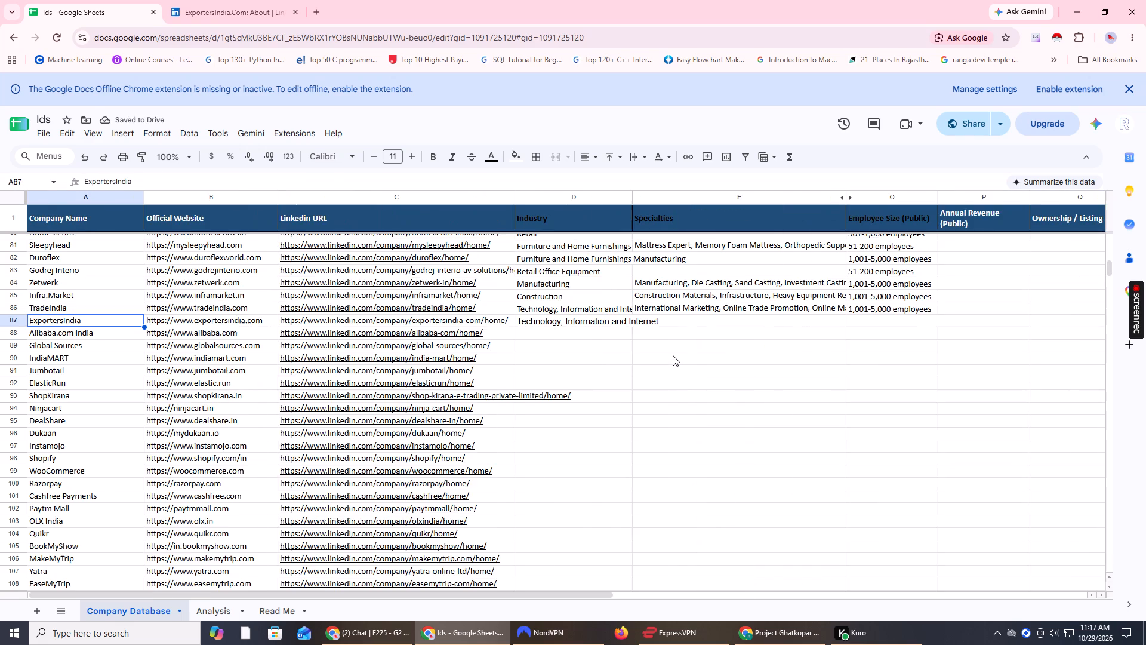
pyautogui.press('Right')
pyautogui.press('Right')
pyautogui.press('Right')
pyautogui.press('Right')
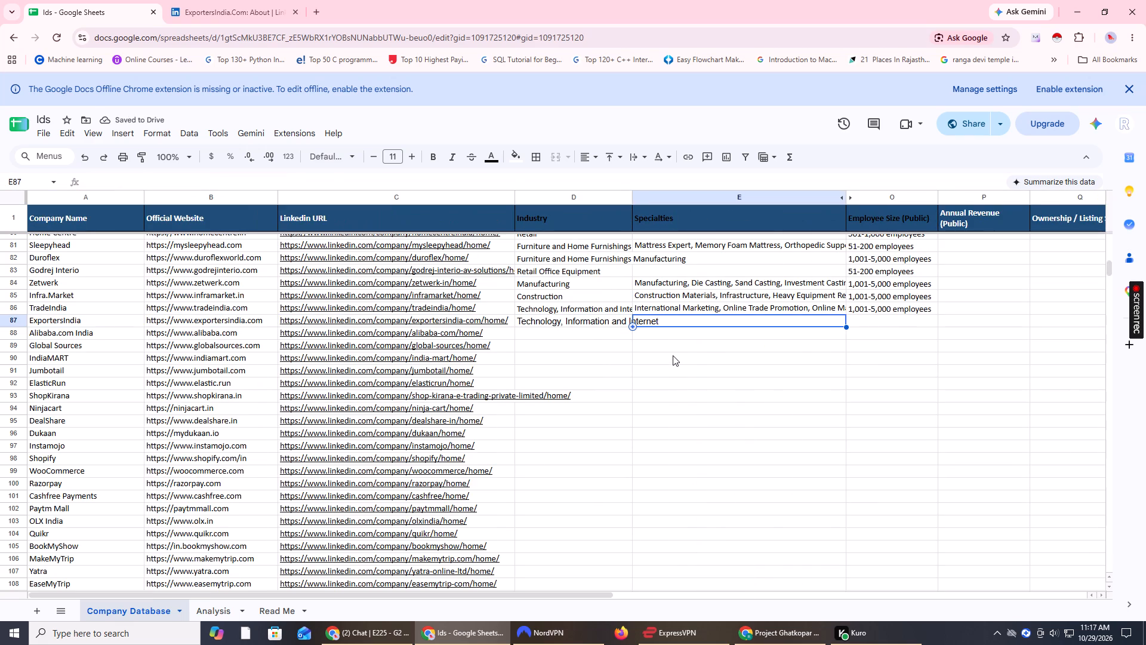
pyautogui.click(205, 0)
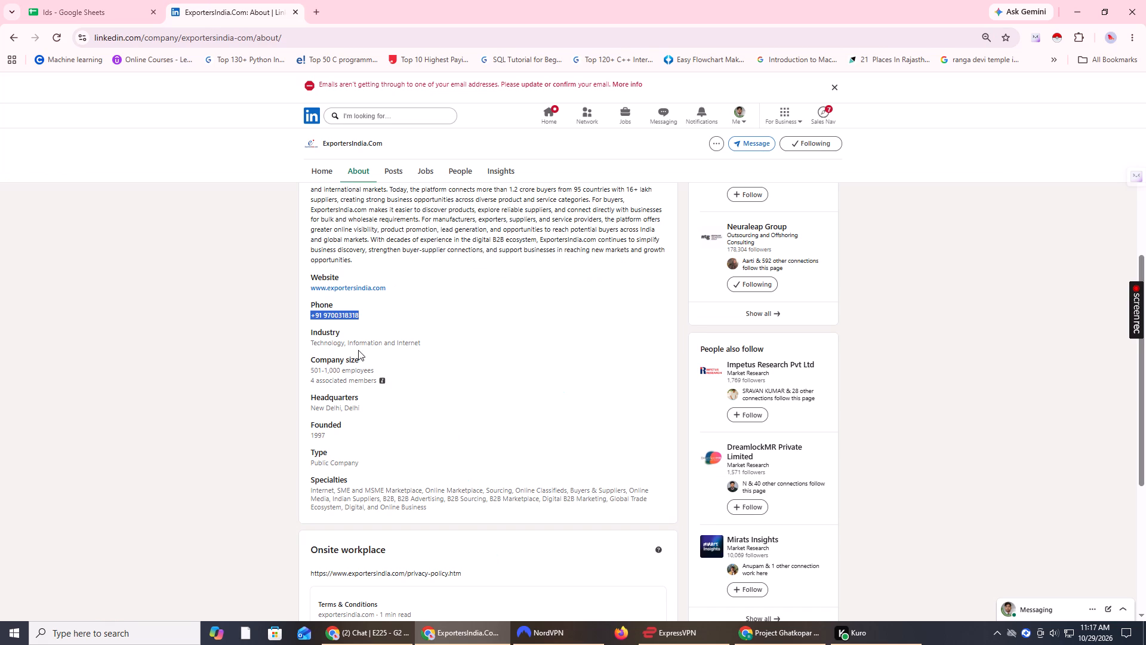
pyautogui.doubleClick(340, 368)
pyautogui.click(340, 368)
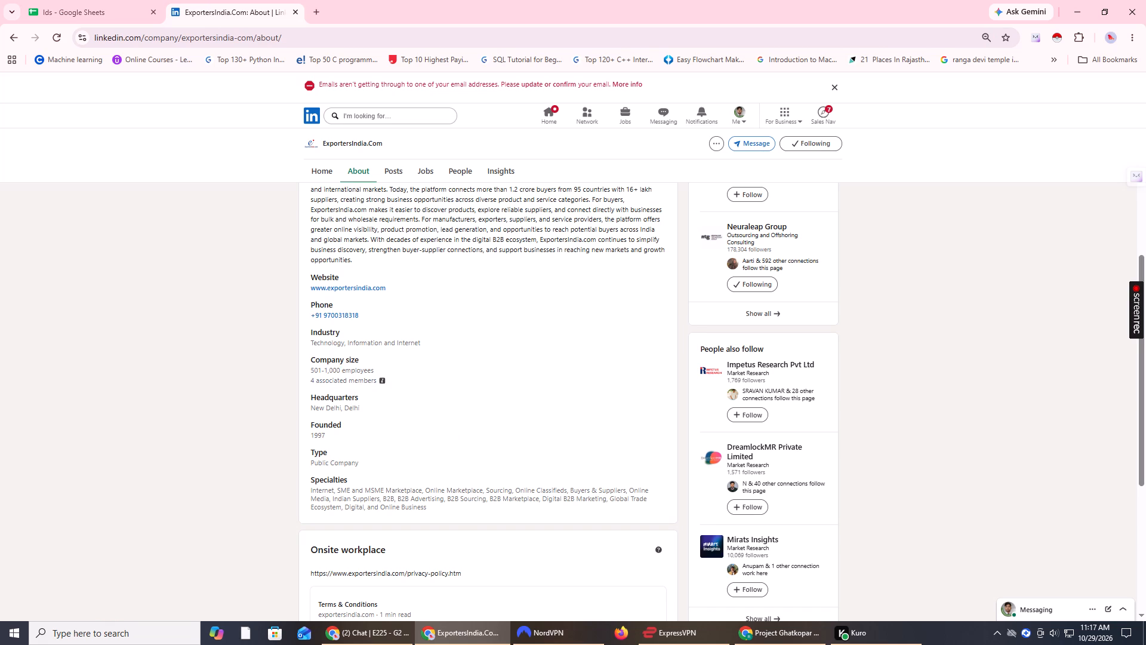
pyautogui.doubleClick(340, 368)
pyautogui.hotkey('ctrl', 'c')
pyautogui.click(78, 0)
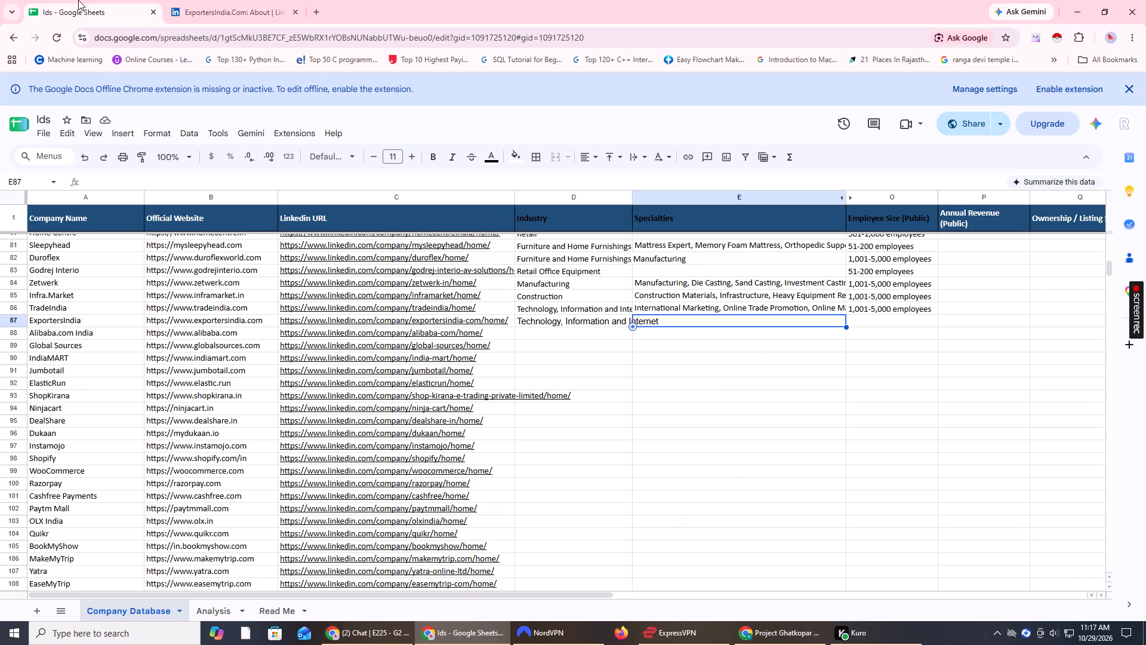
pyautogui.click(876, 324)
pyautogui.hotkey('ctrl', 'v')
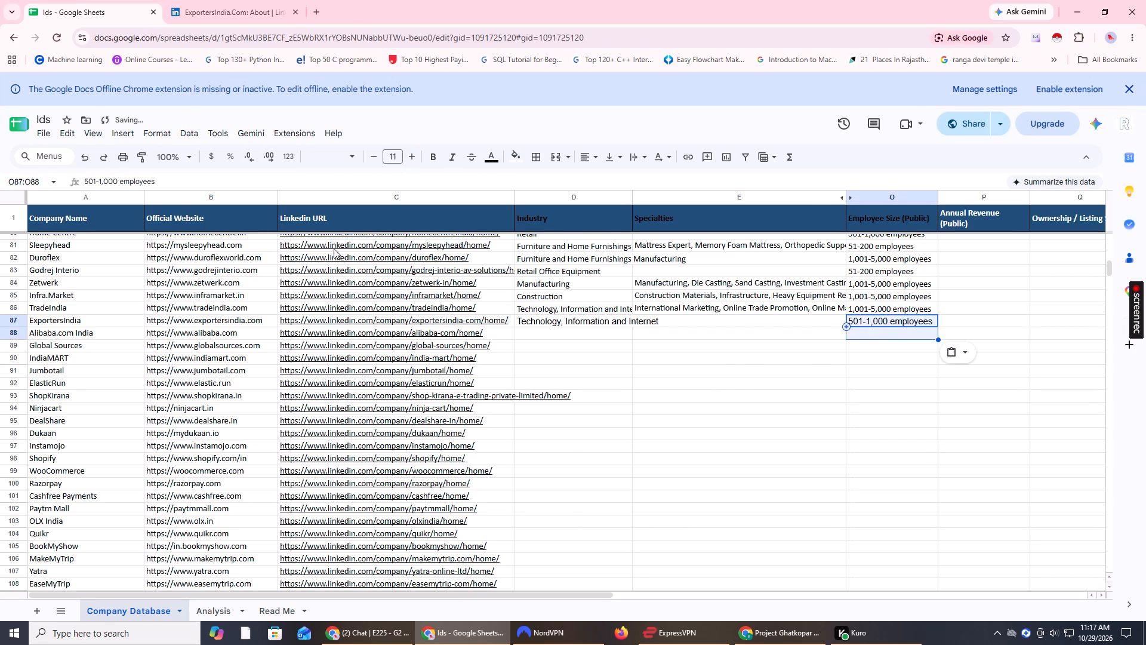
# Copy ExportersIndia's full Specialties text from LinkedIn, strip its formatting through a blank browser tab, and paste it into Specialties cell E87.
pyautogui.click(258, 0)
pyautogui.moveTo(433, 511); pyautogui.dragTo(316, 506)
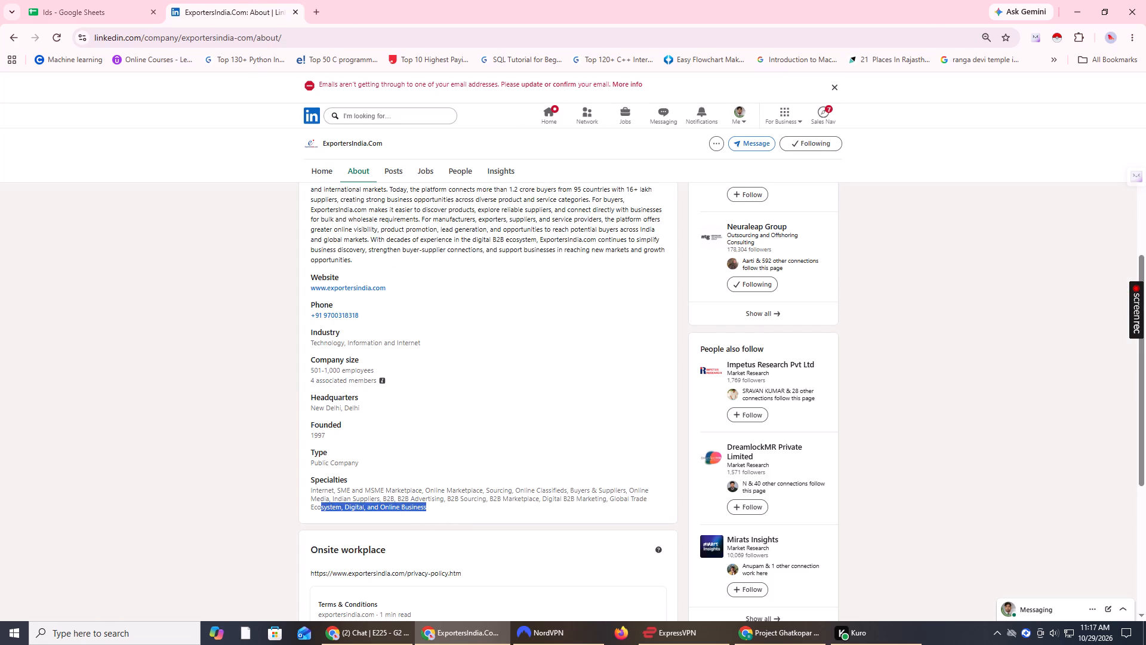
pyautogui.moveTo(316, 506); pyautogui.dragTo(307, 490)
pyautogui.hotkey('ctrl', 'c')
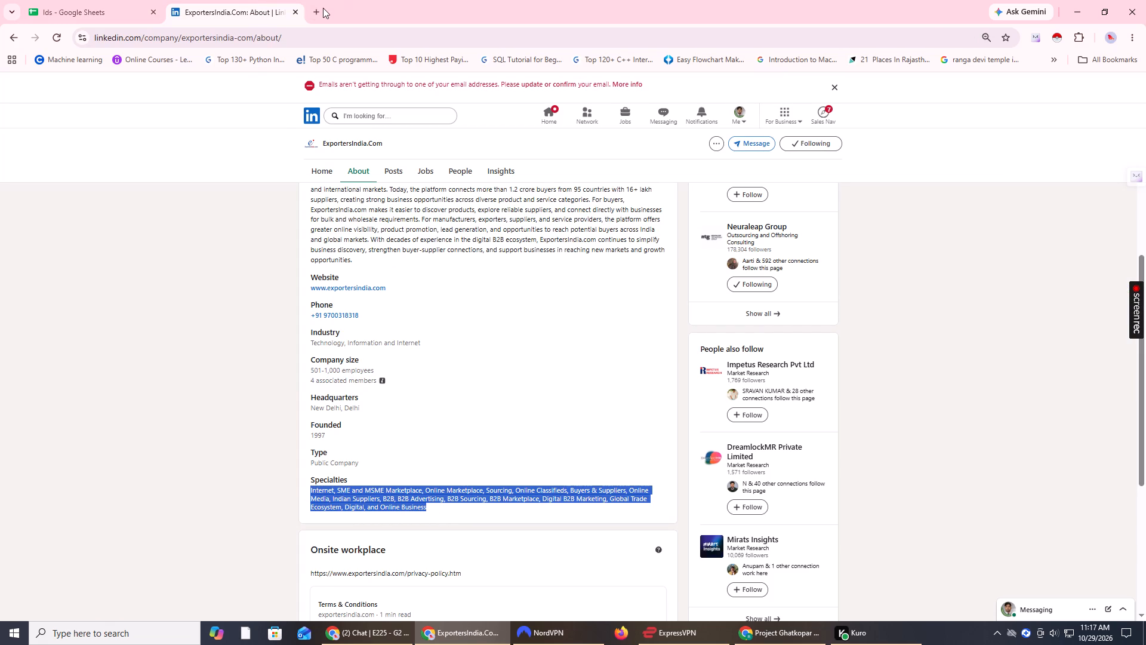
pyautogui.click(323, 8)
pyautogui.hotkey('ctrl', 'v')
pyautogui.hotkey('ctrl', 'a')
pyautogui.hotkey('ctrl', 'x')
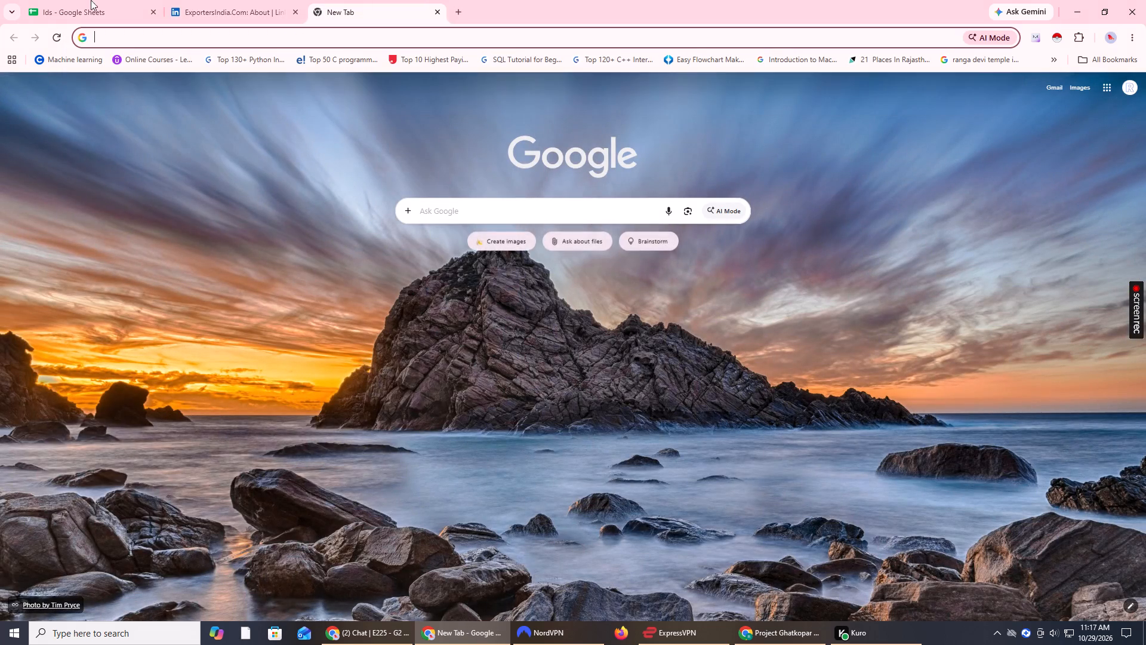
pyautogui.click(110, 0)
pyautogui.click(692, 318)
pyautogui.hotkey('ctrl', 'v')
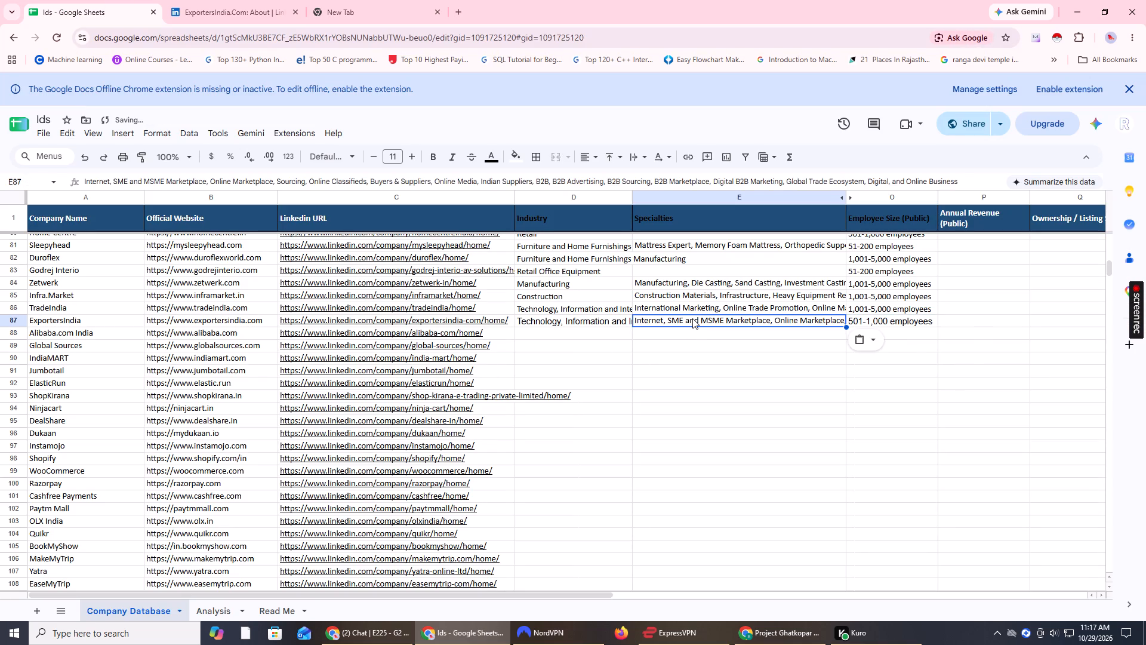
# Open Alibaba.com's LinkedIn page from its URL in C88 and close the ExportersIndia and blank browser tabs.
pyautogui.click(643, 345)
pyautogui.moveTo(605, 597); pyautogui.dragTo(687, 597)
pyautogui.click(381, 370)
pyautogui.click(289, 334)
pyautogui.click(221, 356)
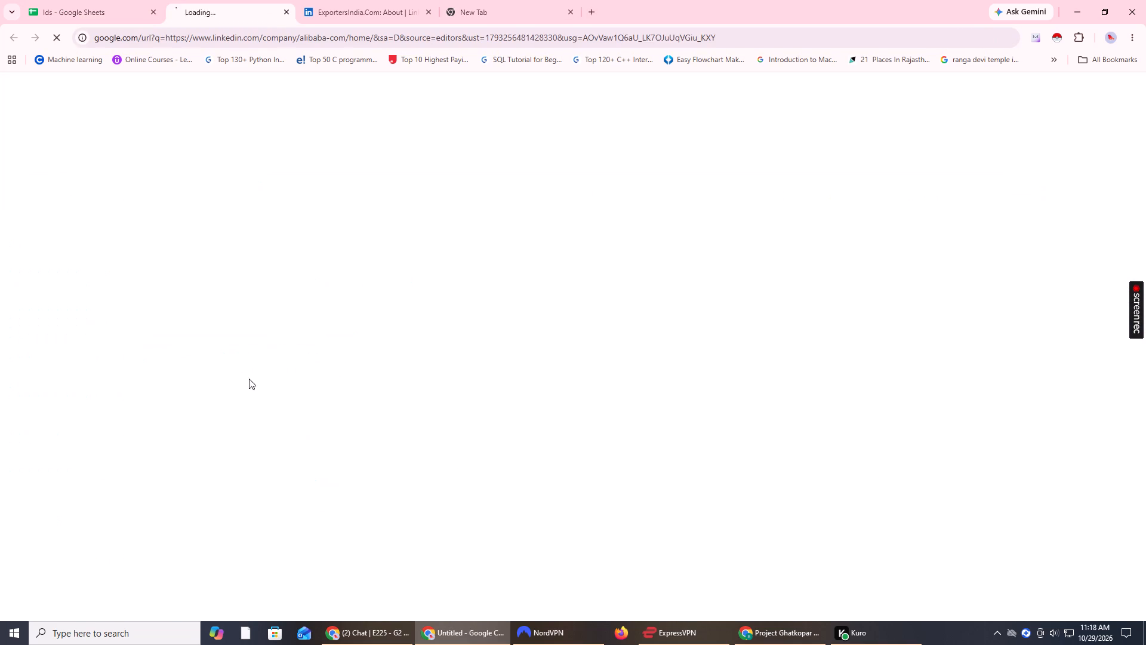
pyautogui.click(439, 11)
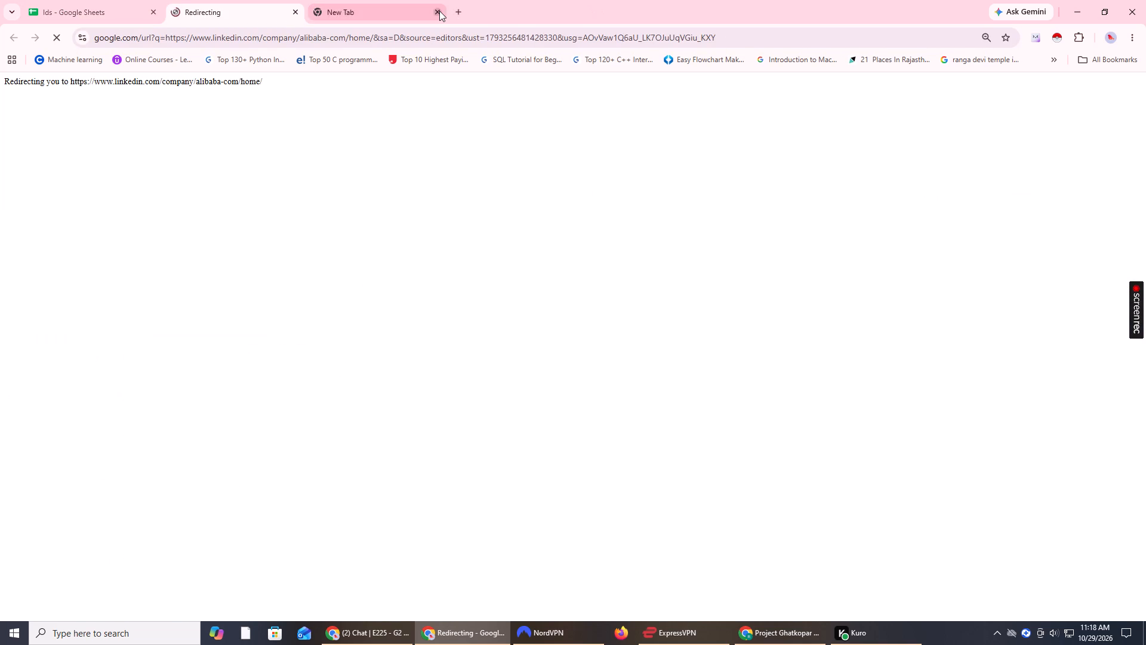
pyautogui.click(439, 11)
pyautogui.click(251, 0)
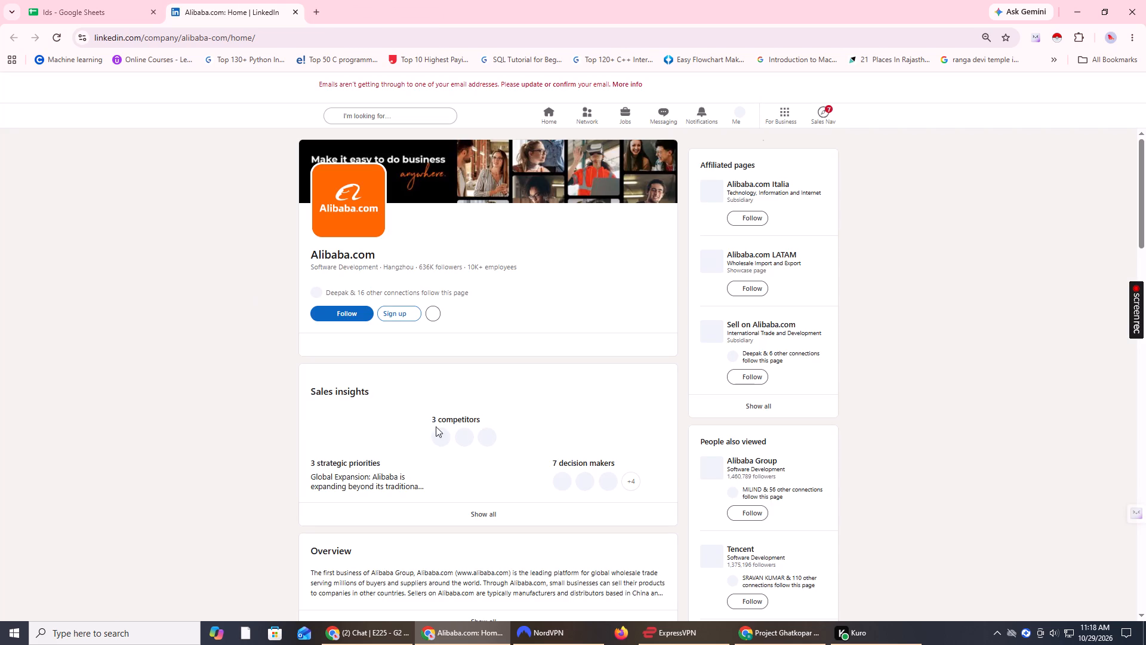
# Follow Alibaba.com on LinkedIn.
pyautogui.click(325, 308)
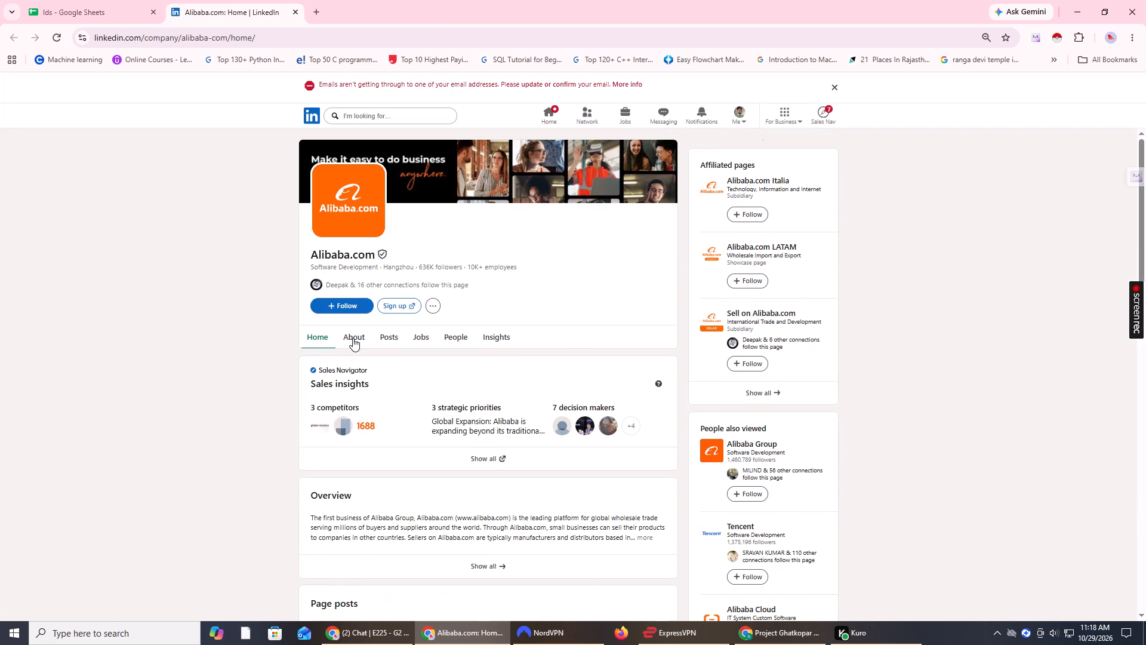
# Copy the industry "Software Development" from Alibaba.com's LinkedIn About page into Industry cell D88.
pyautogui.click(353, 338)
pyautogui.scroll(-6, 456, 335)
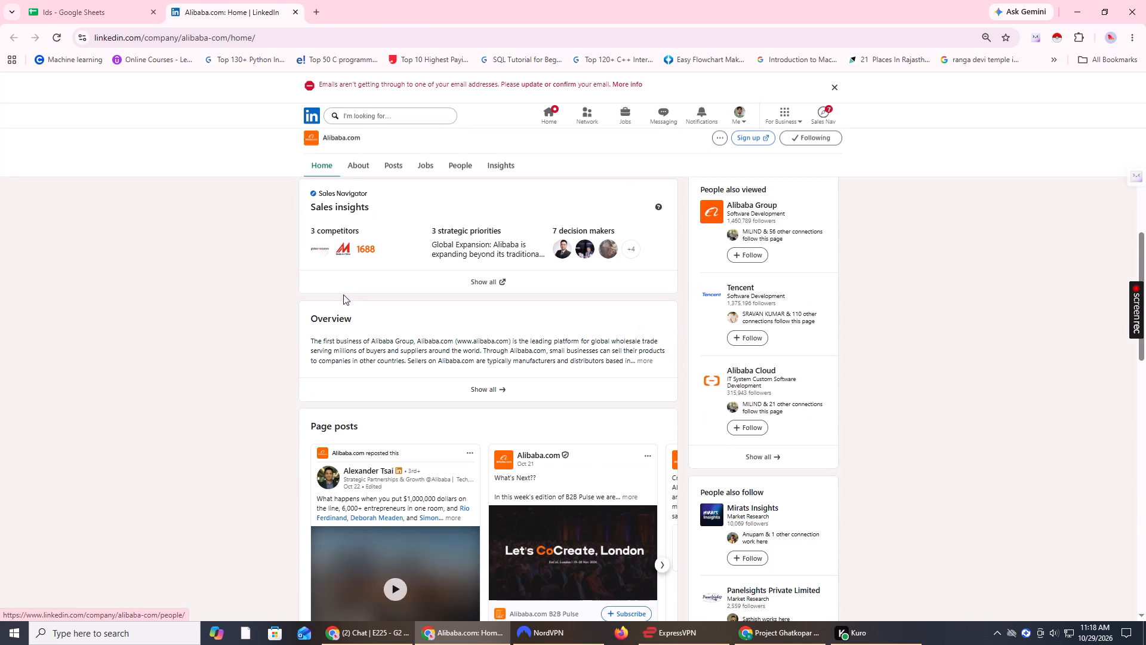
pyautogui.click(353, 176)
pyautogui.click(353, 171)
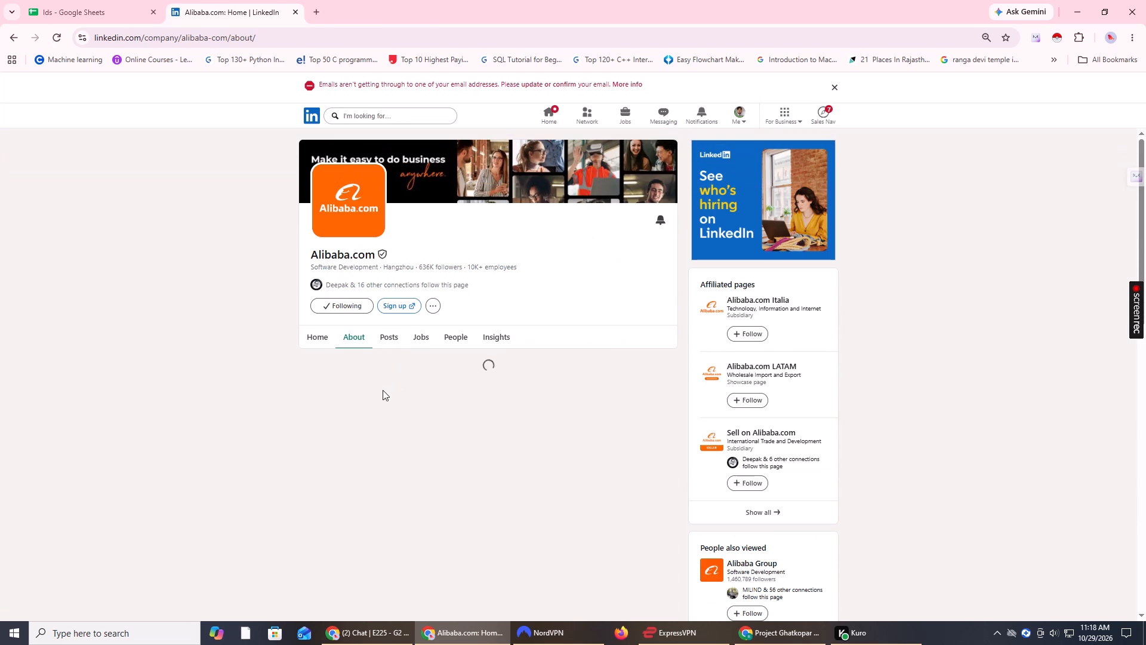
pyautogui.scroll(-5, 381, 397)
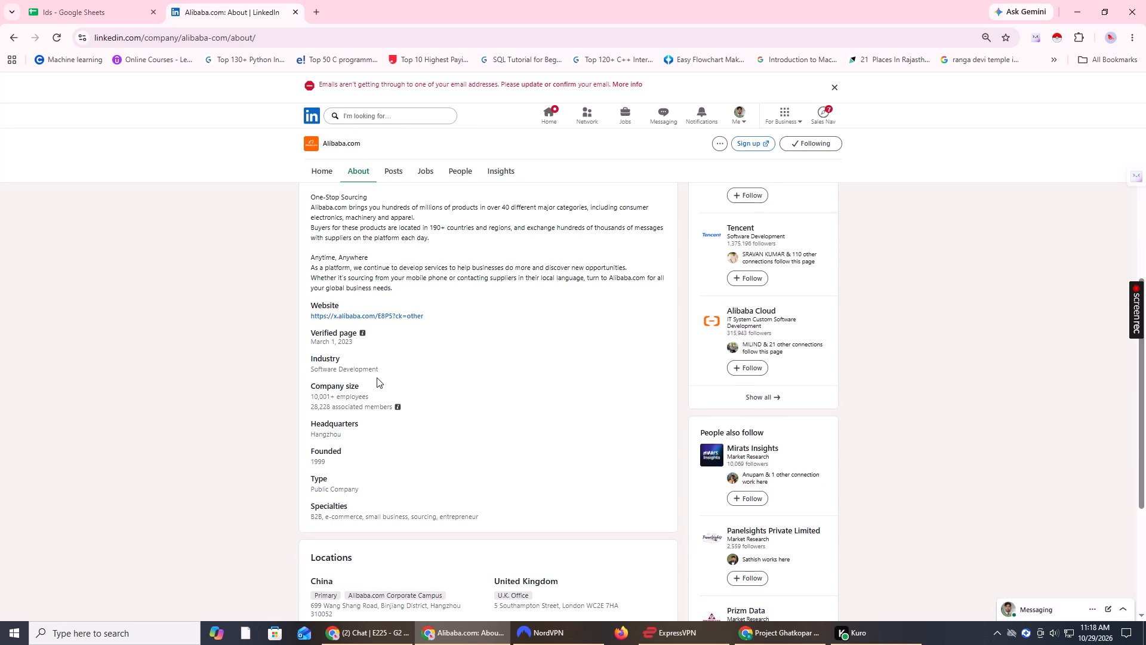
pyautogui.scroll(-2, 377, 377)
pyautogui.scroll(2, 377, 377)
pyautogui.tripleClick(336, 367)
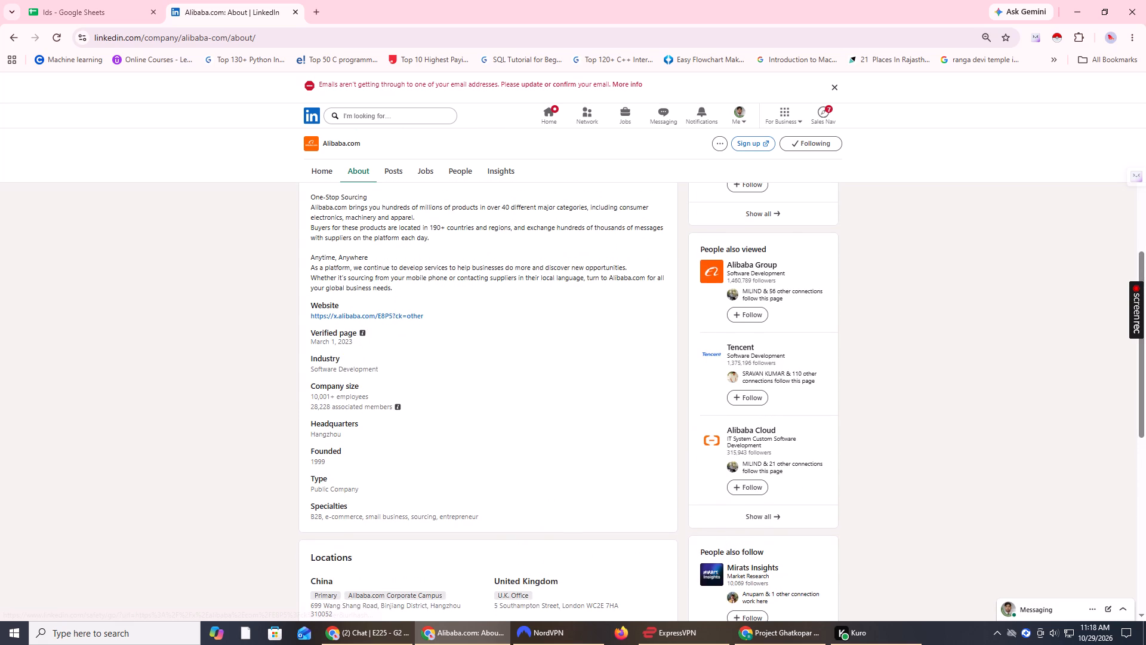
pyautogui.hotkey('ctrl', 'c')
pyautogui.click(73, 0)
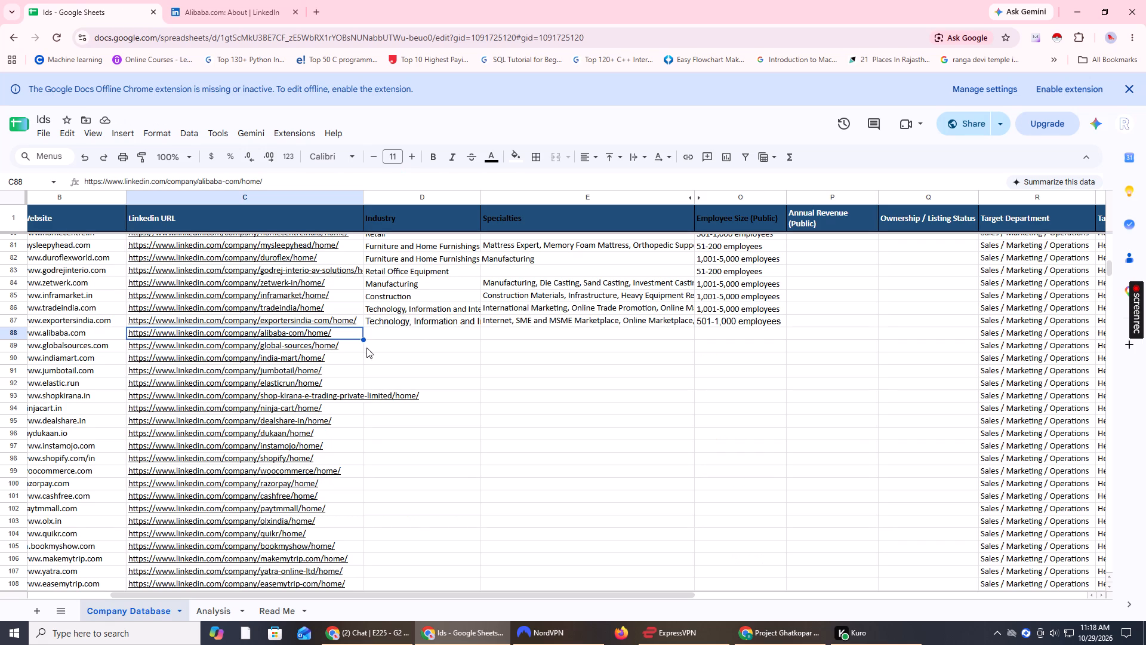
pyautogui.click(389, 337)
pyautogui.hotkey('ctrl', 'v')
# Copy the company size "10,001+ employees" from Alibaba.com's LinkedIn About page into Employee Size cell O88.
pyautogui.click(213, 0)
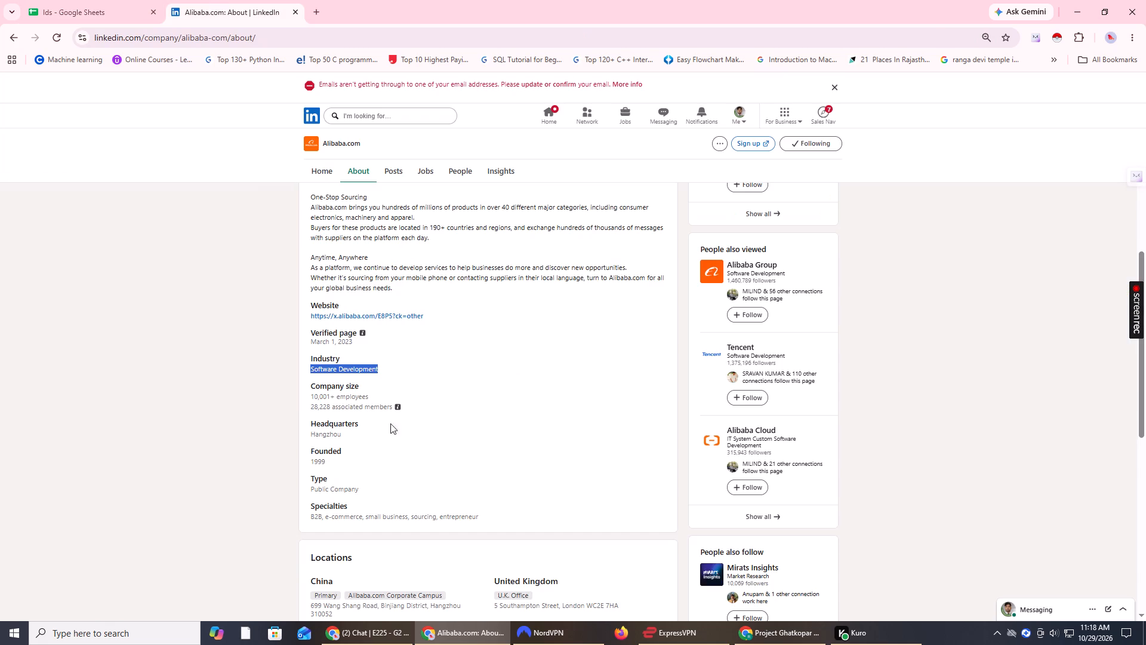
pyautogui.tripleClick(333, 397)
pyautogui.hotkey('ctrl', 'c')
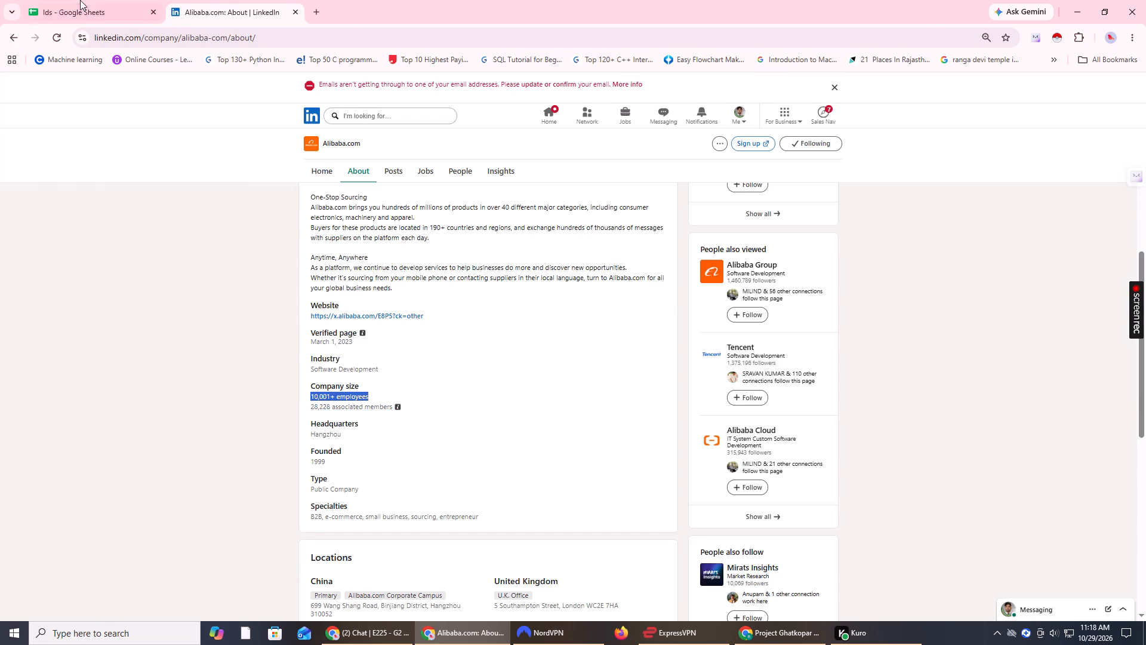
pyautogui.click(80, 0)
pyautogui.click(707, 333)
pyautogui.hotkey('ctrl', 'v')
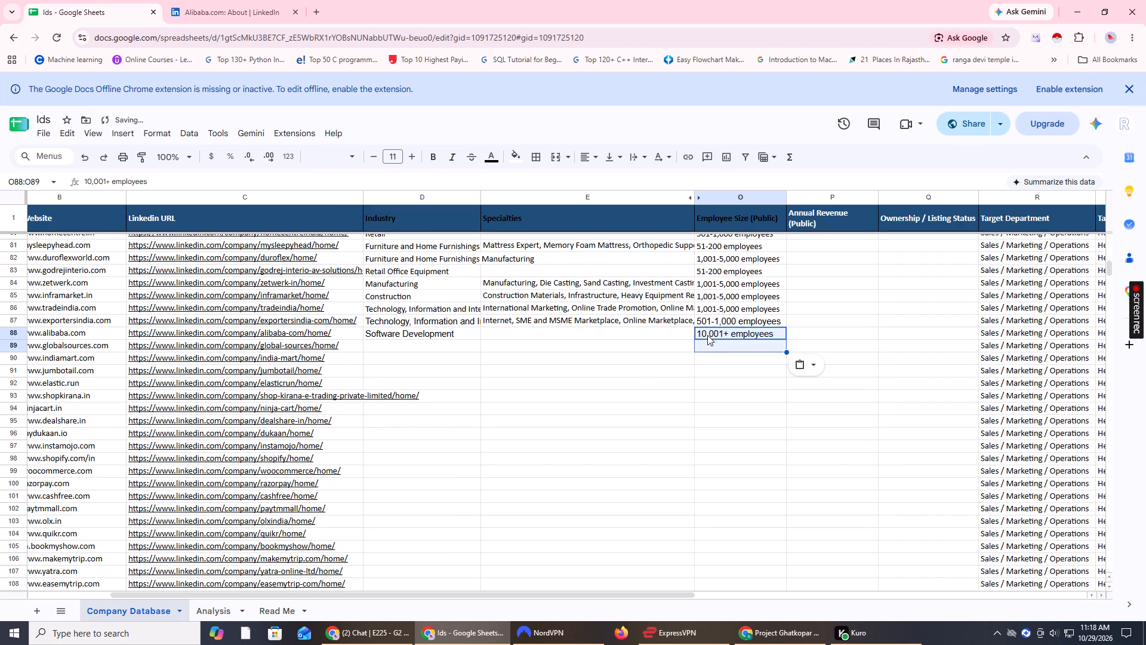
# Copy Alibaba.com's Specialties text "B2B, e-commerce, small business, sourcing, entrepreneur" from LinkedIn into Specialties cell E88.
pyautogui.click(241, 0)
pyautogui.tripleClick(387, 517)
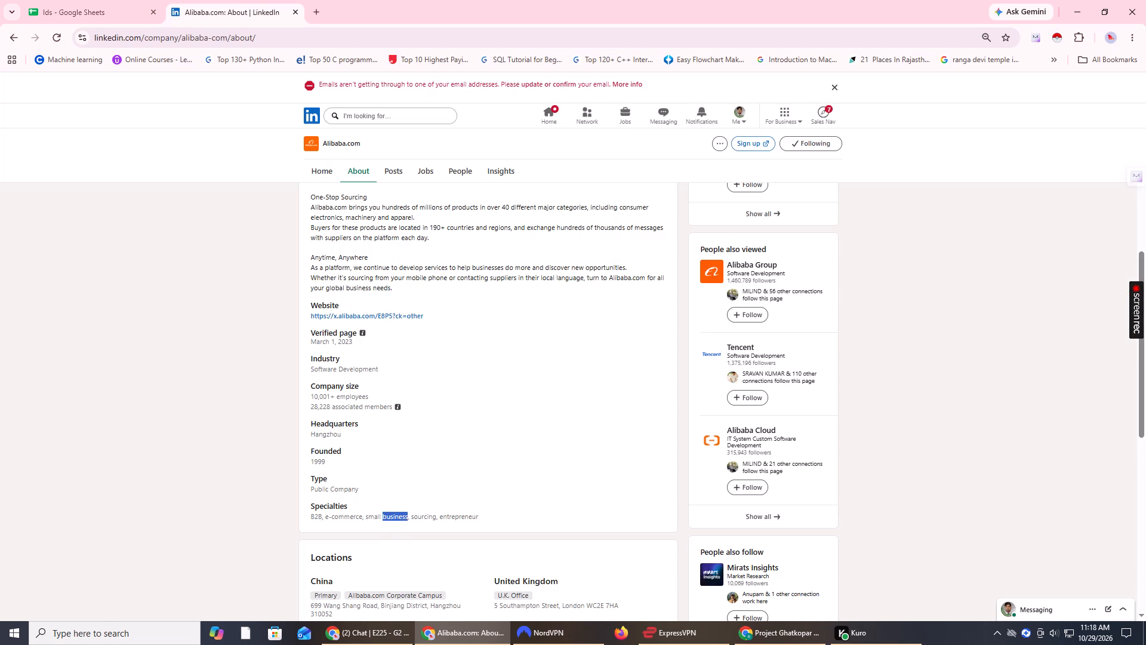
pyautogui.hotkey('ctrl', 'c')
pyautogui.click(84, 0)
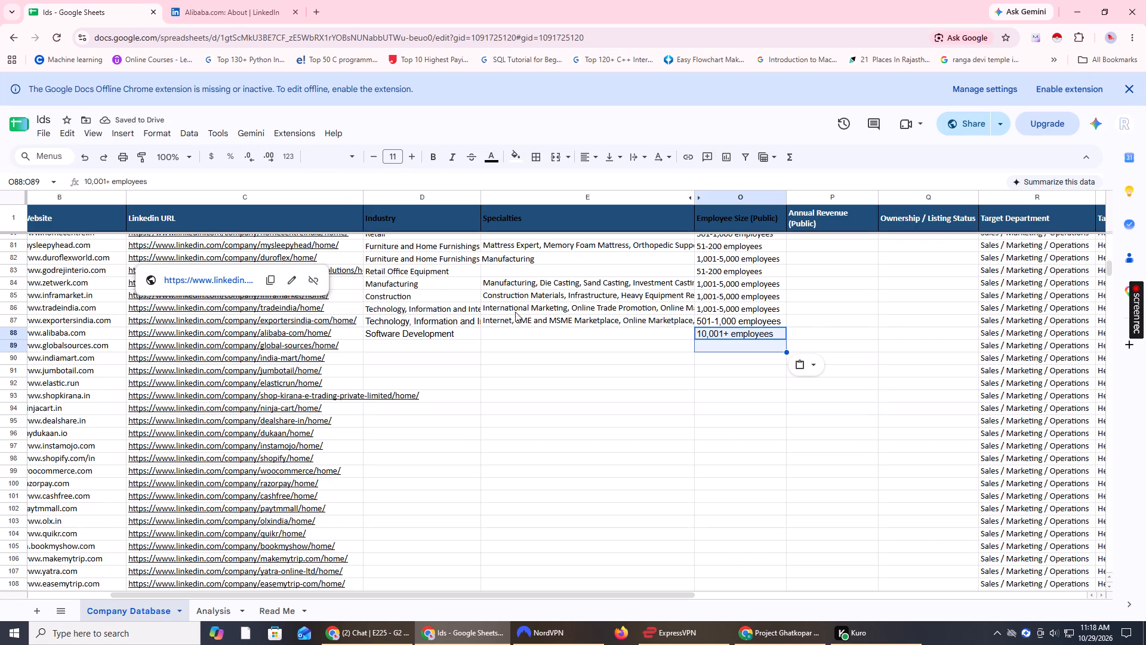
pyautogui.click(495, 333)
pyautogui.hotkey('ctrl', 'v')
pyautogui.click(448, 369)
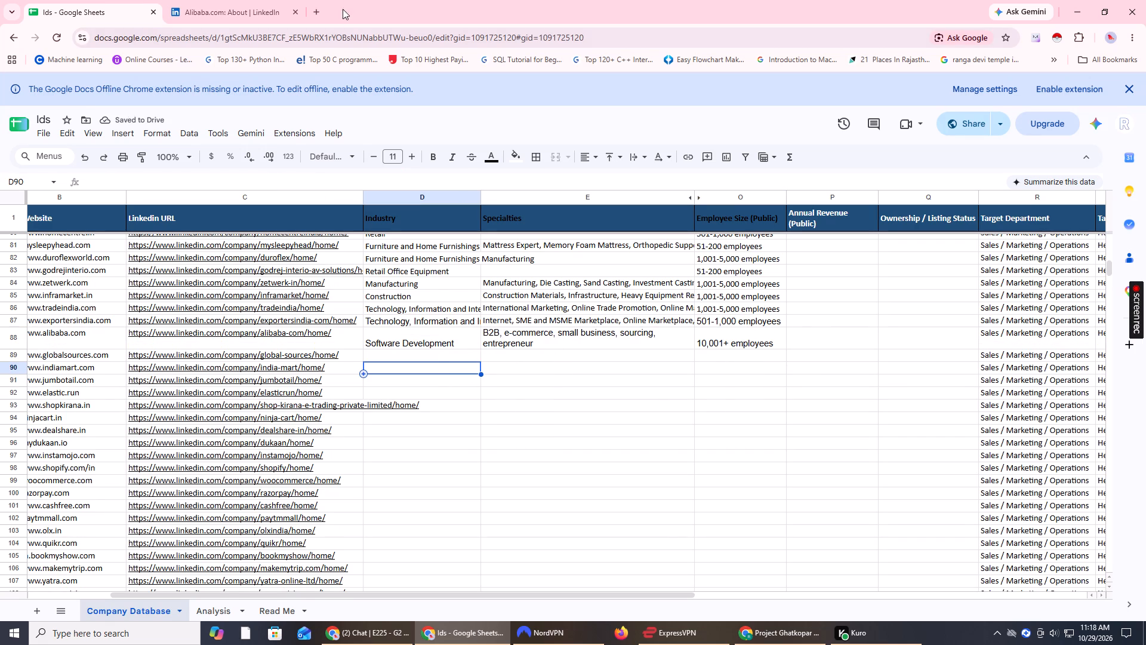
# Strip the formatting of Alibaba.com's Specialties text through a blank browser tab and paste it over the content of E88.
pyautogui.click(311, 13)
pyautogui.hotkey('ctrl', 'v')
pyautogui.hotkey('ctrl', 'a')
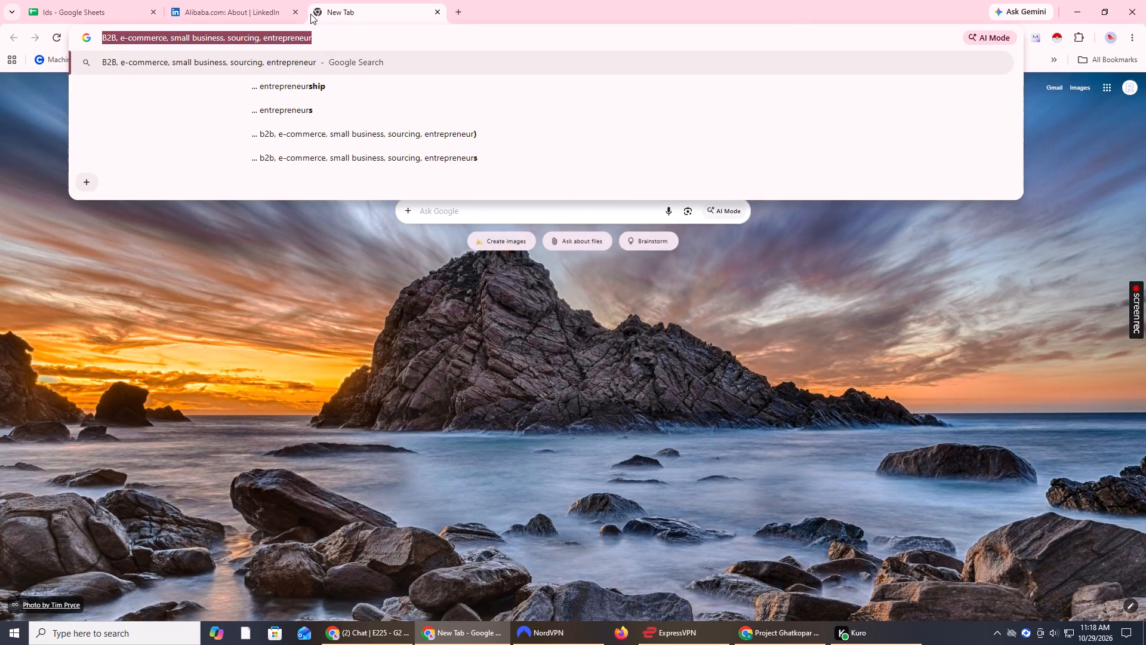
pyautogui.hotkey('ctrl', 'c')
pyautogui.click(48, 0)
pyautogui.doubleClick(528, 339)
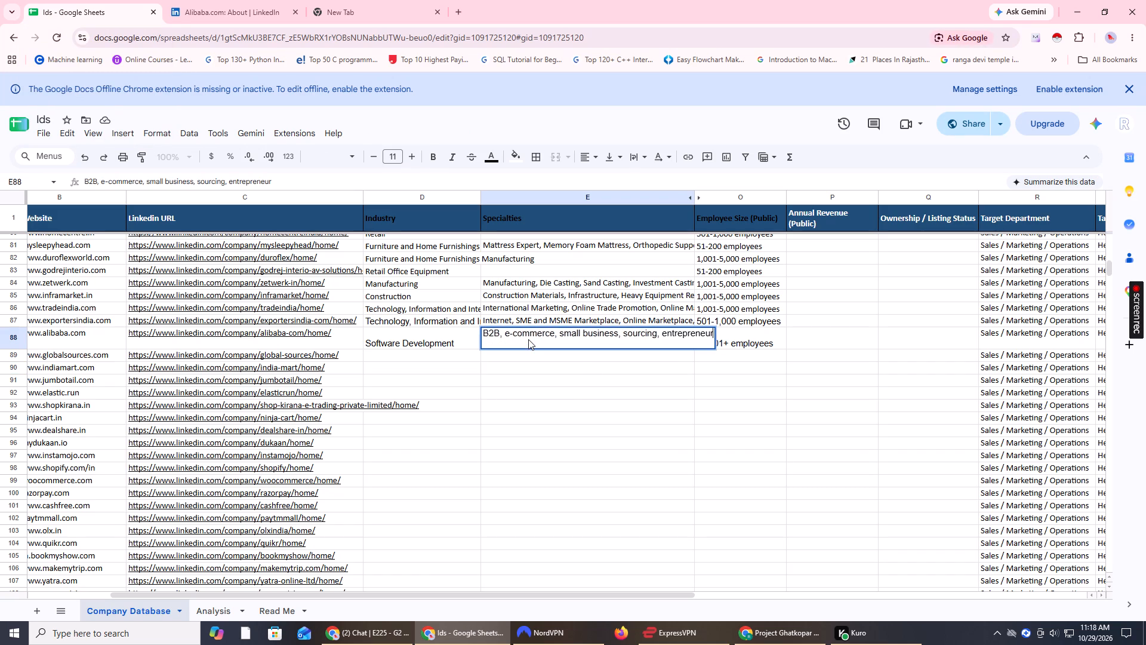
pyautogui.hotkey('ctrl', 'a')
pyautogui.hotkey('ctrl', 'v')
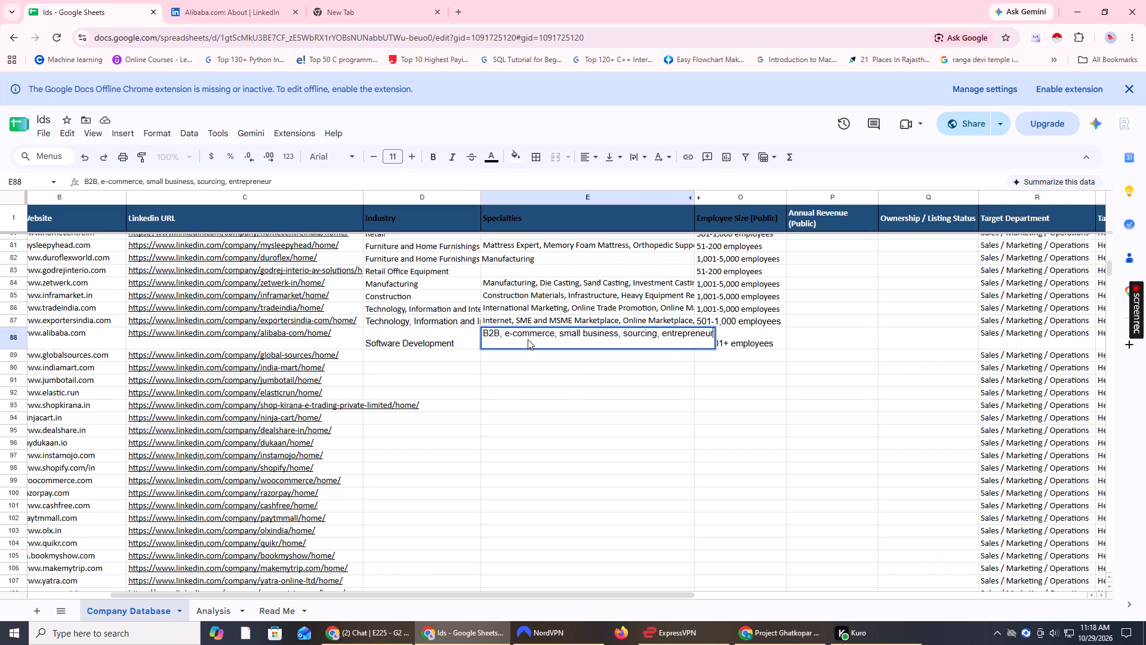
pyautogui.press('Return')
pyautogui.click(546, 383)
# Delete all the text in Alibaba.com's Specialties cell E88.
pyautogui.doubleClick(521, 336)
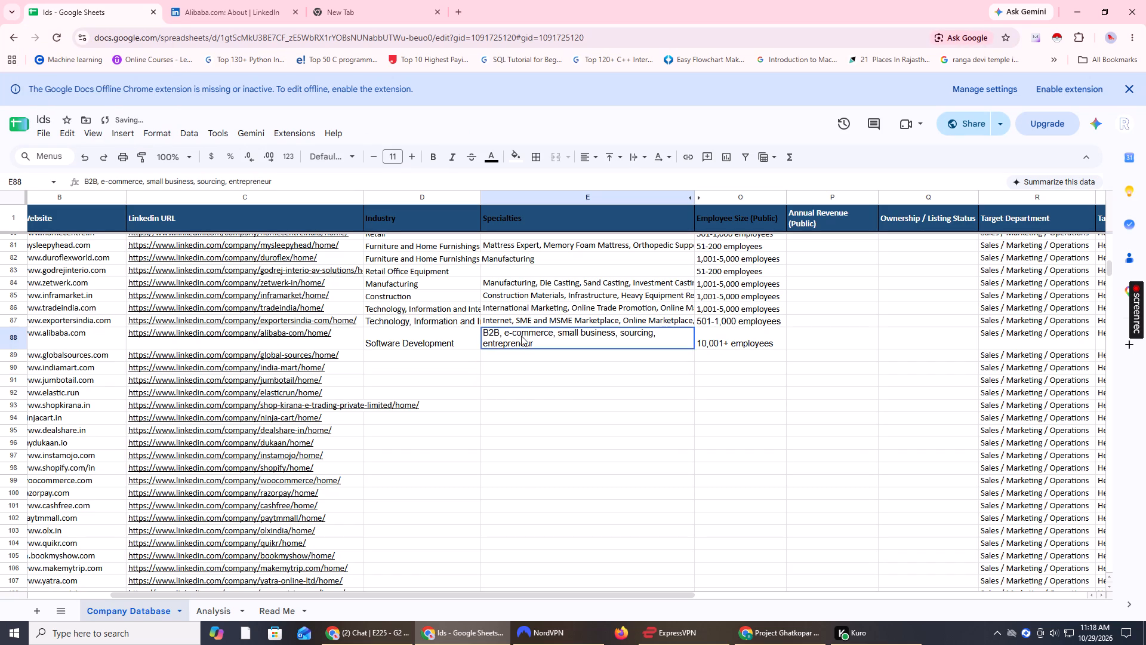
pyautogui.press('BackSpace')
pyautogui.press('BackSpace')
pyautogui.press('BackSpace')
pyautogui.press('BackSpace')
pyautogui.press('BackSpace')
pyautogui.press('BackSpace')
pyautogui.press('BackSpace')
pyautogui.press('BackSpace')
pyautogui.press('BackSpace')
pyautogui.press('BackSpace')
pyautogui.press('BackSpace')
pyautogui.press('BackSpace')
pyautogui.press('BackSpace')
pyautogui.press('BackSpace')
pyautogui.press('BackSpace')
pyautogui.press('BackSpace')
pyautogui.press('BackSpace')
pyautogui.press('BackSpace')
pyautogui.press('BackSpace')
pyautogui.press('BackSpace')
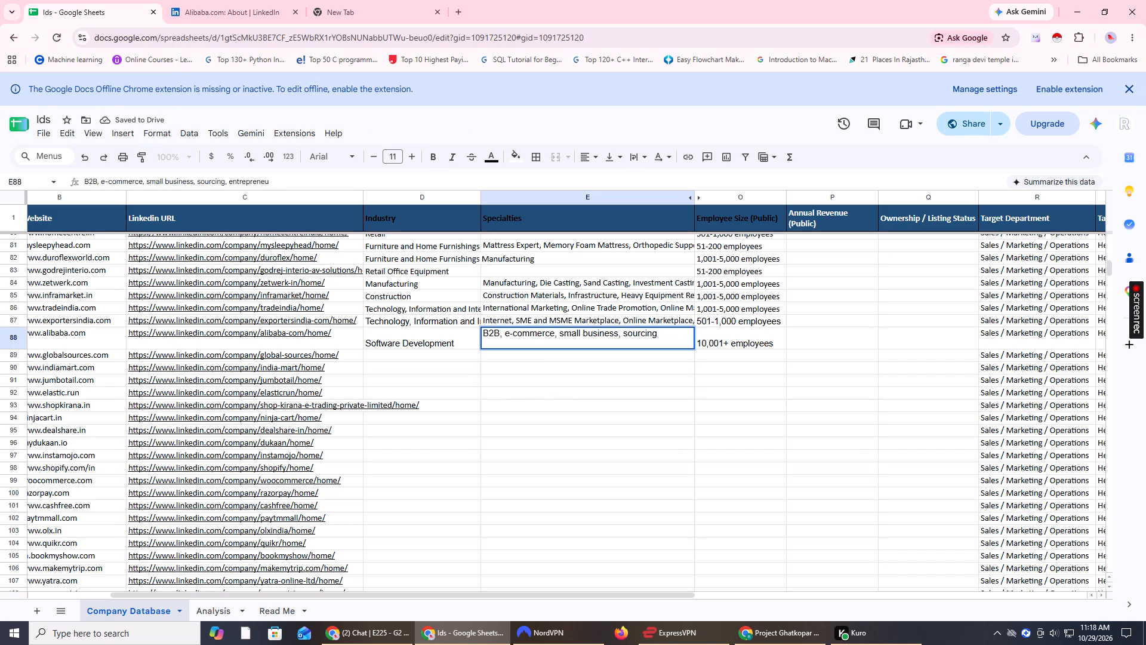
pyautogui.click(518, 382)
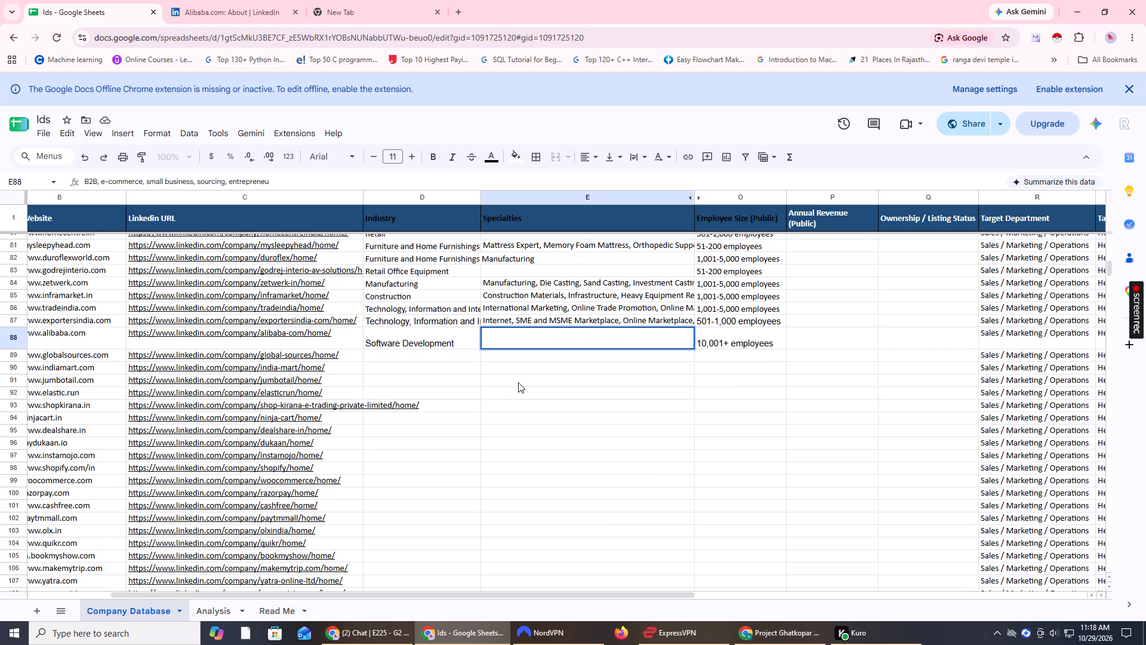
# Paste Alibaba.com's Specialties text as plain text in the blank browser tab, copy it again, and enter it in the empty cell E88.
pyautogui.click(408, 0)
pyautogui.click(338, 39)
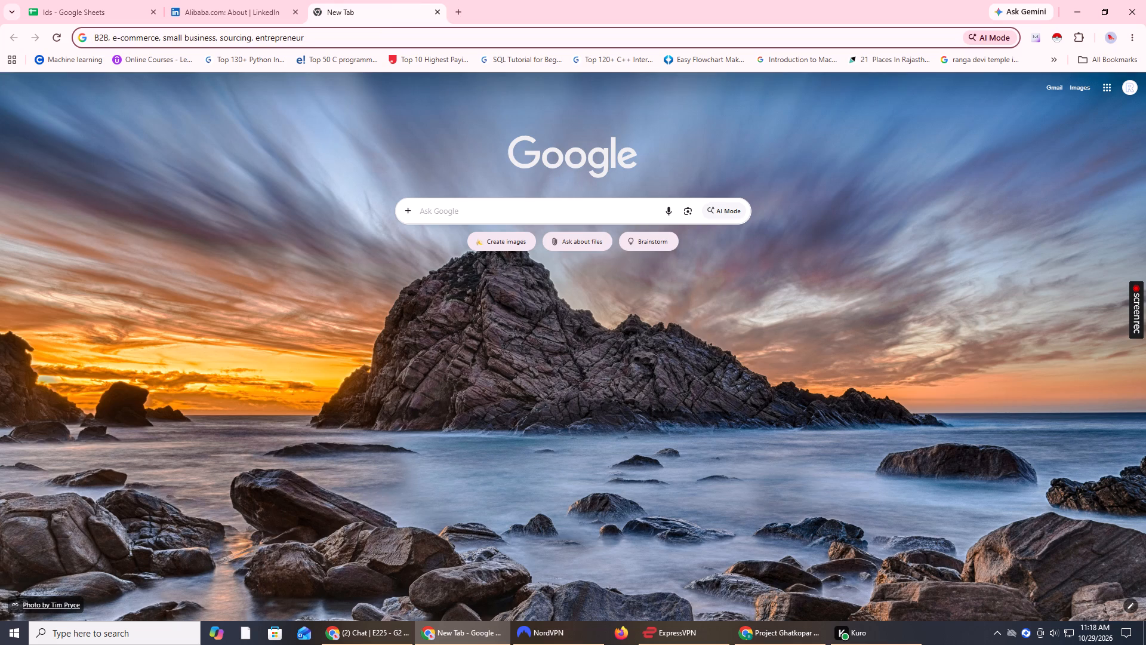
pyautogui.hotkey('ctrl', 'a')
pyautogui.hotkey('ctrl', 'shift', 'v')
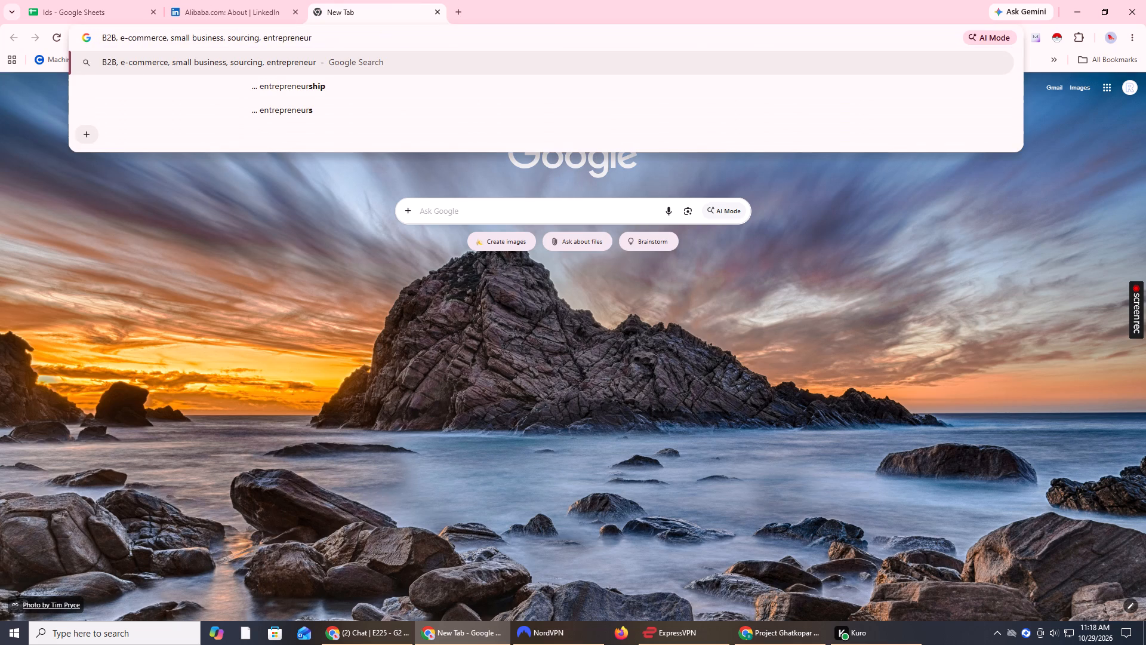
pyautogui.hotkey('ctrl', 'a')
pyautogui.hotkey('ctrl', 'c')
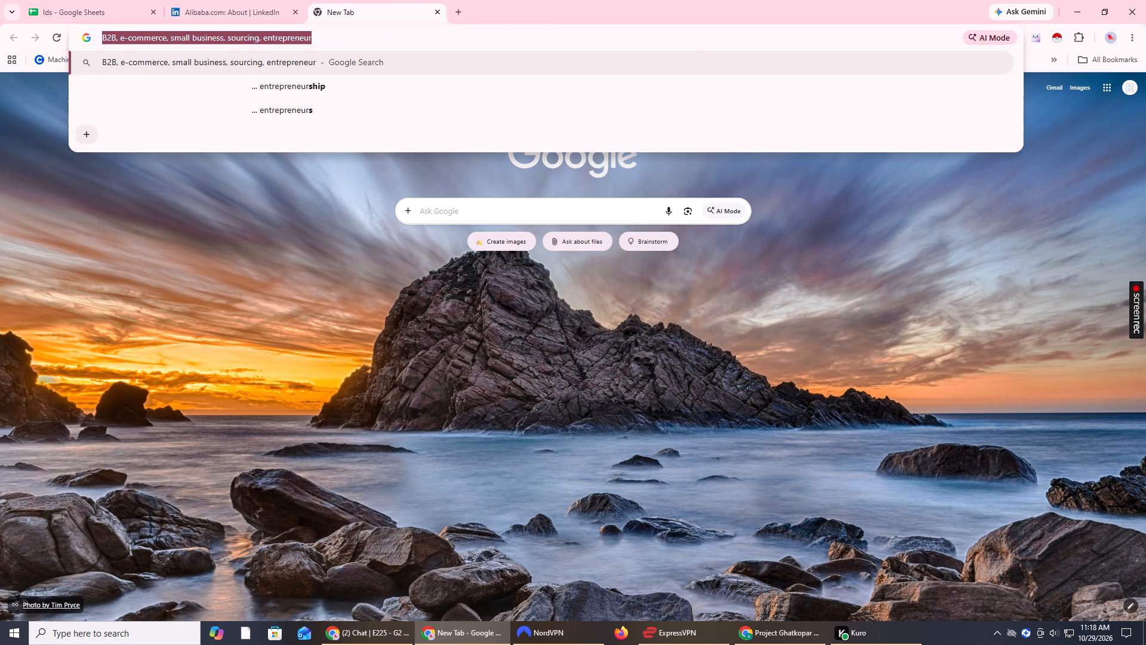
pyautogui.click(127, 0)
pyautogui.click(510, 339)
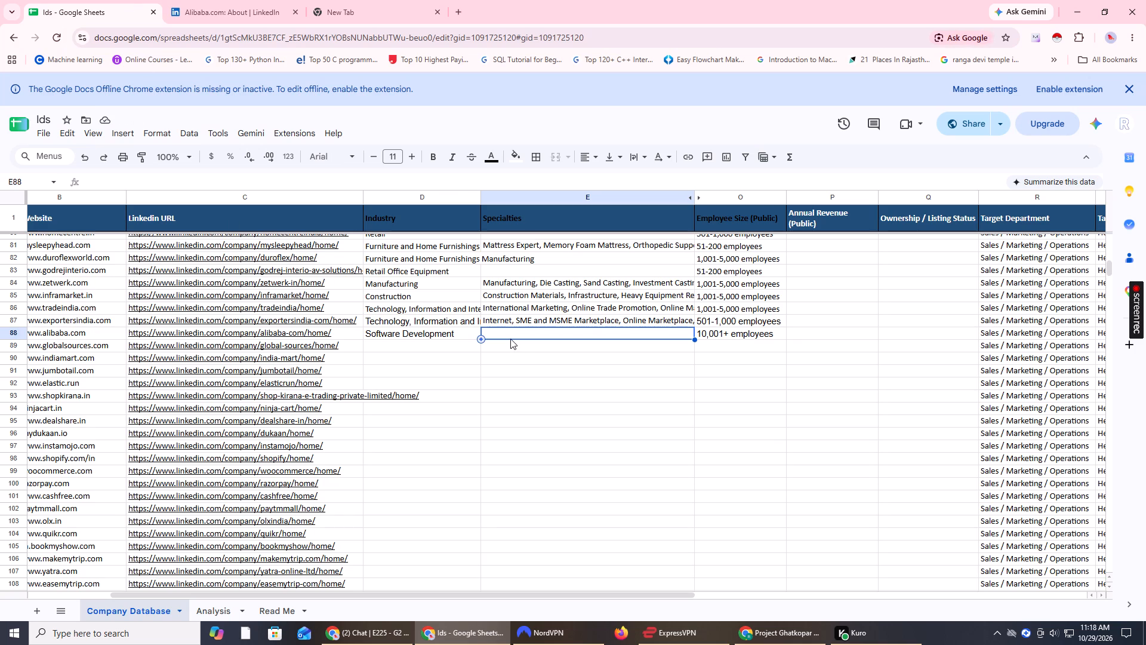
pyautogui.click(510, 339)
pyautogui.tripleClick(509, 334)
pyautogui.keyDown('ctrl'); pyautogui.doubleClick(509, 334); pyautogui.keyUp('ctrl')
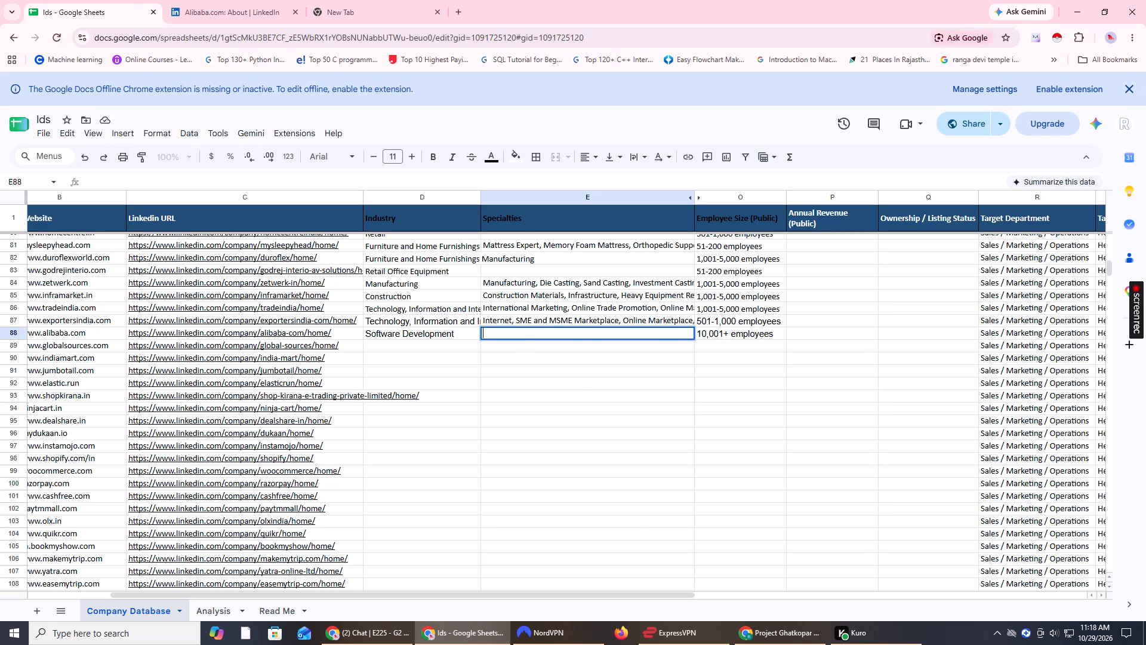
pyautogui.hotkey('ctrl', 'v')
pyautogui.click(477, 376)
pyautogui.click(571, 435)
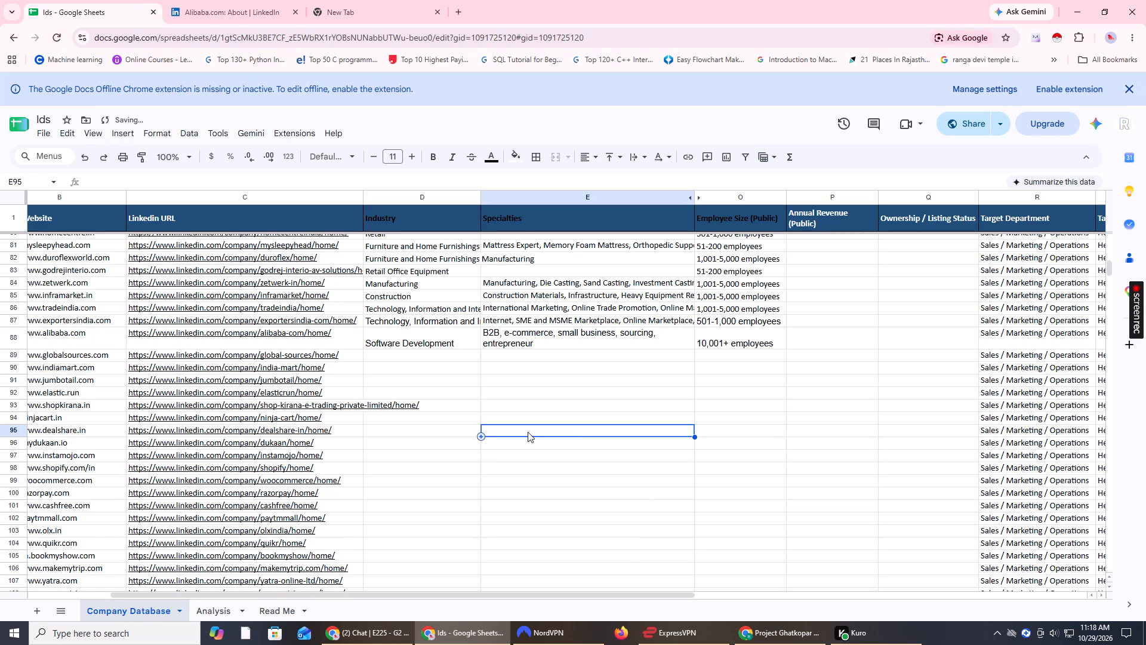
# Widen the Specialties column E until Alibaba.com's text in E88 fits on one line.
pyautogui.moveTo(692, 201); pyautogui.dragTo(694, 200)
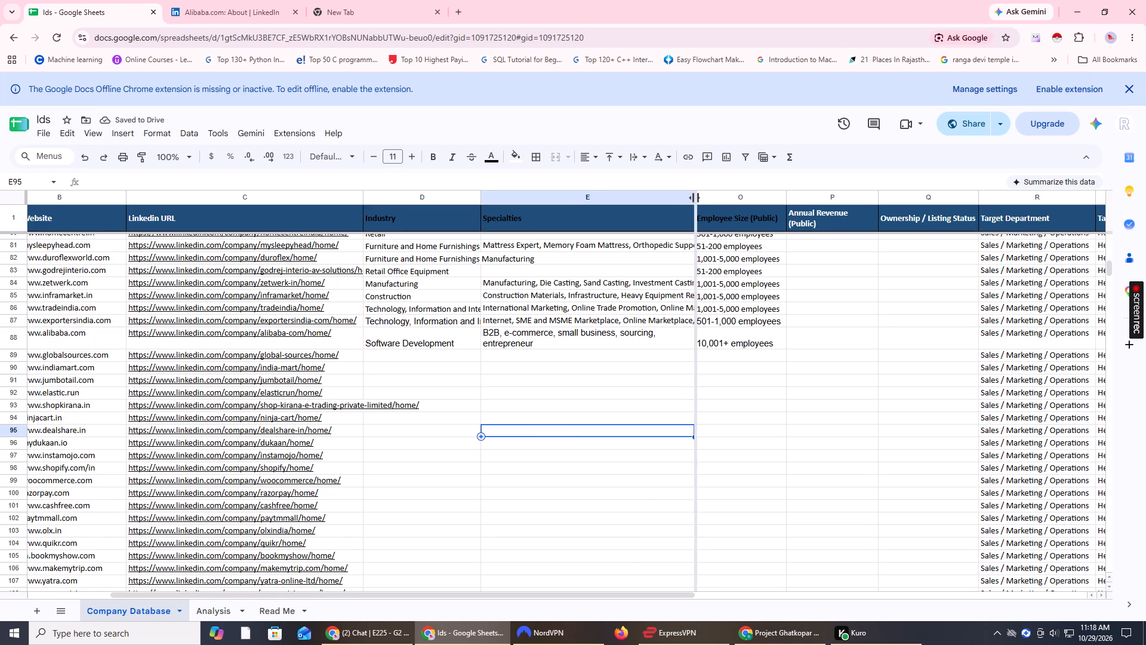
pyautogui.moveTo(694, 200); pyautogui.dragTo(701, 201)
pyautogui.click(655, 380)
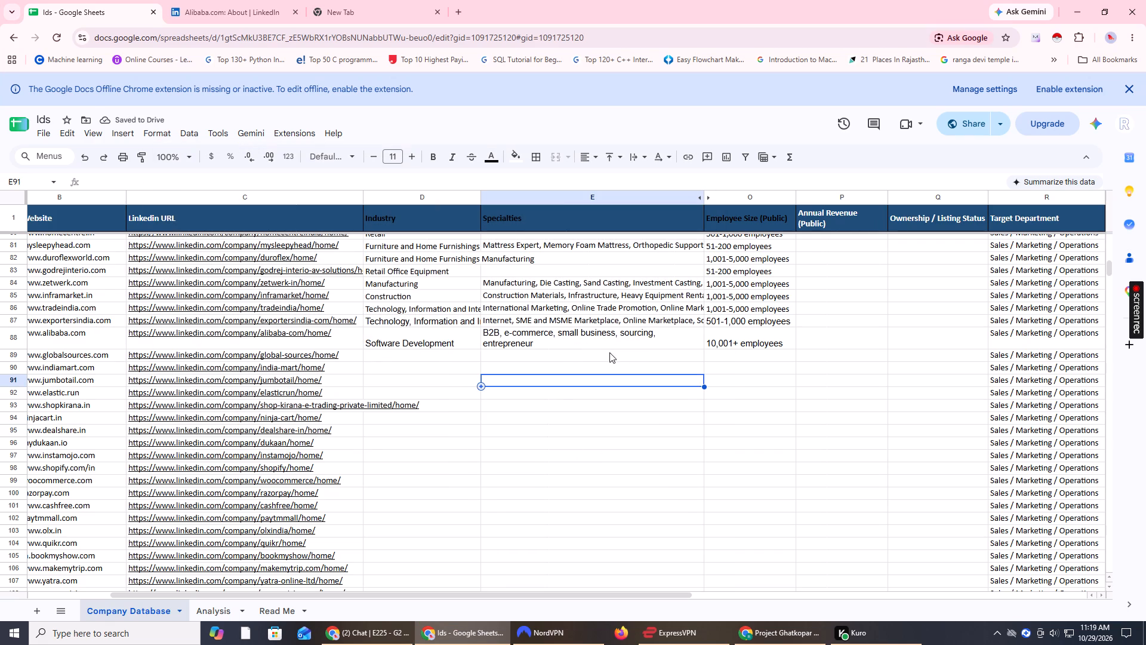
pyautogui.click(541, 389)
pyautogui.click(377, 377)
pyautogui.click(386, 362)
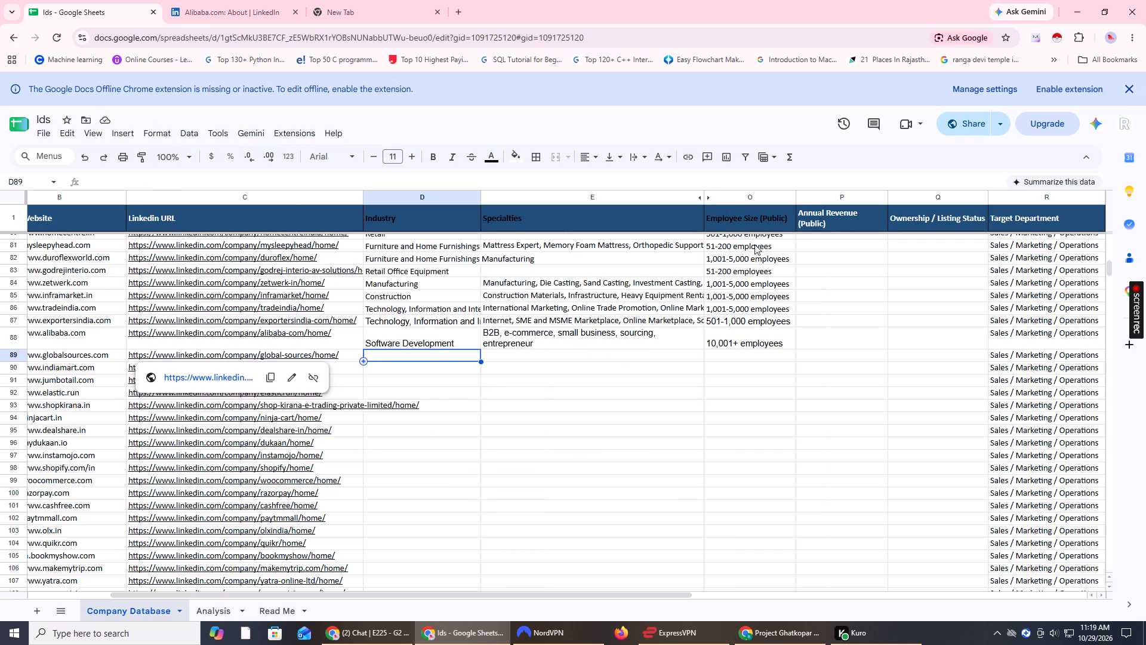
pyautogui.moveTo(702, 200); pyautogui.dragTo(717, 201)
pyautogui.click(645, 391)
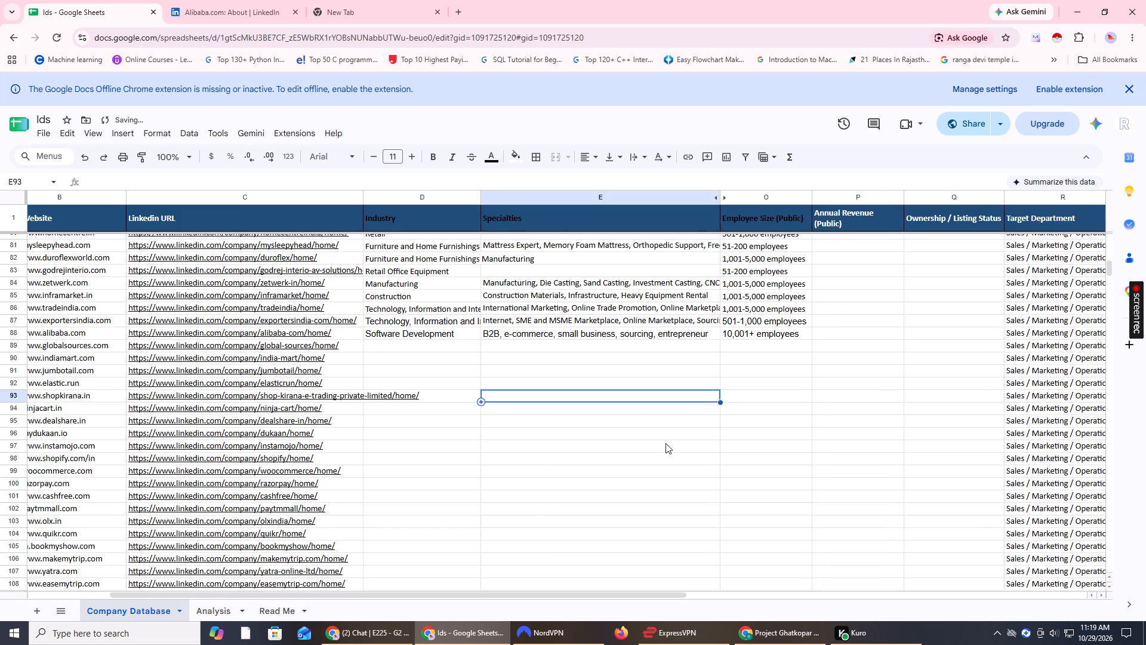
# Open Global Sources' LinkedIn page from its URL in C89 and close the Alibaba.com and blank browser tabs.
pyautogui.click(310, 347)
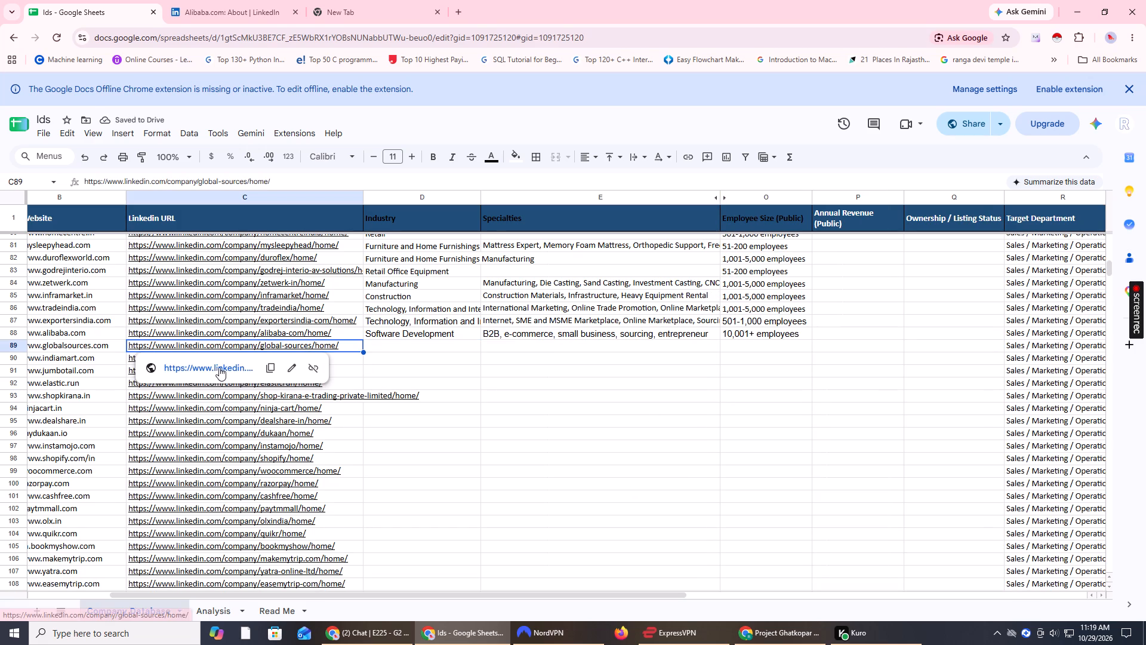
pyautogui.click(220, 367)
pyautogui.click(439, 14)
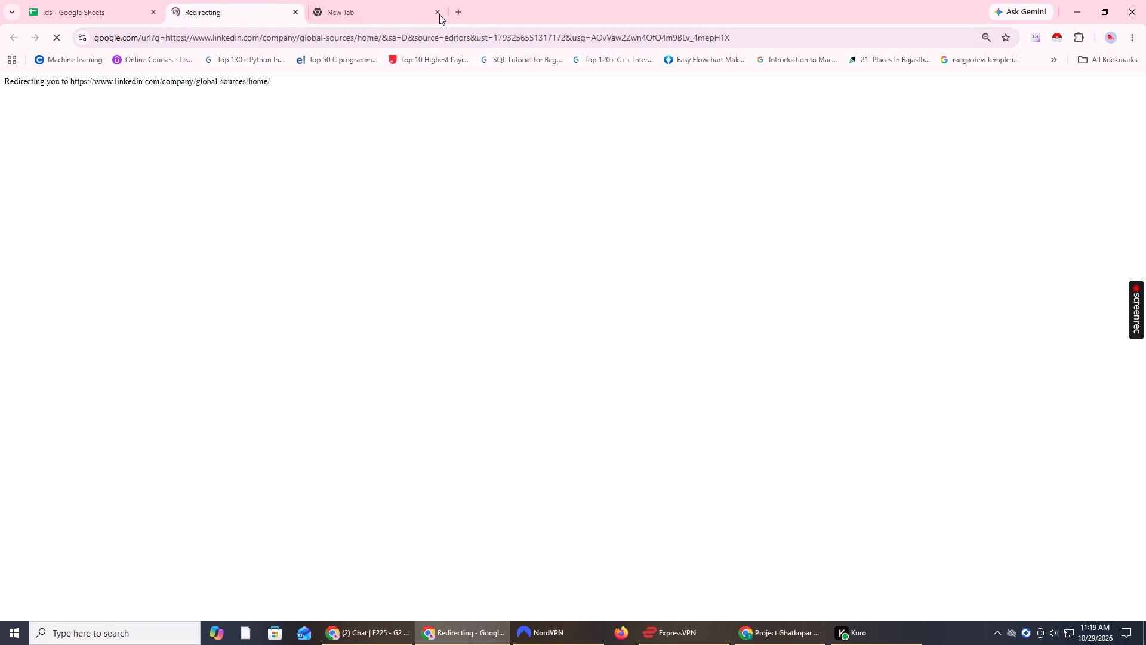
pyautogui.click(439, 14)
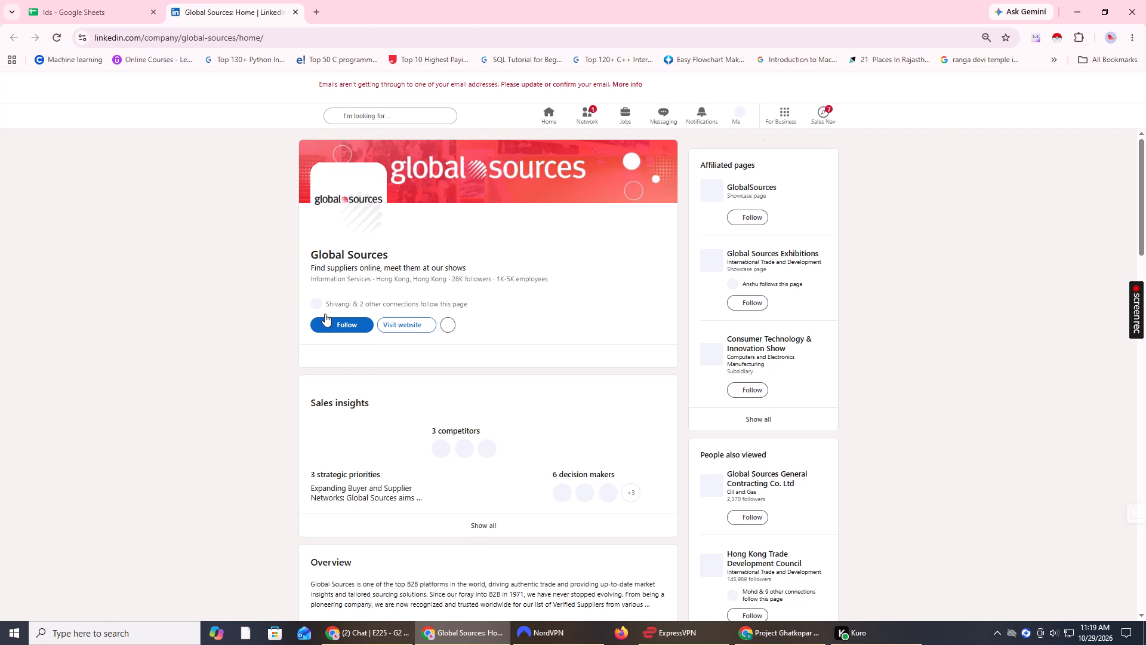
# Follow Global Sources on LinkedIn.
pyautogui.click(328, 323)
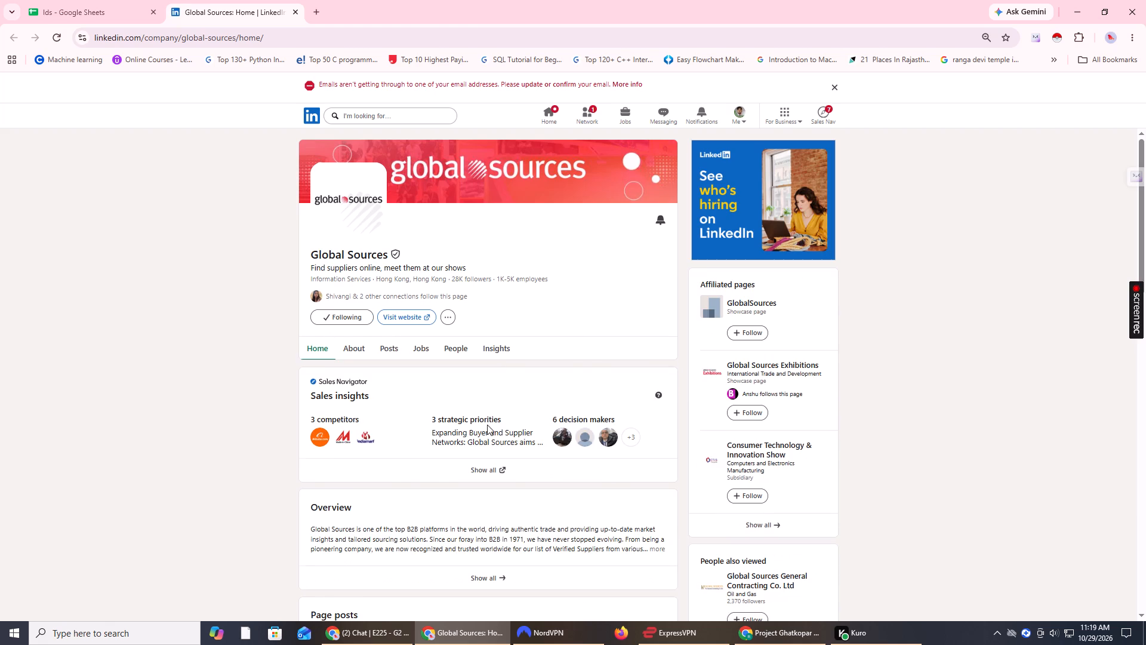
# Copy the industry "Information Services" from Global Sources' LinkedIn About page into Industry cell D89.
pyautogui.scroll(-4, 405, 451)
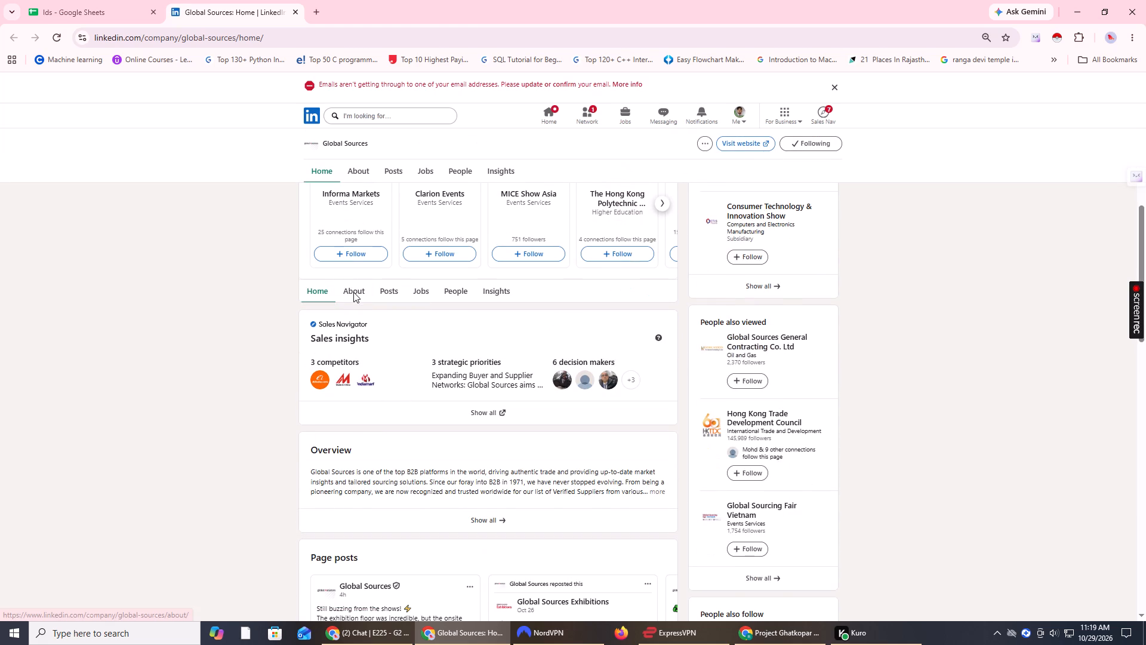
pyautogui.click(353, 292)
pyautogui.scroll(-16, 448, 377)
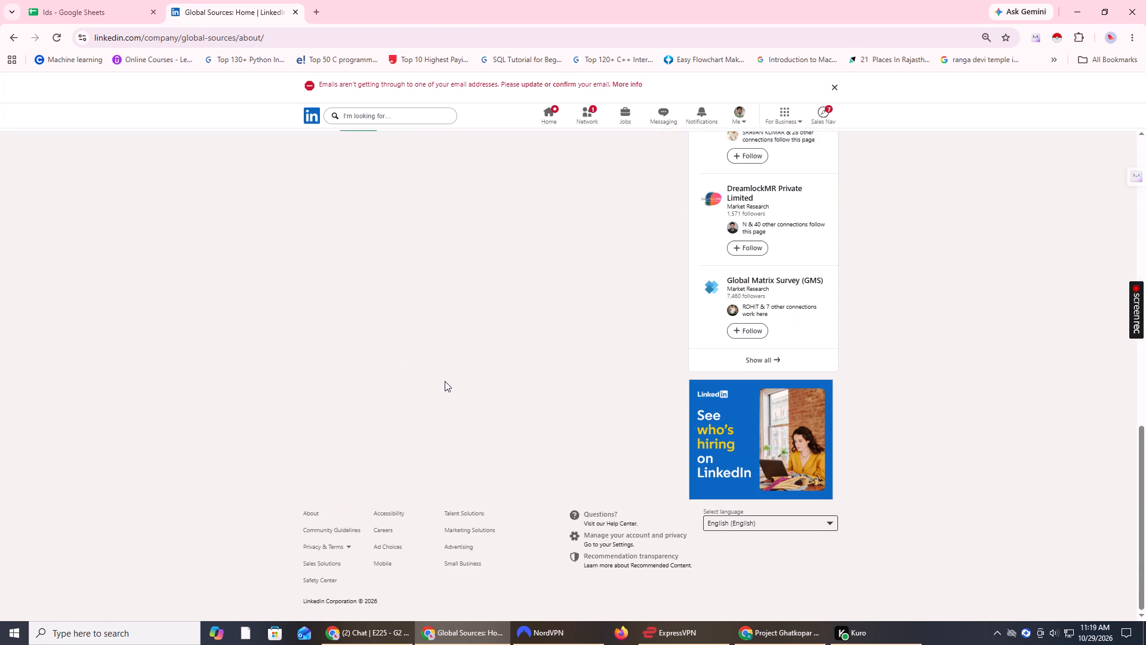
pyautogui.scroll(-4, 436, 381)
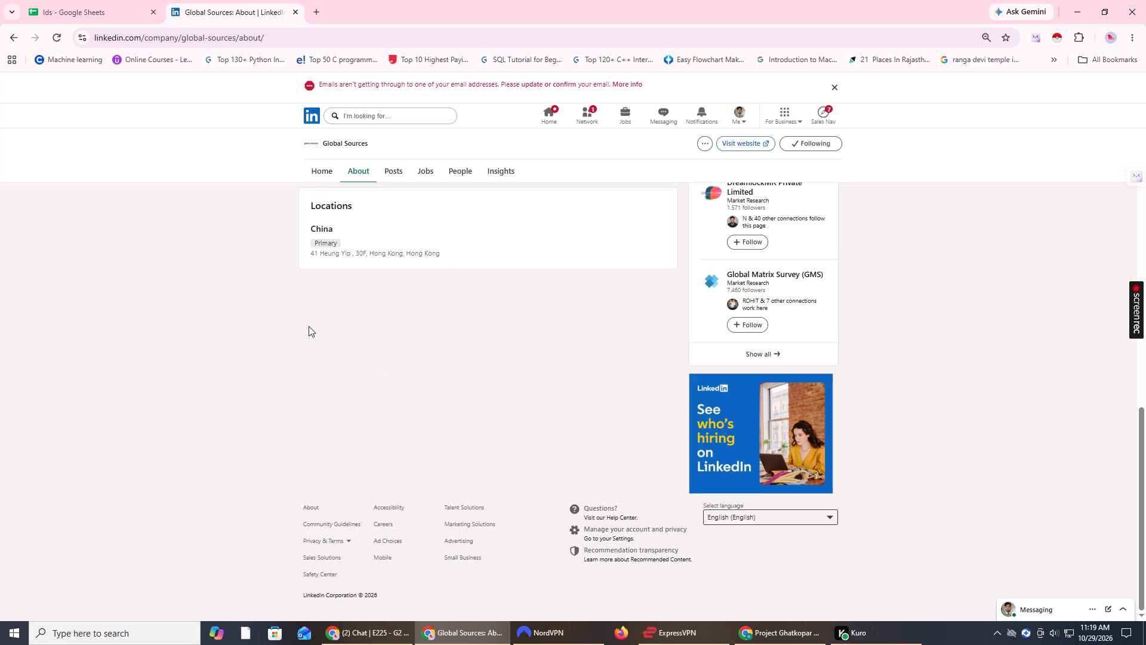
pyautogui.scroll(9, 375, 358)
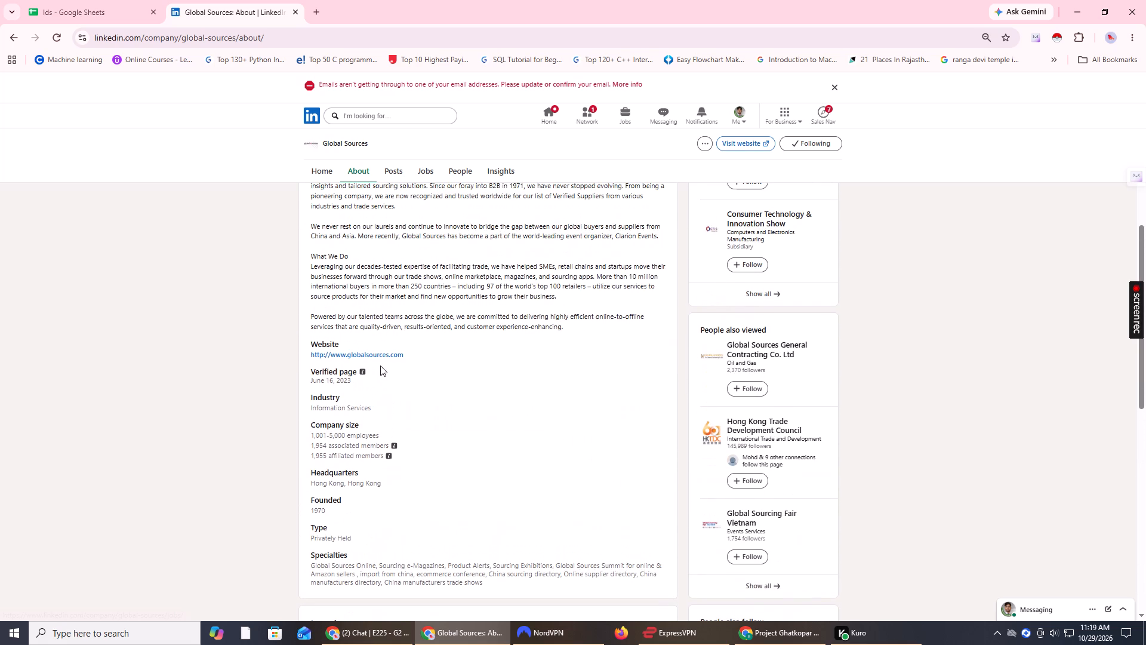
pyautogui.doubleClick(332, 403)
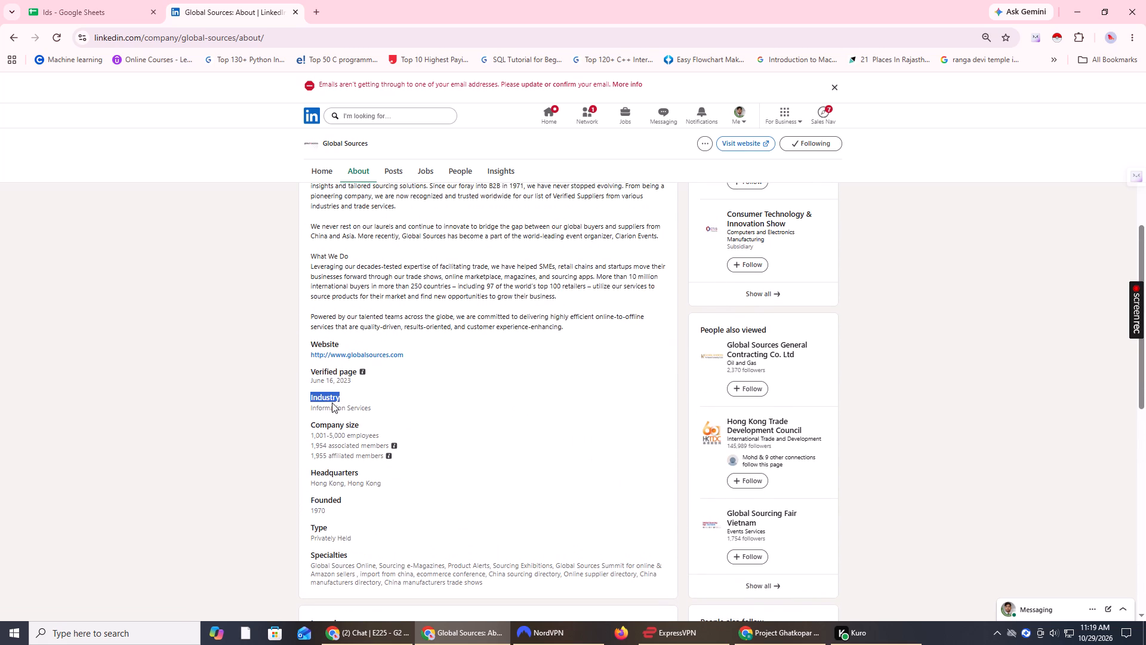
pyautogui.tripleClick(332, 408)
pyautogui.hotkey('ctrl', 'c')
pyautogui.click(71, 0)
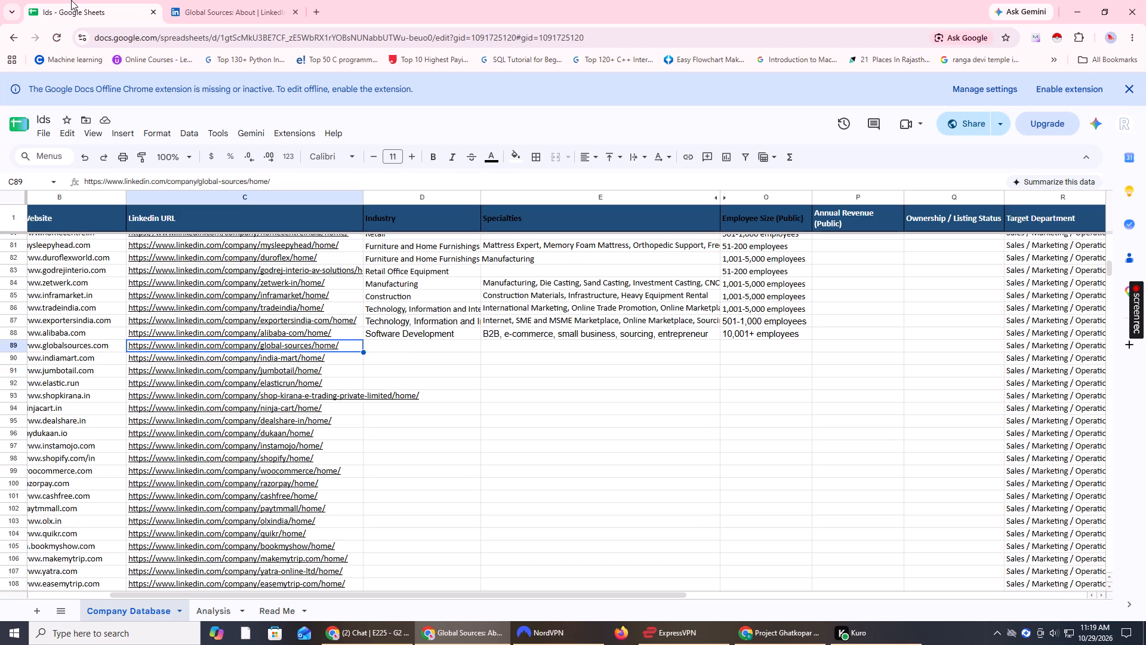
pyautogui.click(372, 345)
pyautogui.hotkey('ctrl', 'v')
# Copy the company size "1,001-5,000 employees" from Global Sources' LinkedIn About page into Employee Size cell O89.
pyautogui.click(223, 0)
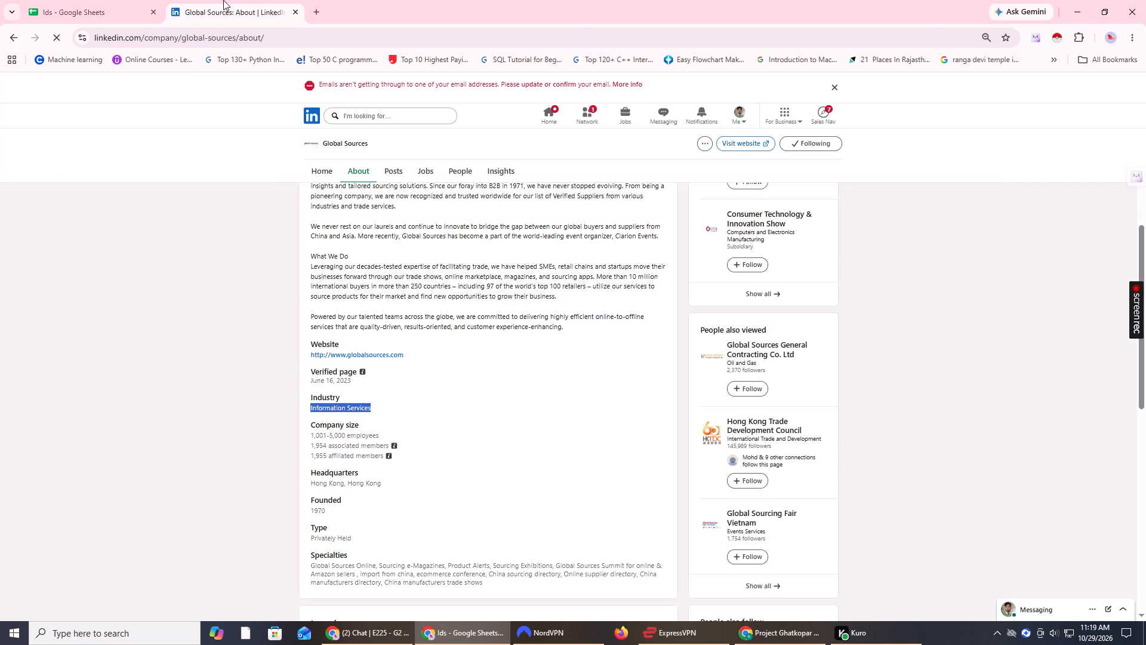
pyautogui.tripleClick(341, 437)
pyautogui.hotkey('ctrl', 'c')
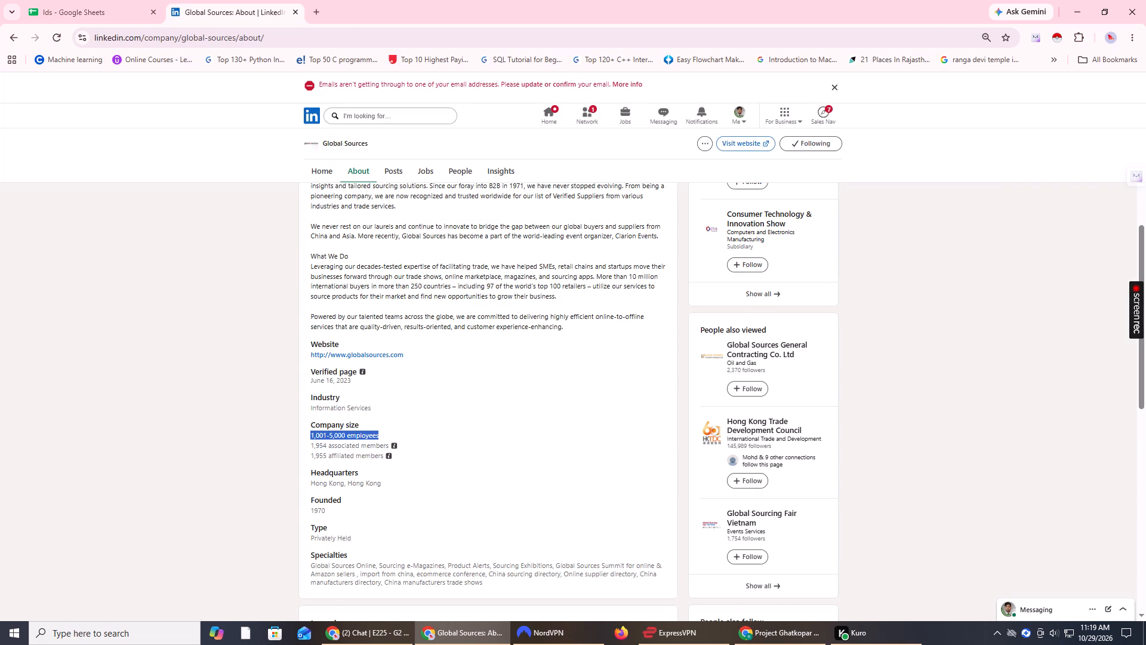
pyautogui.click(57, 0)
pyautogui.click(732, 349)
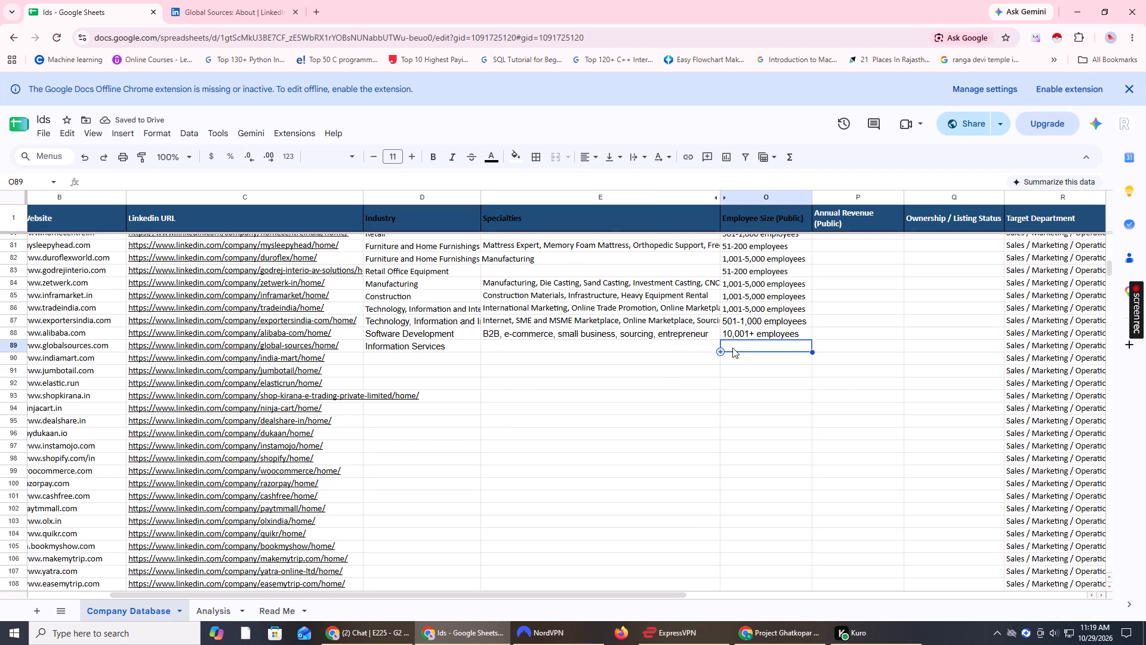
pyautogui.hotkey('ctrl', 'v')
# Copy Global Sources' specialties from its LinkedIn About page and recopy them as plain text through a new browser tab's address bar.
pyautogui.click(245, 0)
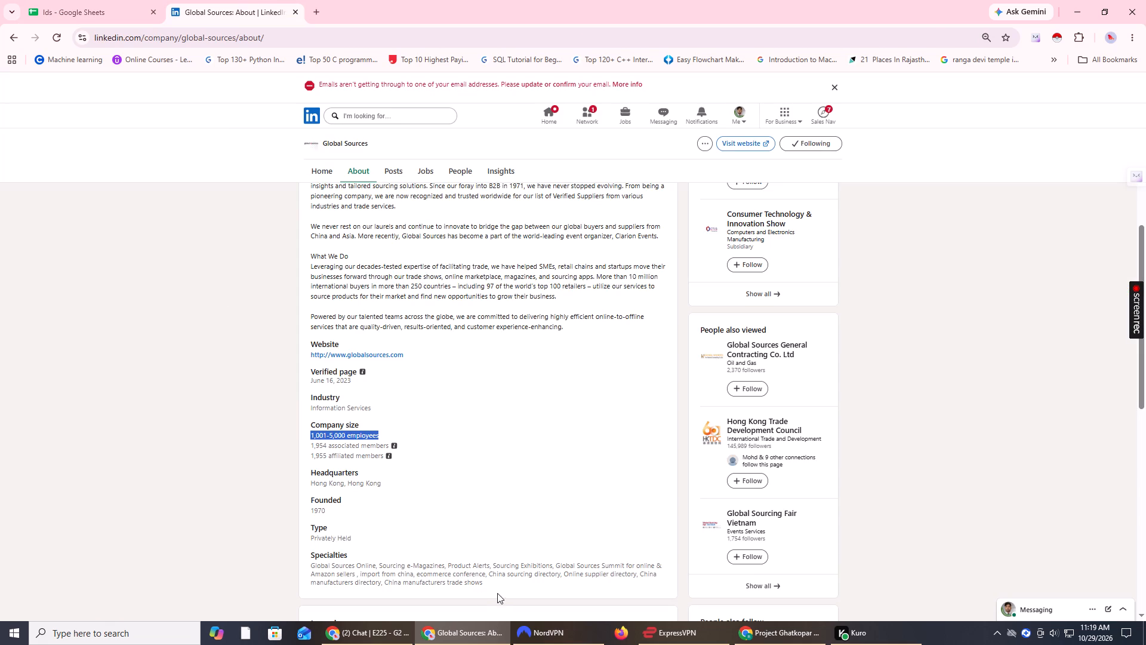
pyautogui.moveTo(494, 585); pyautogui.dragTo(305, 570)
pyautogui.hotkey('ctrl', 'c')
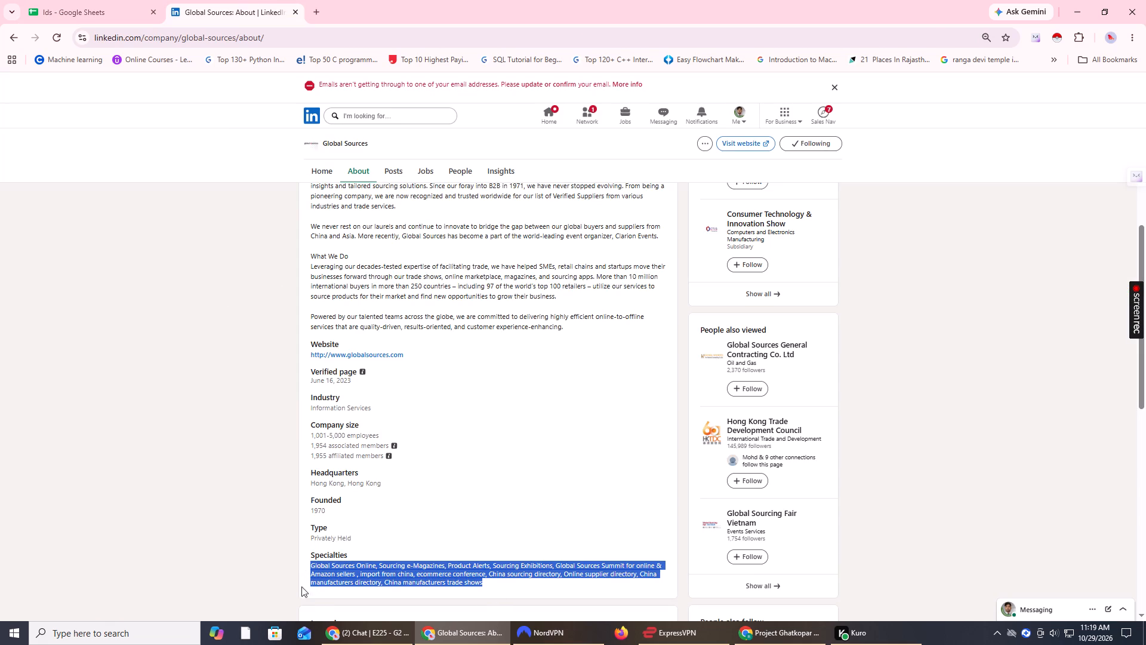
pyautogui.click(305, 6)
pyautogui.click(319, 7)
pyautogui.hotkey('ctrl', 'v')
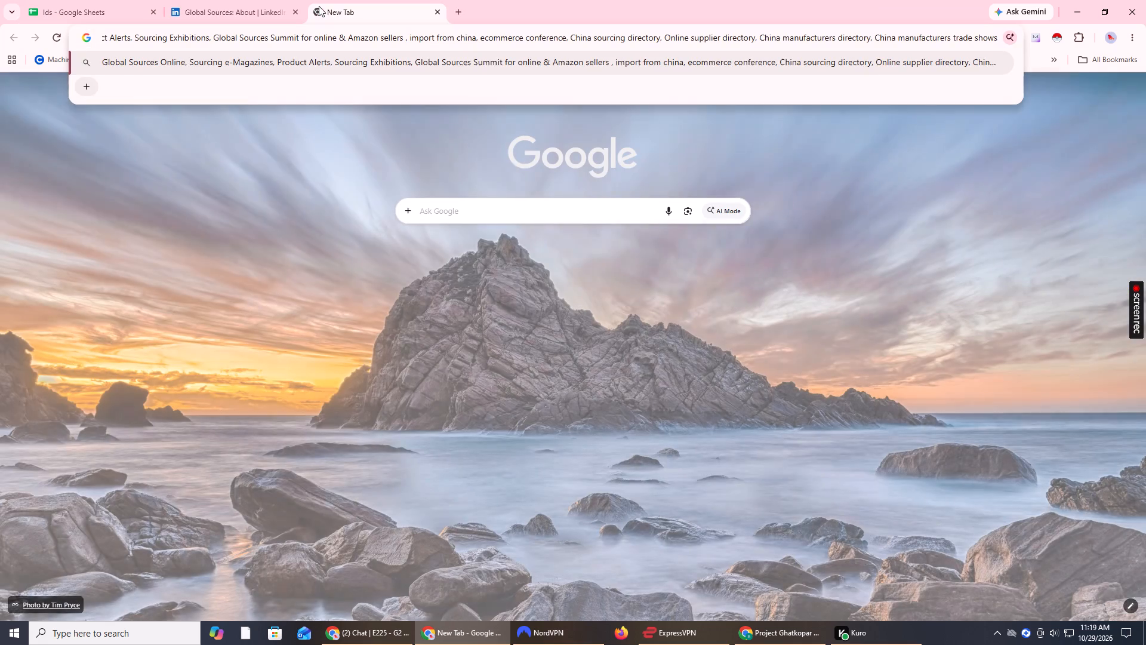
pyautogui.hotkey('ctrl', 'a')
pyautogui.hotkey('ctrl', 'c')
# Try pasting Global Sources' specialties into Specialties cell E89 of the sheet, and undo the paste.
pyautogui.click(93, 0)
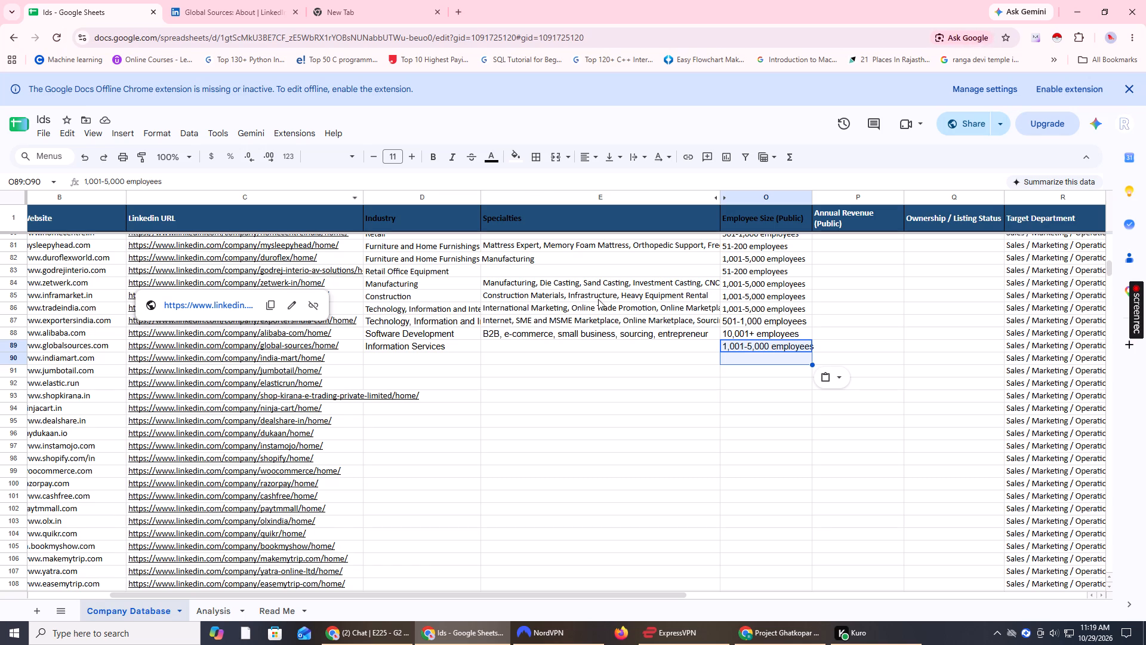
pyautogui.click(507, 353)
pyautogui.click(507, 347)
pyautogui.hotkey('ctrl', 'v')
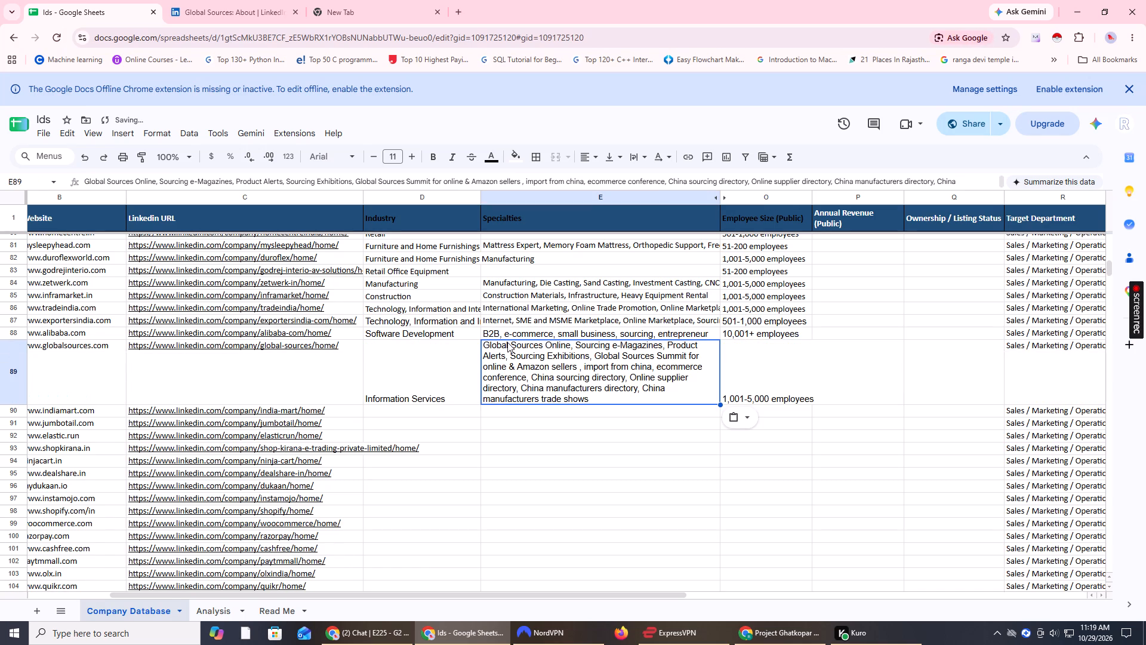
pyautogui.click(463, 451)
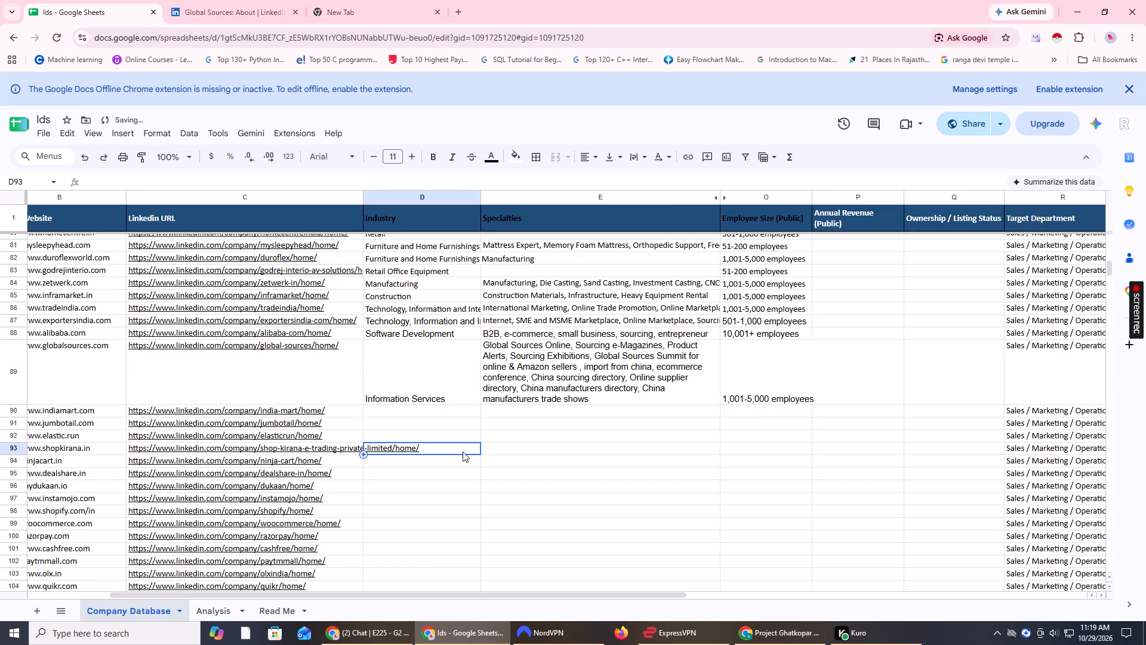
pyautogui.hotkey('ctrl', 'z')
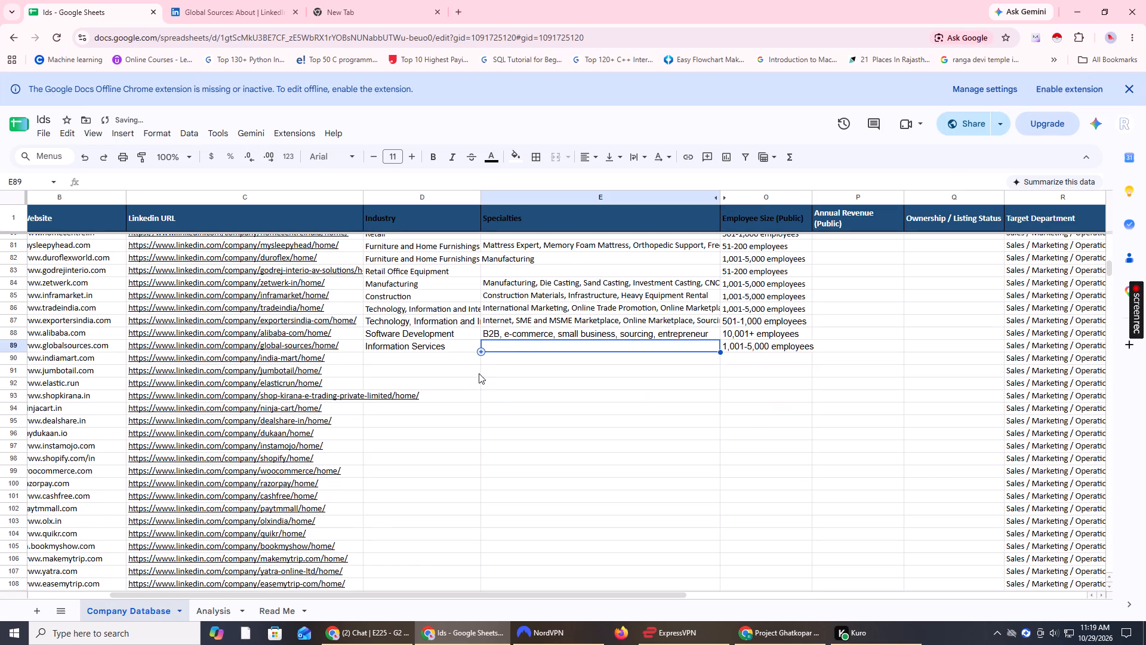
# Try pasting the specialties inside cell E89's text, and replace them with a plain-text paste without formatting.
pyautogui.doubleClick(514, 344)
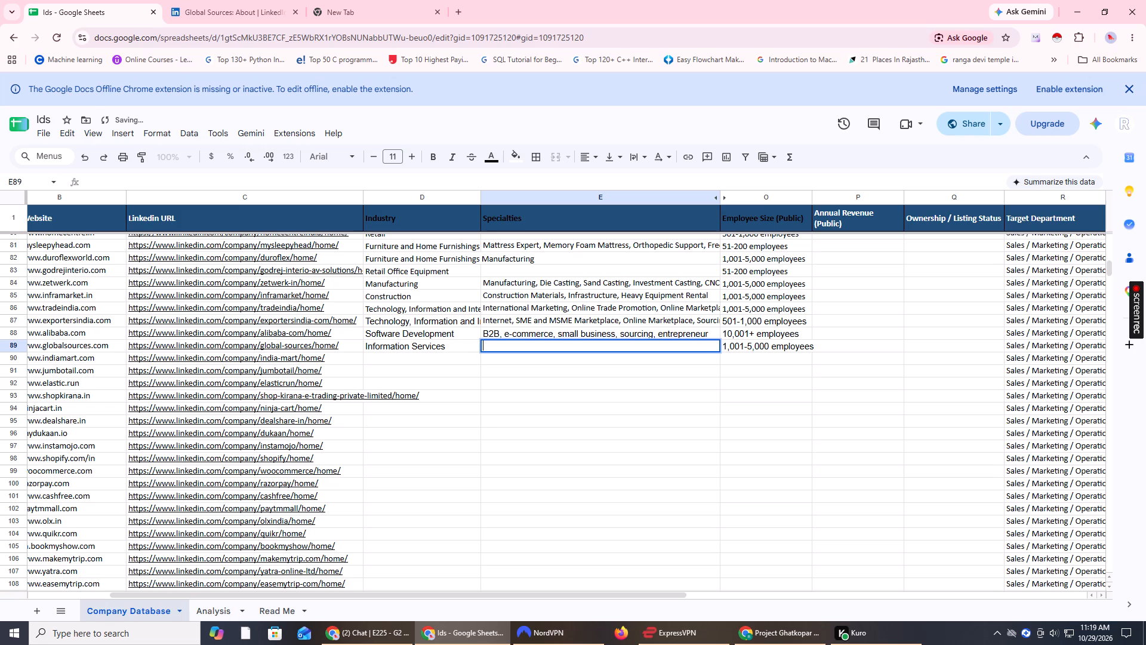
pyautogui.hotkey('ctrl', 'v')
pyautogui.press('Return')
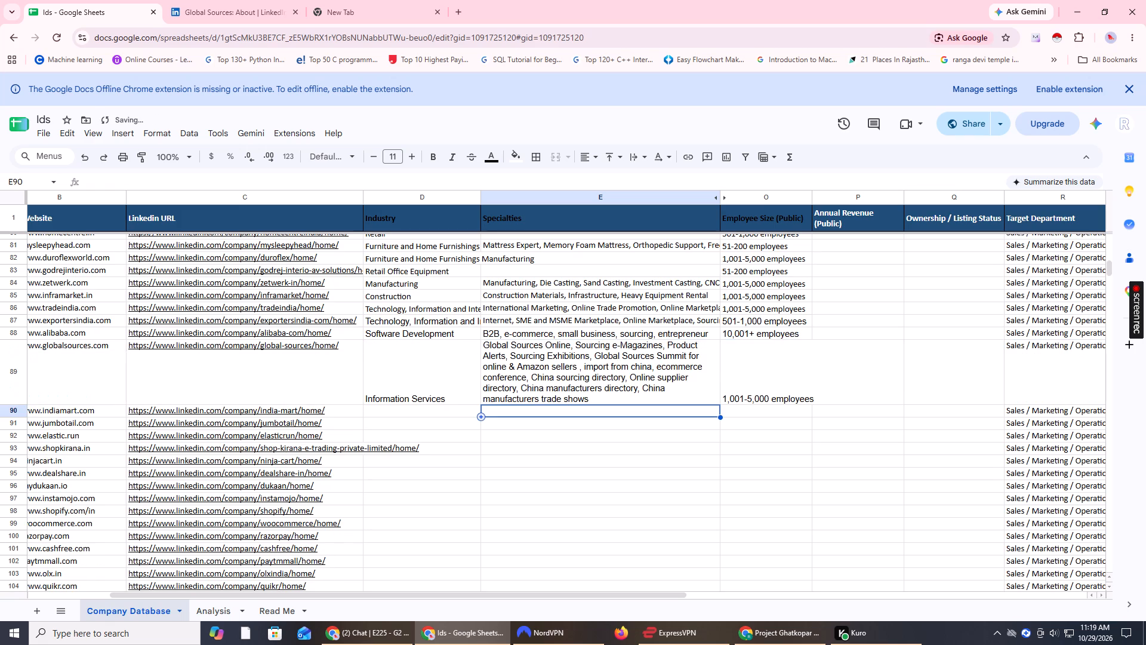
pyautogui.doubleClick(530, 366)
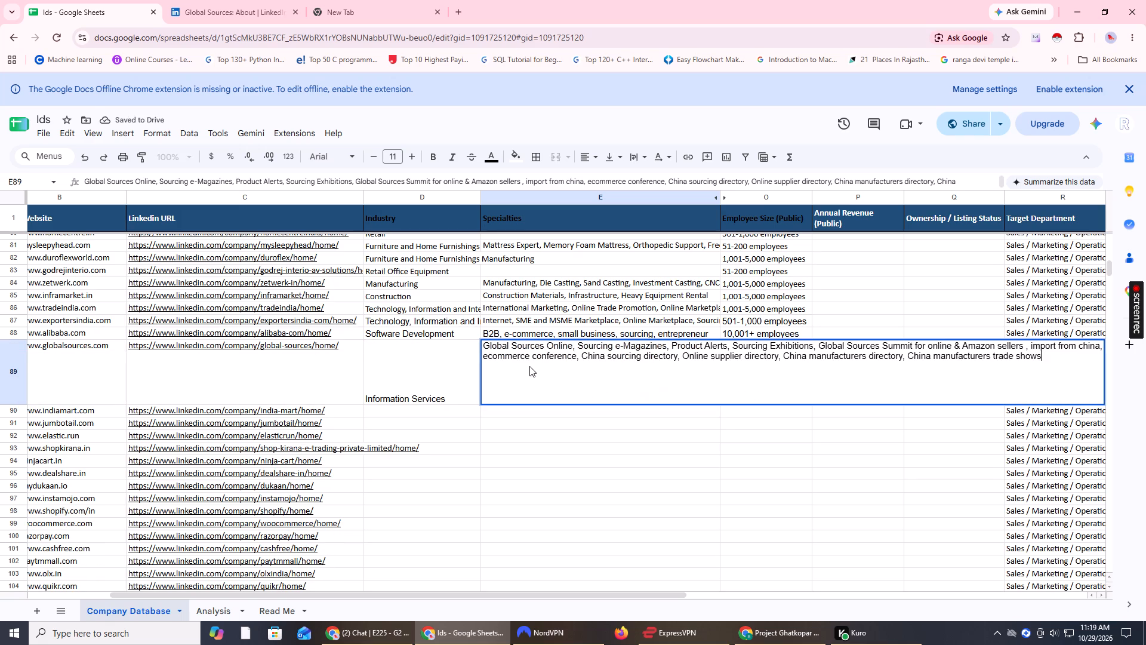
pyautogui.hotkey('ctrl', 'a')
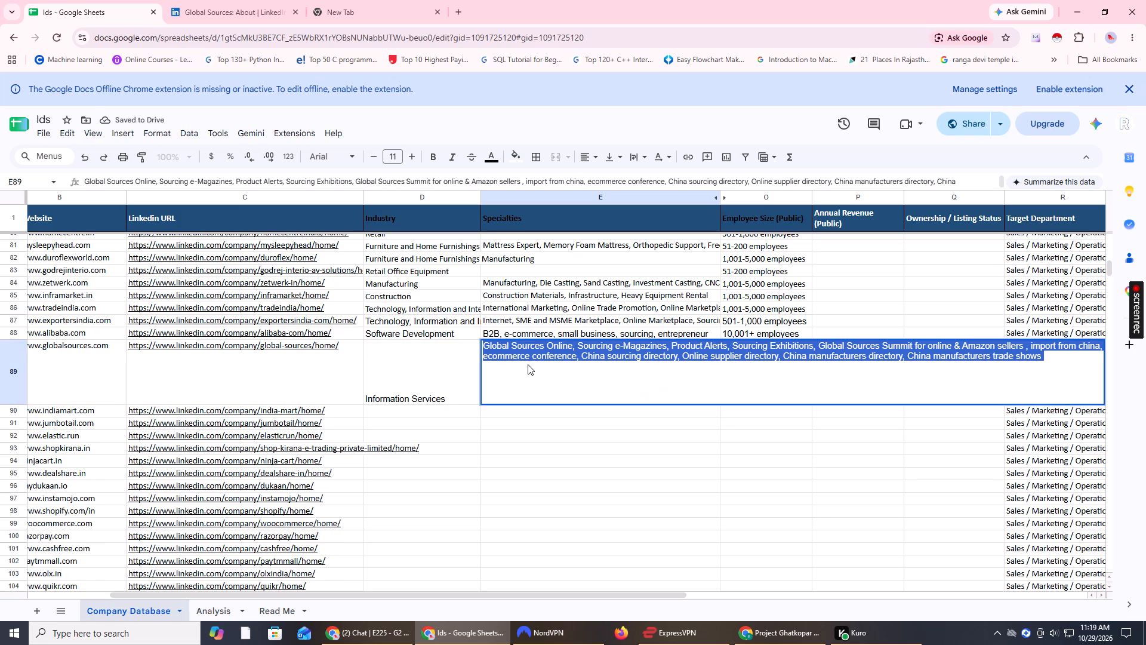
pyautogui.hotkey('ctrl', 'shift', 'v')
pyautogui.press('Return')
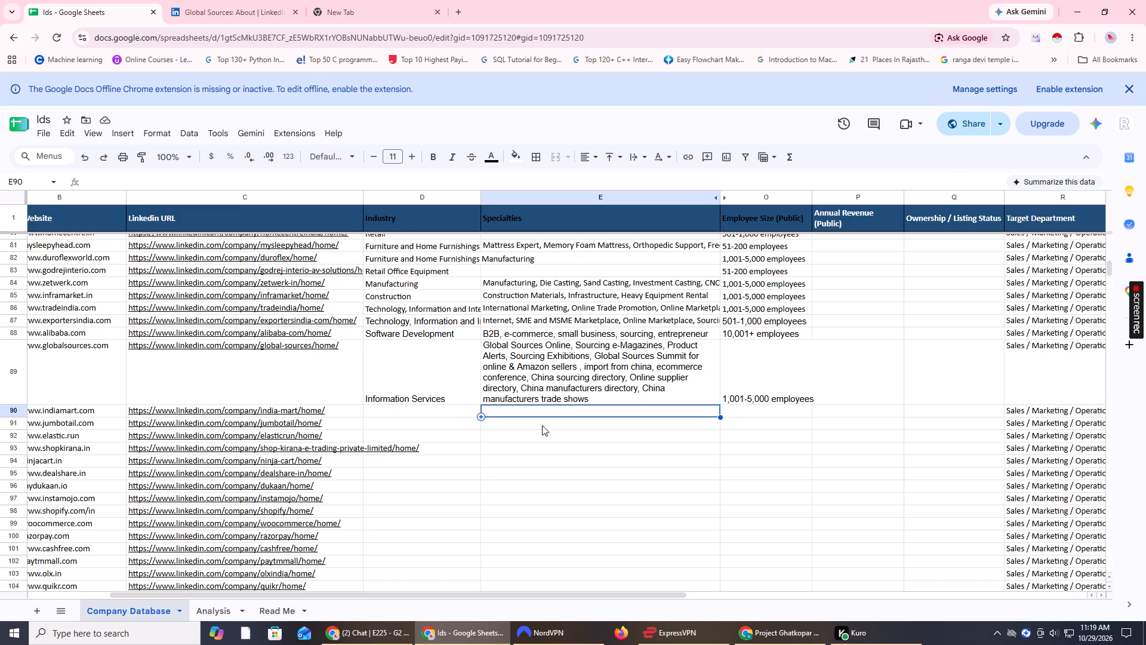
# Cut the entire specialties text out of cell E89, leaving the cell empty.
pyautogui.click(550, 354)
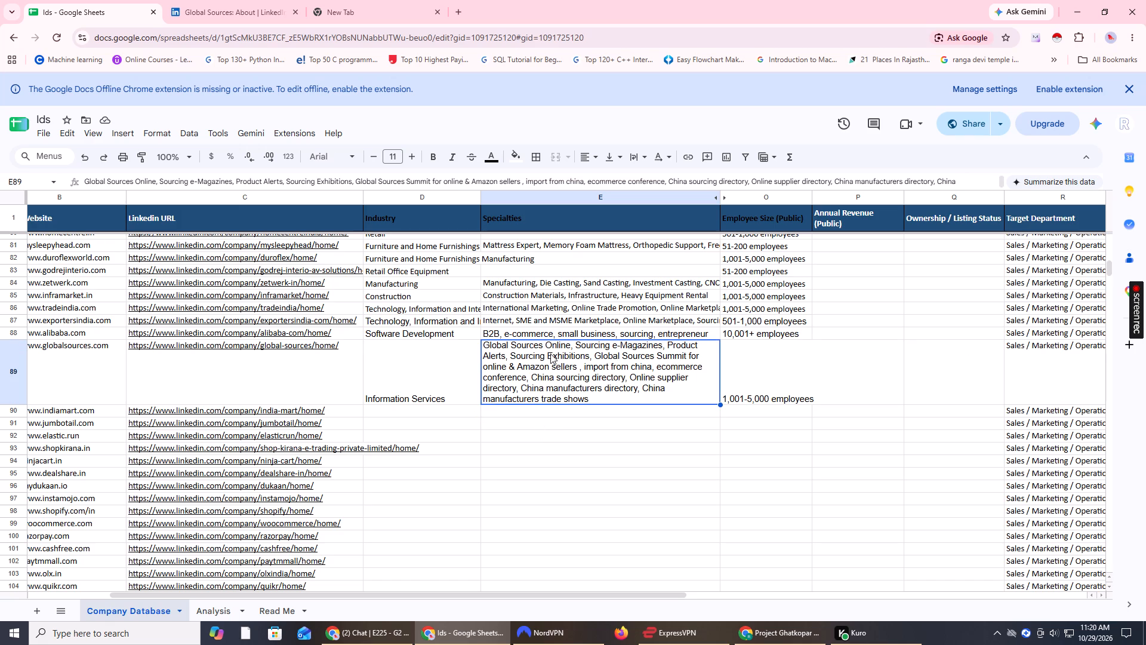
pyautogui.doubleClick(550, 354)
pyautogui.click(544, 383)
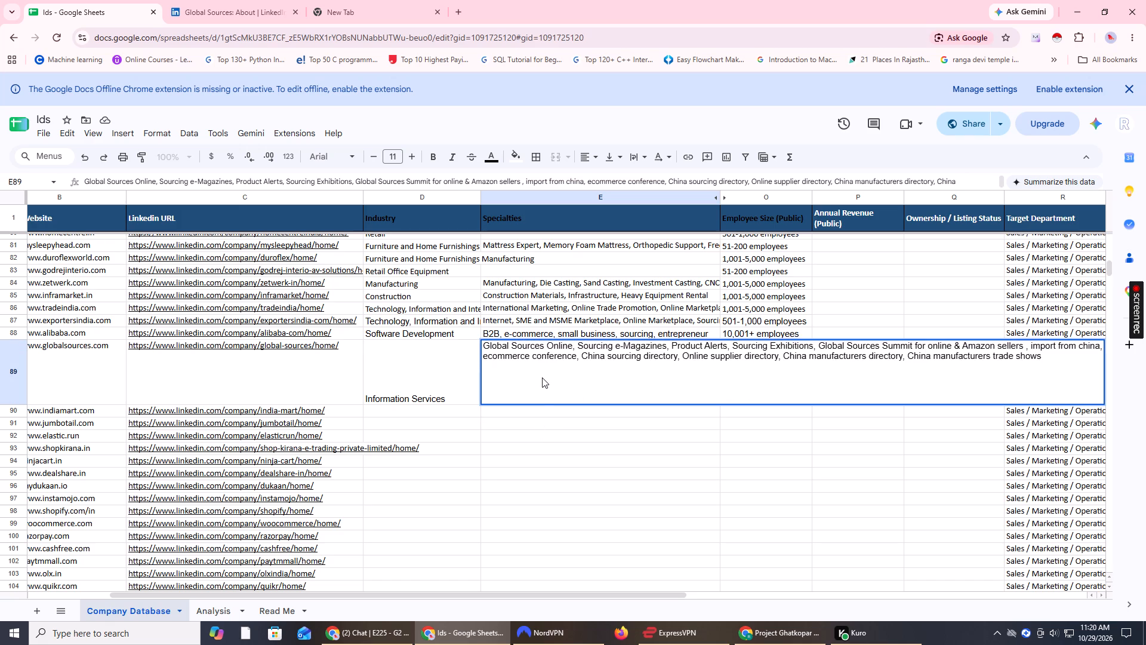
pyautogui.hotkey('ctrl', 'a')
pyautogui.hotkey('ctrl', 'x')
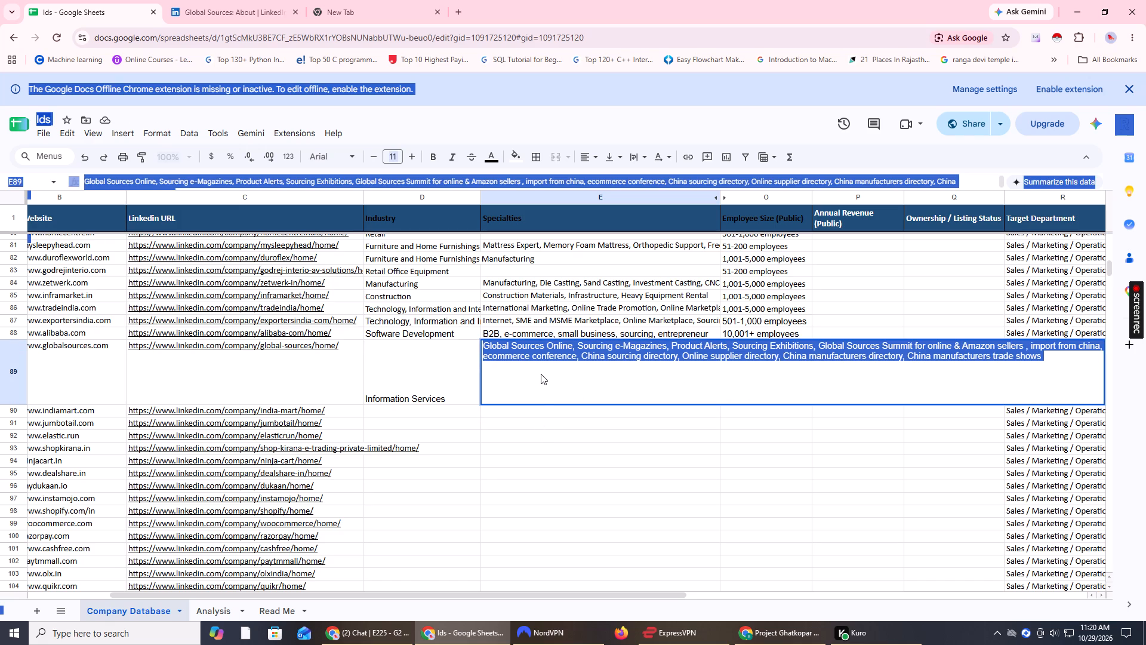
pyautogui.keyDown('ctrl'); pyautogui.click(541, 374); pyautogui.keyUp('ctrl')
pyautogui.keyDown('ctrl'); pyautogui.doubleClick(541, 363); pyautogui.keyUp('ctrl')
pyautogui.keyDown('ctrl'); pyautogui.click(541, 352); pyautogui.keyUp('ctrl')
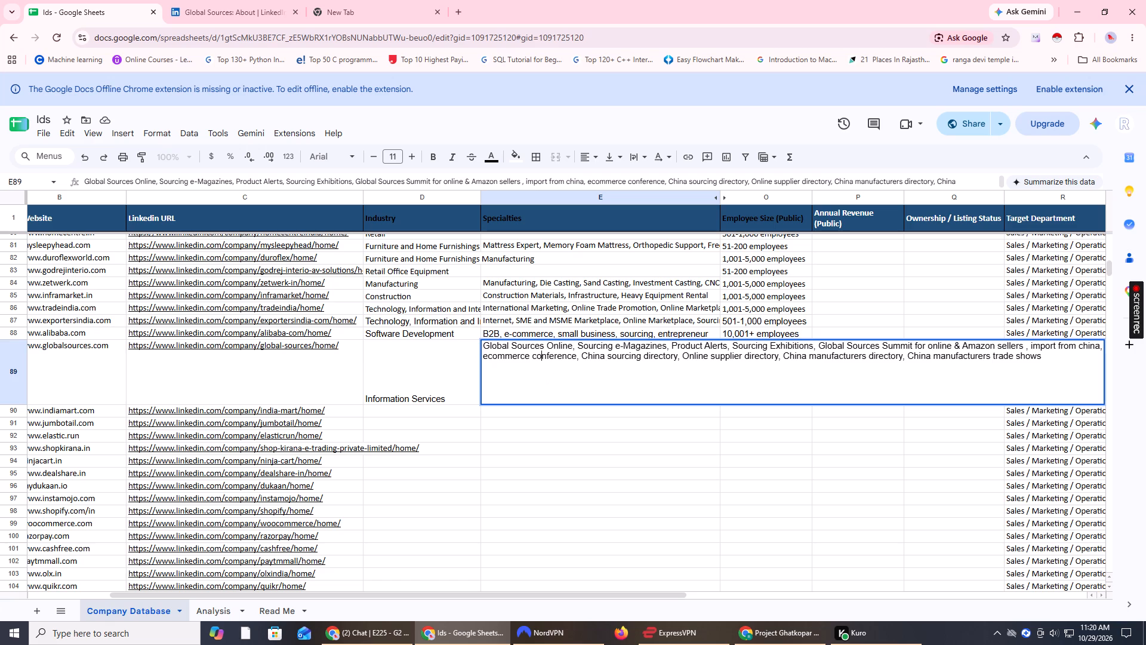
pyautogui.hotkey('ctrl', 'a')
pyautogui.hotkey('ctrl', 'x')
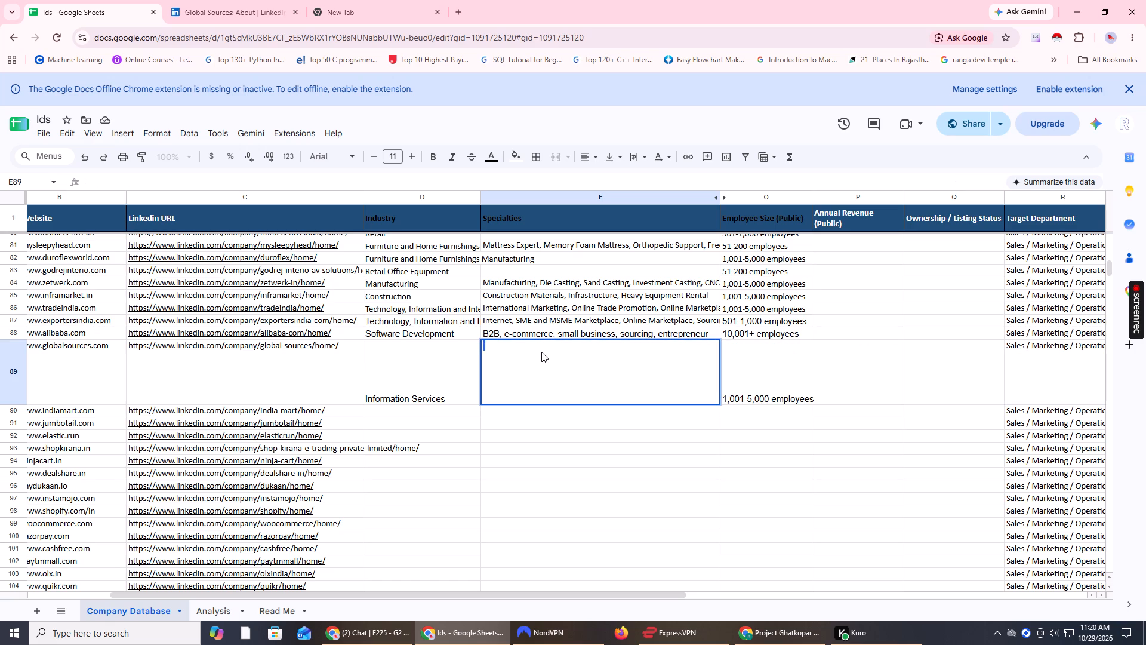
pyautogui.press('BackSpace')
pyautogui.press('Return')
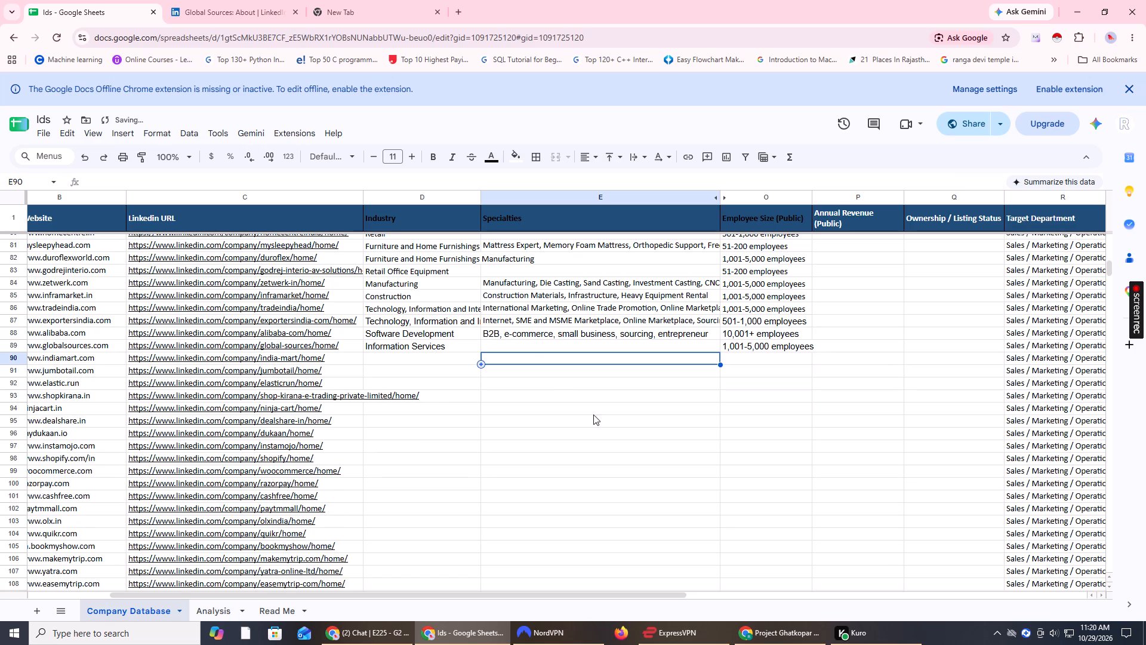
# Recopy Global Sources' specialties as plain text through the blank browser tab and paste them into Specialties cell E89.
pyautogui.click(602, 417)
pyautogui.click(356, 0)
pyautogui.click(319, 37)
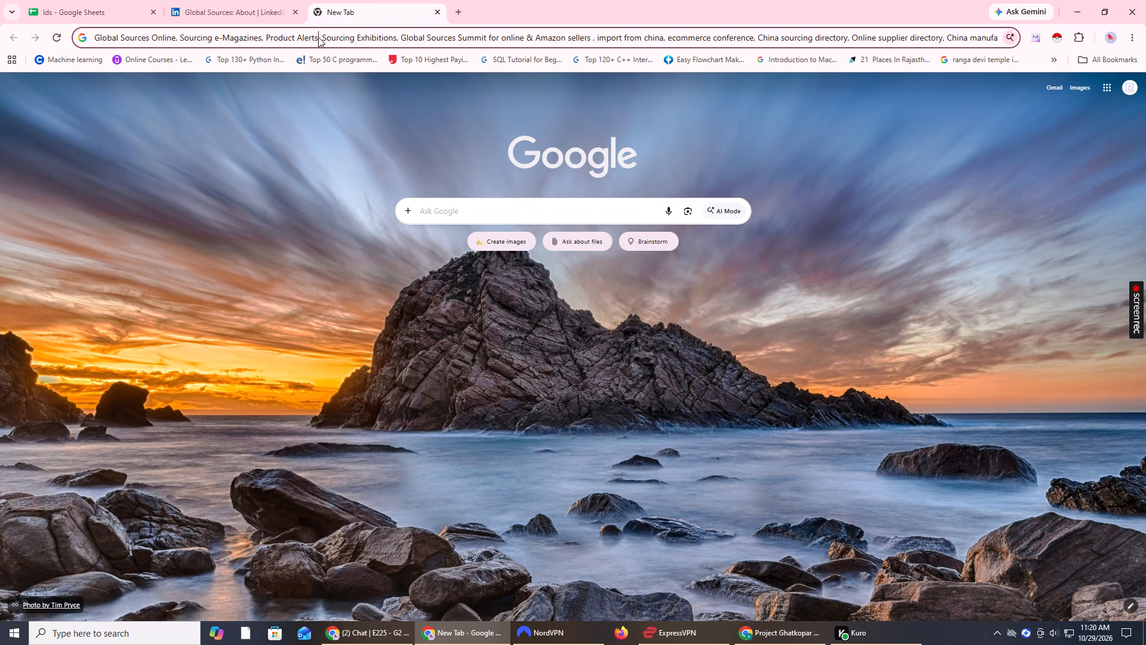
pyautogui.hotkey('ctrl', 'a')
pyautogui.hotkey('ctrl', 'shift', 'v')
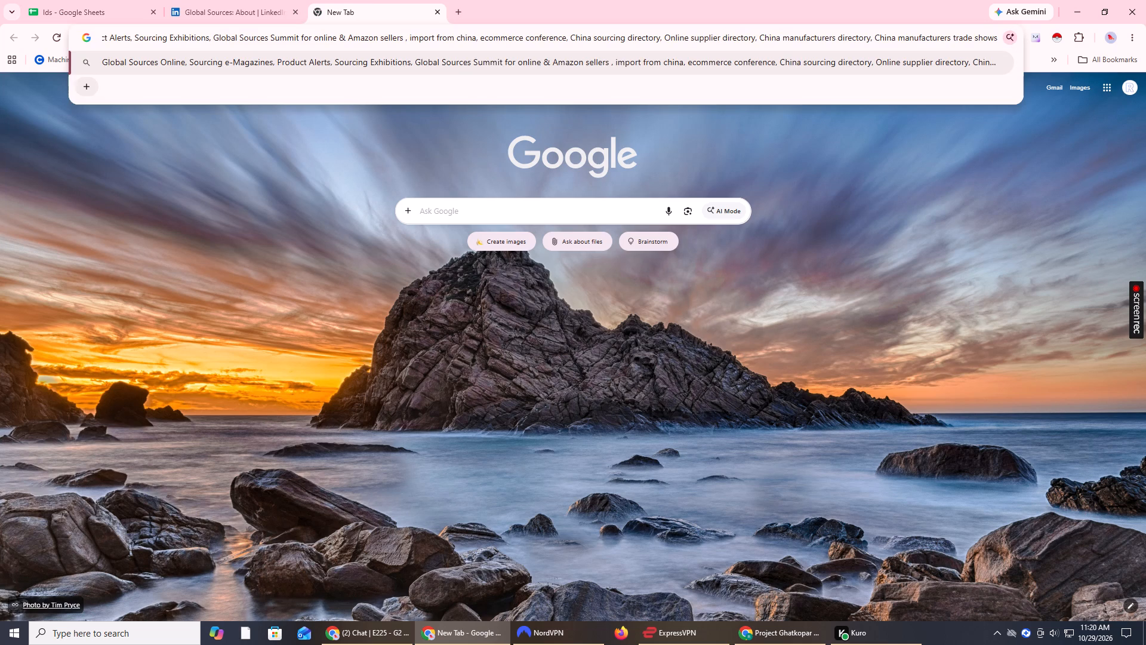
pyautogui.hotkey('ctrl', 'a')
pyautogui.hotkey('ctrl', 'c')
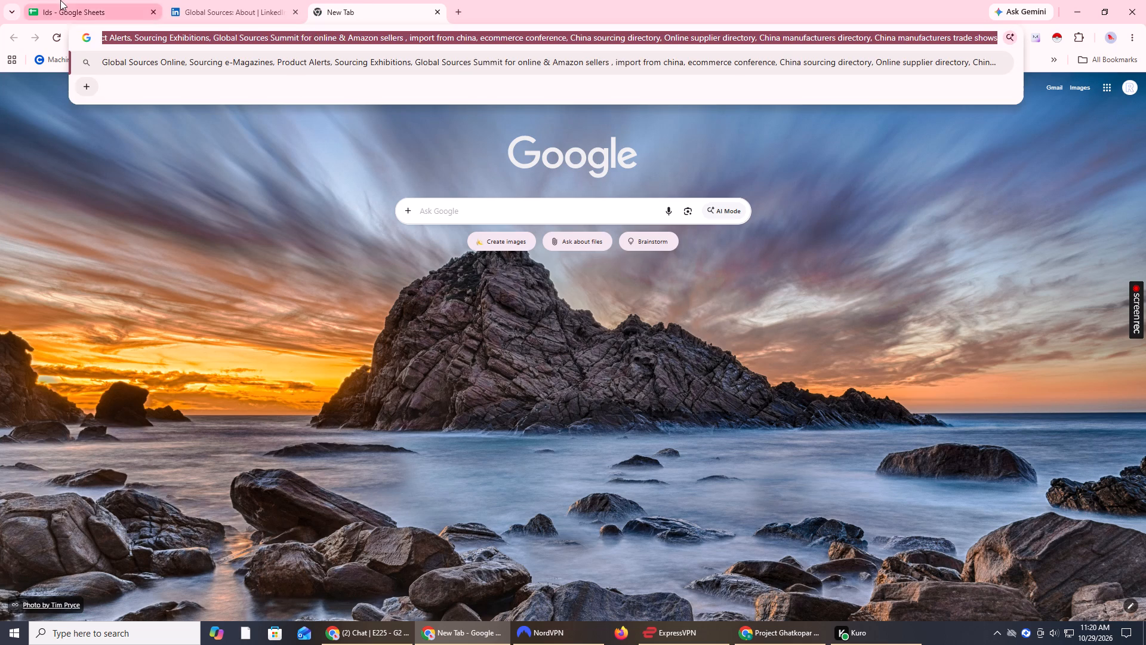
pyautogui.click(60, 0)
pyautogui.click(494, 348)
pyautogui.hotkey('ctrl', 'v')
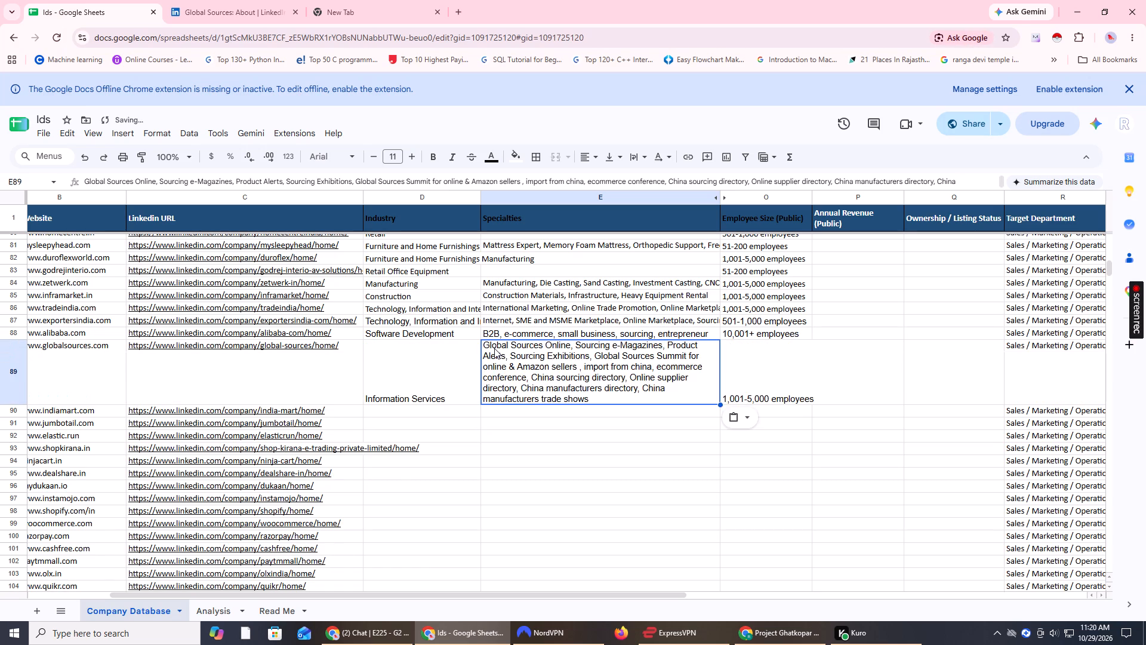
pyautogui.press('Return')
pyautogui.press('Return')
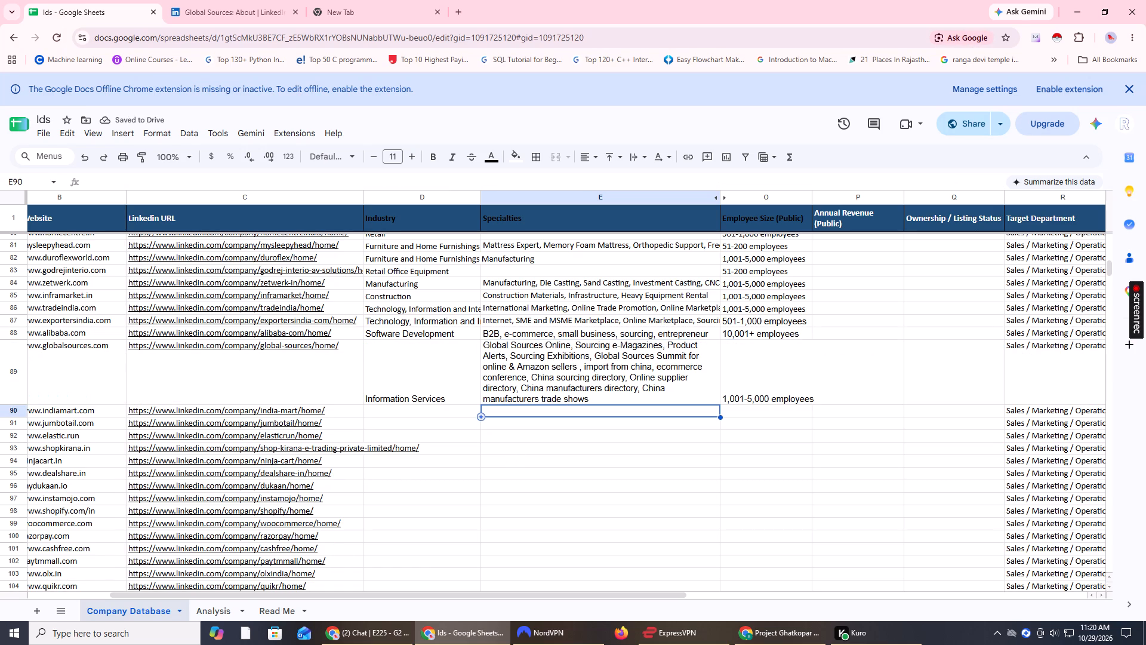
# Inspect the specialties text in E89 and compare its layout with the Specialties entries in earlier rows.
pyautogui.click(481, 486)
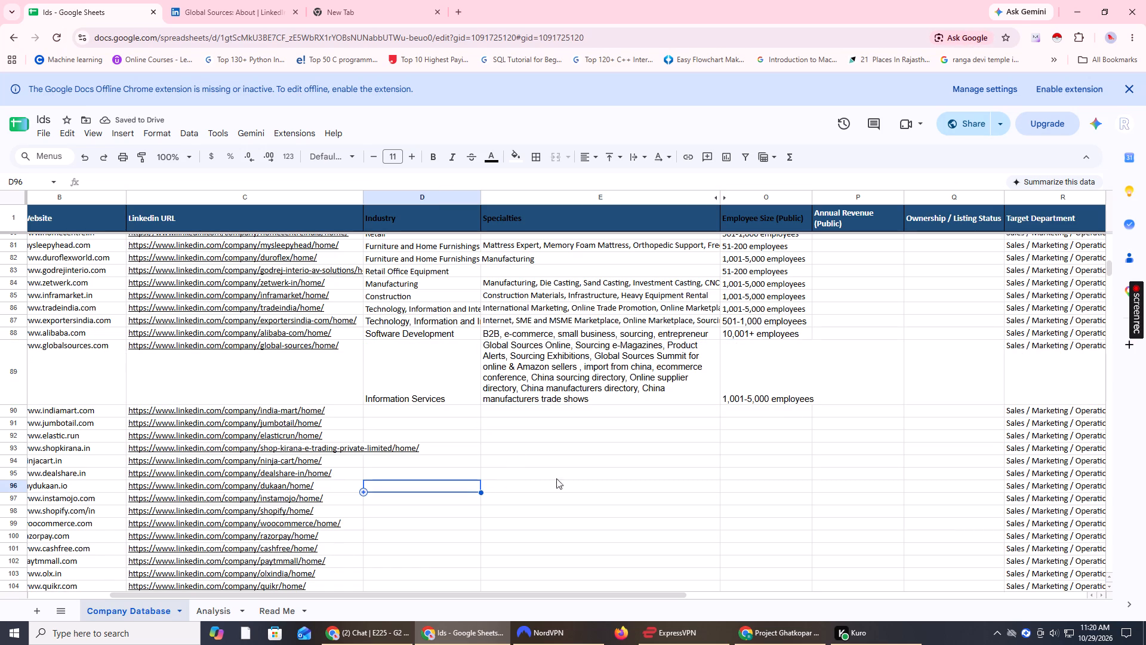
pyautogui.doubleClick(574, 371)
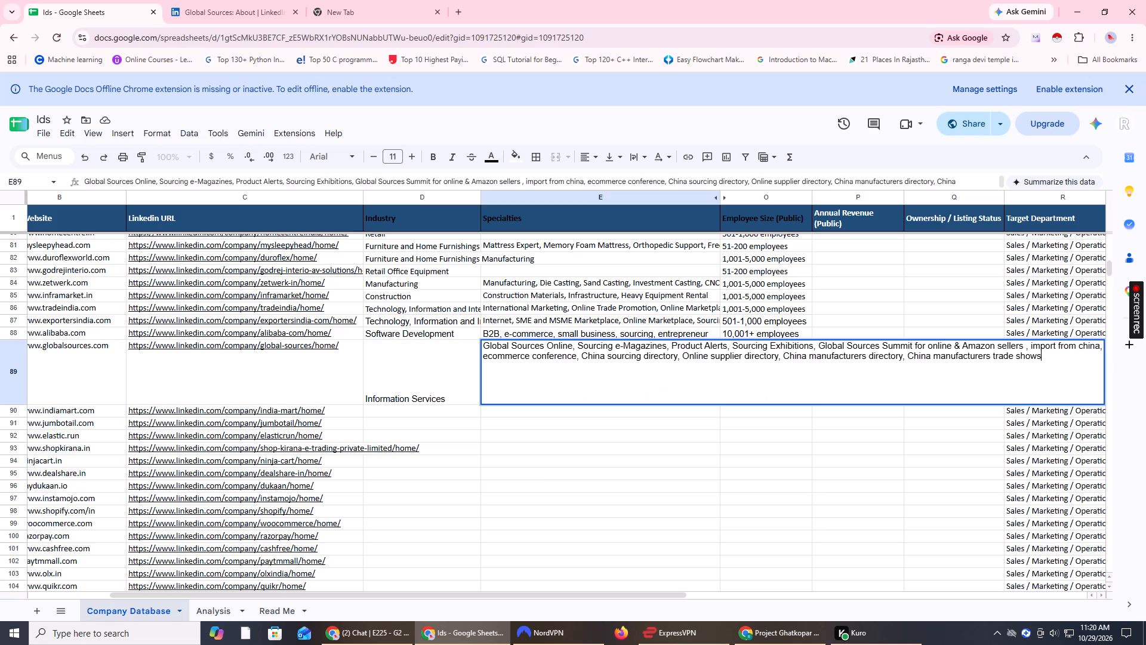
pyautogui.click(506, 444)
pyautogui.scroll(8, 508, 516)
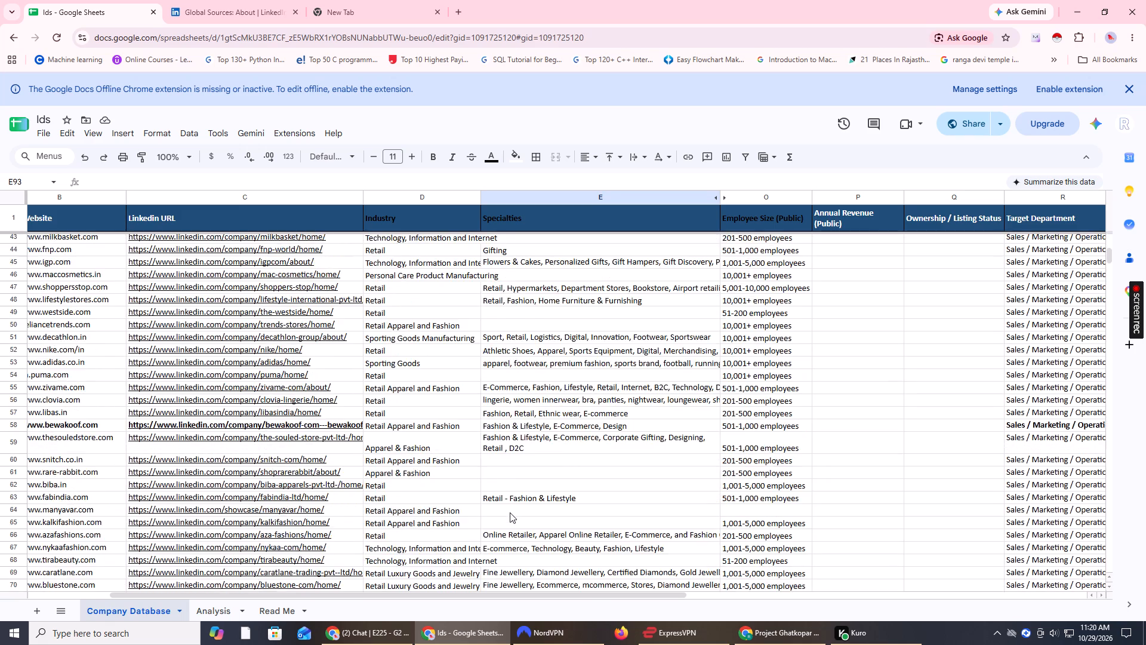
pyautogui.scroll(3, 510, 512)
pyautogui.scroll(-12, 510, 512)
pyautogui.scroll(1, 510, 512)
pyautogui.scroll(-3, 510, 512)
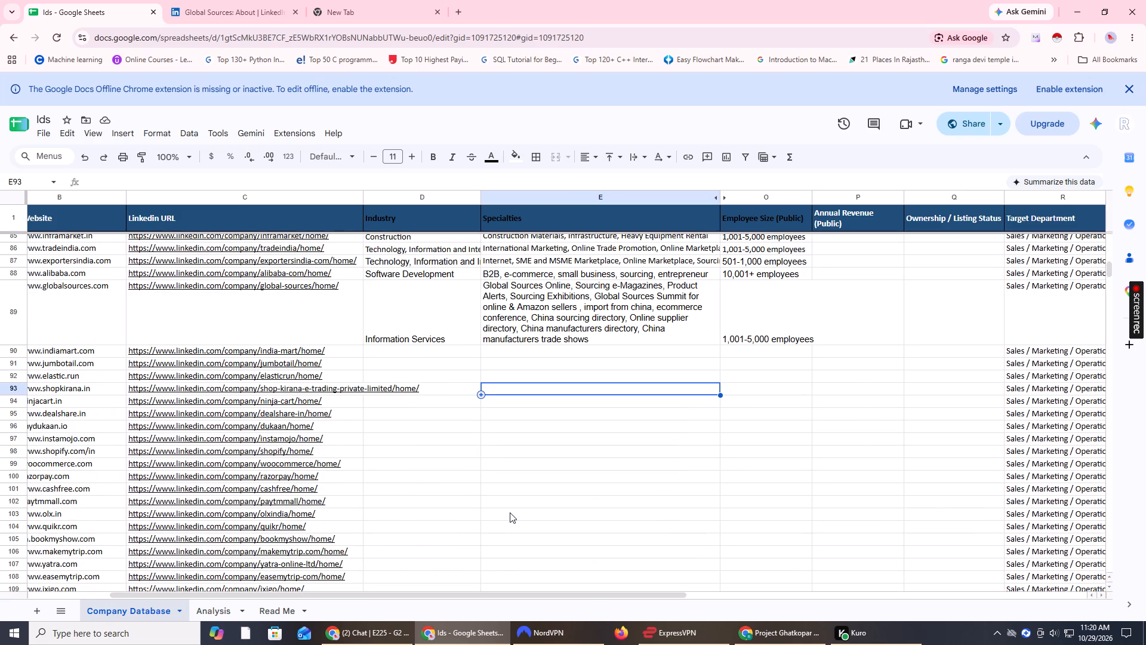
# Open India Mart's LinkedIn page from its URL in C90 and close the Global Sources and blank browser tabs.
pyautogui.scroll(1, 510, 512)
pyautogui.click(275, 293)
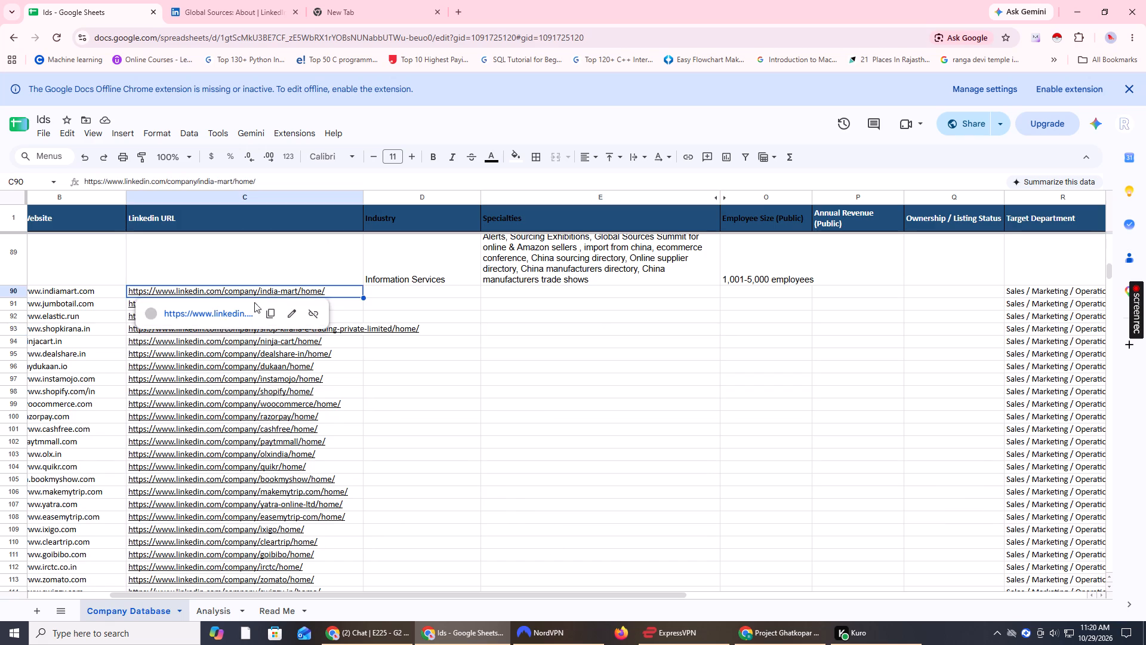
pyautogui.click(204, 312)
pyautogui.click(434, 10)
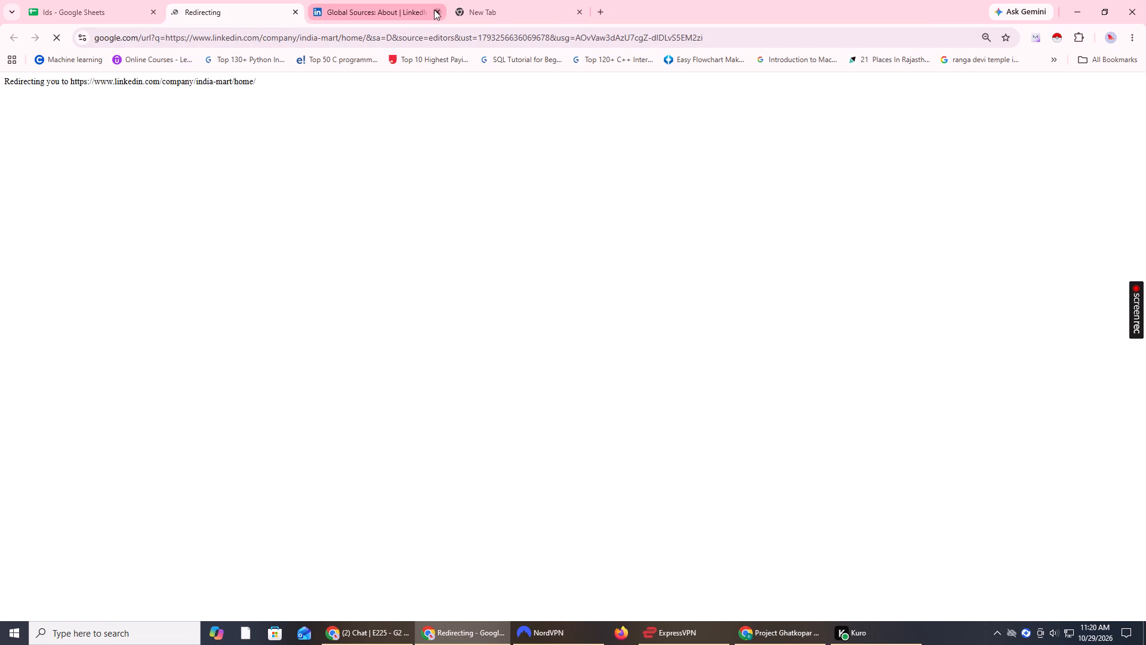
pyautogui.click(434, 10)
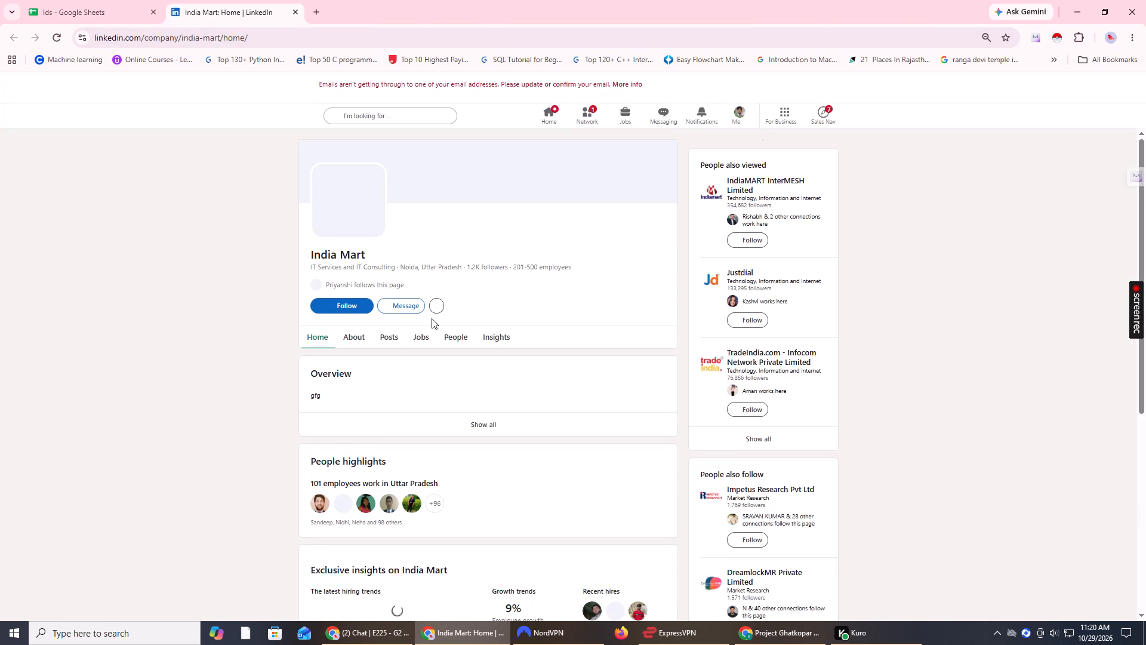
# Open India Mart's About page on LinkedIn and follow the company.
pyautogui.click(355, 339)
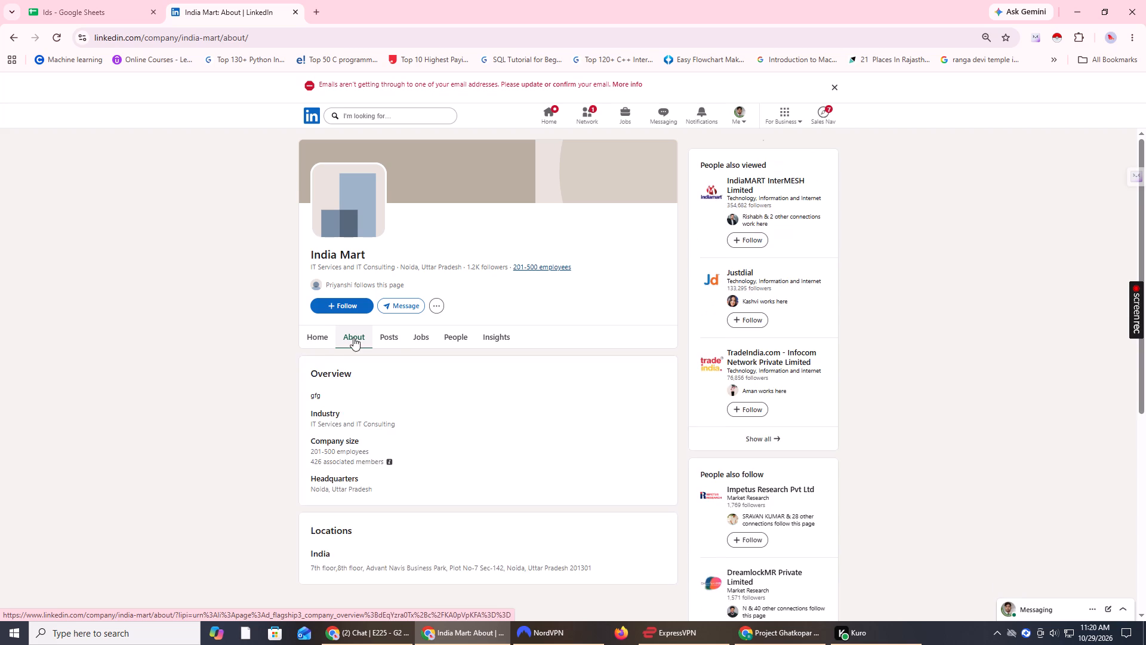
pyautogui.scroll(-2, 353, 337)
pyautogui.click(348, 187)
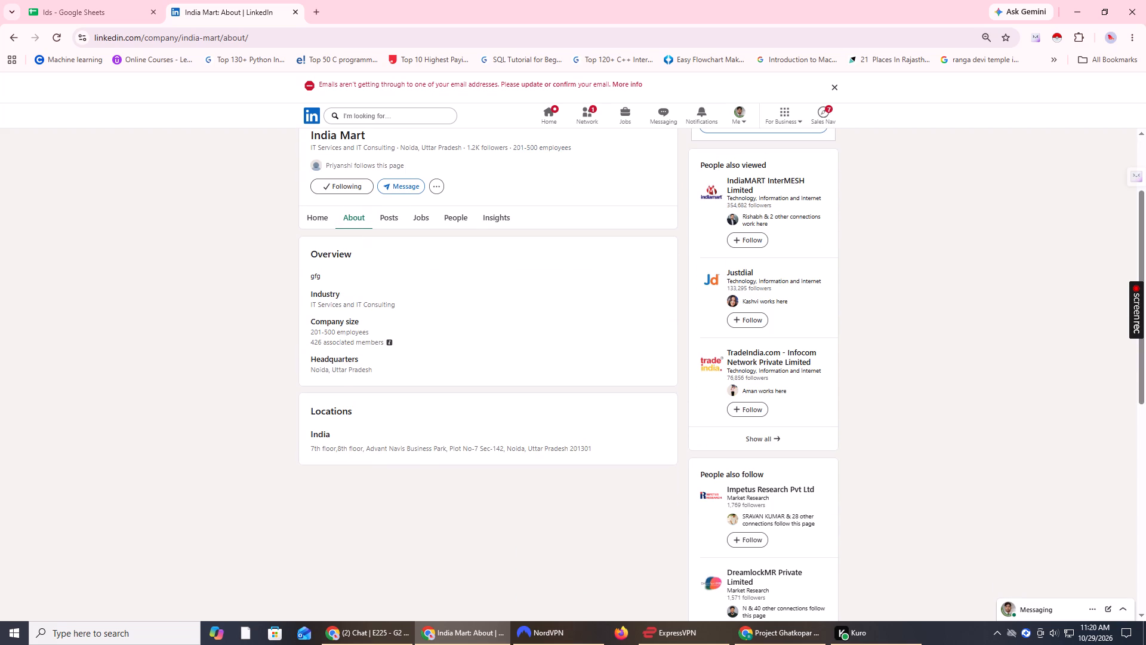
# Copy India Mart's industry, IT Services and IT Consulting, from its About page into Industry cell D90.
pyautogui.click(337, 305)
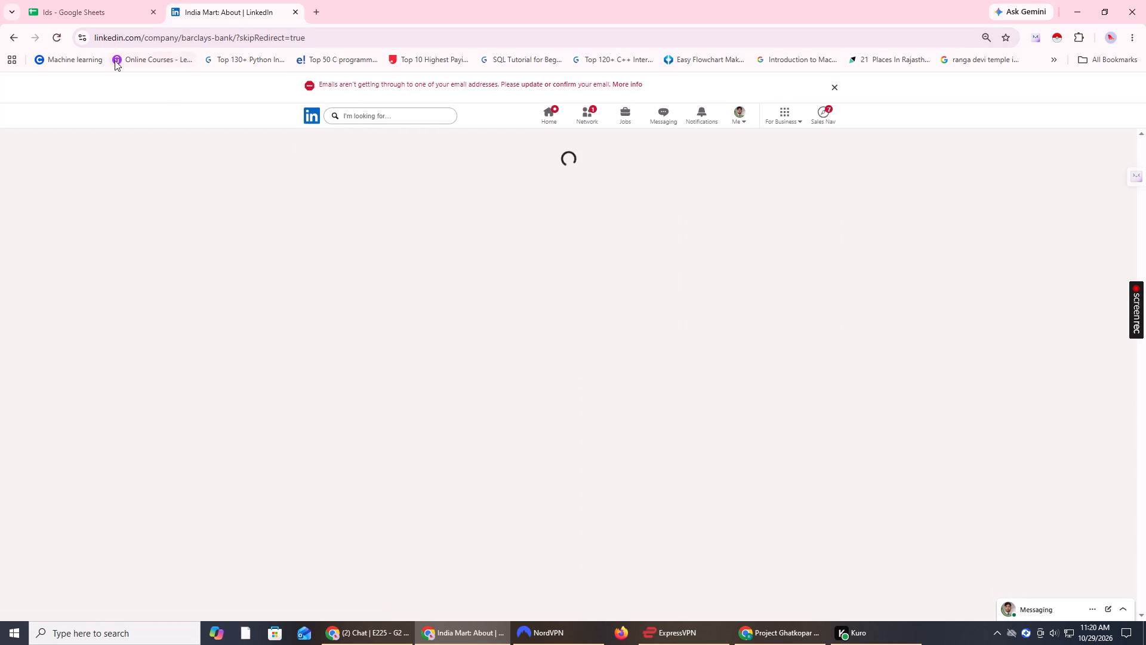
pyautogui.click(8, 33)
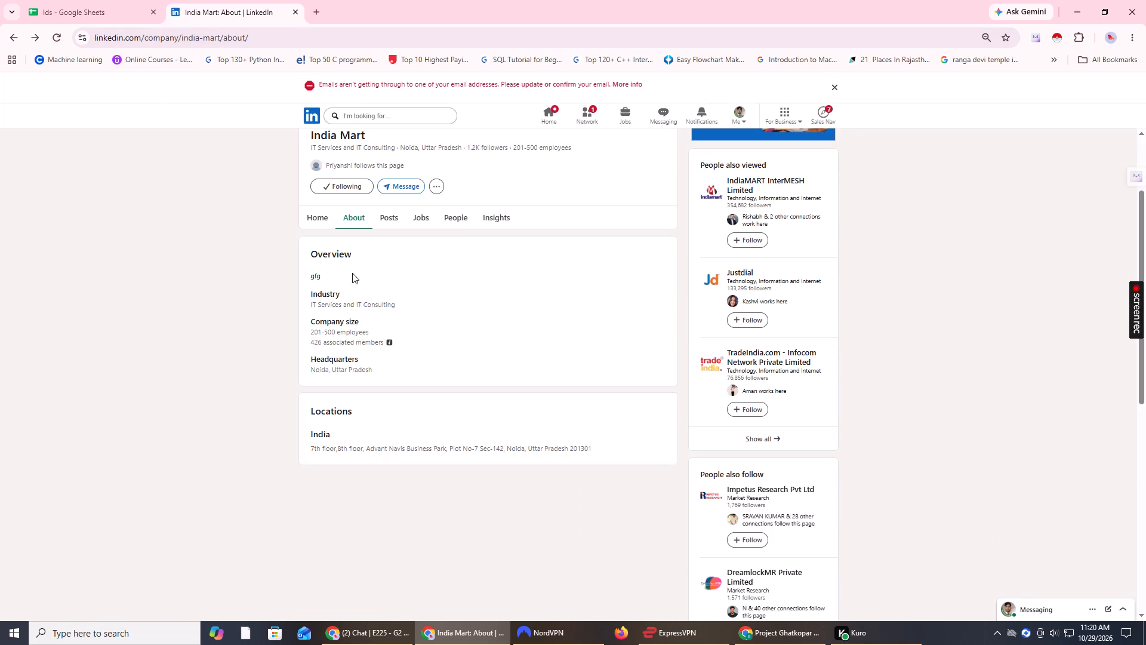
pyautogui.tripleClick(329, 300)
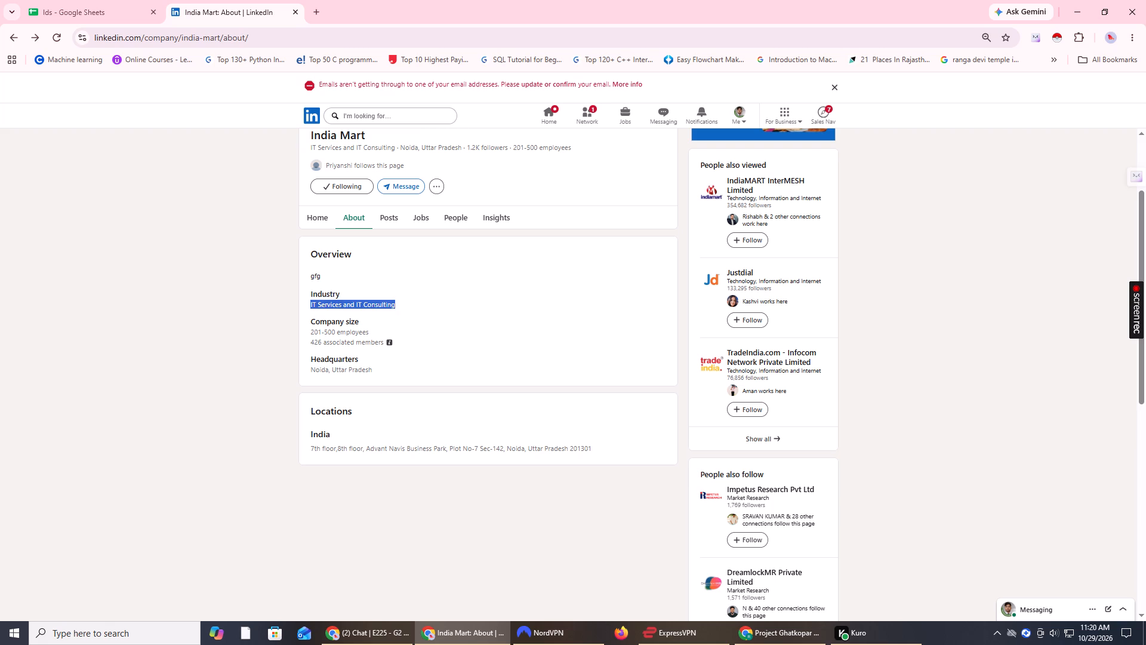
pyautogui.hotkey('ctrl', 'c')
pyautogui.click(38, 0)
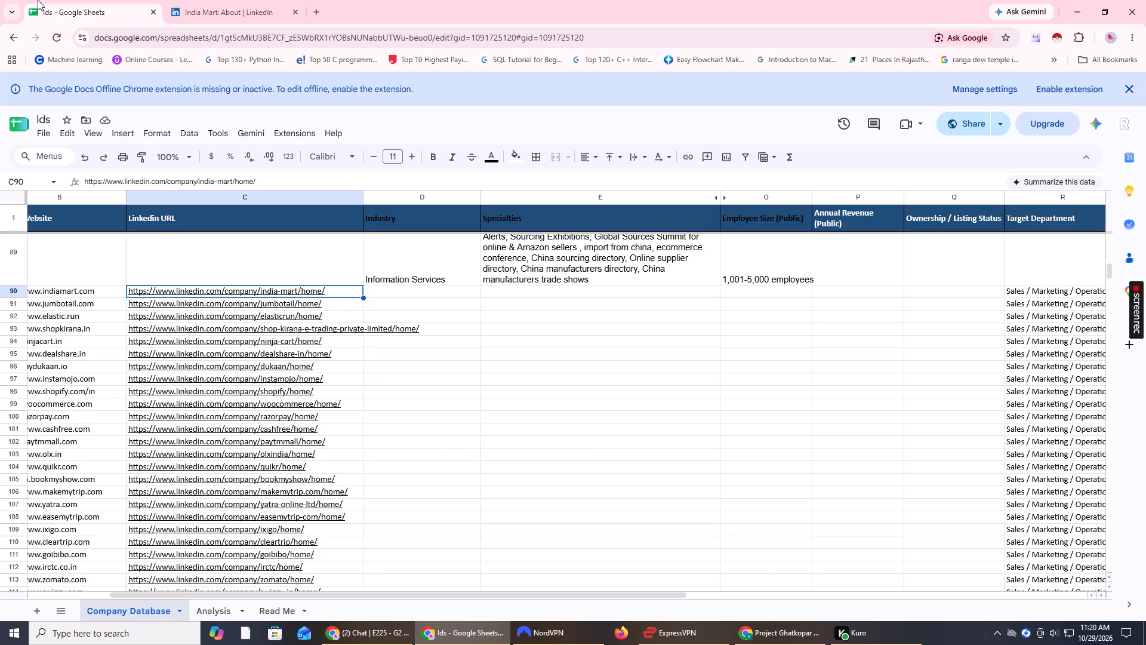
pyautogui.click(386, 290)
pyautogui.hotkey('ctrl', 'v')
# Copy India Mart's company size, 201-500 employees, into Employee Size cell O90.
pyautogui.click(198, 0)
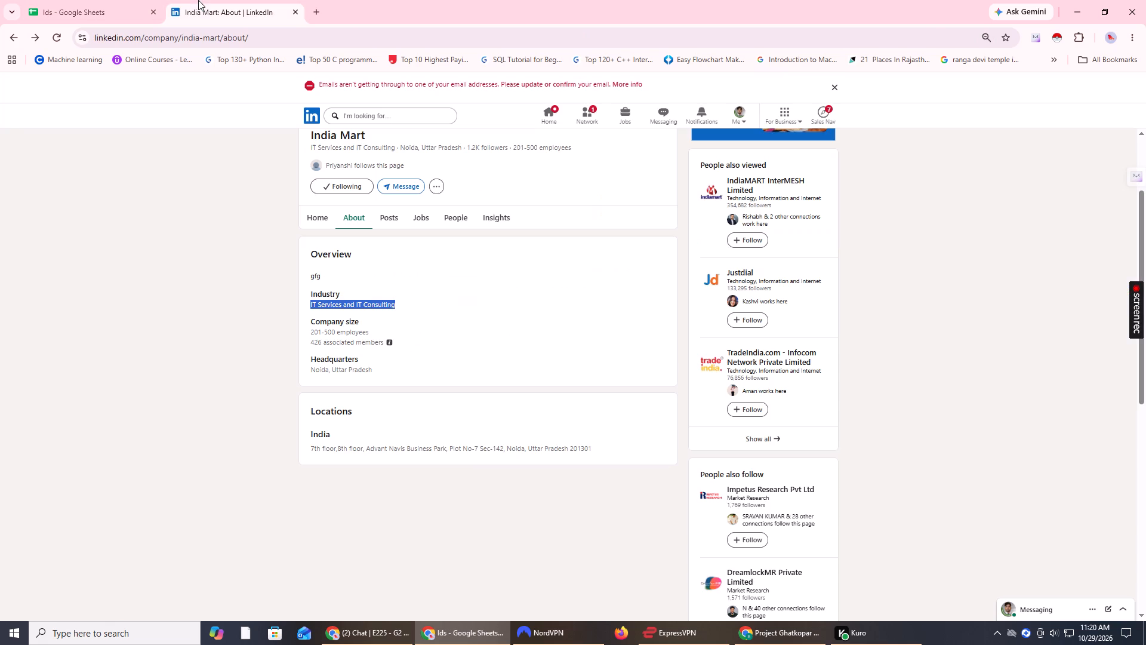
pyautogui.tripleClick(332, 330)
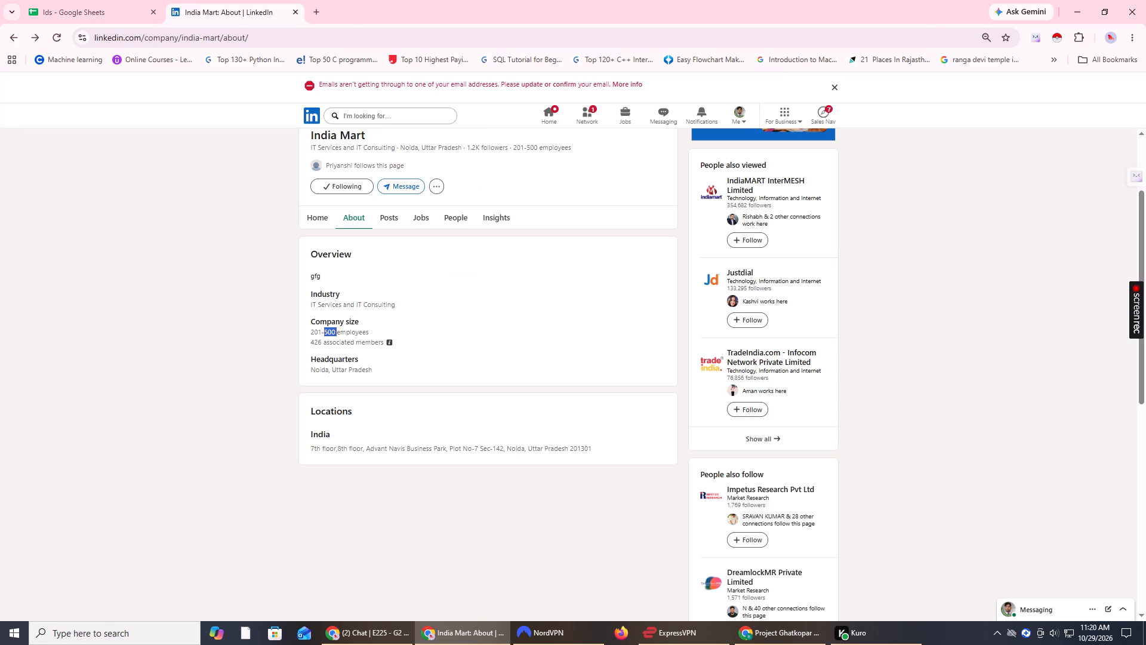
pyautogui.hotkey('ctrl', 'c')
pyautogui.click(66, 0)
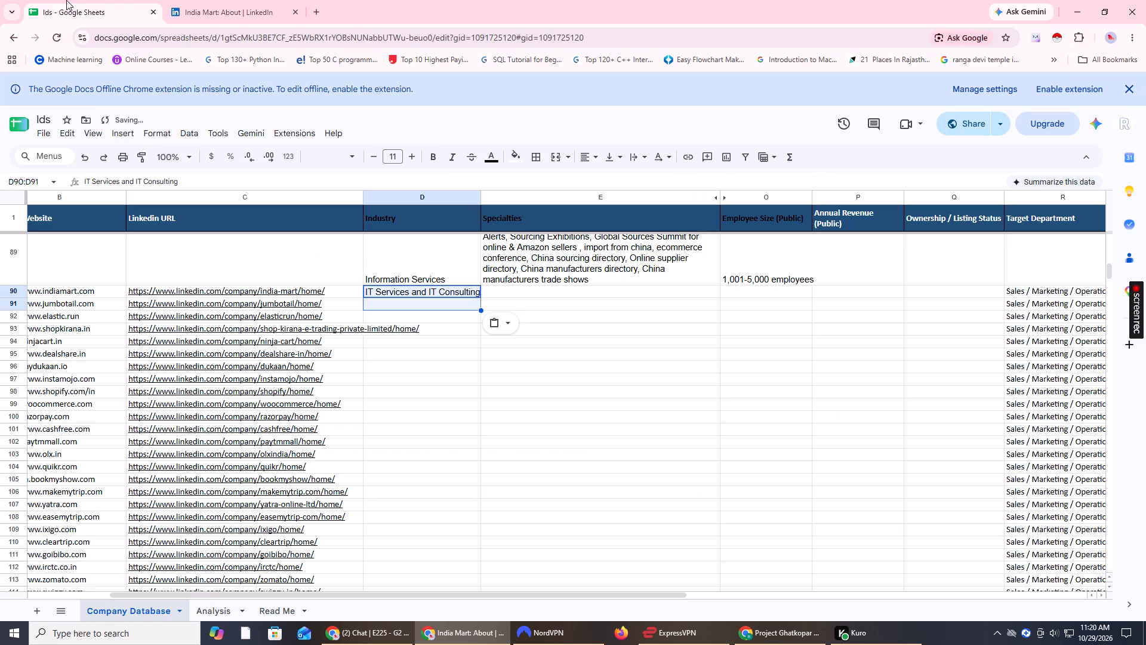
pyautogui.click(723, 293)
pyautogui.hotkey('ctrl', 'v')
pyautogui.click(512, 328)
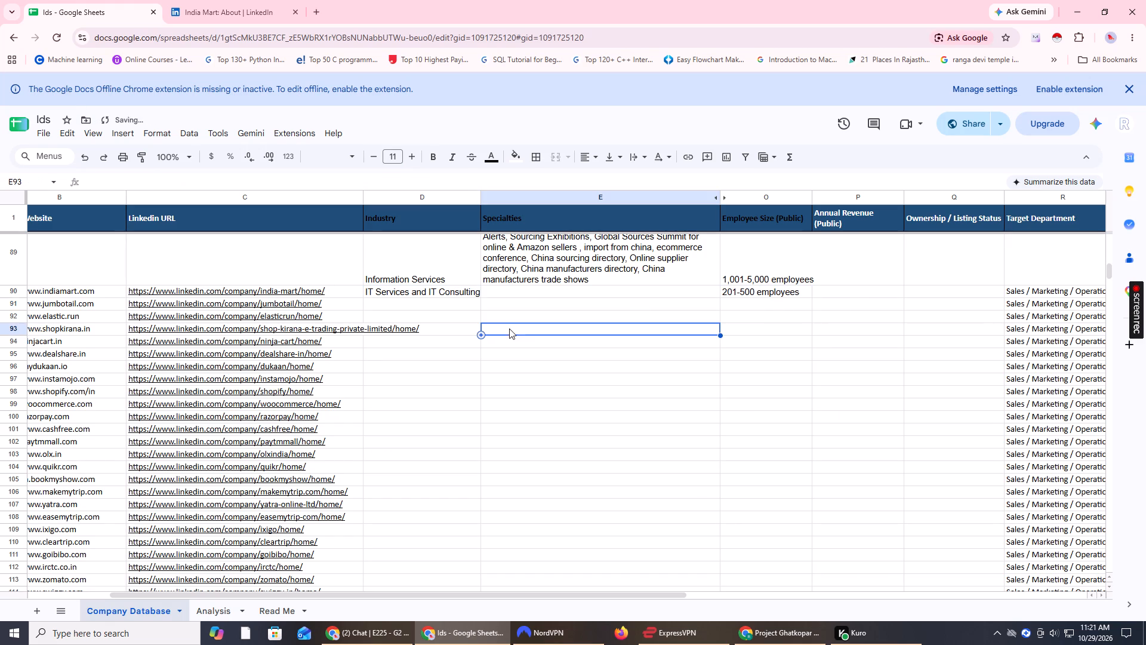
# Open Jumbotail's LinkedIn page from its URL in C91, close the India Mart tab and go to Jumbotail's About page.
pyautogui.click(245, 303)
pyautogui.click(217, 327)
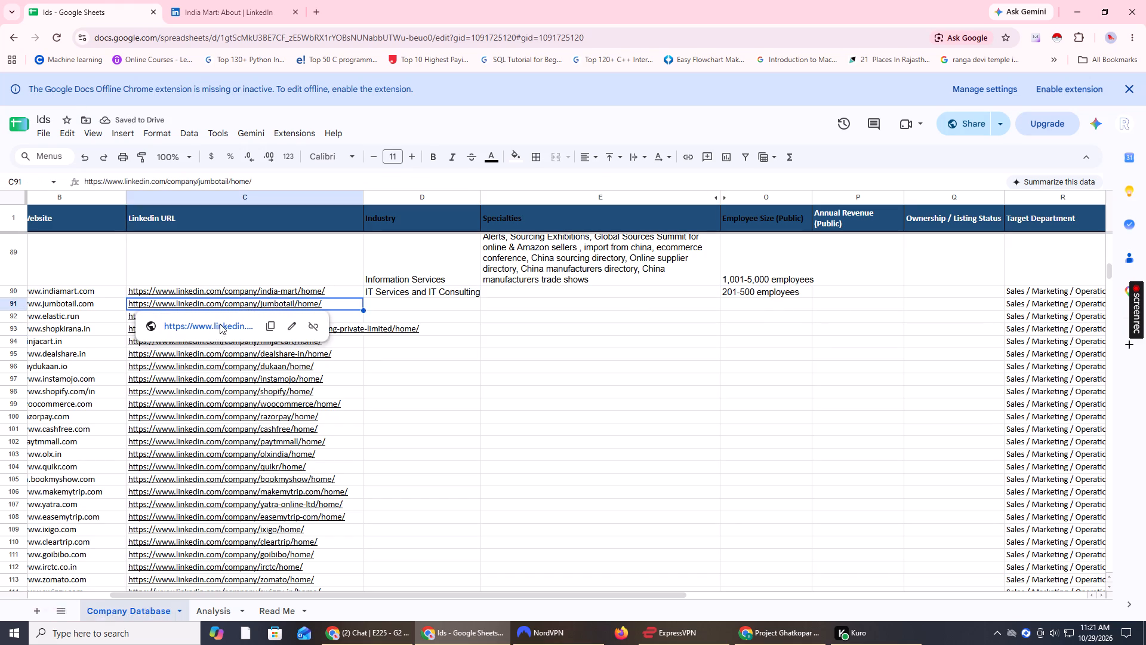
pyautogui.click(437, 13)
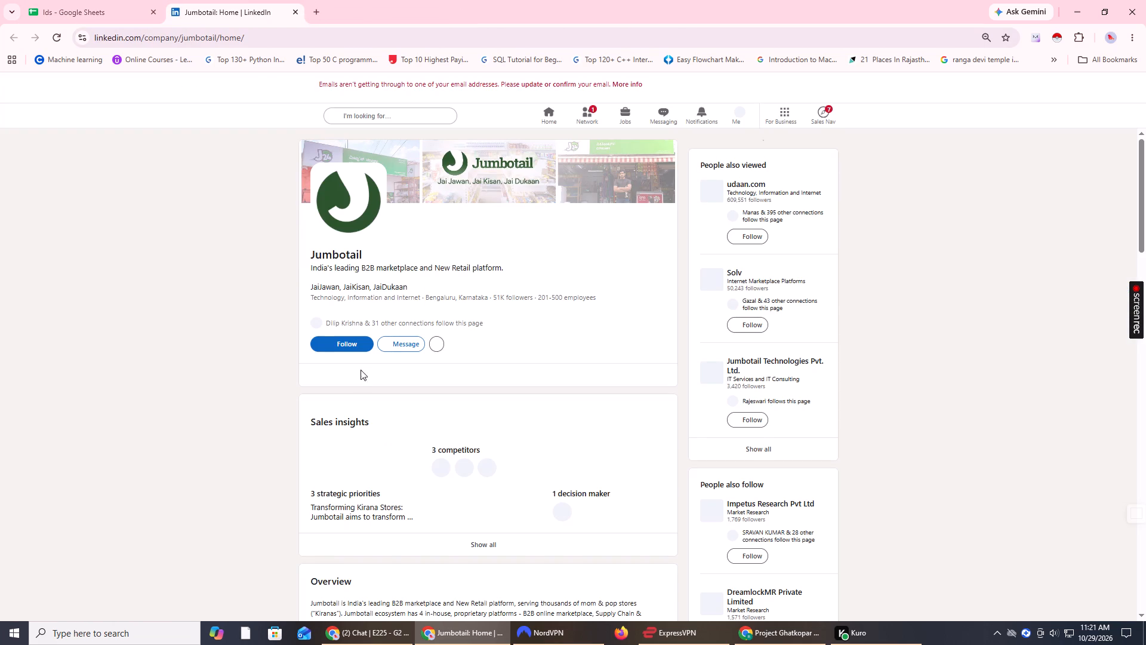
pyautogui.click(343, 348)
pyautogui.click(353, 372)
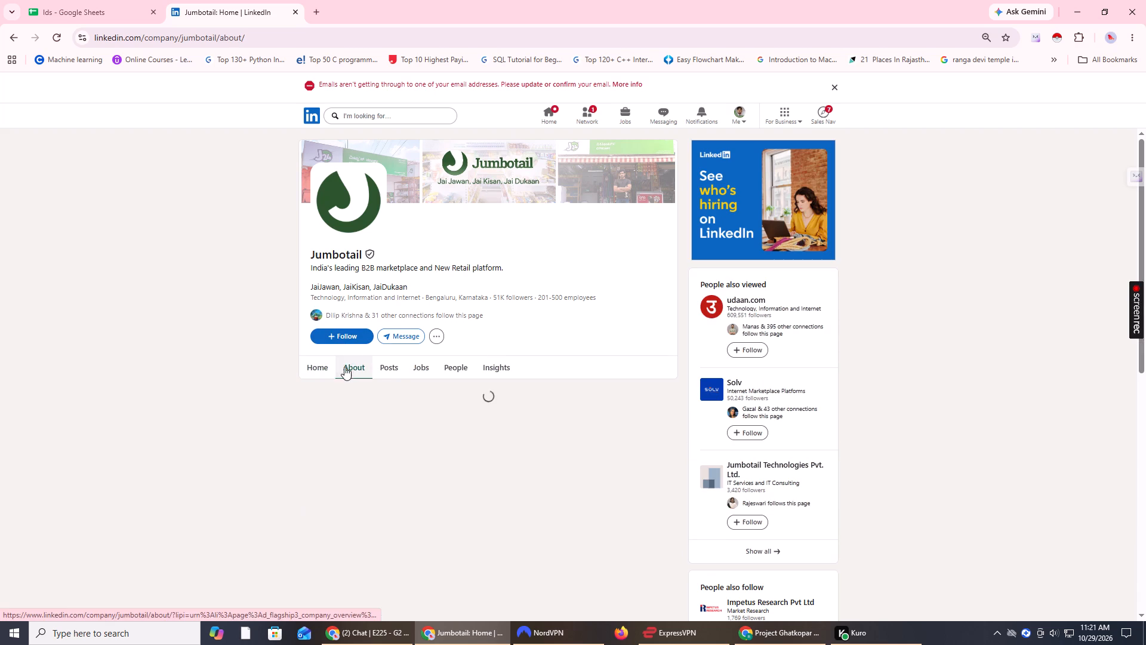
# Copy Jumbotail's industry, Technology, Information and Internet, from its About page into Industry cell D91.
pyautogui.scroll(-2, 426, 346)
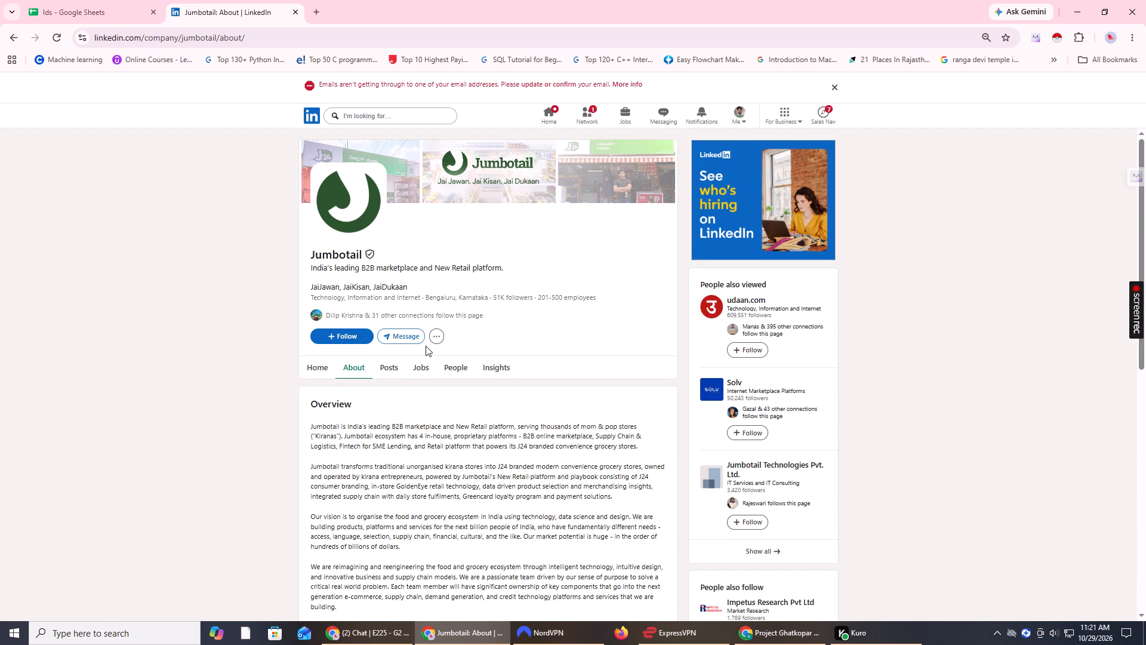
pyautogui.scroll(-1, 426, 346)
pyautogui.scroll(-2, 418, 408)
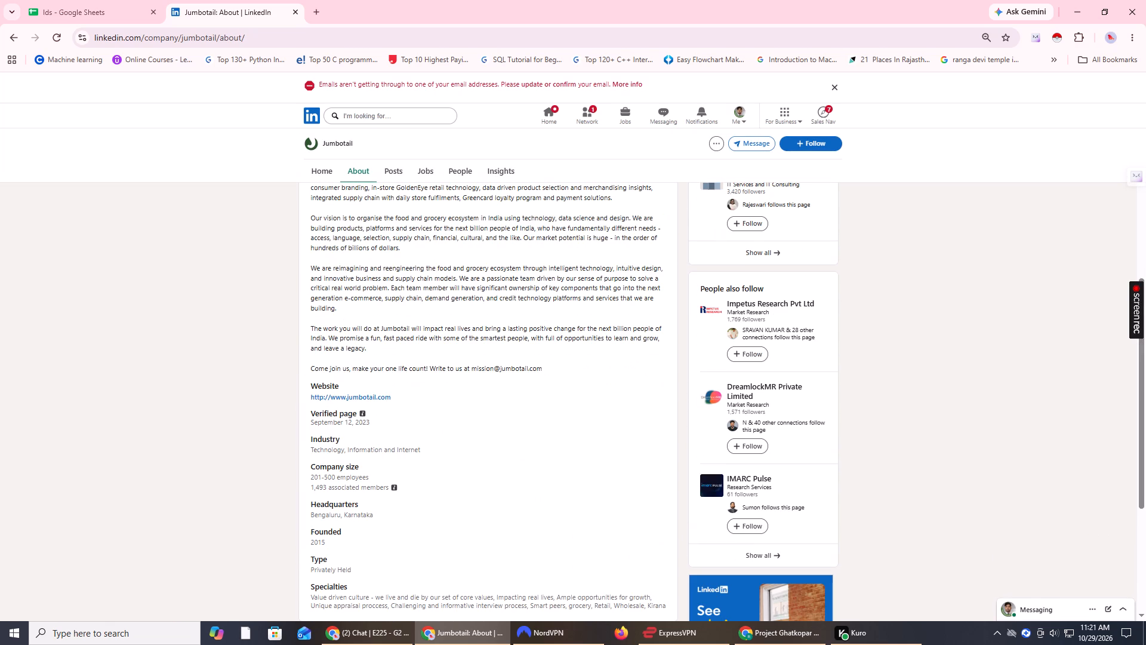
pyautogui.tripleClick(337, 449)
pyautogui.hotkey('ctrl', 'c')
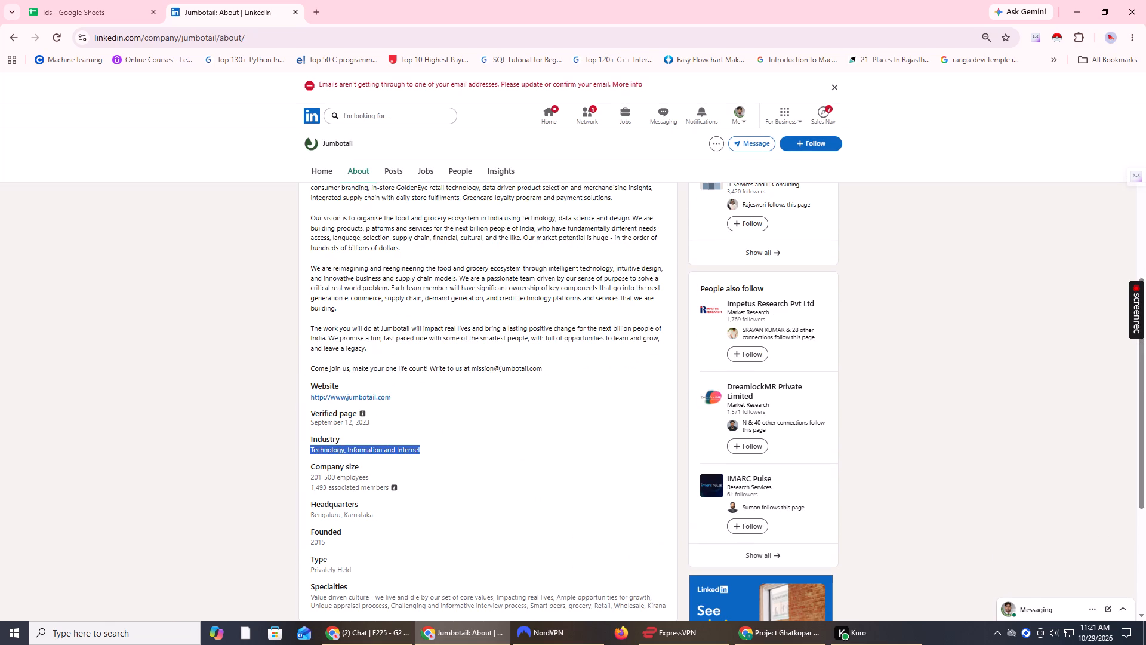
pyautogui.click(122, 0)
pyautogui.click(403, 305)
pyautogui.hotkey('ctrl', 'v')
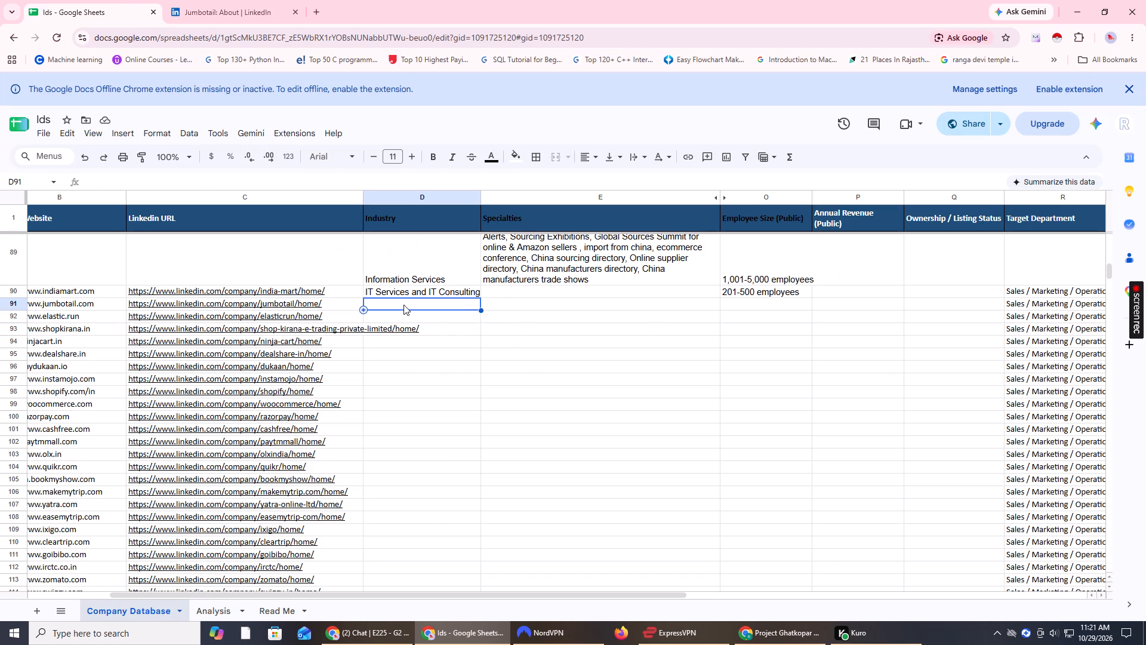
# Copy Jumbotail's company size, 201-500 employees, into Employee Size cell O91.
pyautogui.click(210, 0)
pyautogui.scroll(-3, 392, 464)
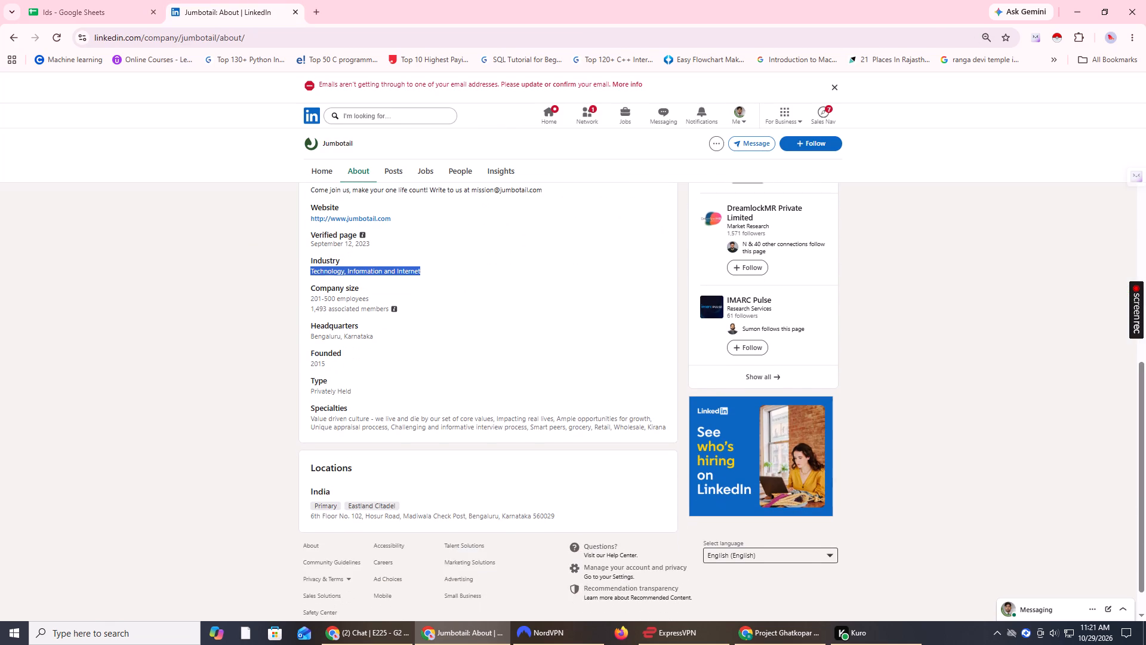
pyautogui.tripleClick(337, 298)
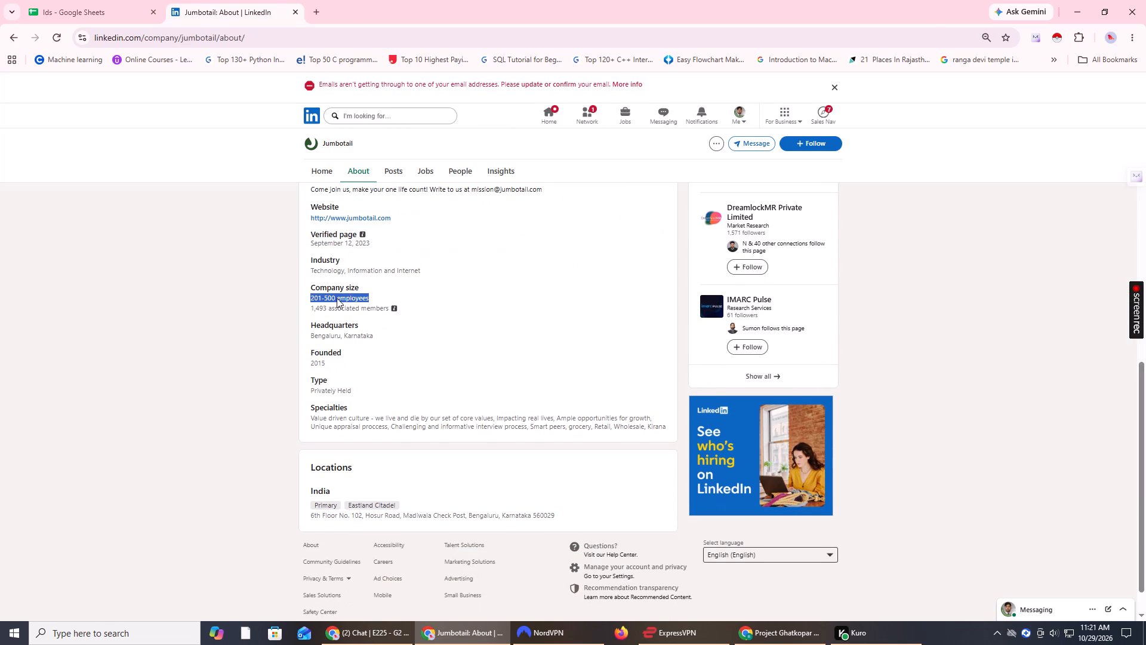
pyautogui.hotkey('ctrl', 'c')
pyautogui.click(141, 0)
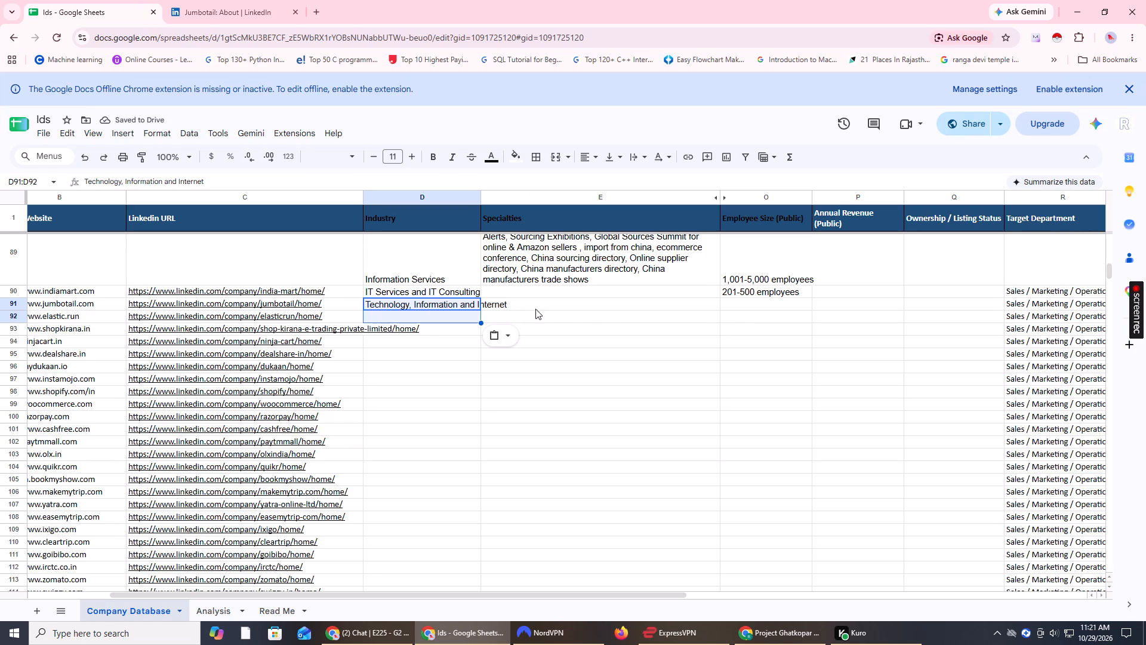
pyautogui.keyDown('ctrl'); pyautogui.click(739, 306); pyautogui.keyUp('ctrl')
pyautogui.hotkey('ctrl', 'v')
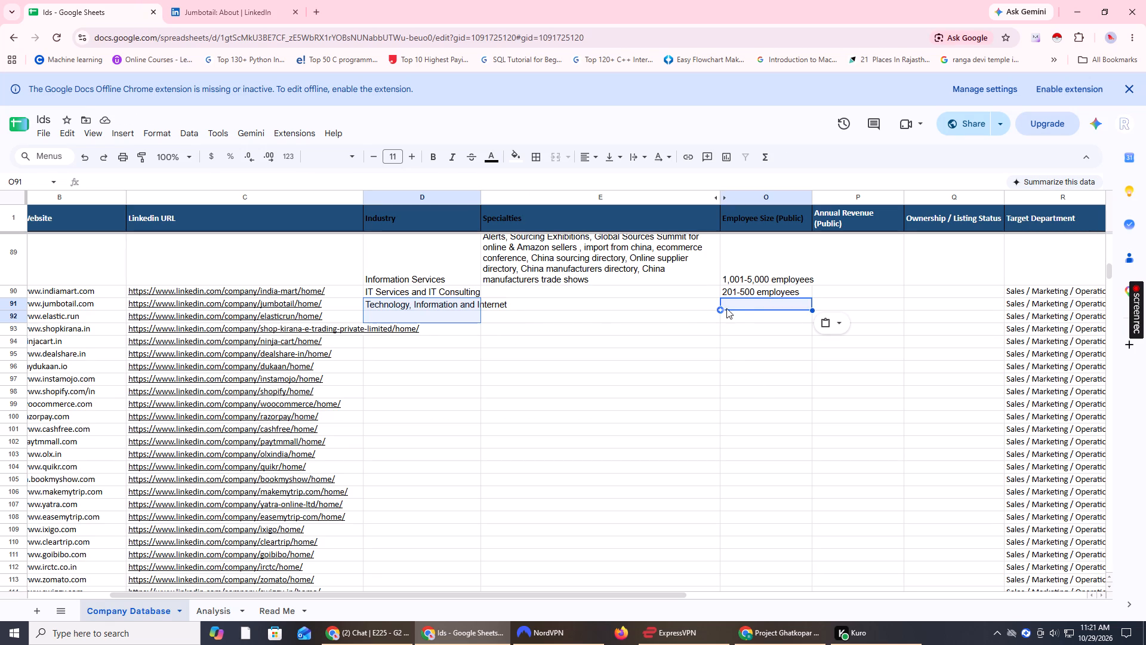
pyautogui.doubleClick(728, 305)
pyautogui.hotkey('ctrl', 'v')
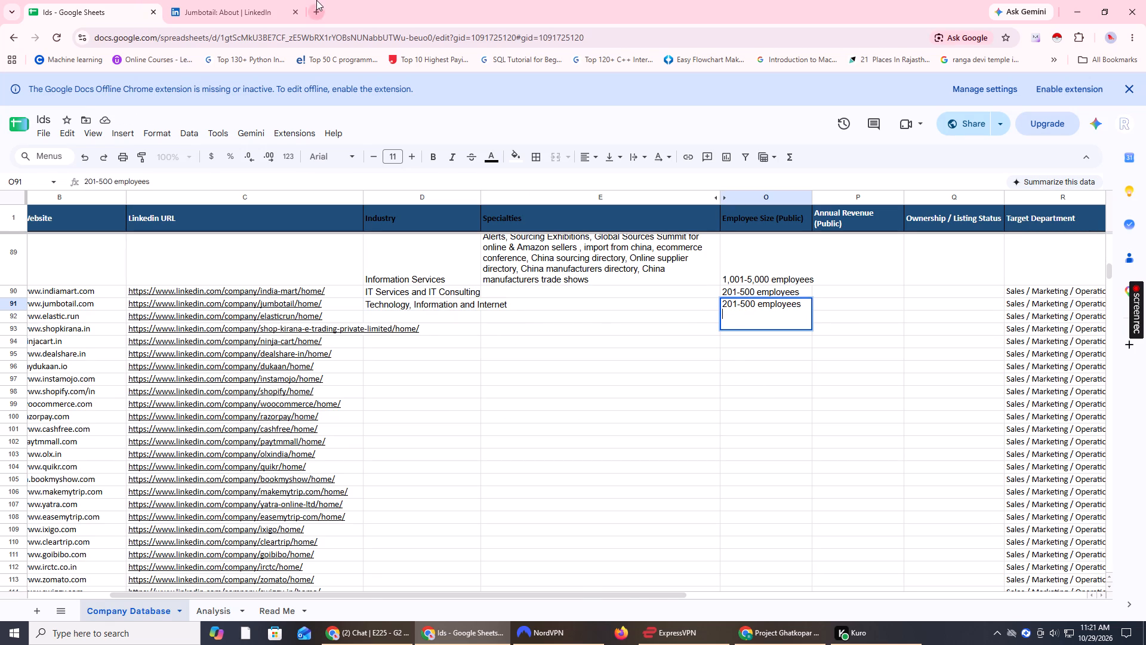
# Copy Jumbotail's specialties as plain text through a new blank browser tab and paste them into Specialties cell E91.
pyautogui.click(260, 0)
pyautogui.tripleClick(393, 420)
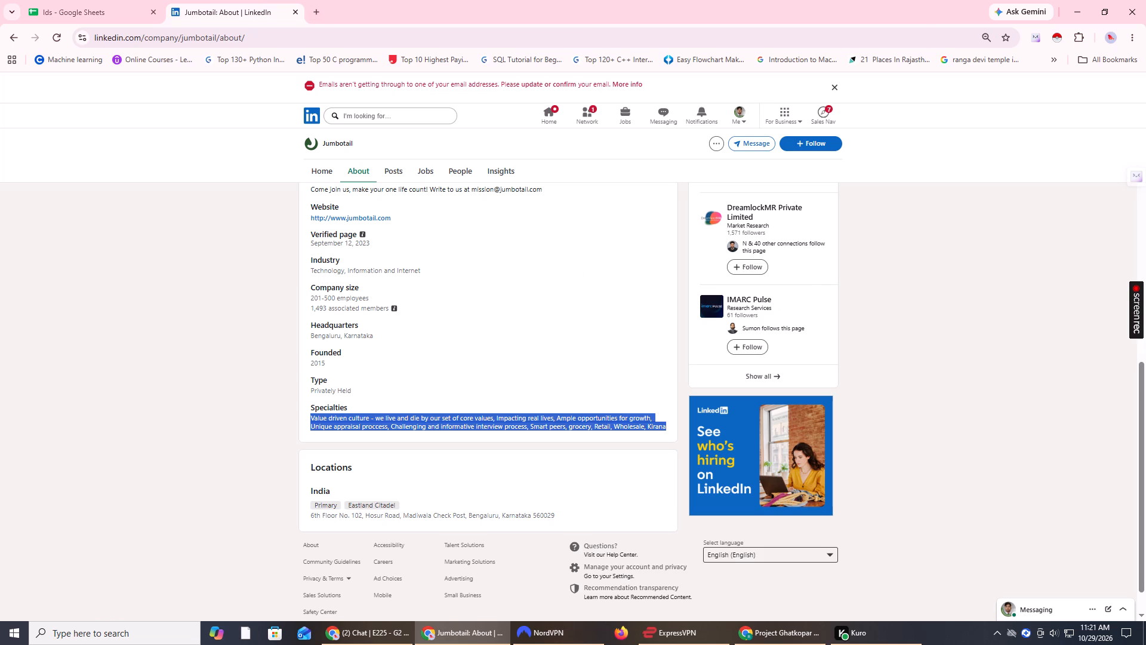
pyautogui.hotkey('ctrl', 'c')
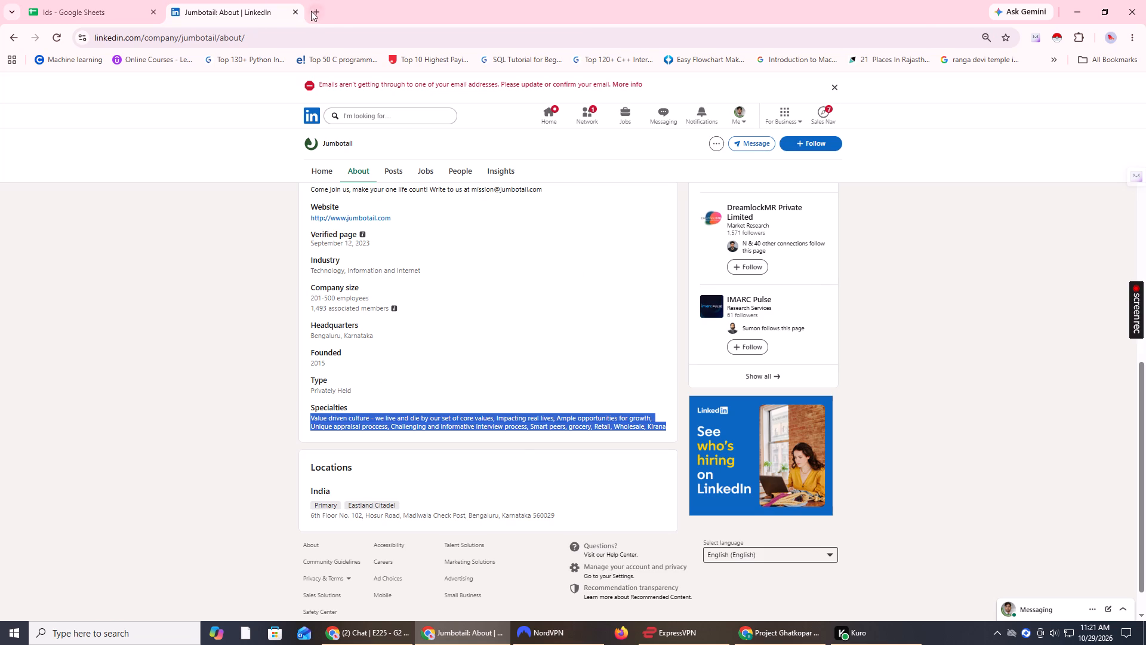
pyautogui.click(312, 11)
pyautogui.hotkey('ctrl', 'v')
pyautogui.hotkey('ctrl', 'a')
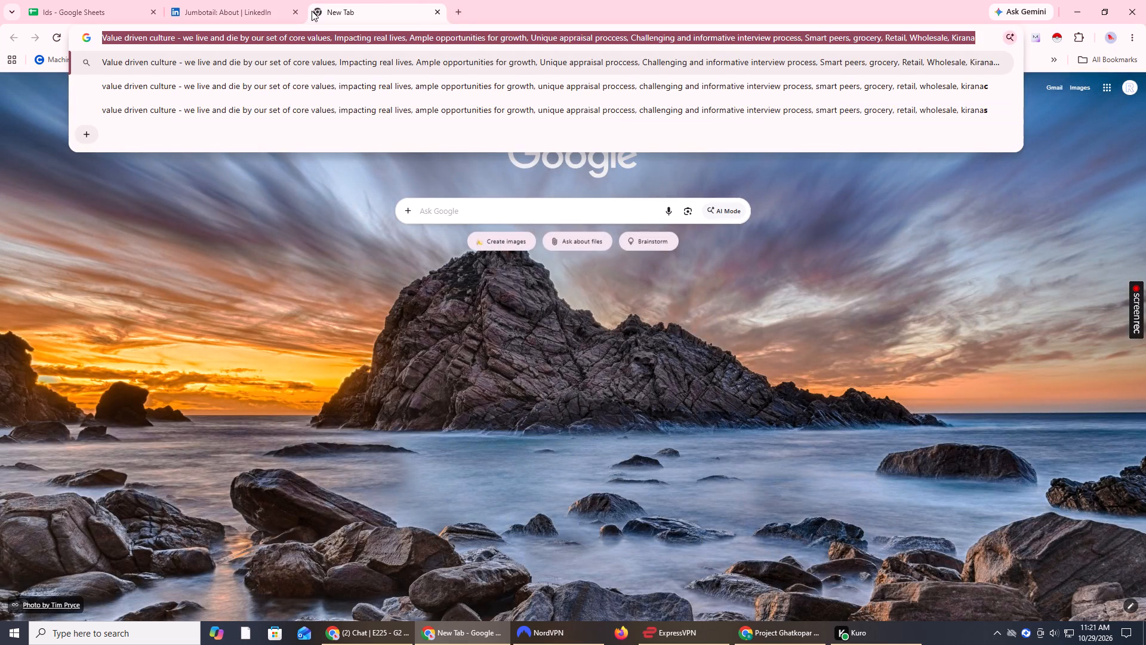
pyautogui.hotkey('ctrl', 'c')
pyautogui.click(95, 0)
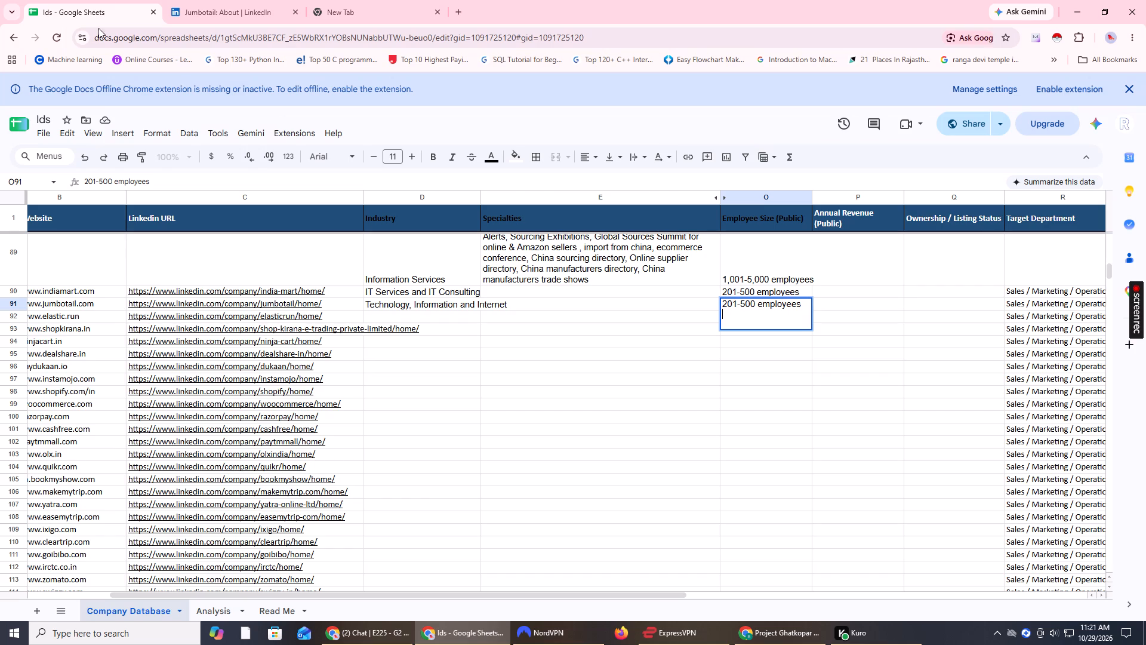
pyautogui.click(500, 307)
pyautogui.hotkey('ctrl', 'v')
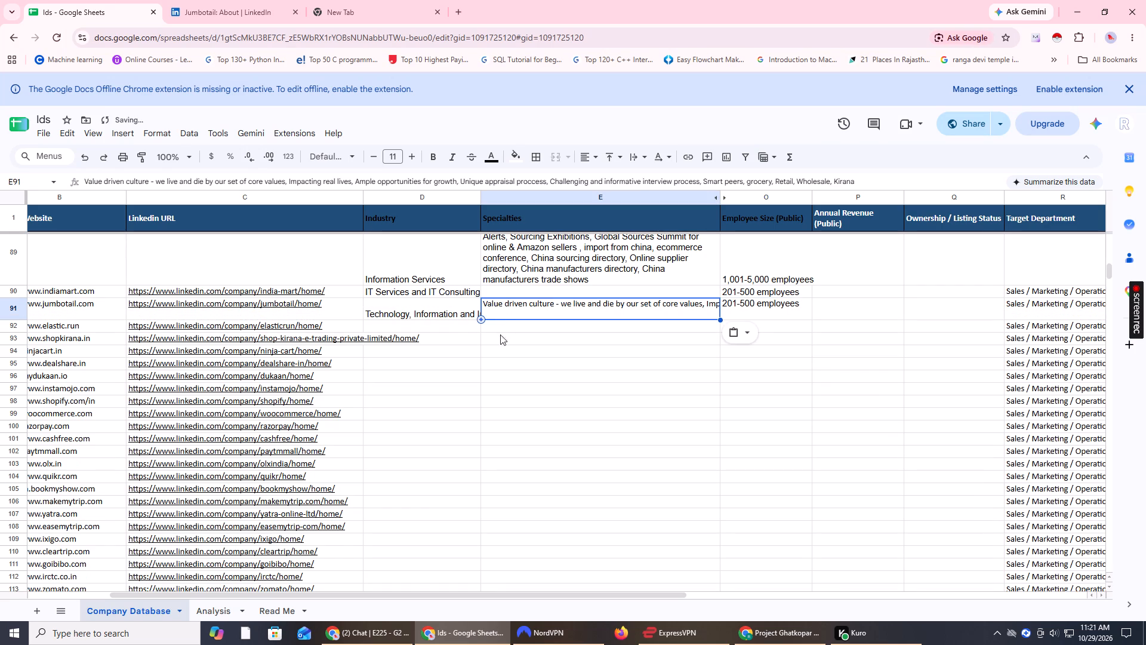
pyautogui.click(497, 369)
pyautogui.click(518, 400)
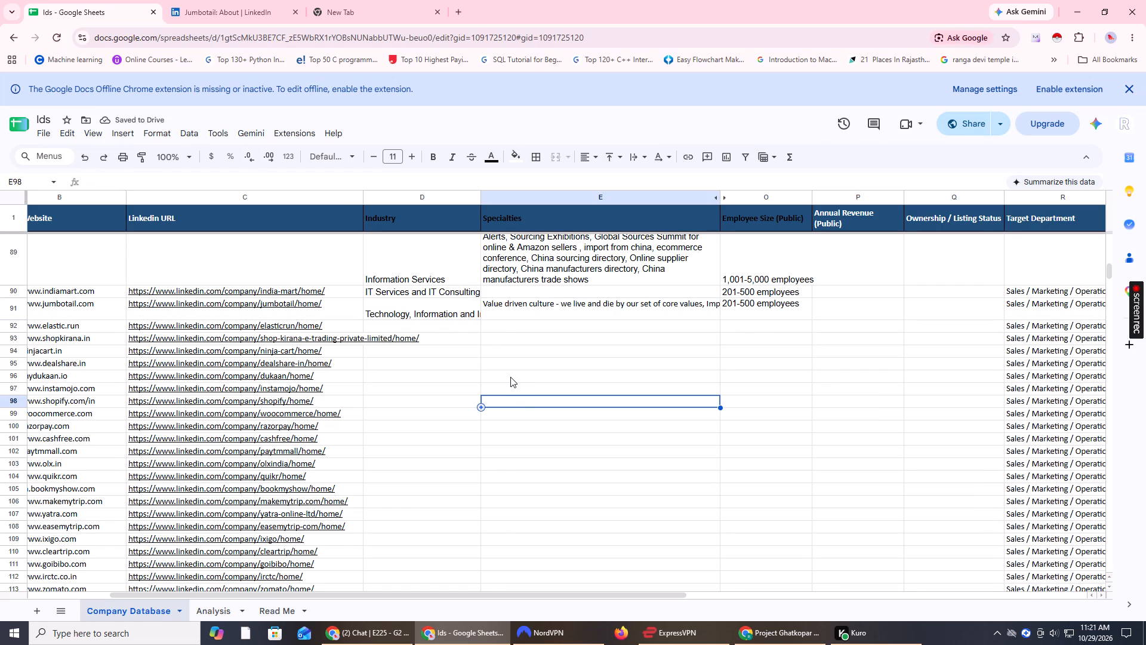
# Open ElasticRun's LinkedIn page from its URL in C92, close the Jumbotail and blank tabs, and follow ElasticRun.
pyautogui.click(302, 325)
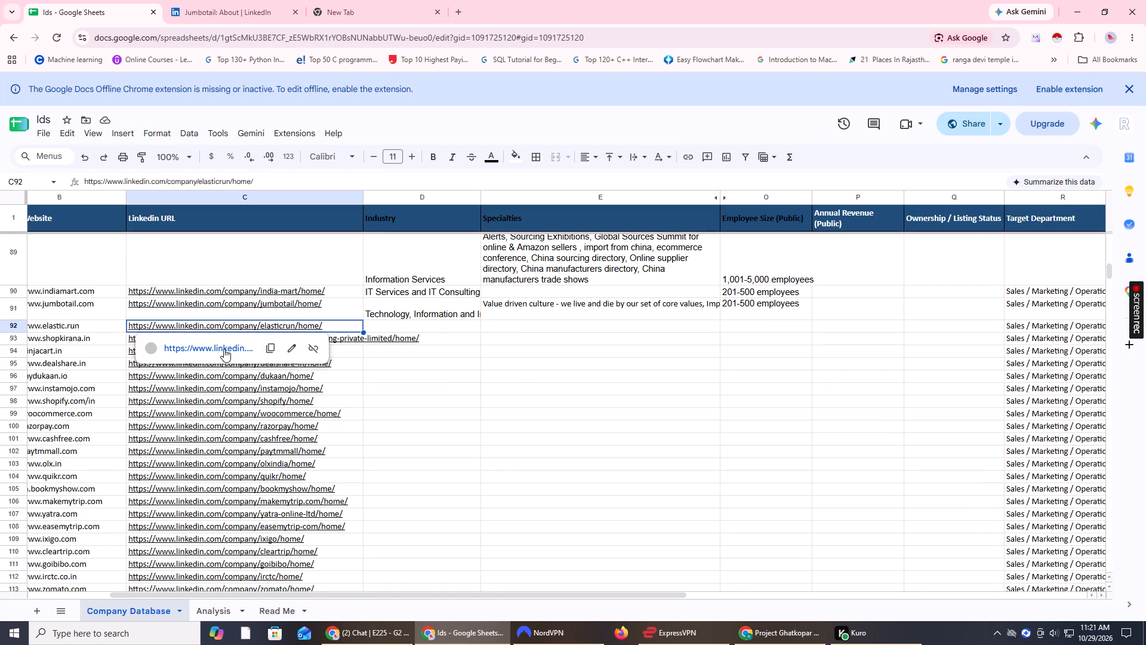
pyautogui.click(235, 345)
pyautogui.click(438, 14)
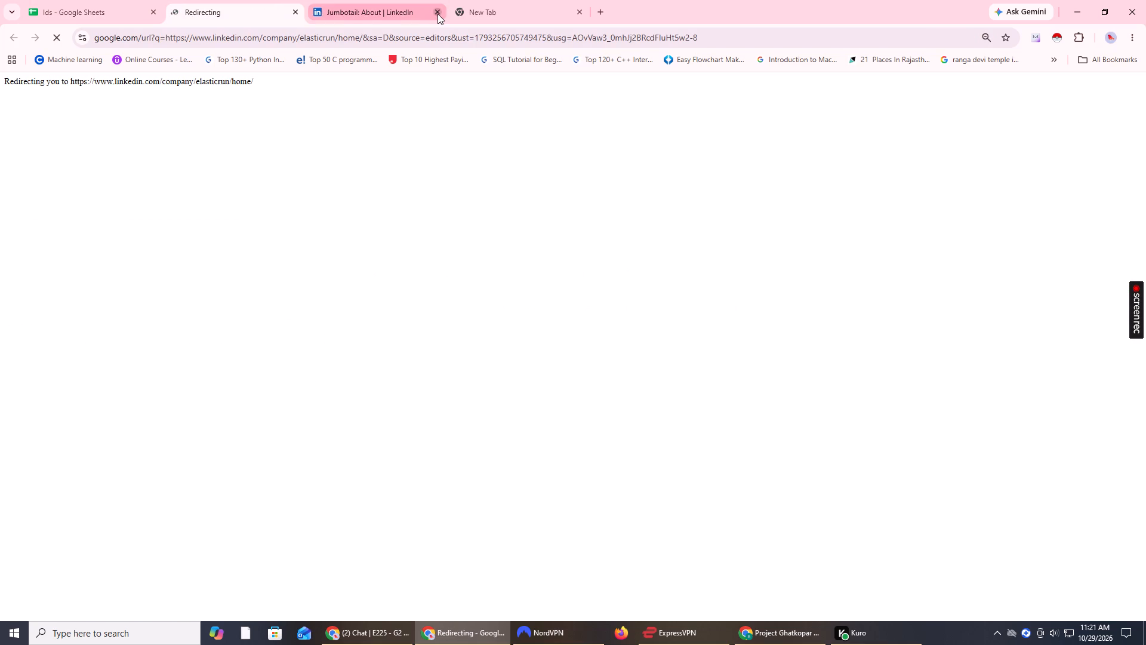
pyautogui.click(438, 14)
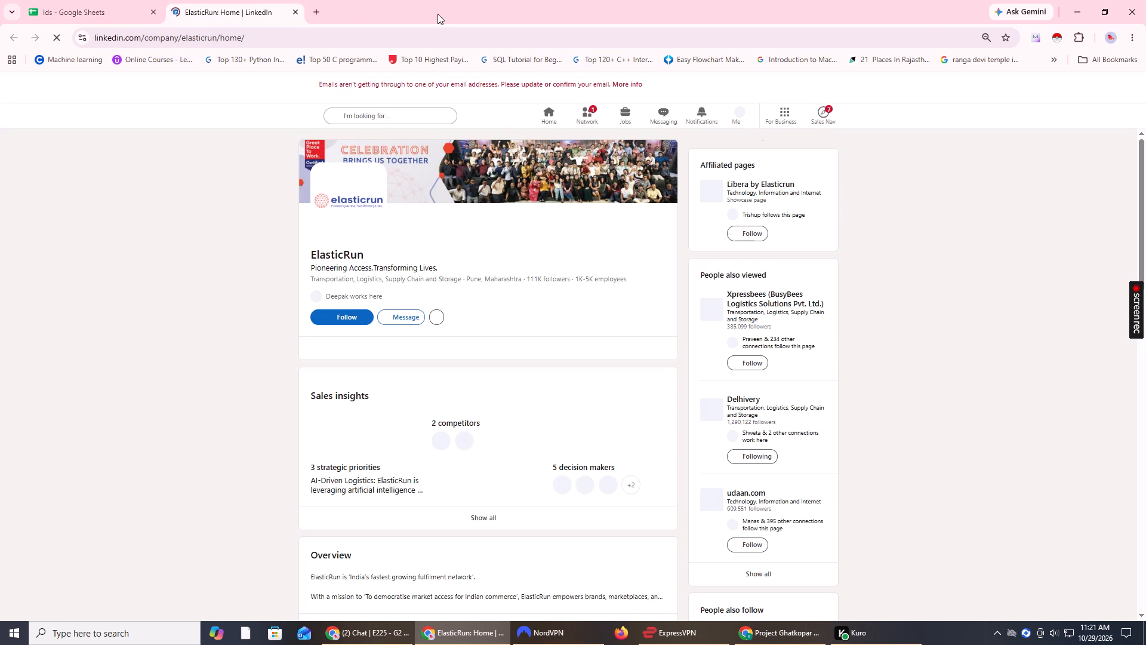
pyautogui.click(340, 314)
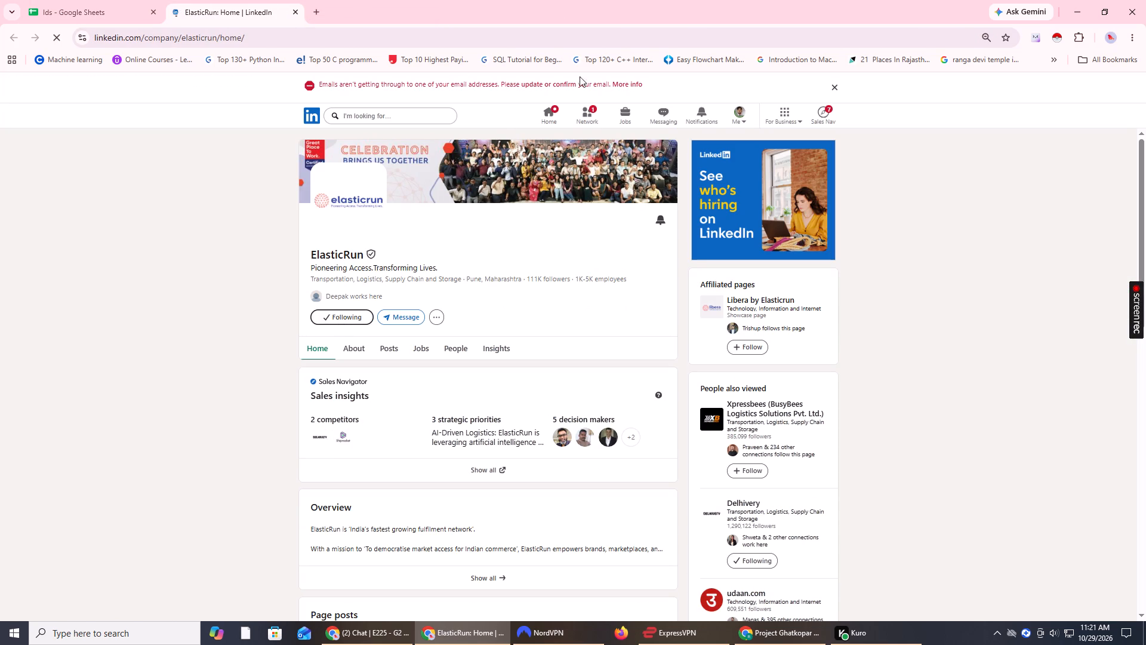
# Open the LinkedIn network page and accept the invitation to subscribe to the Alibaba.com B2B Pulse newsletter.
pyautogui.click(587, 114)
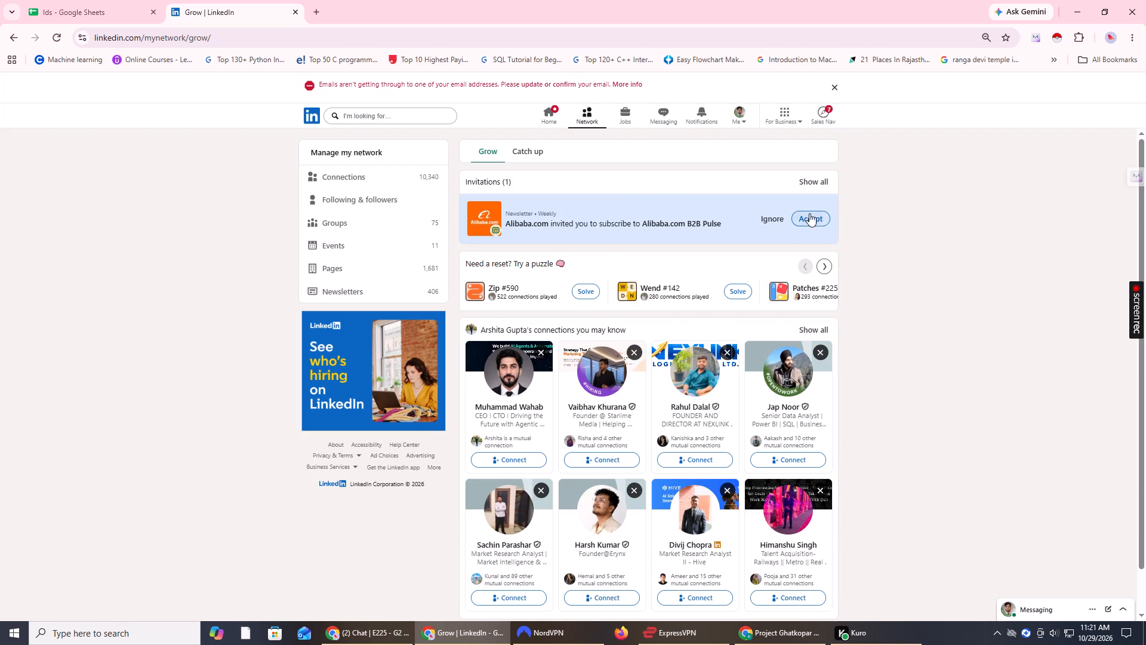
pyautogui.click(817, 217)
# Send connection requests to the suggested founders of Starlime Media, Keeyomi Technologies and Escapetribe on the LinkedIn network page.
pyautogui.click(596, 435)
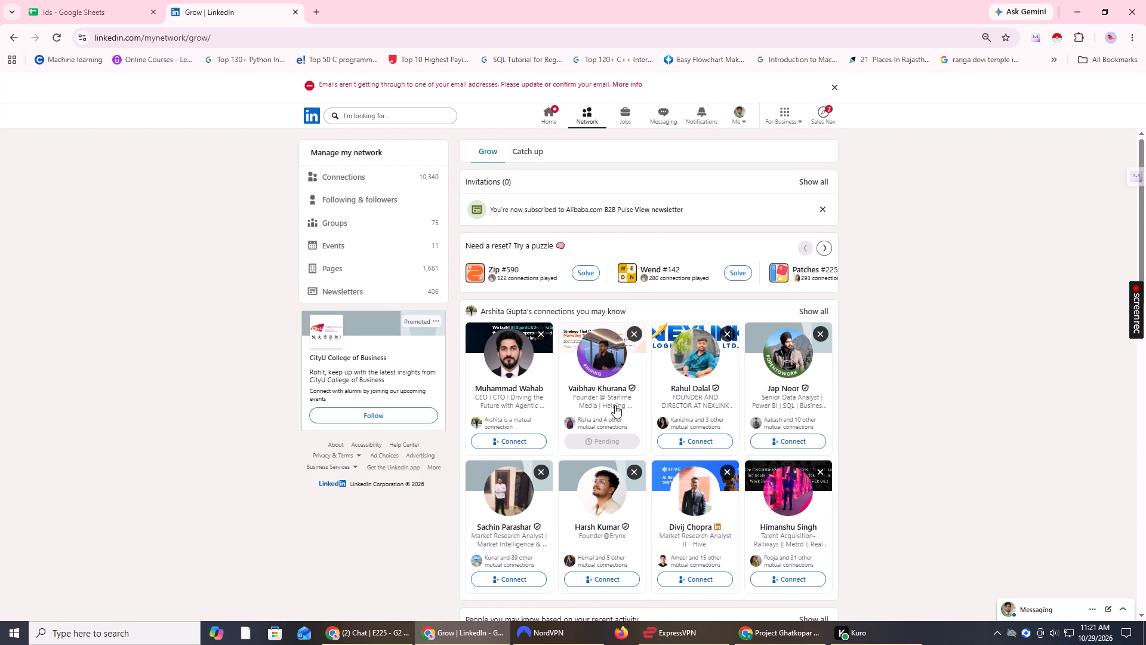
pyautogui.scroll(-2, 615, 400)
pyautogui.scroll(-4, 520, 462)
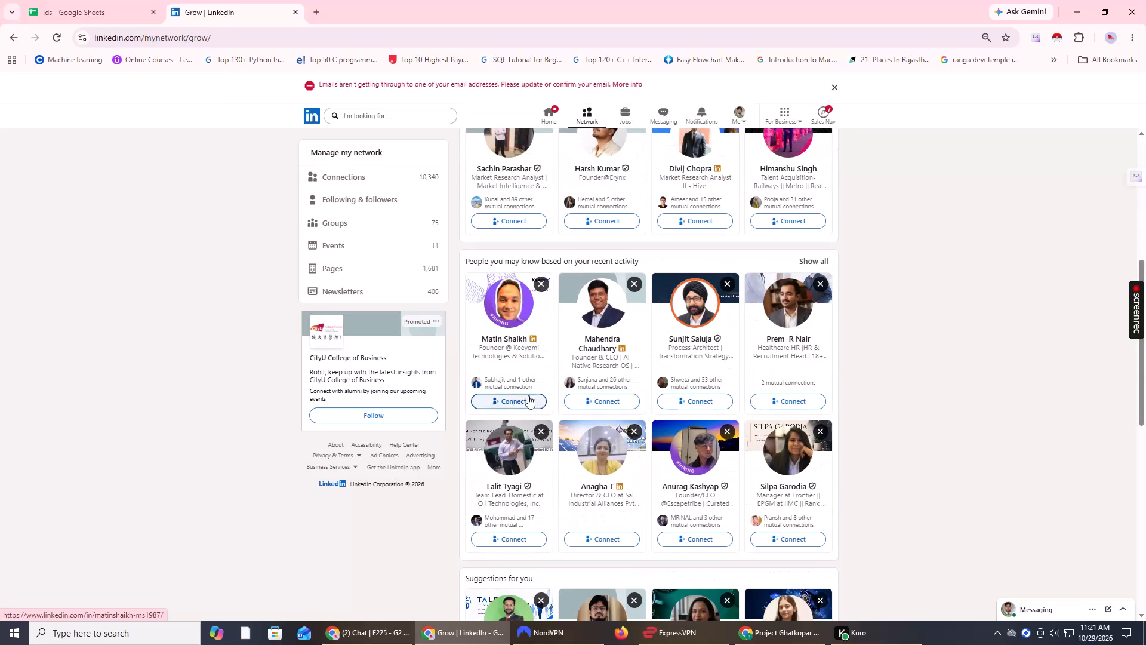
pyautogui.click(512, 398)
pyautogui.click(686, 540)
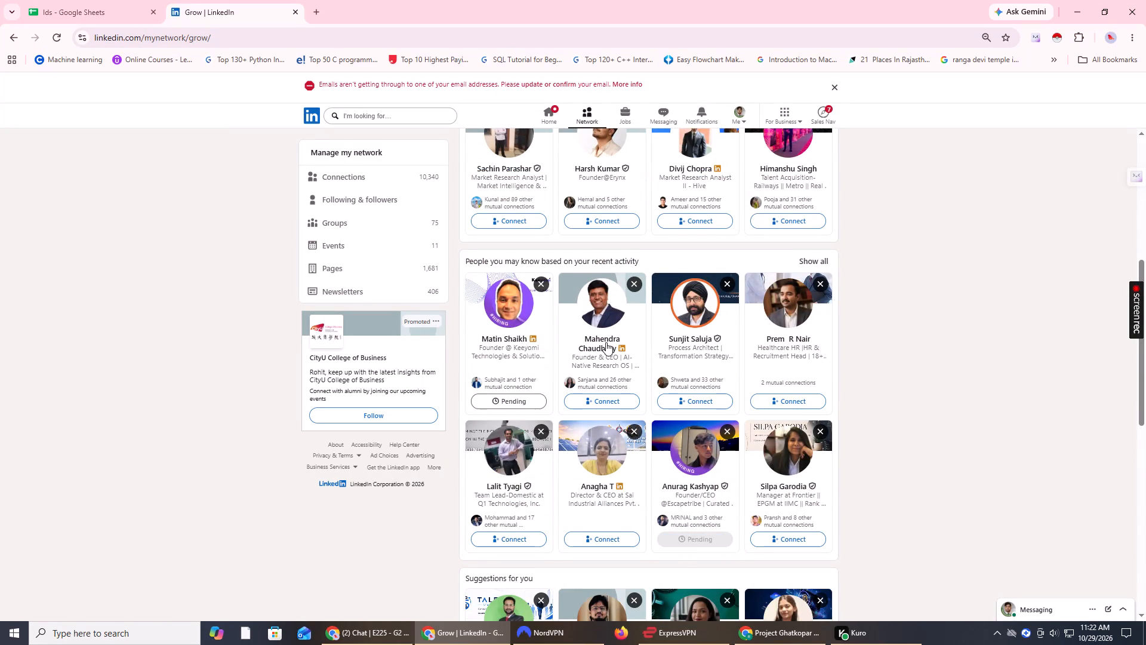
# Look further through the suggested people and send a connection request to the placement consultant and recruitment specialist.
pyautogui.scroll(-15, 606, 342)
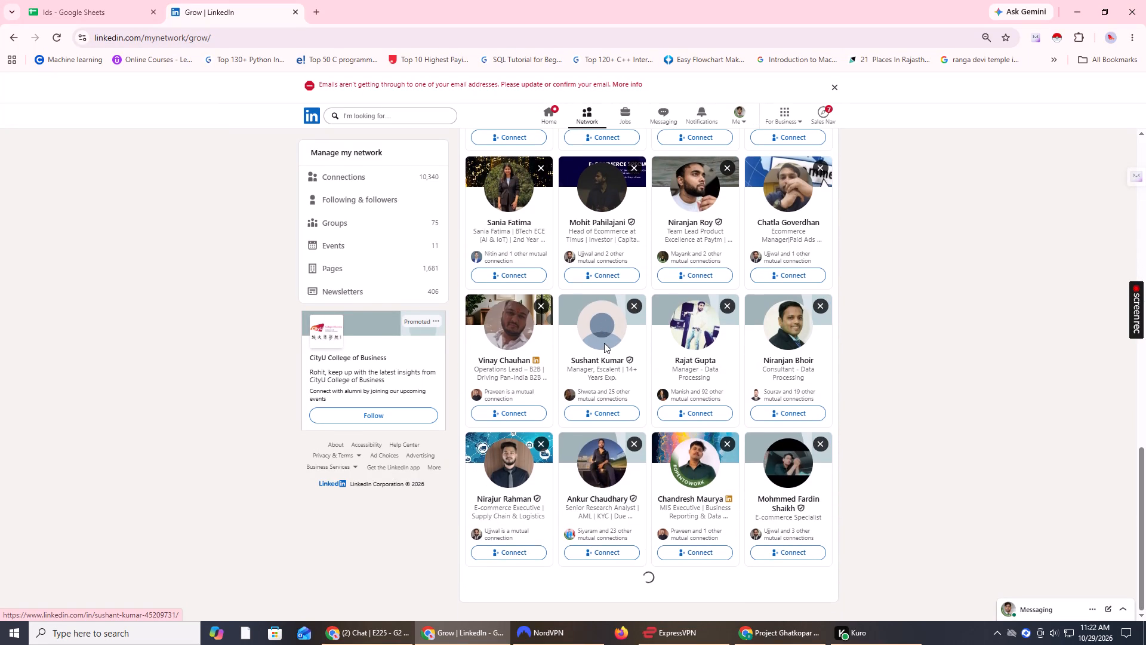
pyautogui.scroll(-11, 604, 343)
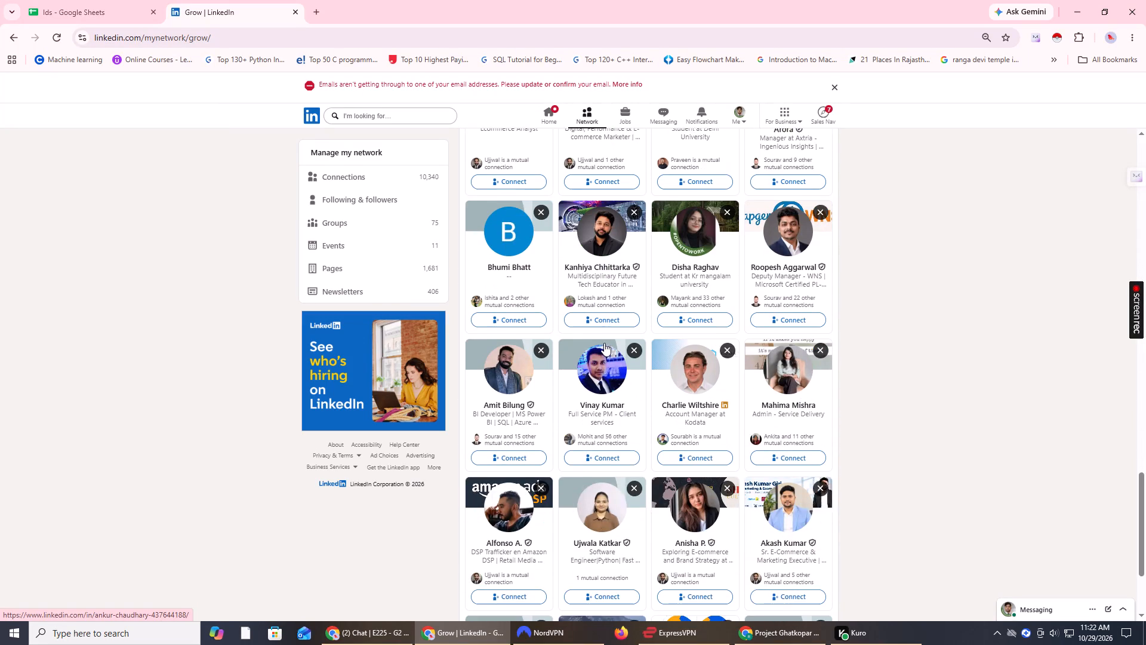
pyautogui.scroll(-11, 604, 343)
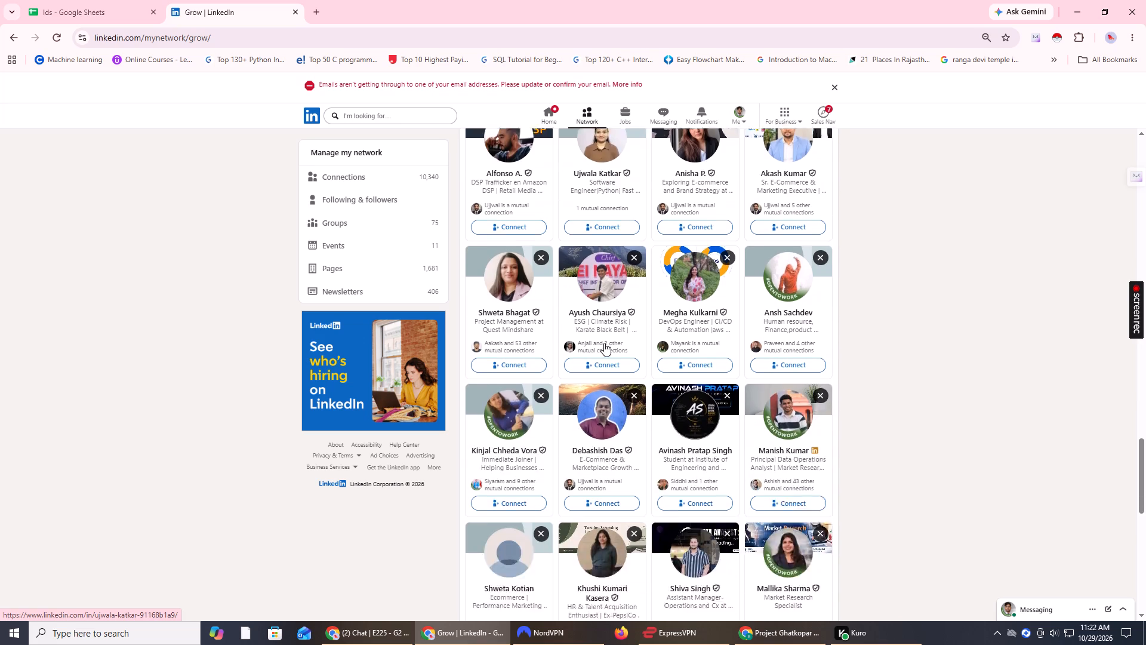
pyautogui.scroll(-16, 604, 343)
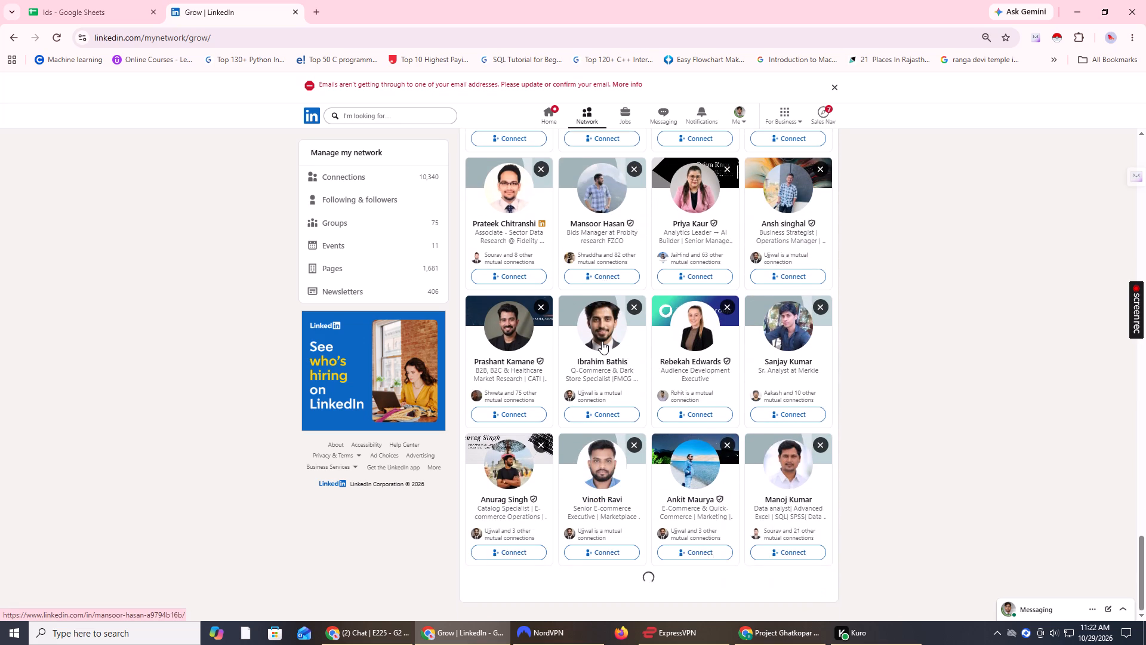
pyautogui.scroll(-12, 602, 341)
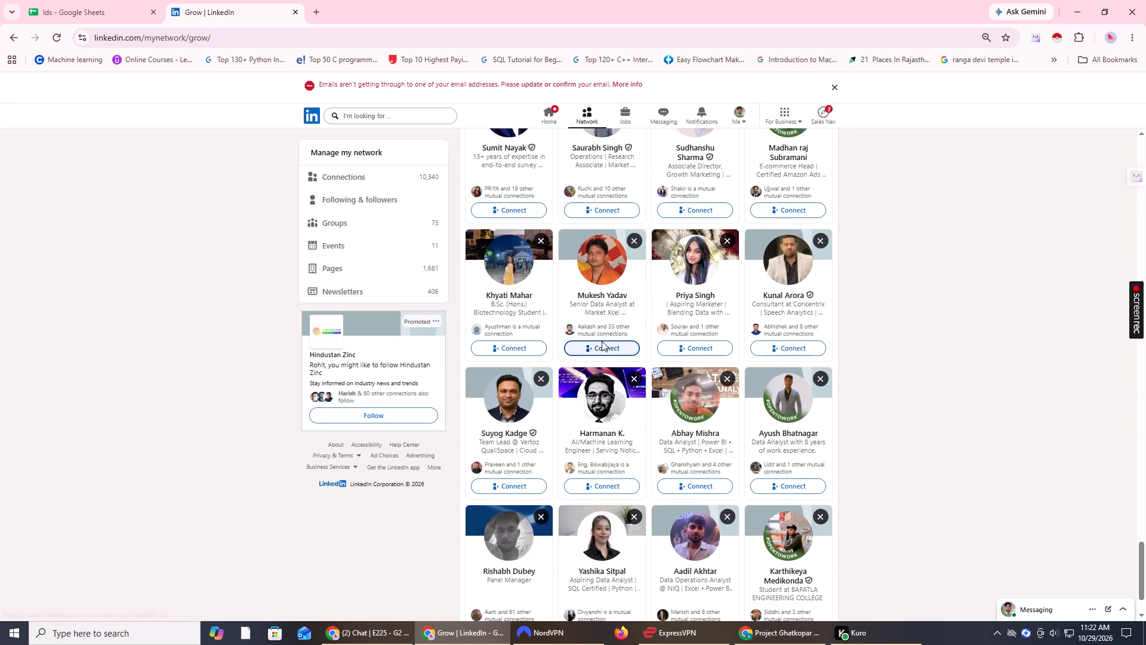
pyautogui.scroll(-14, 602, 341)
pyautogui.click(479, 497)
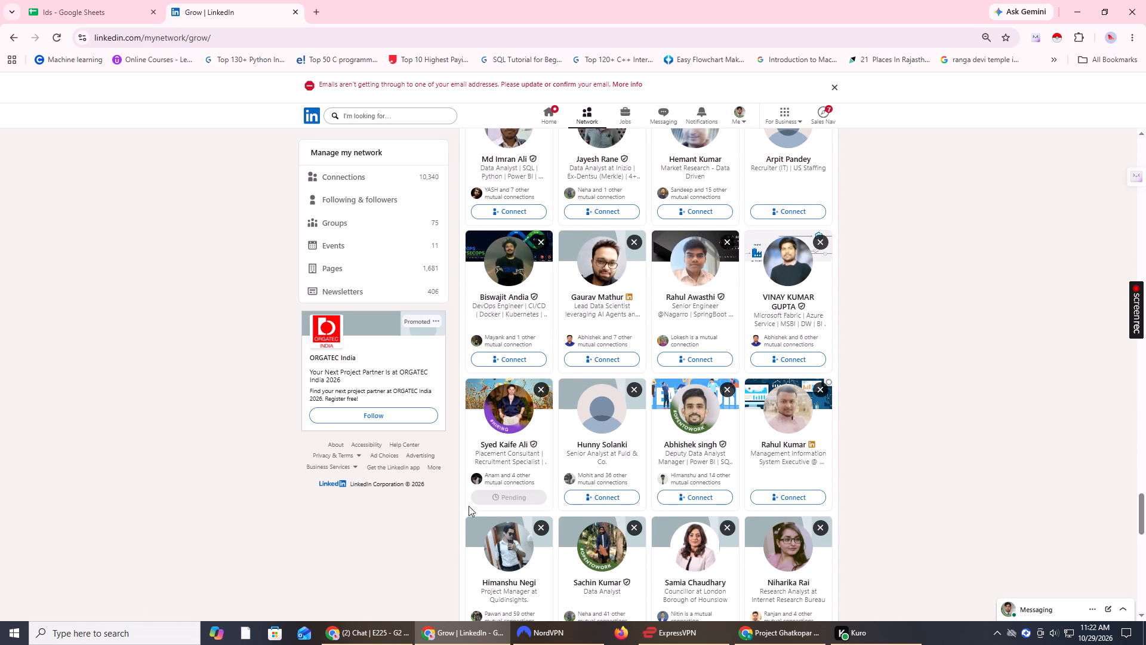
# Leave the network page, close its tab, and open ElasticRun's LinkedIn About page from the URL in C92.
pyautogui.click(546, 113)
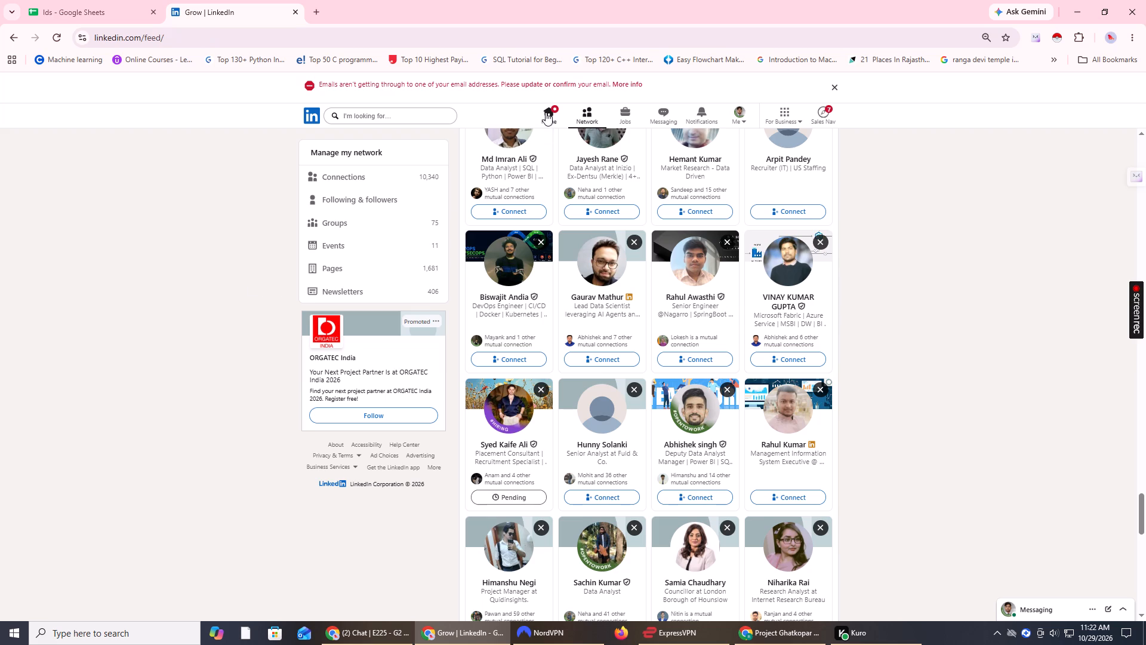
pyautogui.click(54, 0)
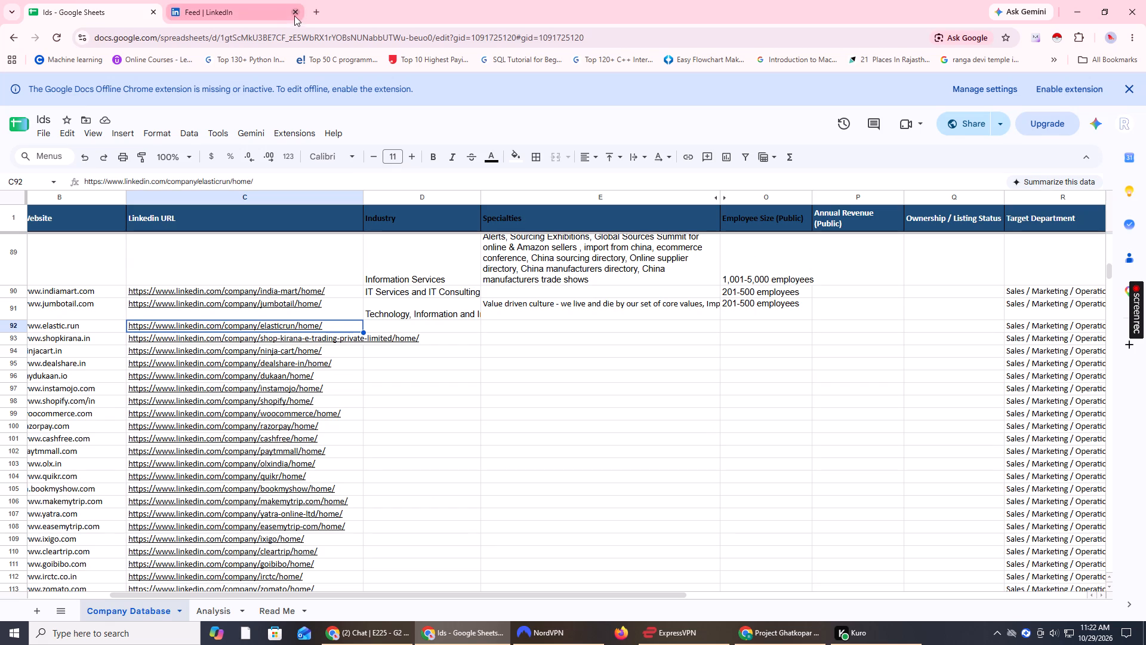
pyautogui.click(294, 15)
pyautogui.click(261, 329)
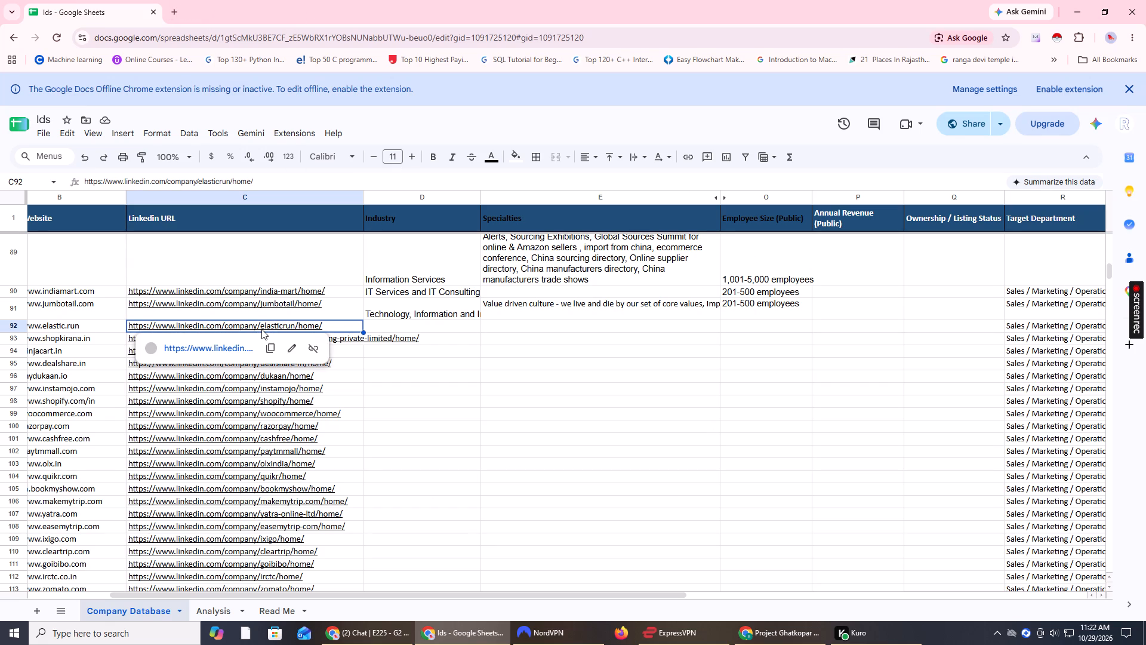
pyautogui.click(211, 351)
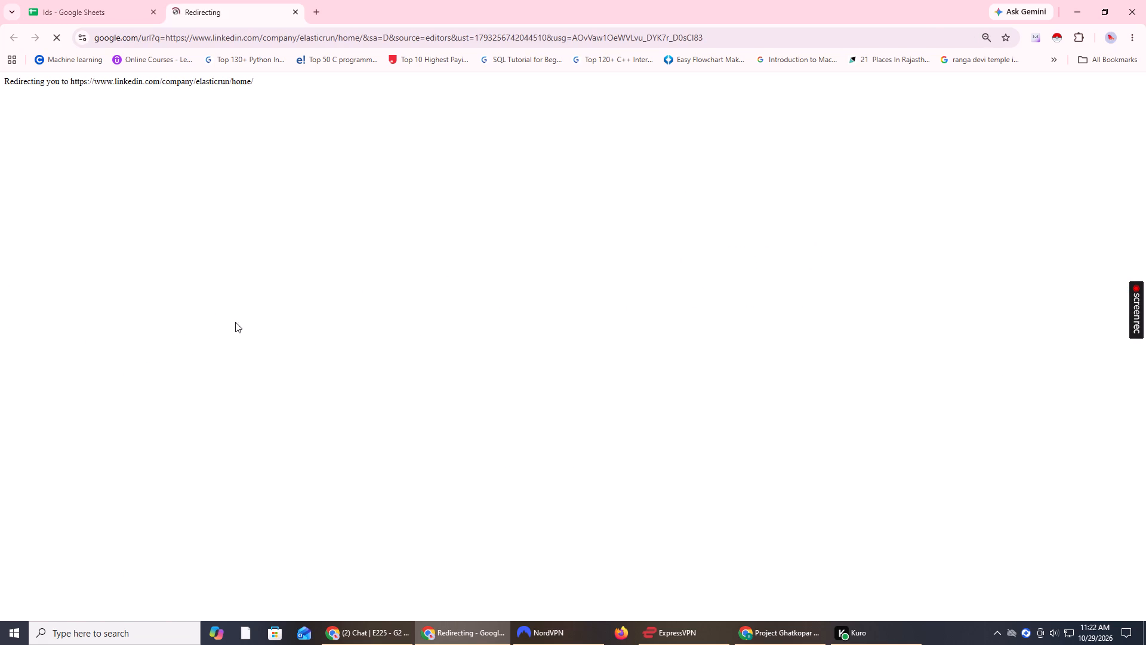
pyautogui.click(218, 0)
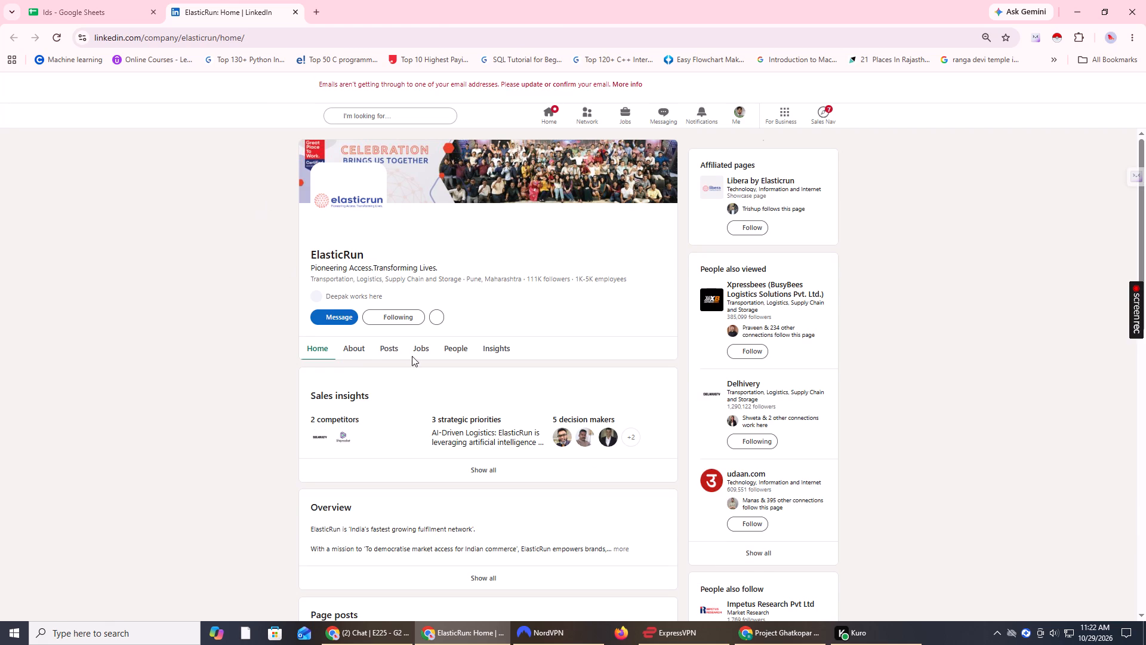
pyautogui.click(354, 356)
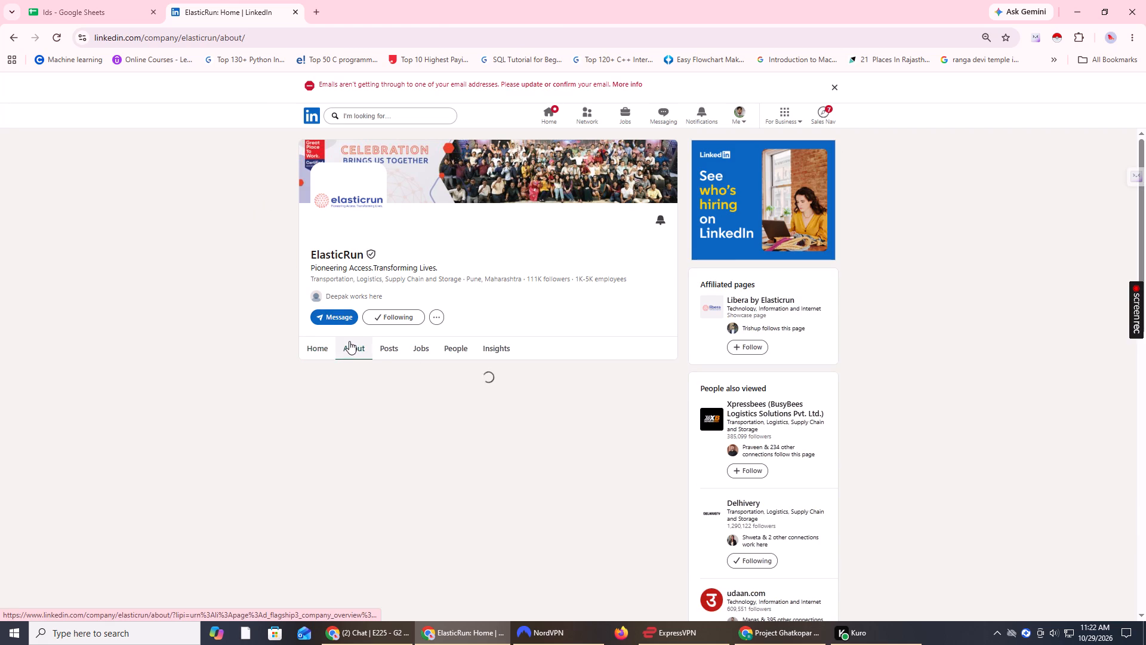
# Copy ElasticRun's industry, Transportation, Logistics, Supply Chain and Storage, into Industry cell D92 and remove the trailing line breaks.
pyautogui.scroll(-4, 356, 278)
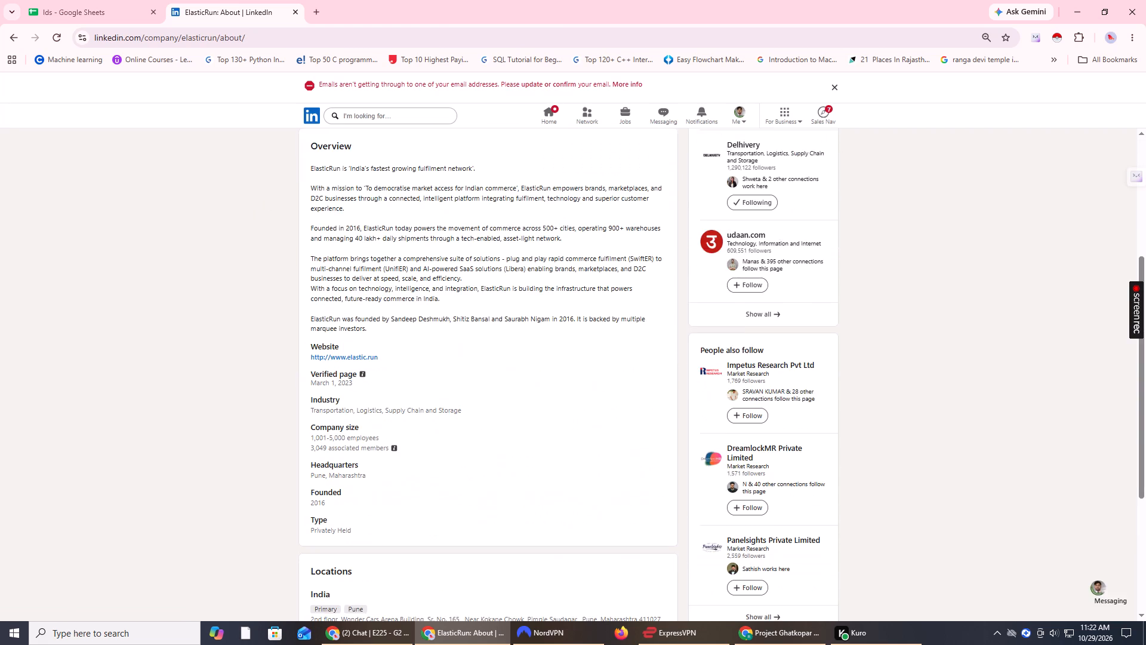
pyautogui.scroll(1, 356, 278)
pyautogui.scroll(-2, 356, 278)
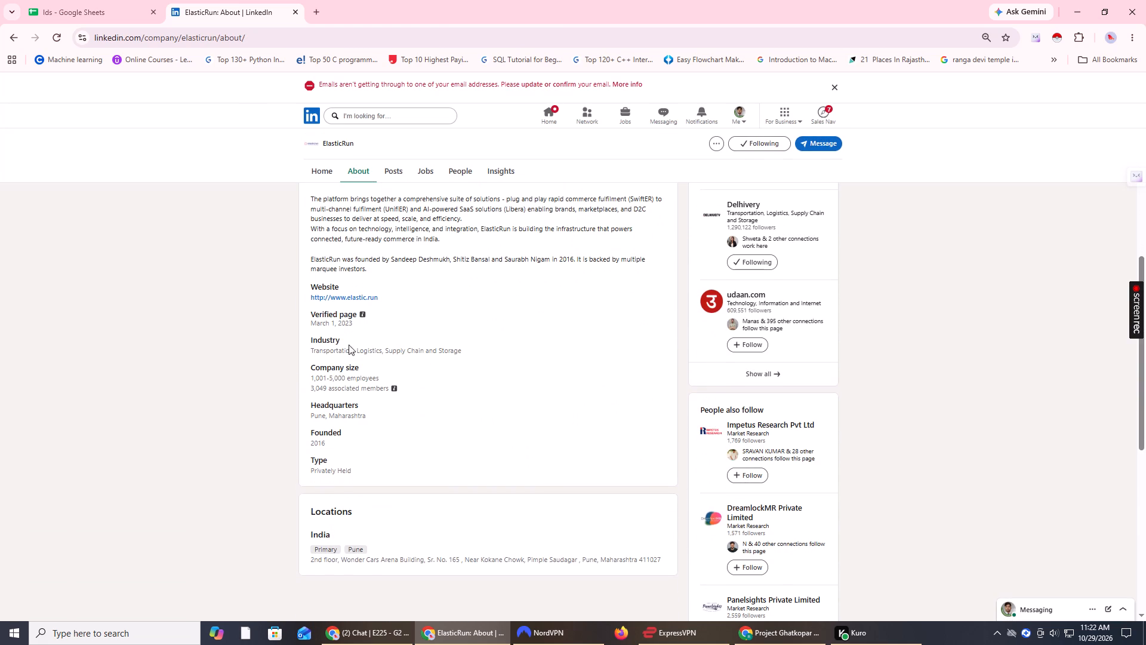
pyautogui.tripleClick(342, 354)
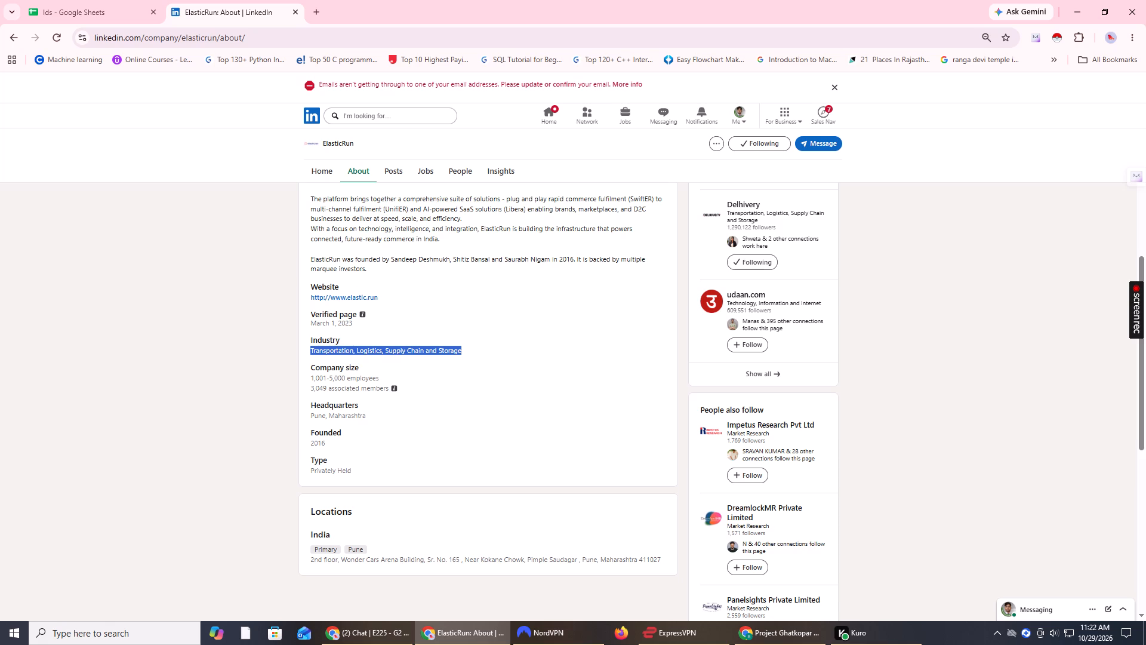
pyautogui.hotkey('ctrl', 'c')
pyautogui.click(56, 0)
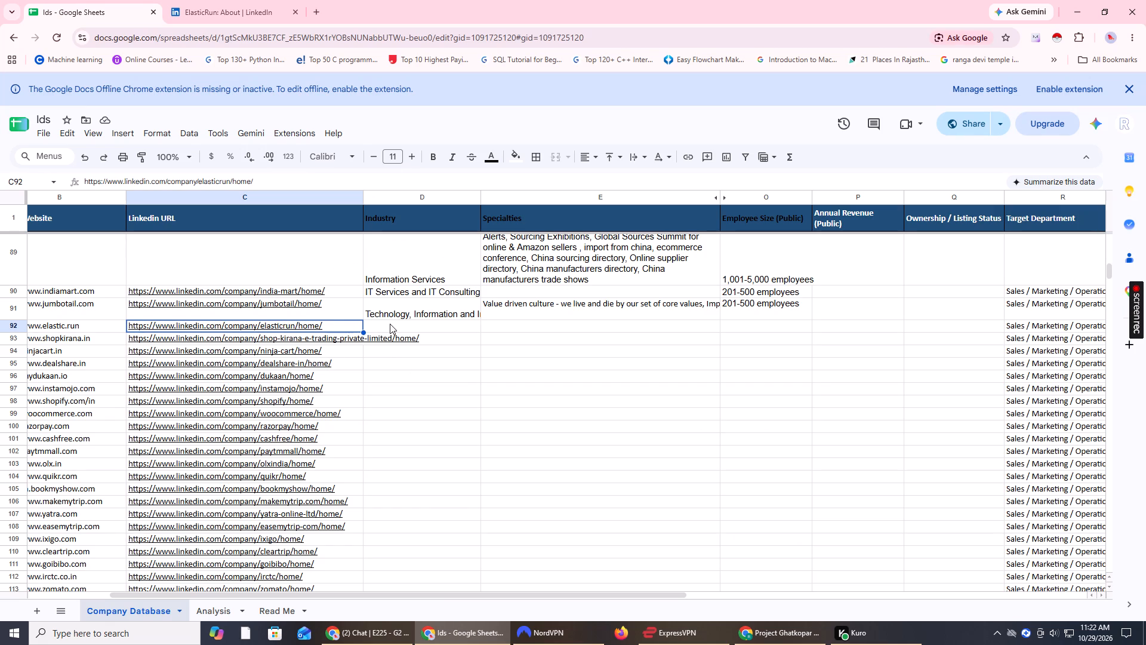
pyautogui.doubleClick(387, 327)
pyautogui.hotkey('ctrl', 'v')
pyautogui.click(375, 374)
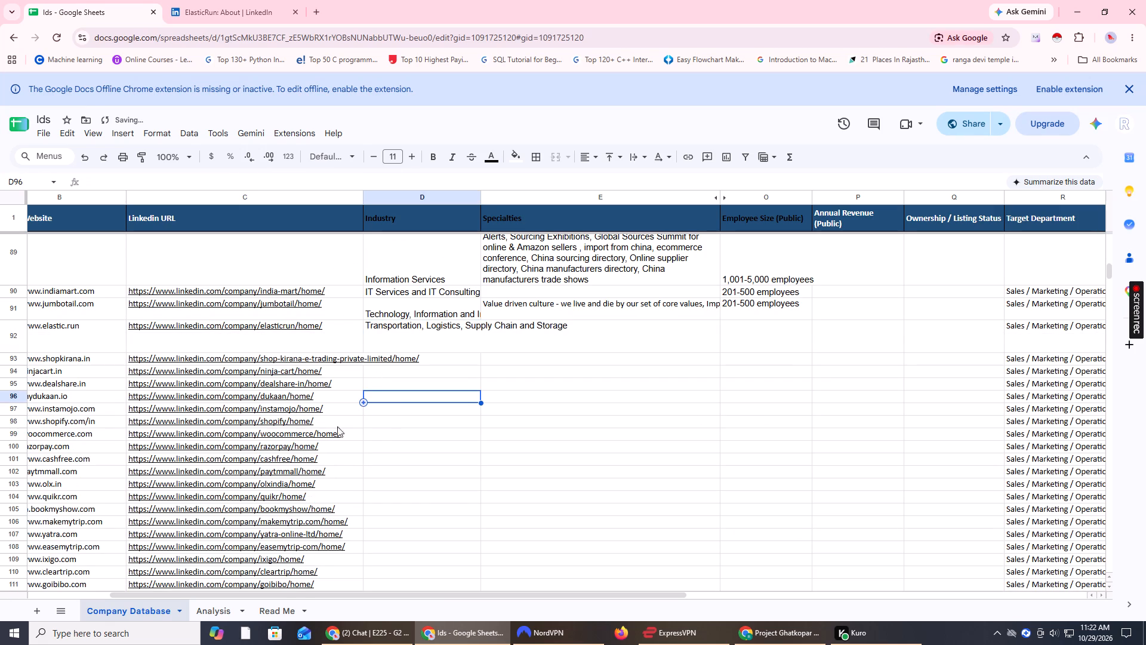
pyautogui.doubleClick(377, 343)
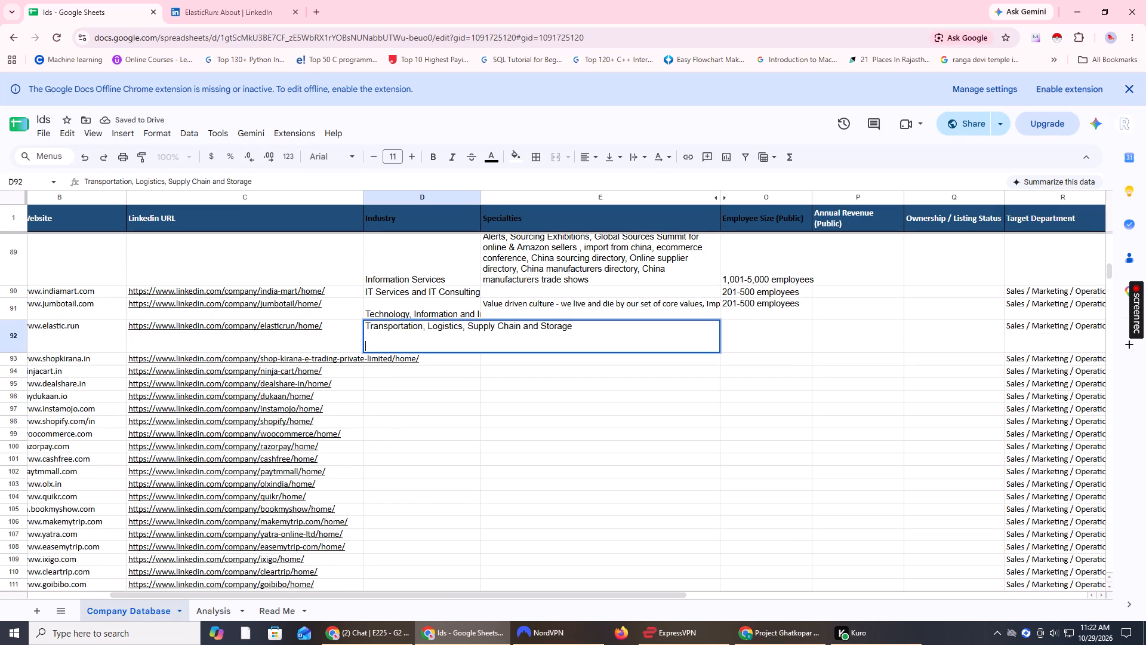
pyautogui.press('BackSpace')
pyautogui.press('BackSpace')
pyautogui.press('Return')
# Copy ElasticRun's company size, 1,001-5,000 employees, into Employee Size cell O92.
pyautogui.click(185, 0)
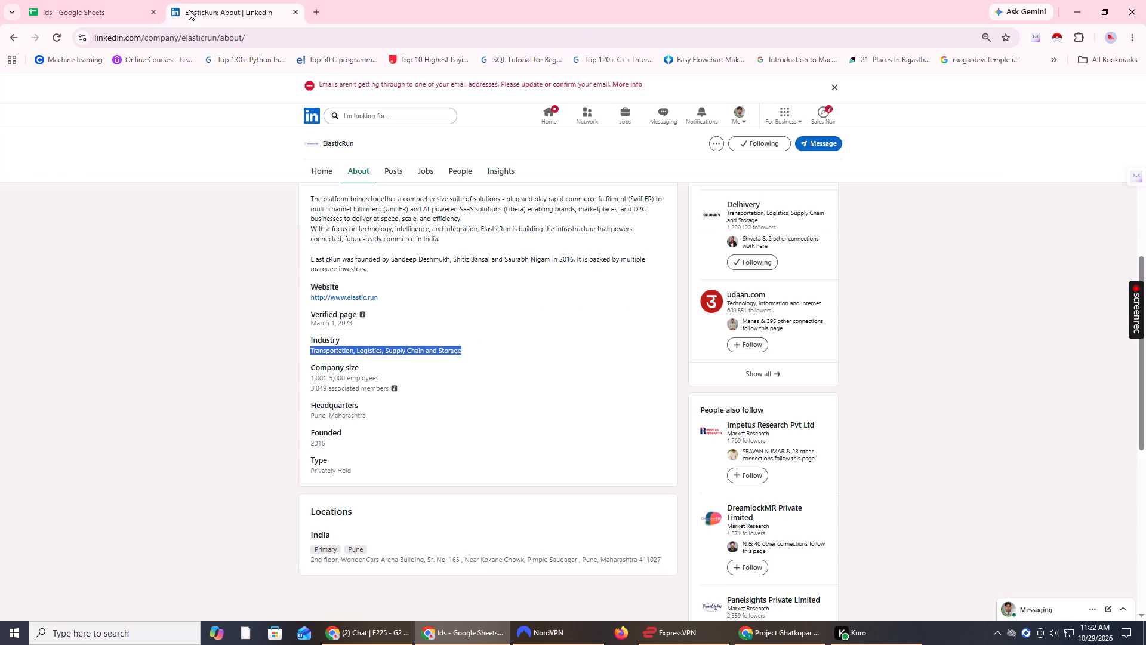
pyautogui.tripleClick(337, 379)
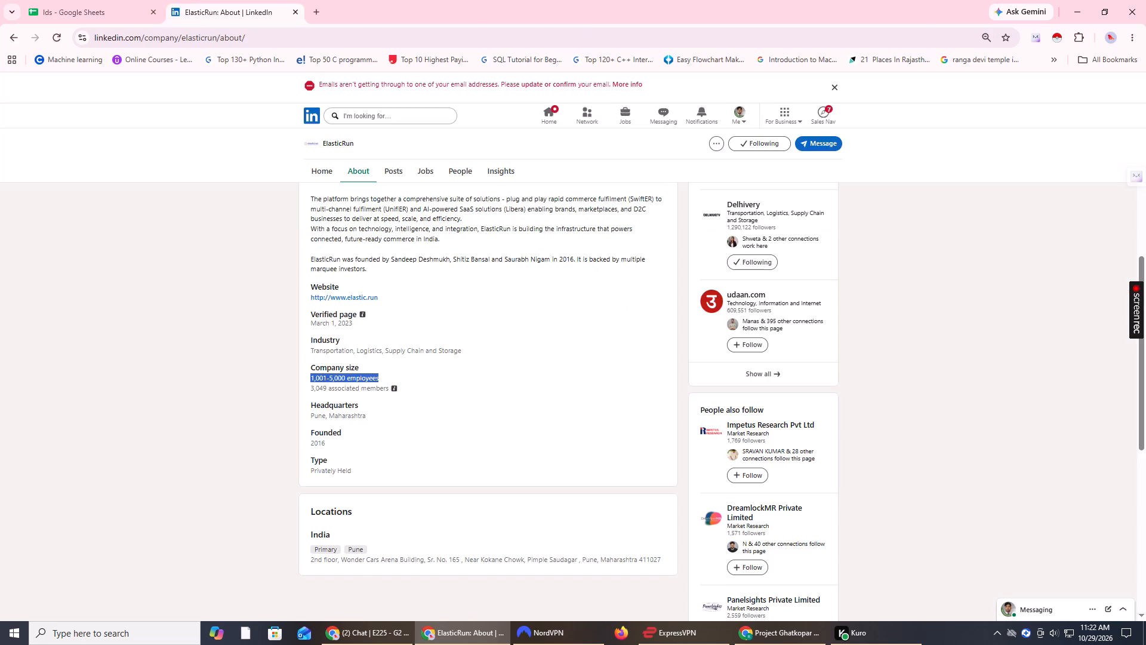
pyautogui.hotkey('ctrl', 'c')
pyautogui.click(84, 0)
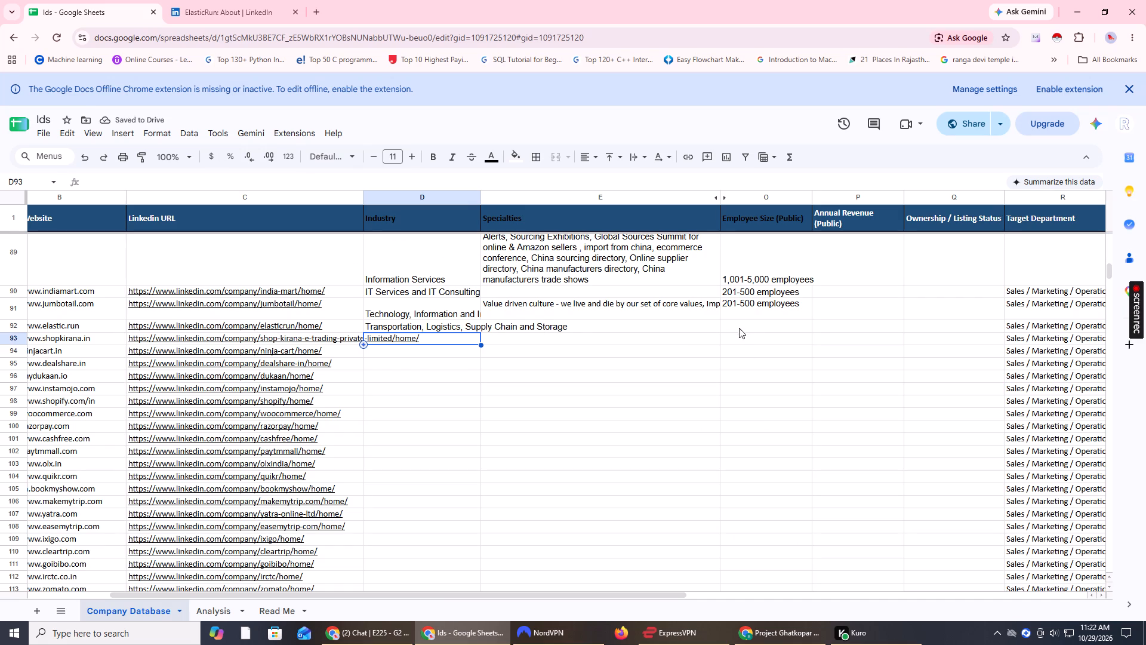
pyautogui.click(738, 321)
pyautogui.hotkey('ctrl', 'v')
pyautogui.click(651, 363)
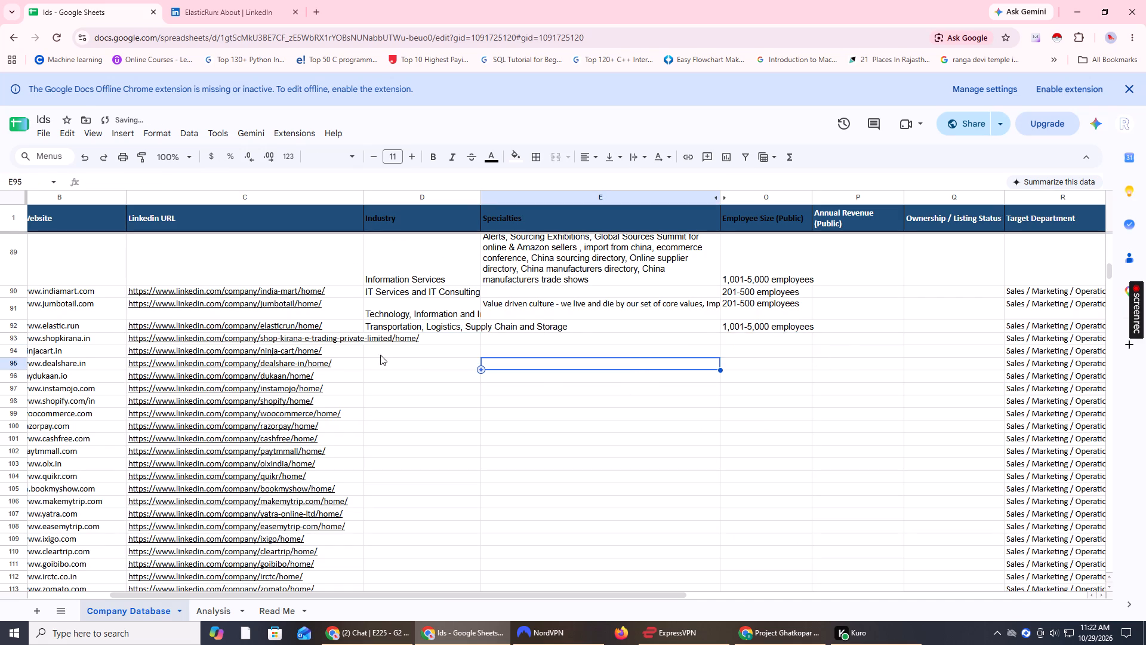
# Open Shop Kirana's LinkedIn page from its URL in C93, close the ElasticRun tab, and follow Shop Kirana.
pyautogui.click(252, 339)
pyautogui.click(214, 358)
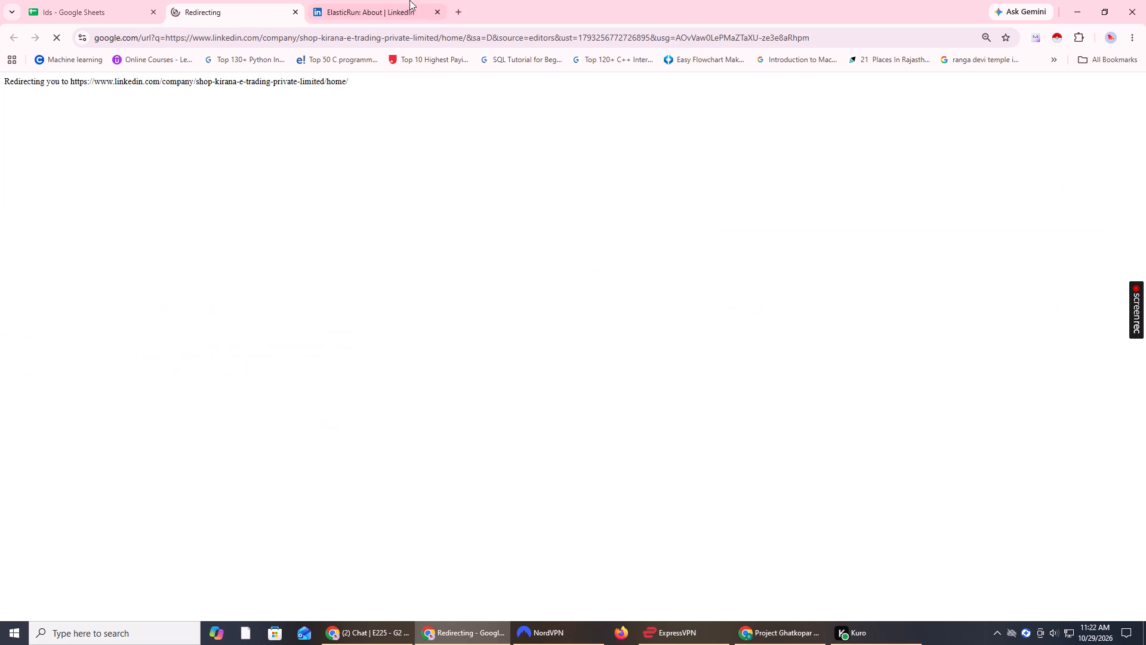
pyautogui.click(435, 14)
pyautogui.click(248, 0)
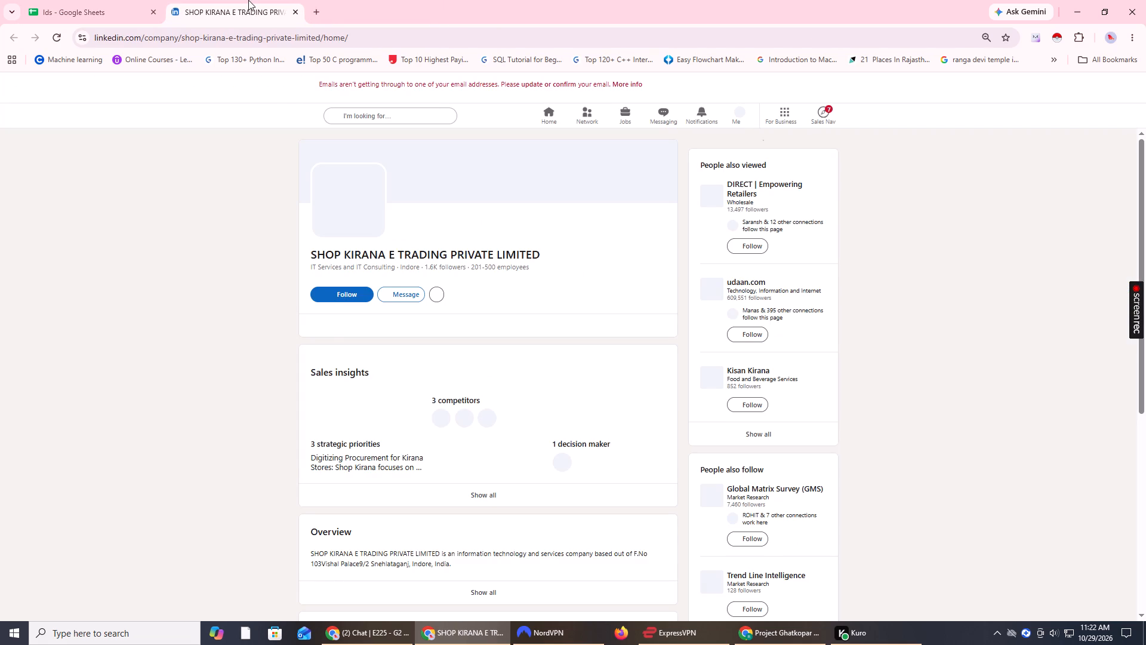
pyautogui.click(357, 302)
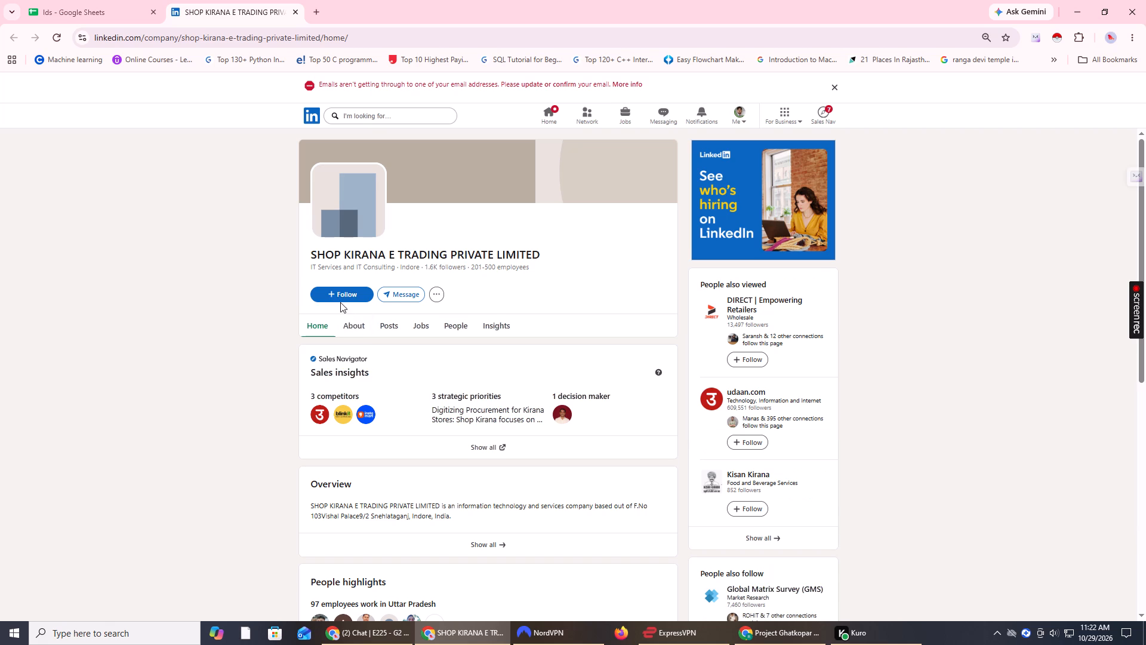
pyautogui.click(339, 299)
# Copy Shop Kirana's industry, IT Services and IT Consulting, from its About page into Industry cell D93.
pyautogui.click(346, 329)
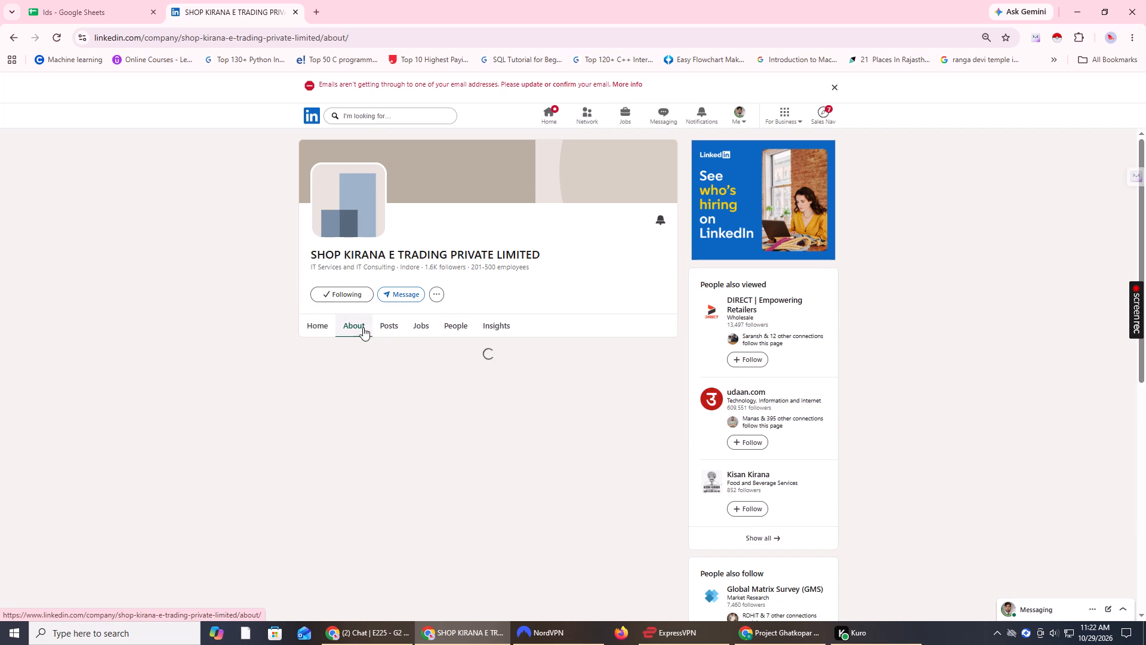
pyautogui.scroll(-1, 393, 392)
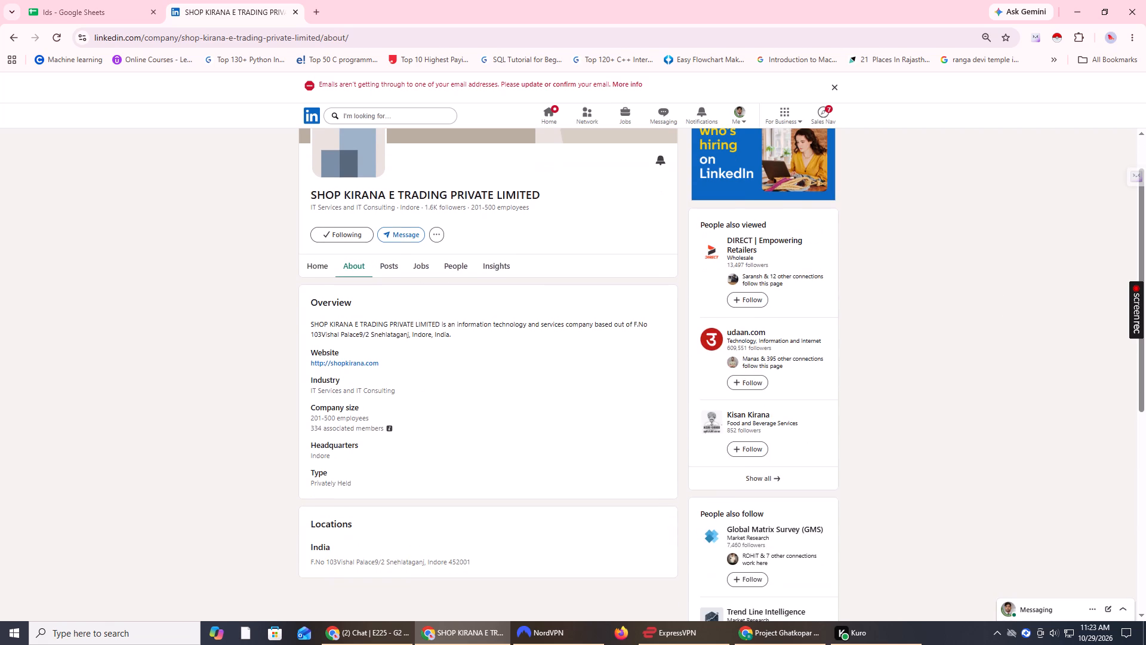
pyautogui.tripleClick(343, 390)
pyautogui.hotkey('ctrl', 'c')
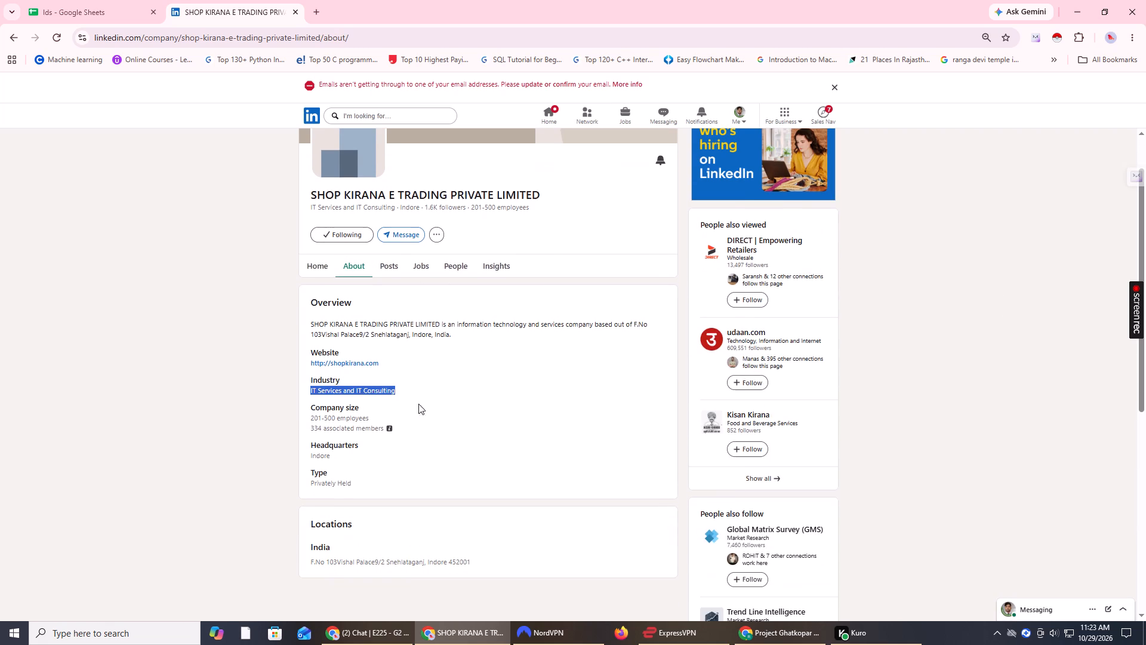
pyautogui.click(109, 0)
pyautogui.click(395, 344)
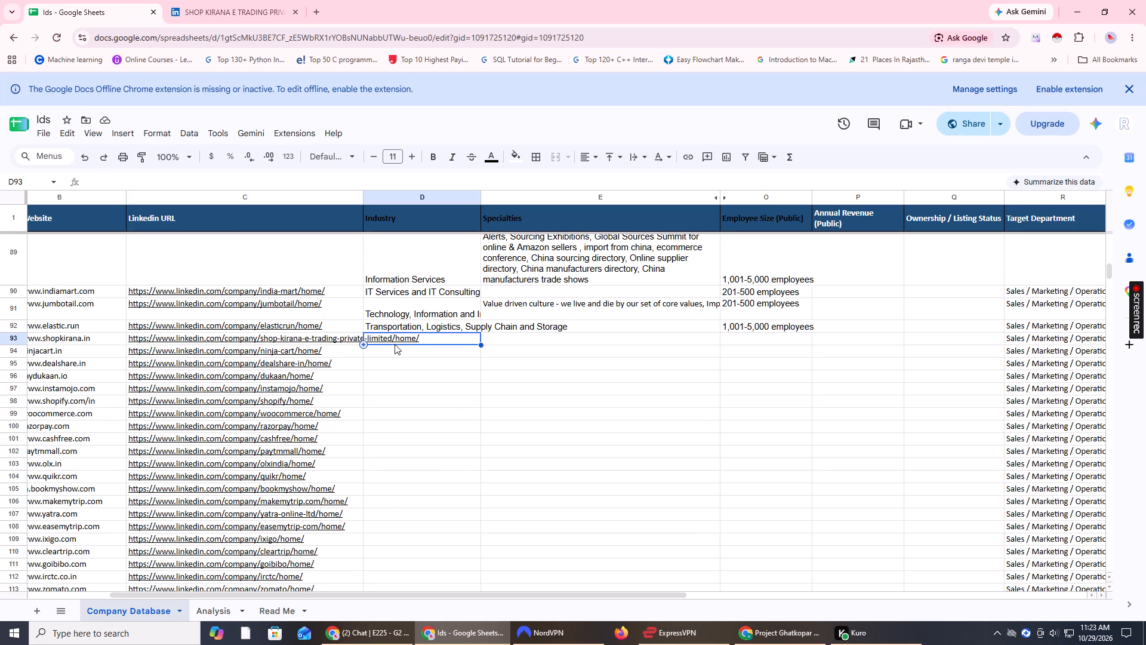
pyautogui.hotkey('ctrl', 'v')
# Copy Shop Kirana's company size, 201-500 employees, into Employee Size cell O93.
pyautogui.click(226, 0)
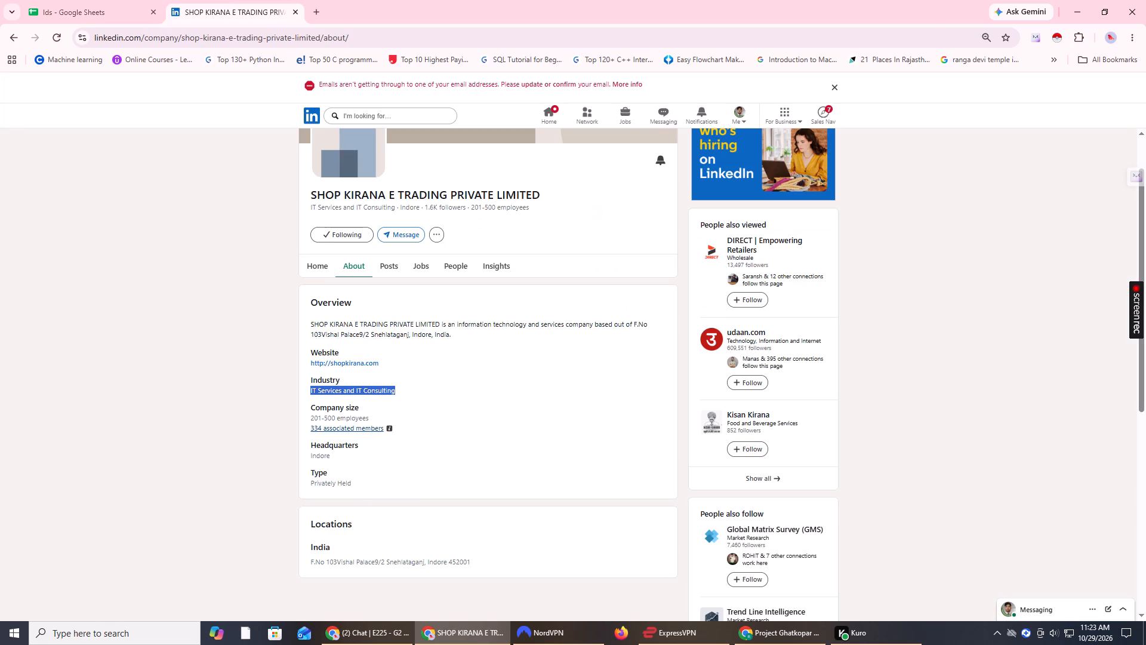
pyautogui.tripleClick(338, 414)
pyautogui.hotkey('ctrl', 'c')
pyautogui.click(134, 0)
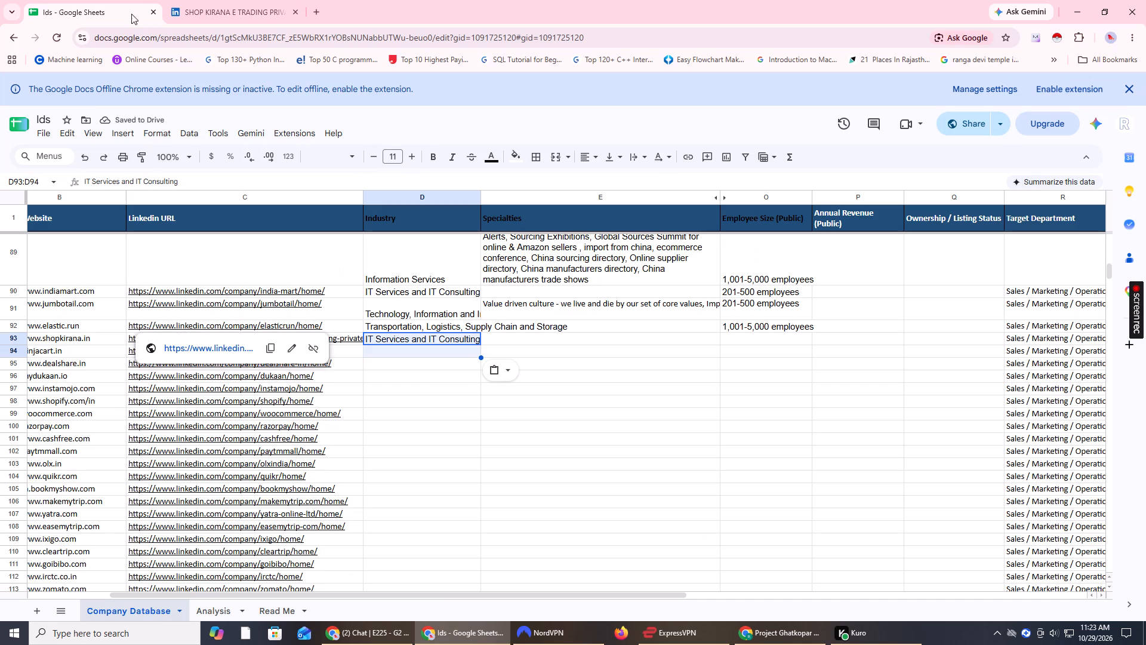
pyautogui.click(741, 337)
pyautogui.hotkey('ctrl', 'v')
pyautogui.click(753, 386)
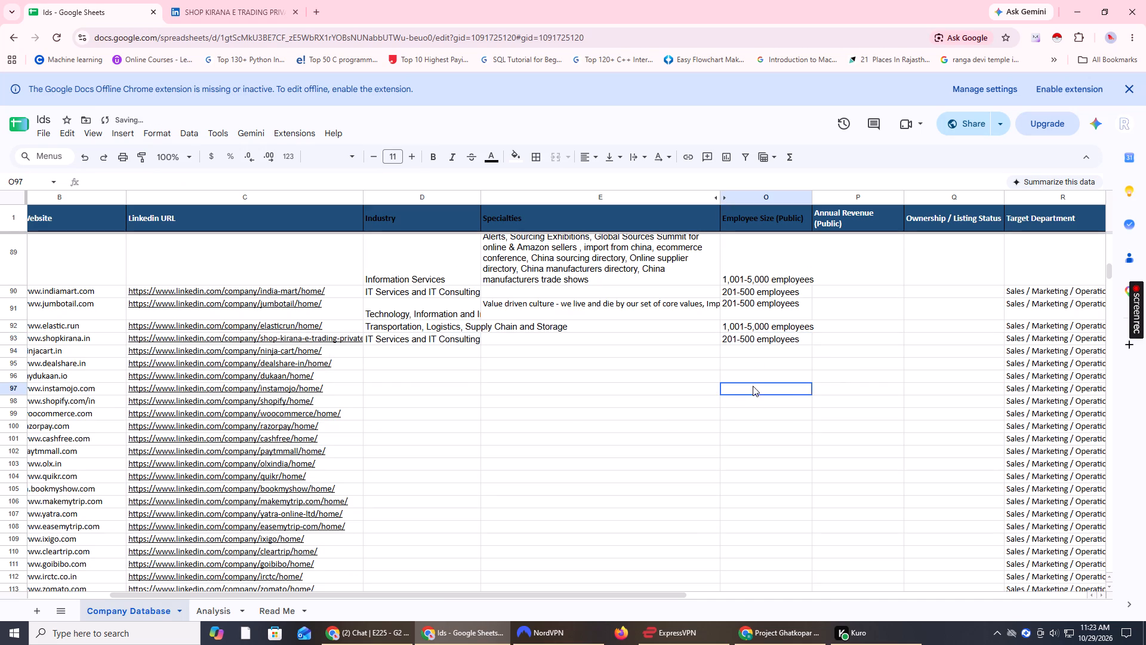
# Open Ninjacart's LinkedIn page from its URL in C94, close the Shop Kirana tab, and follow Ninjacart.
pyautogui.click(290, 352)
pyautogui.click(232, 372)
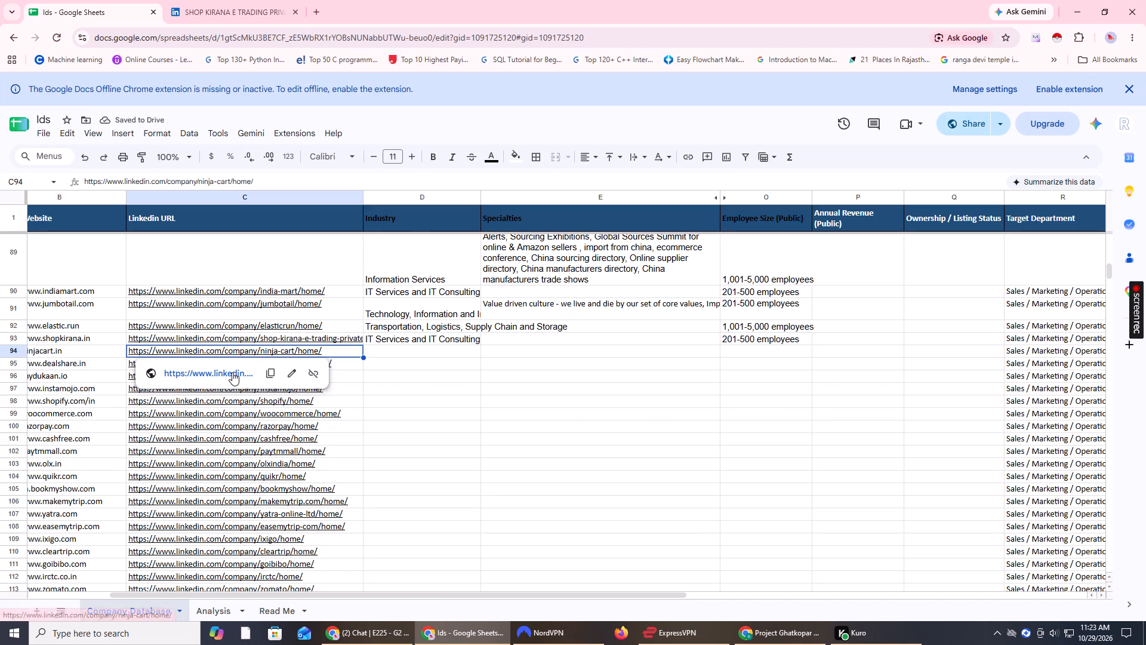
pyautogui.click(371, 7)
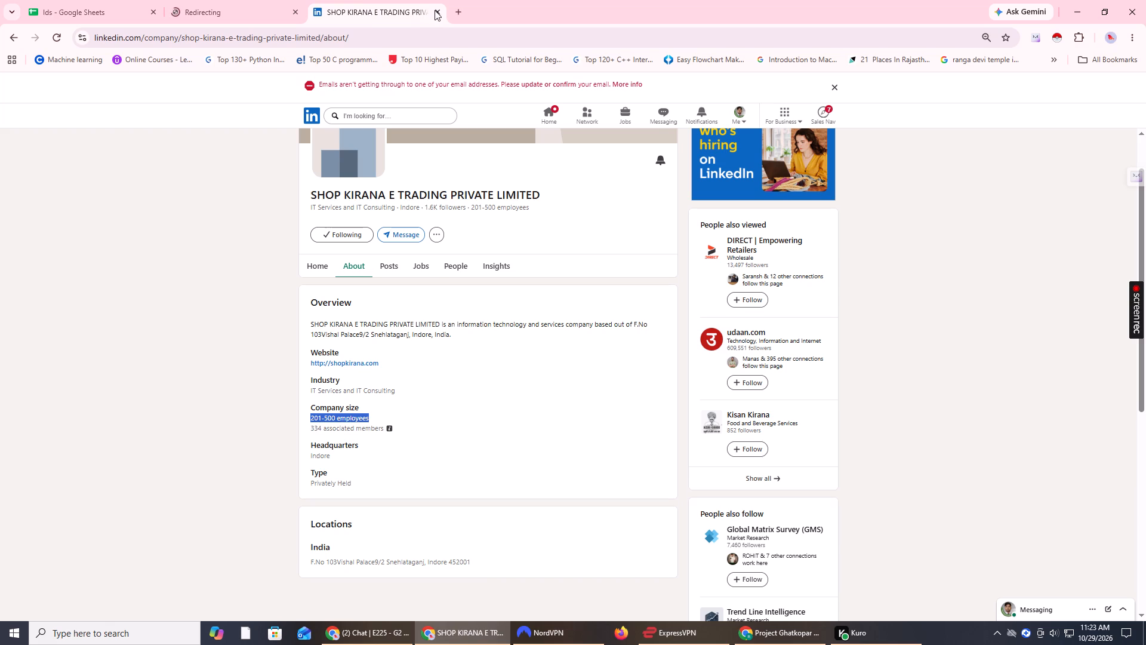
pyautogui.click(435, 10)
pyautogui.click(245, 0)
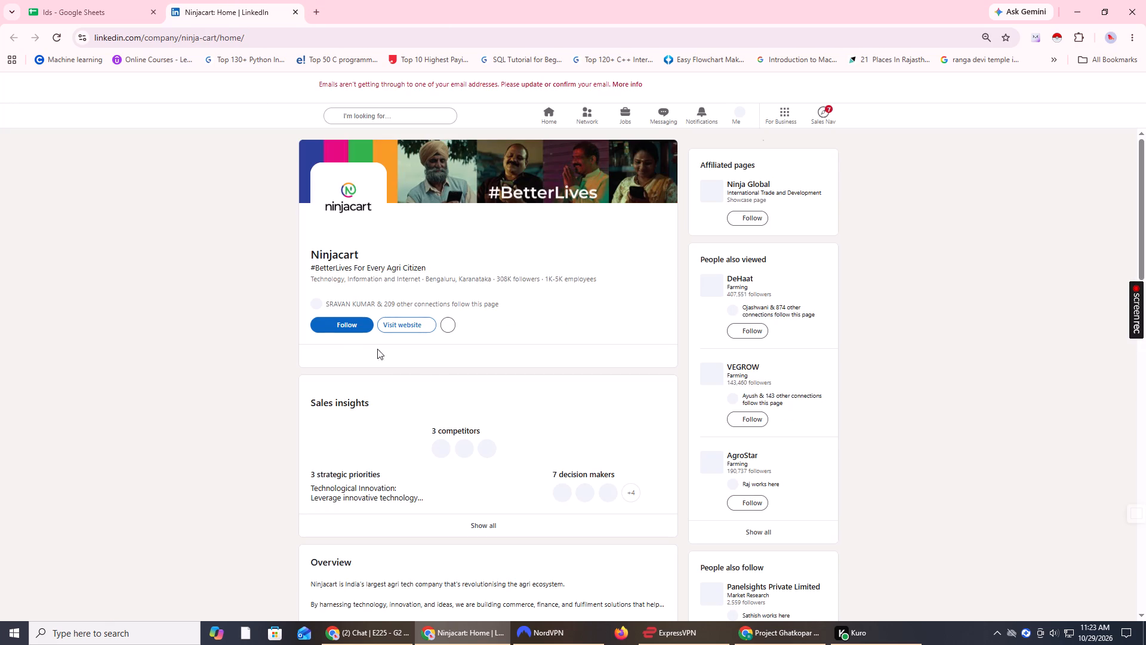
pyautogui.click(346, 326)
pyautogui.click(335, 319)
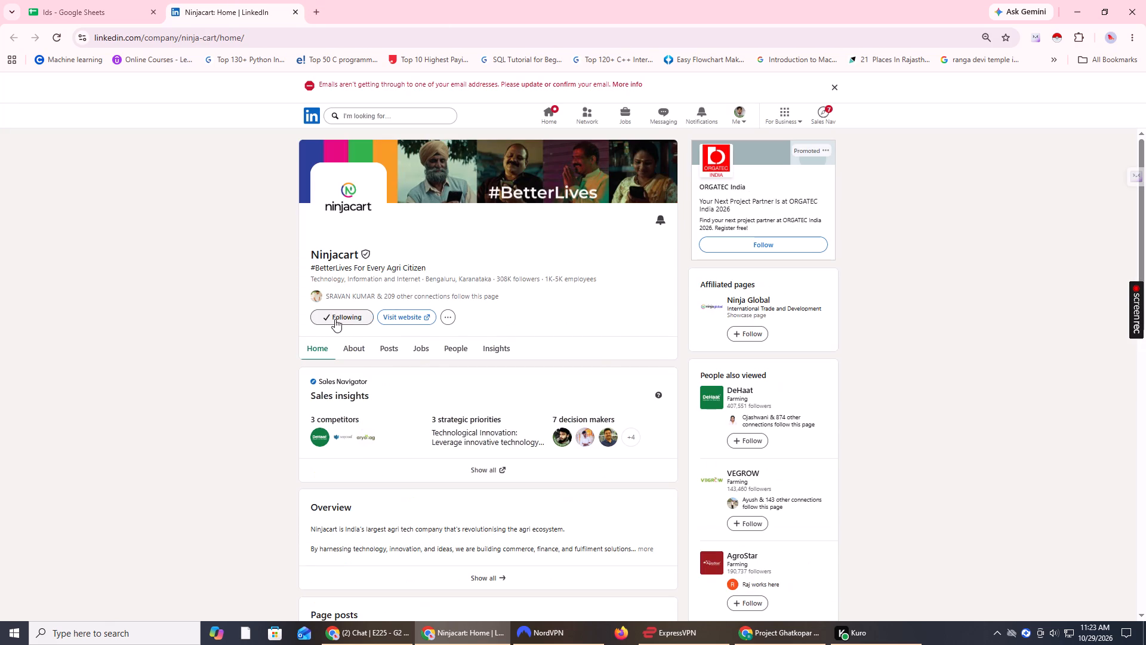
# Copy Ninjacart's industry, Technology, Information and Internet, from its About page into Industry cell D94.
pyautogui.click(339, 351)
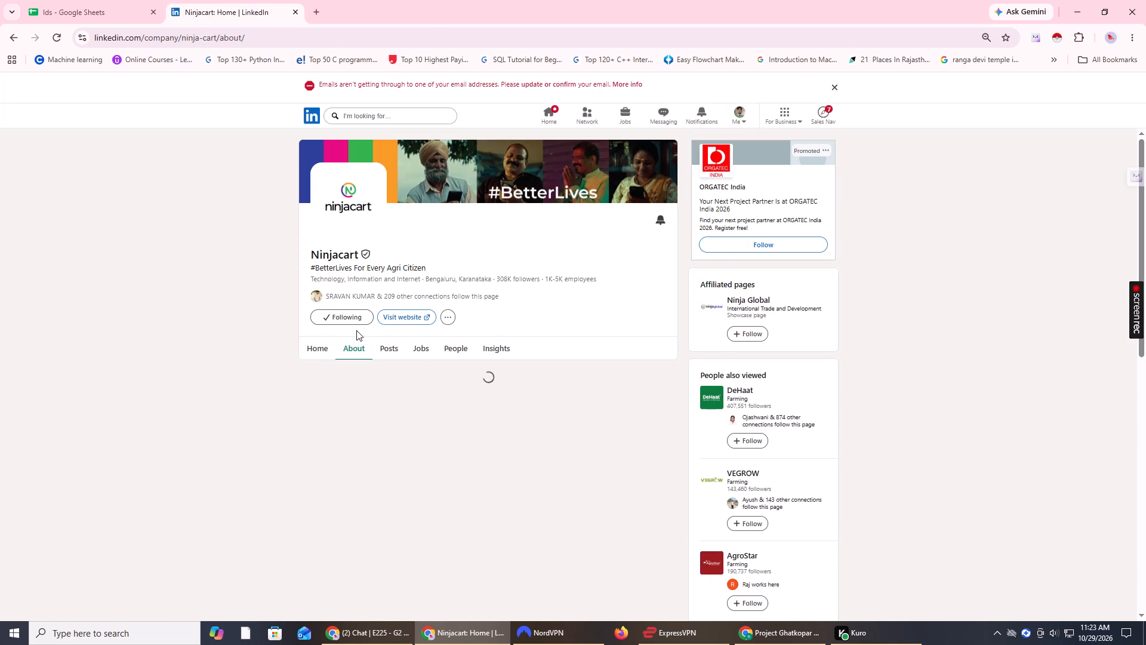
pyautogui.scroll(-7, 359, 329)
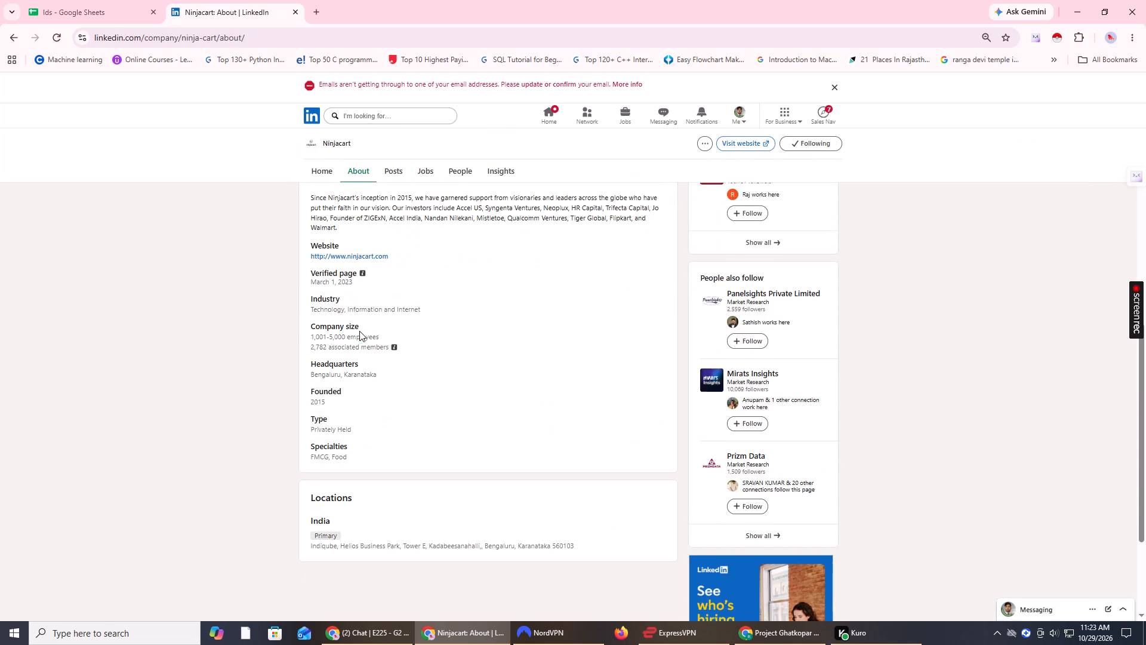
pyautogui.tripleClick(337, 284)
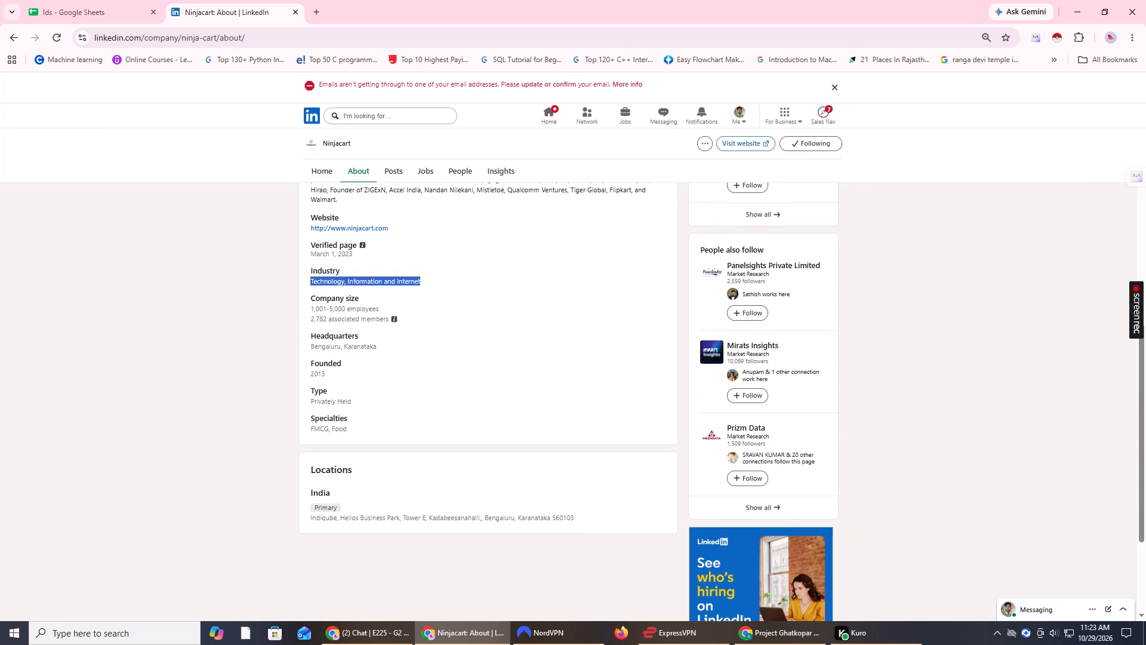
pyautogui.hotkey('ctrl', 'c')
pyautogui.click(76, 0)
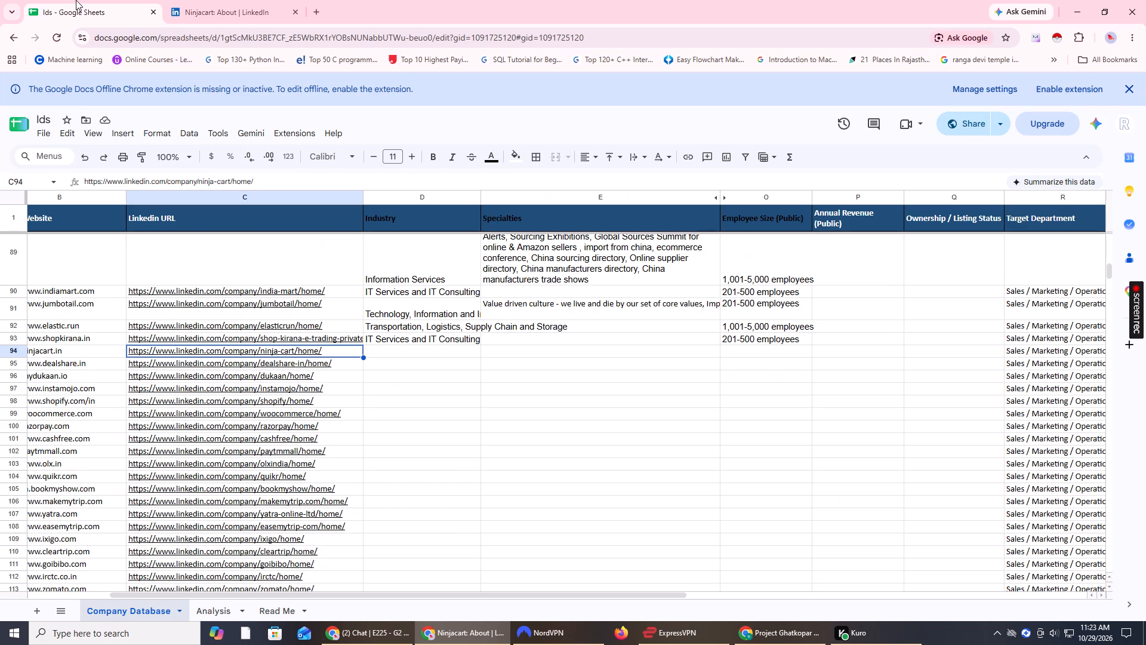
pyautogui.click(378, 350)
pyautogui.hotkey('ctrl', 'v')
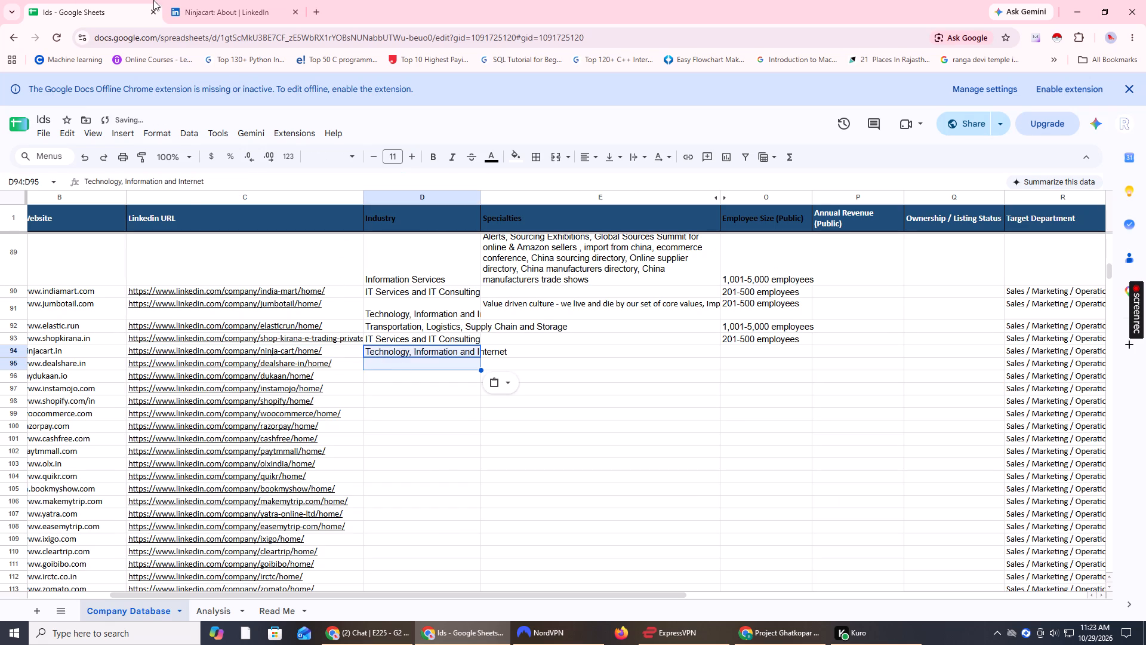
# Copy Ninjacart's company size, 1,001-5,000 employees, into Employee Size cell O94.
pyautogui.click(153, 0)
pyautogui.click(205, 0)
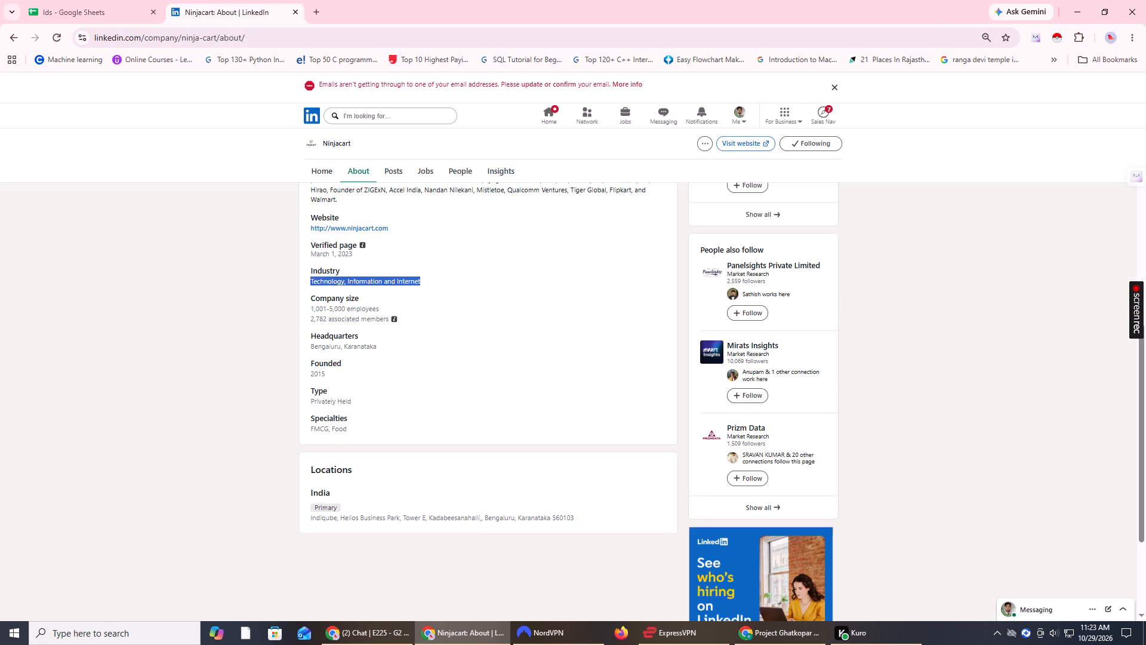
pyautogui.tripleClick(315, 309)
pyautogui.hotkey('ctrl', 'c')
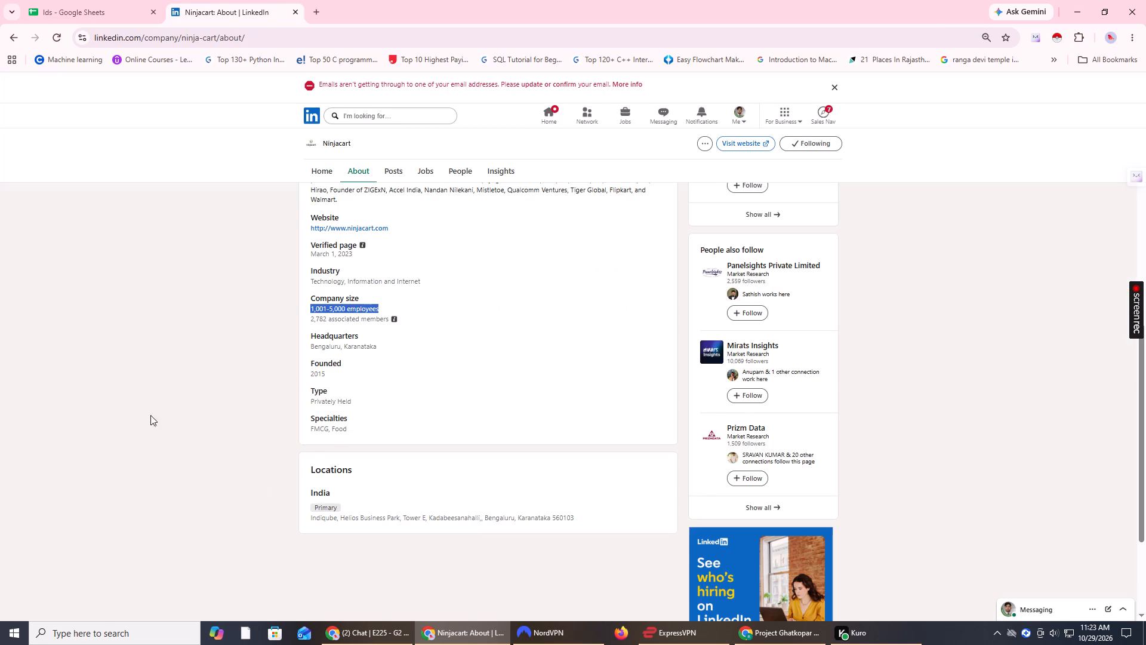
pyautogui.click(95, 0)
pyautogui.click(726, 351)
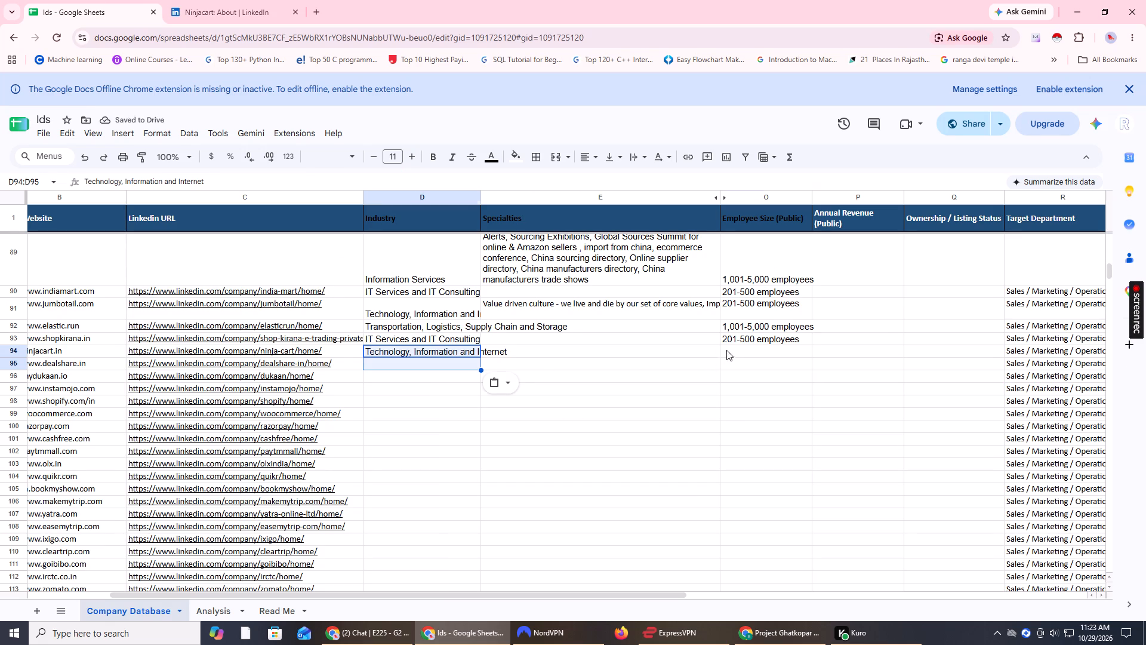
pyautogui.hotkey('ctrl', 'v')
# Copy Ninjacart's specialties, FMCG, Food, into Specialties cell E94.
pyautogui.click(238, 0)
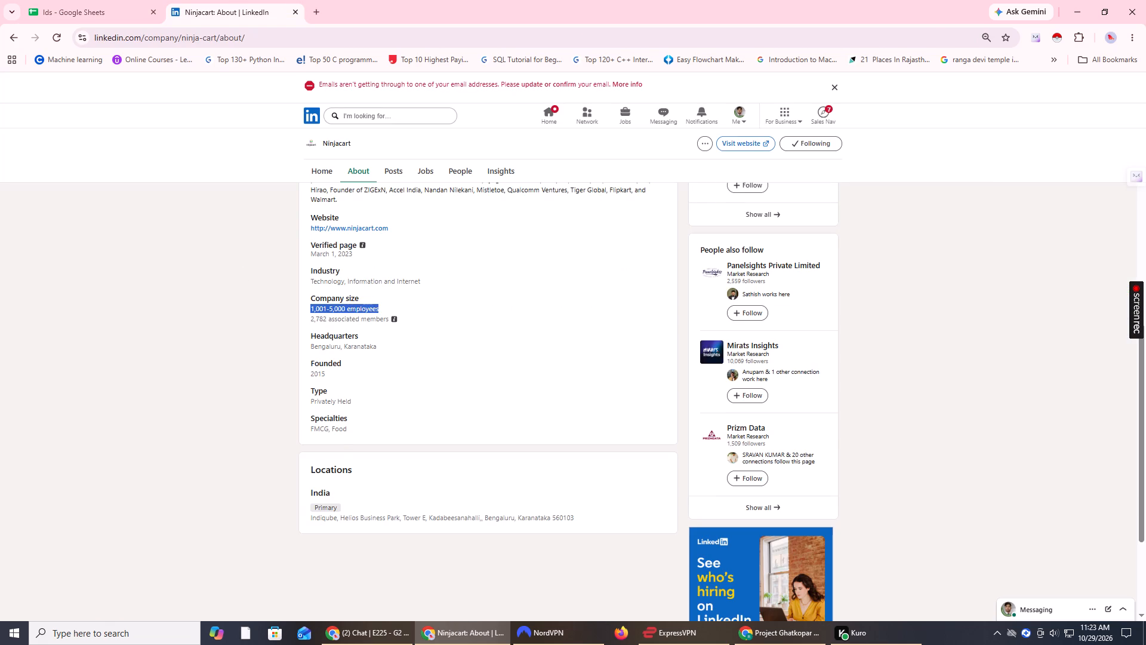
pyautogui.tripleClick(321, 431)
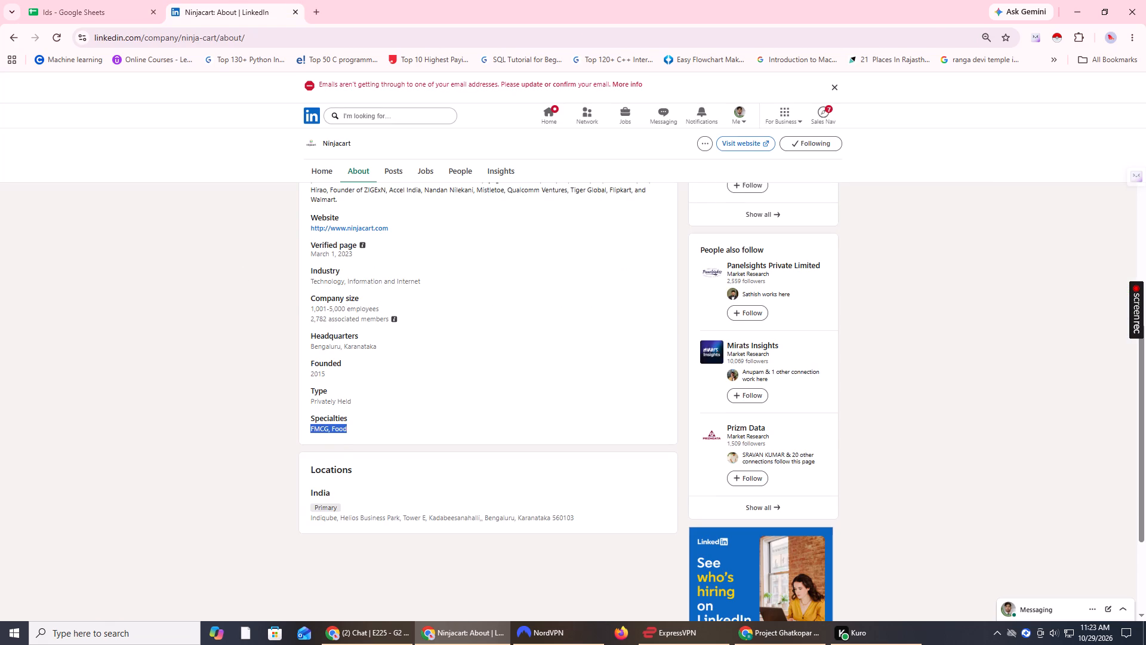
pyautogui.hotkey('ctrl', 'c')
pyautogui.click(44, 0)
pyautogui.click(531, 354)
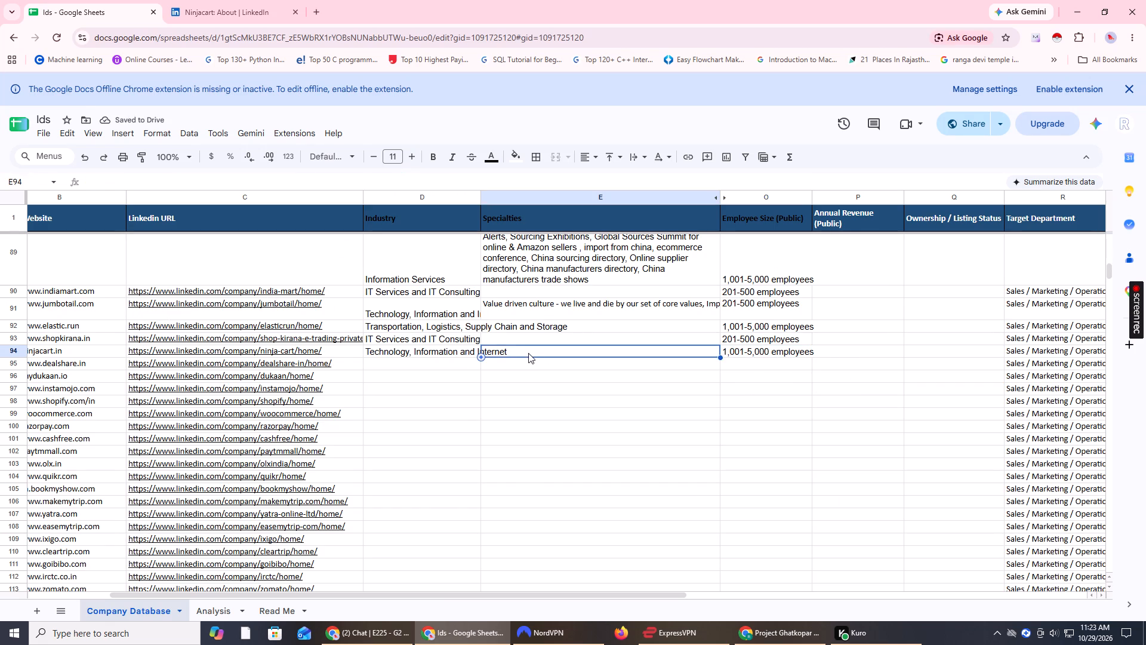
pyautogui.hotkey('ctrl', 'v')
pyautogui.keyDown('ctrl'); pyautogui.click(484, 391); pyautogui.keyUp('ctrl')
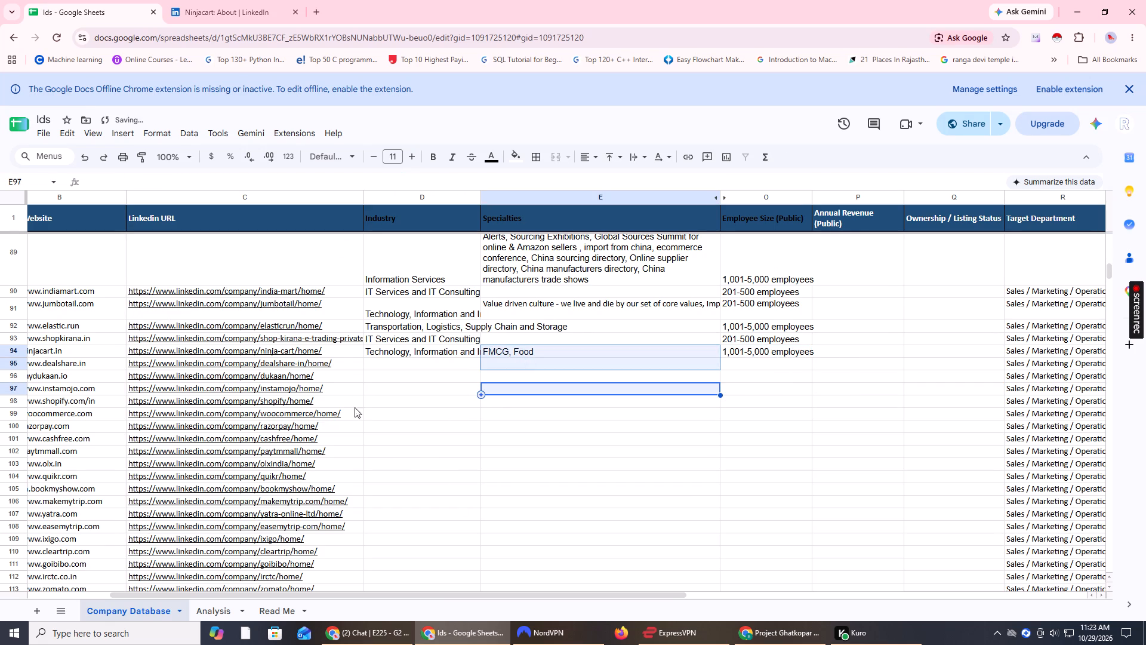
# Open Dealshare's LinkedIn page from its URL in C95, close the Ninjacart tab, and follow Dealshare.
pyautogui.click(315, 366)
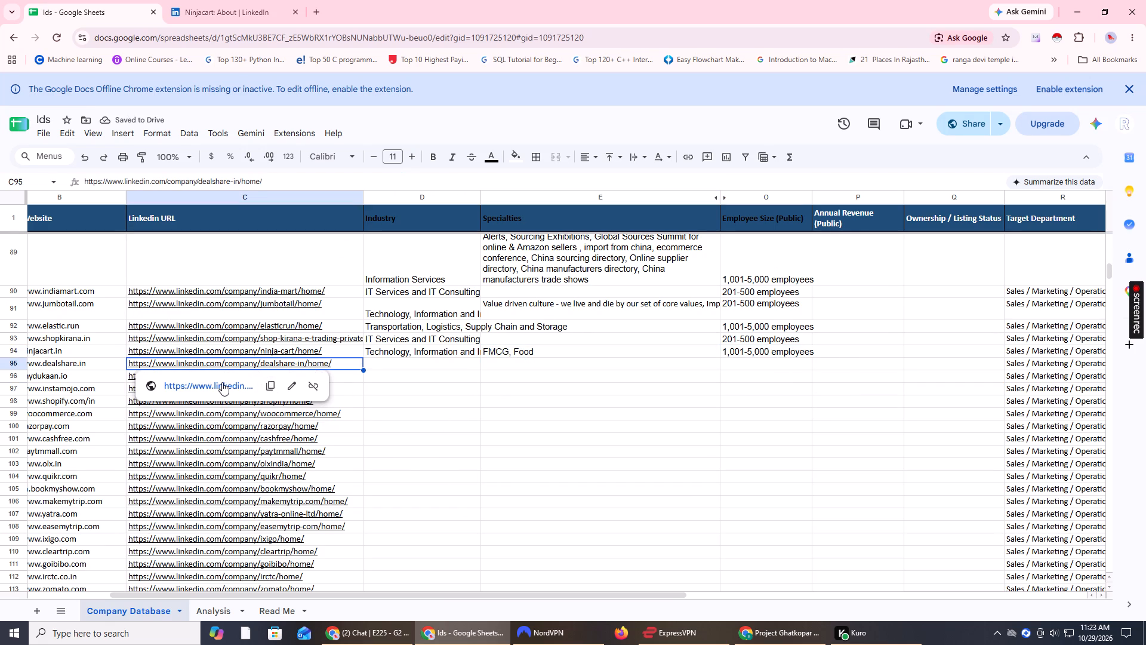
pyautogui.click(222, 382)
pyautogui.click(435, 10)
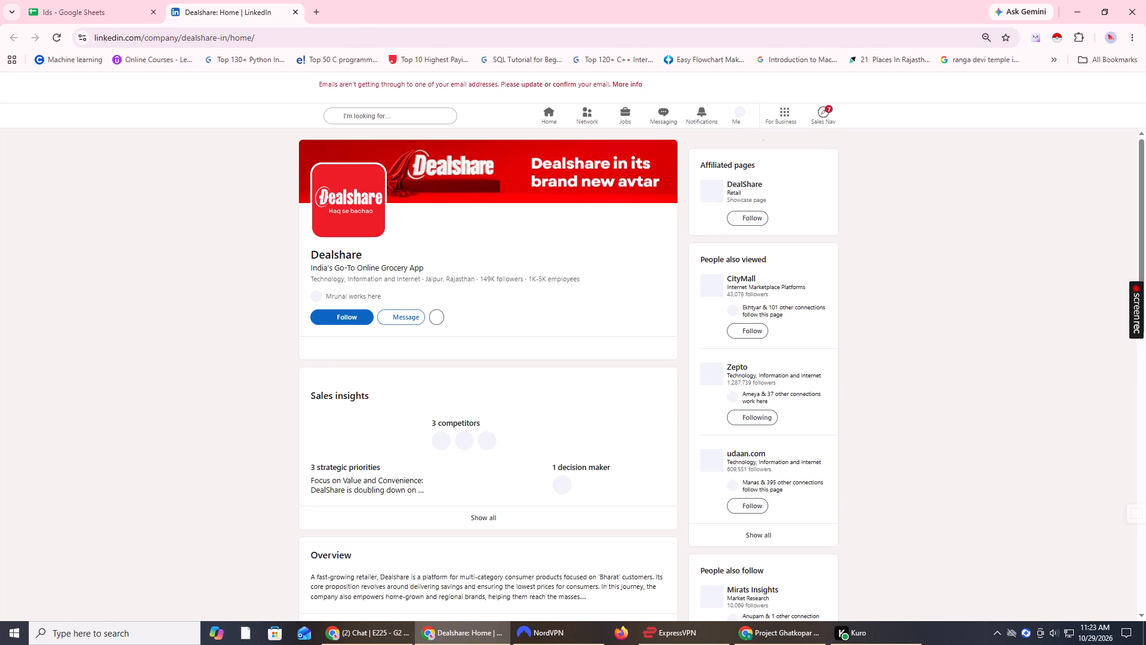
pyautogui.scroll(-2, 368, 392)
pyautogui.click(342, 351)
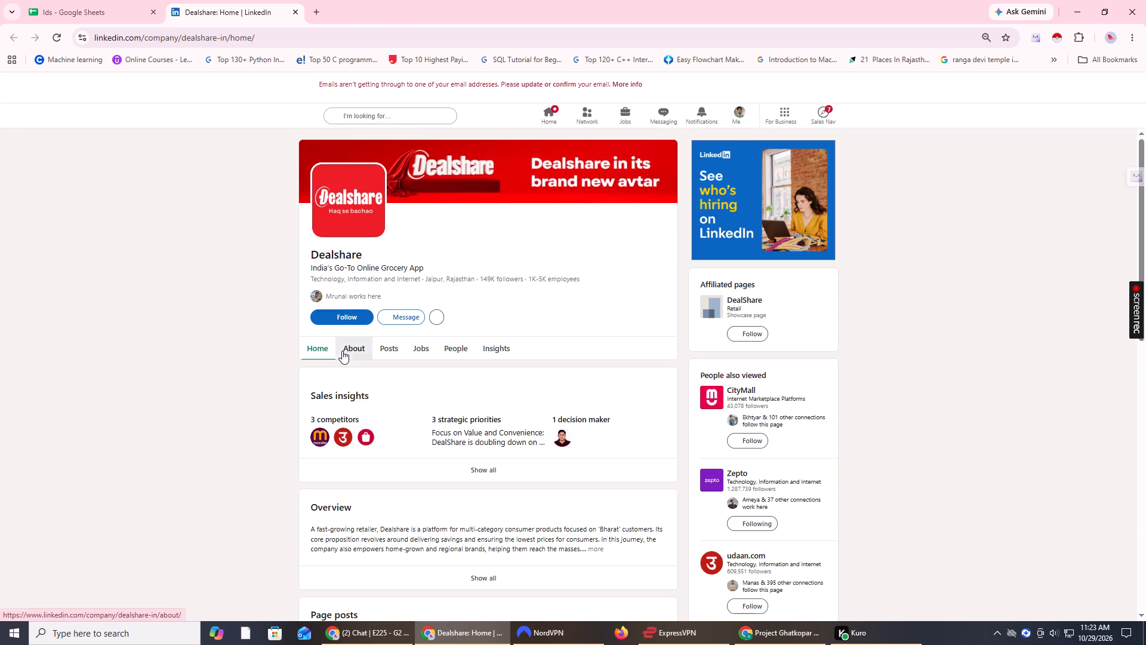
pyautogui.click(340, 319)
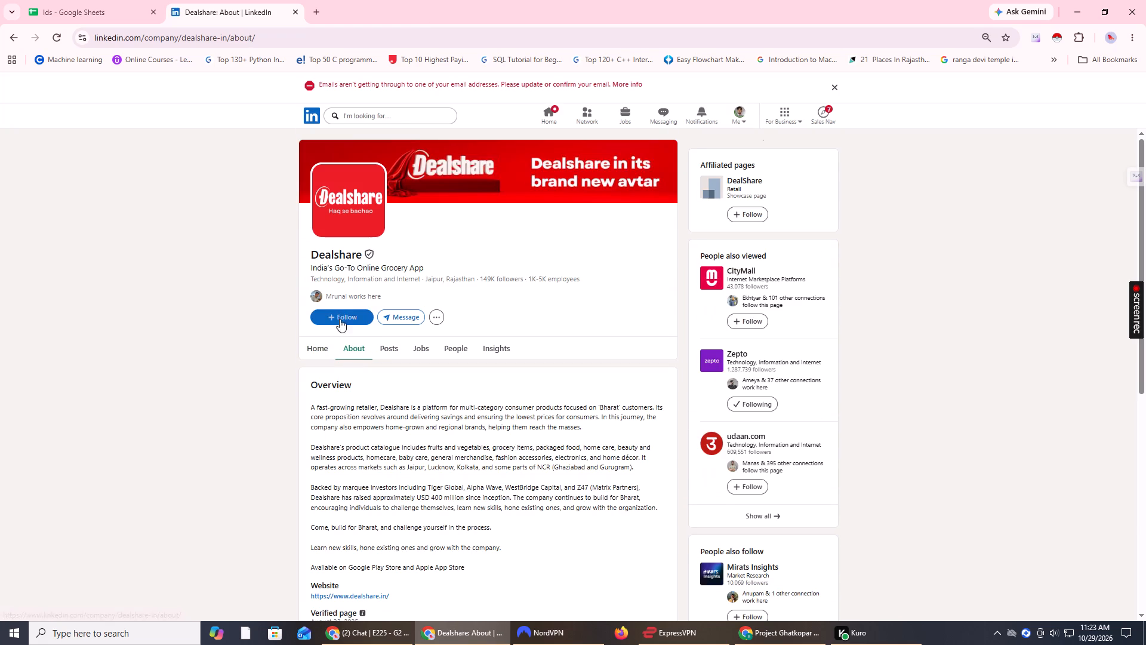
# Copy Dealshare's industry, Technology, Information and Internet, from its About page into Industry cell D95.
pyautogui.scroll(-6, 373, 395)
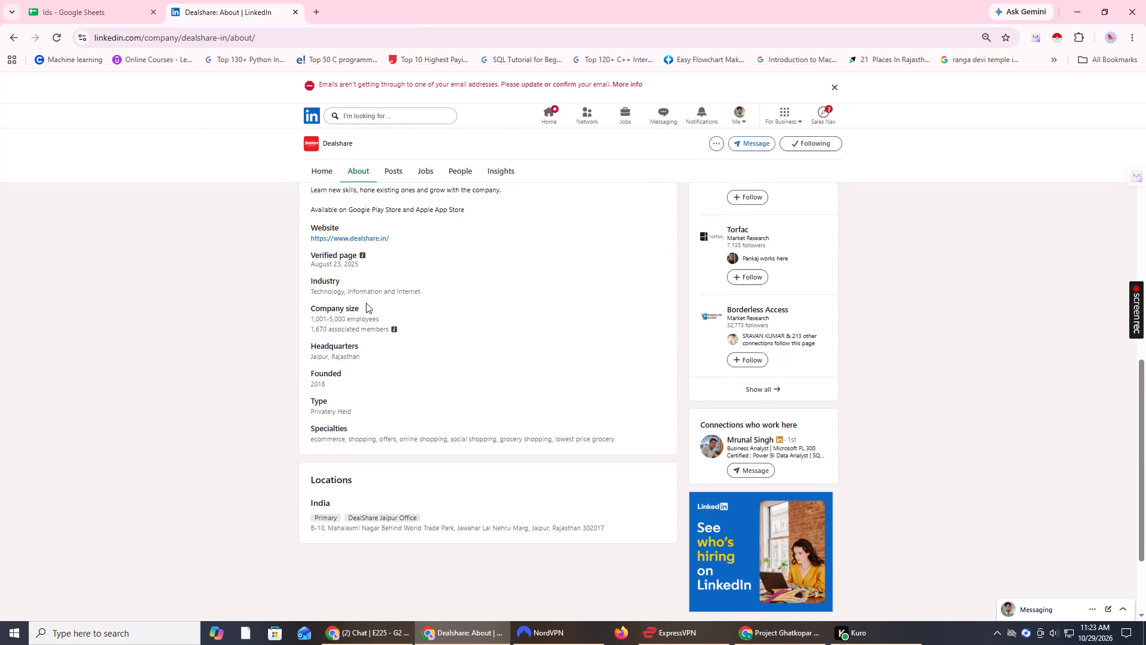
pyautogui.tripleClick(336, 288)
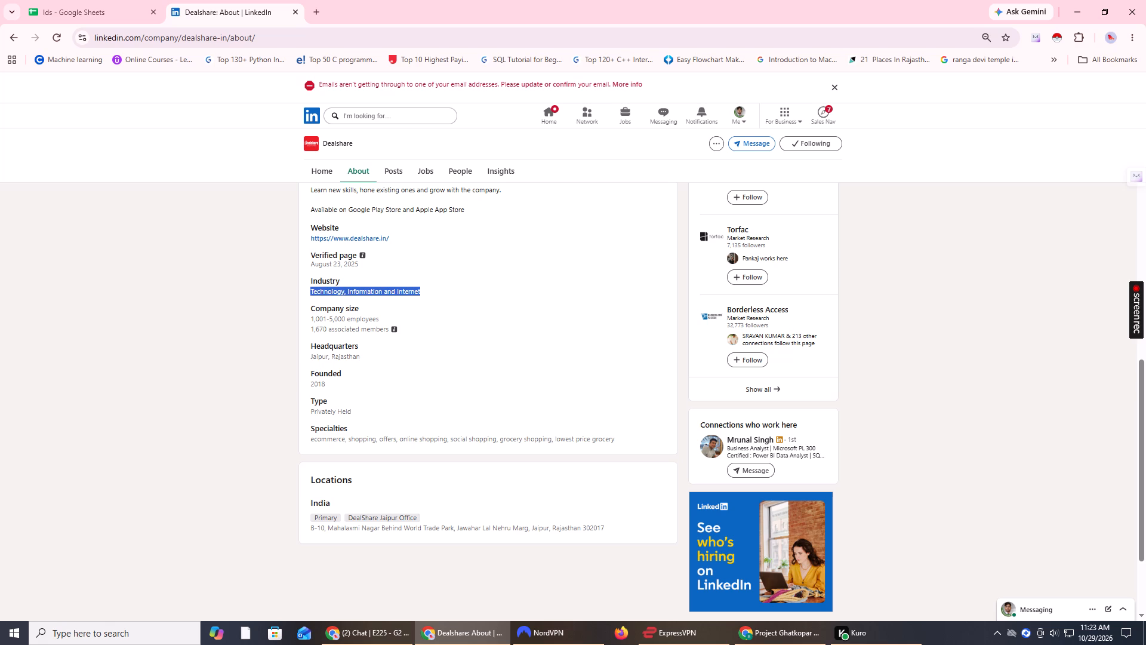
pyautogui.hotkey('ctrl', 'c')
pyautogui.click(35, 0)
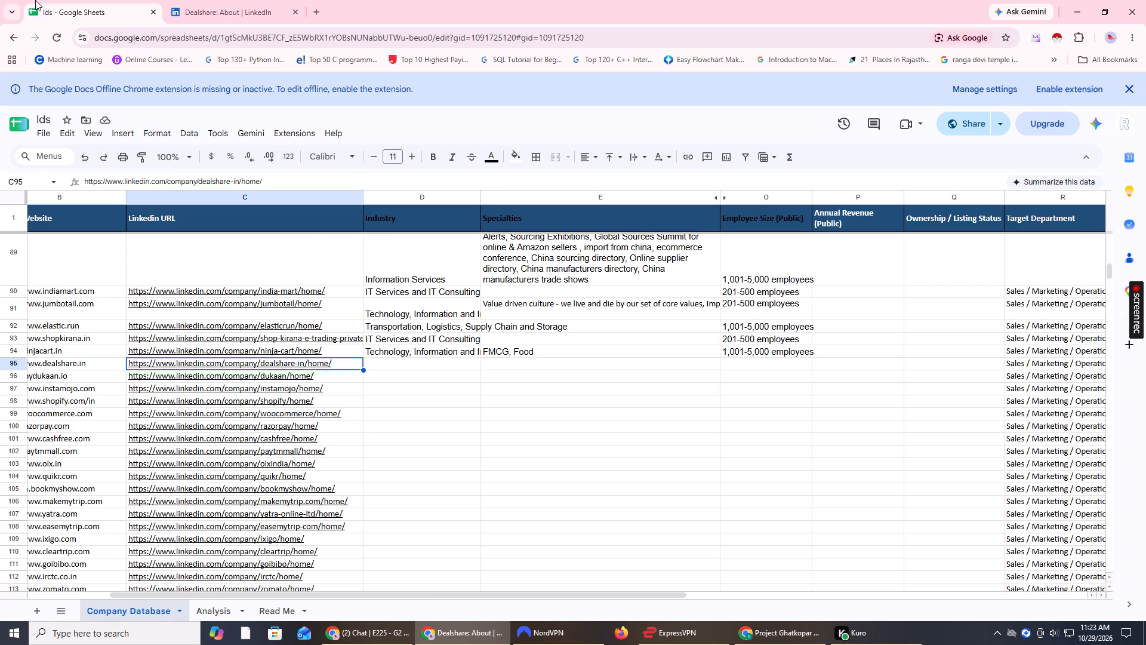
pyautogui.click(362, 361)
pyautogui.click(374, 364)
pyautogui.hotkey('ctrl', 'v')
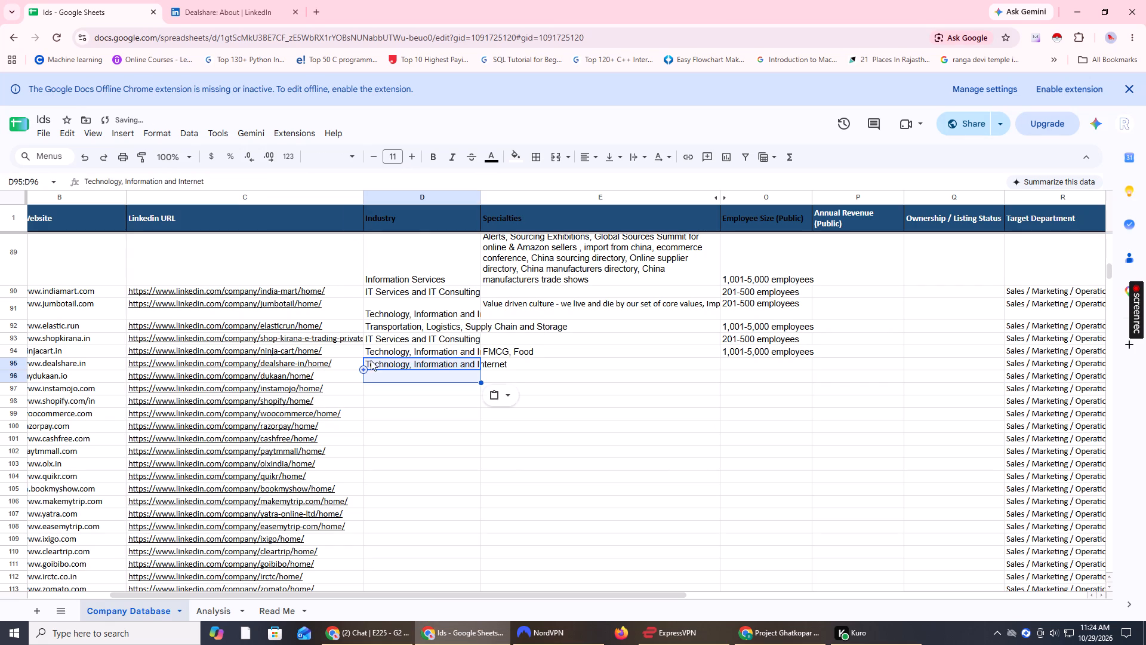
# Copy Dealshare's company size, 1,001-5,000 employees, into Employee Size cell O95.
pyautogui.click(258, 0)
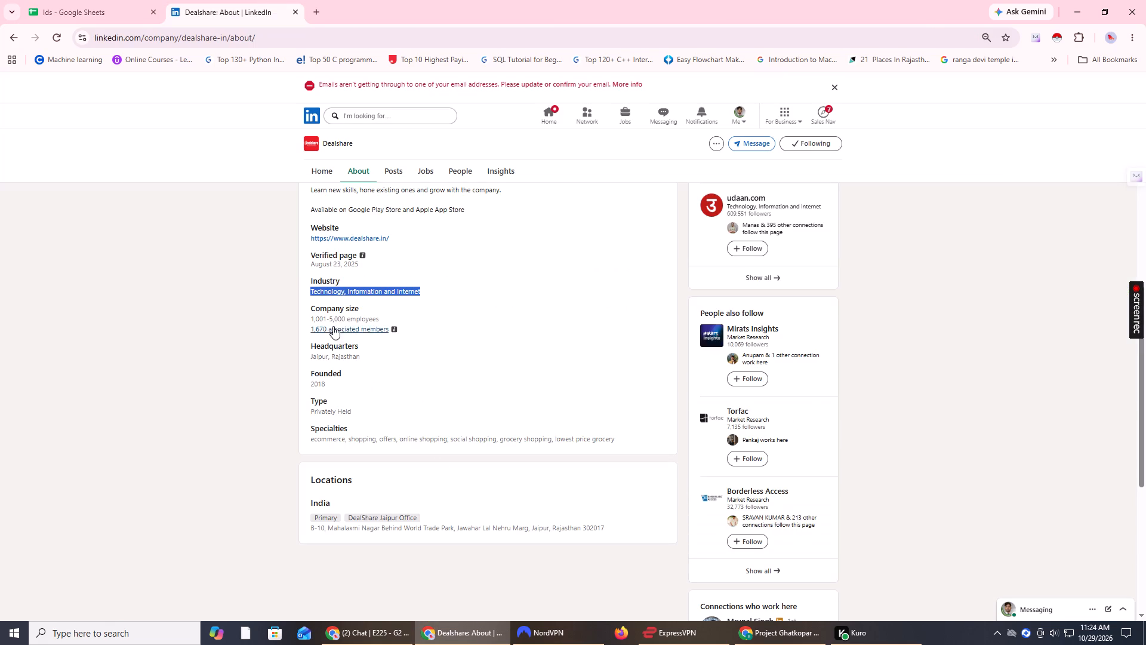
pyautogui.click(330, 316)
pyautogui.doubleClick(330, 316)
pyautogui.click(330, 316)
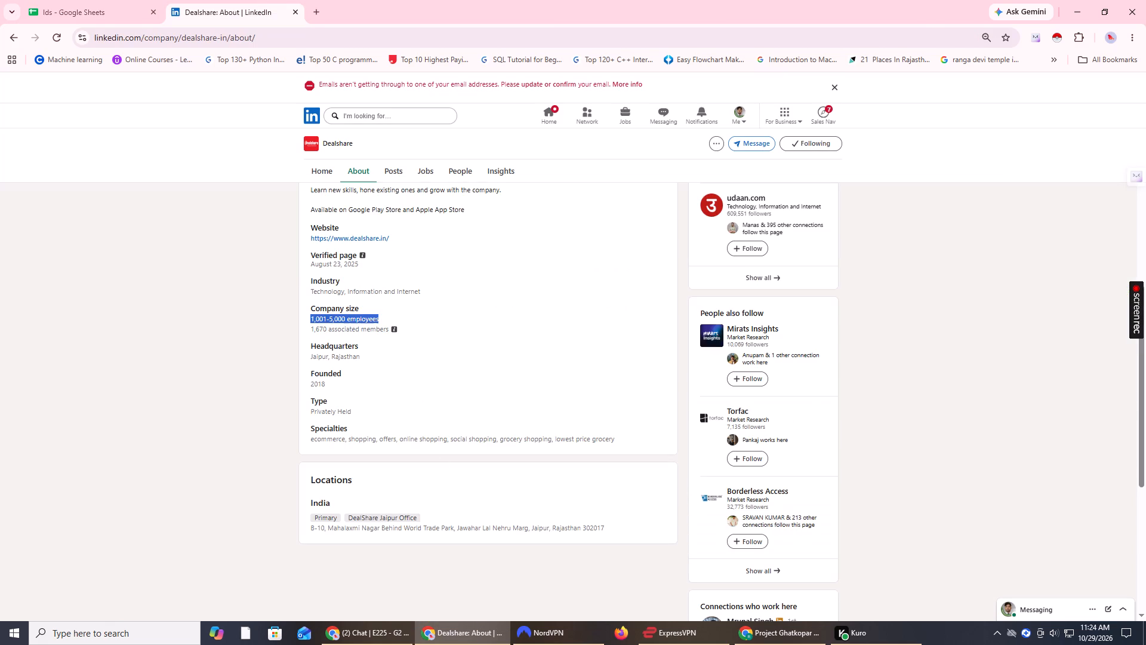
pyautogui.hotkey('ctrl', 'c')
pyautogui.click(75, 0)
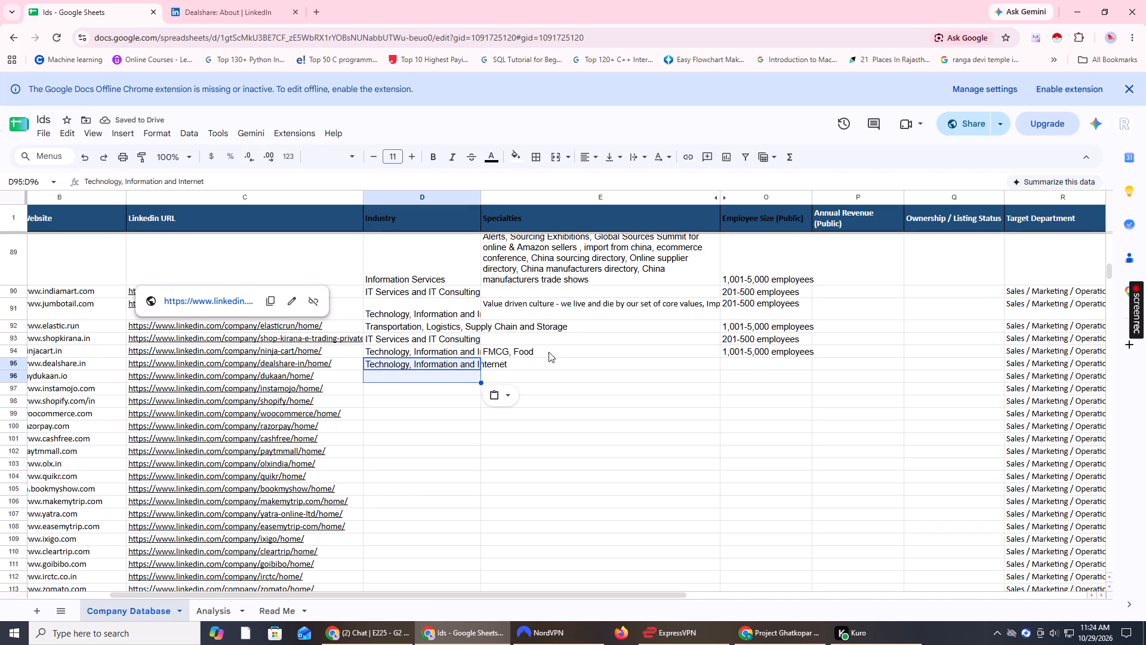
pyautogui.click(738, 365)
pyautogui.hotkey('ctrl', 'v')
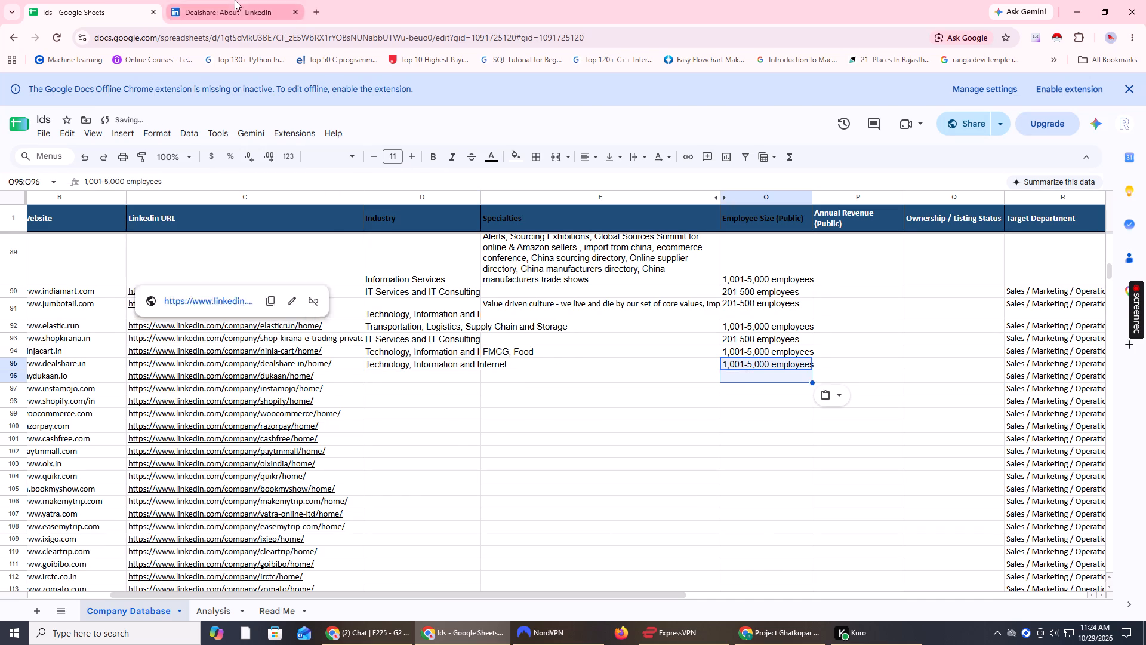
# Copy Dealshare's specialties, ecommerce, shopping, offers, online shopping, social shopping, grocery shopping, lowest price grocery, as plain text into Specialties cell E95.
pyautogui.click(235, 0)
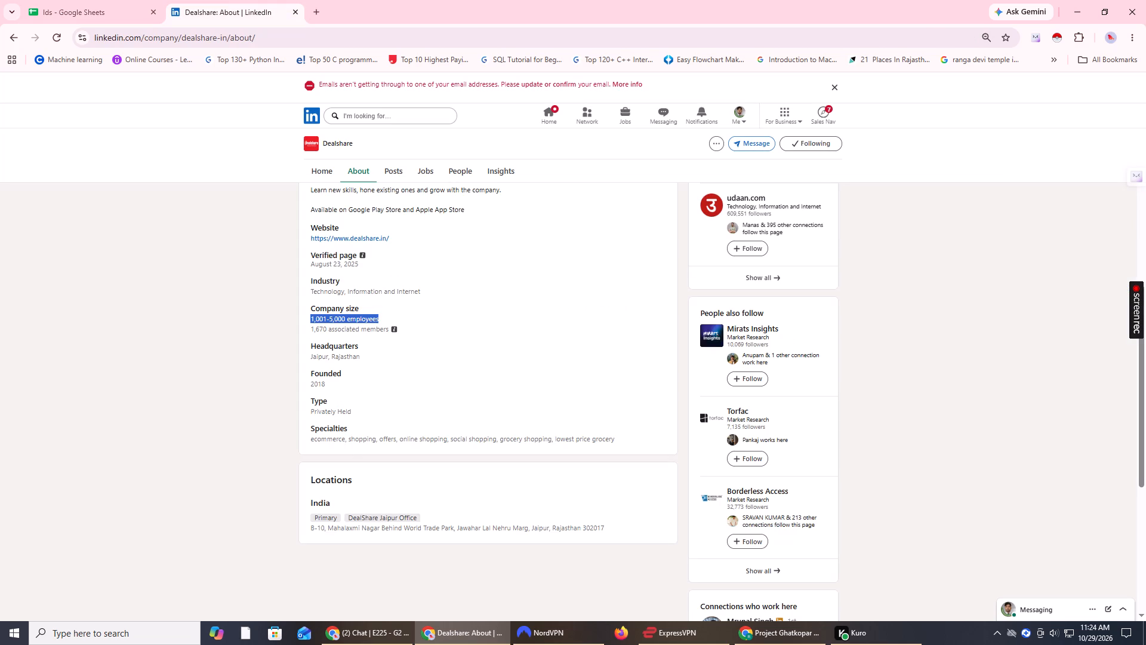
pyautogui.tripleClick(351, 436)
pyautogui.hotkey('ctrl', 'c')
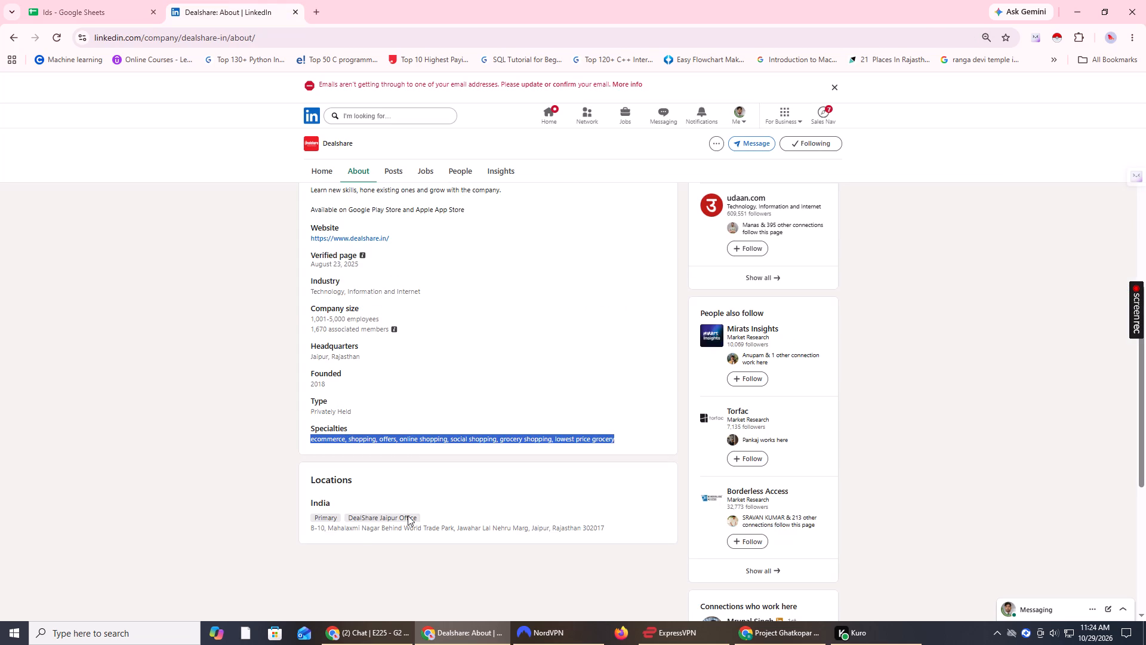
pyautogui.click(319, 10)
pyautogui.hotkey('ctrl', 'v')
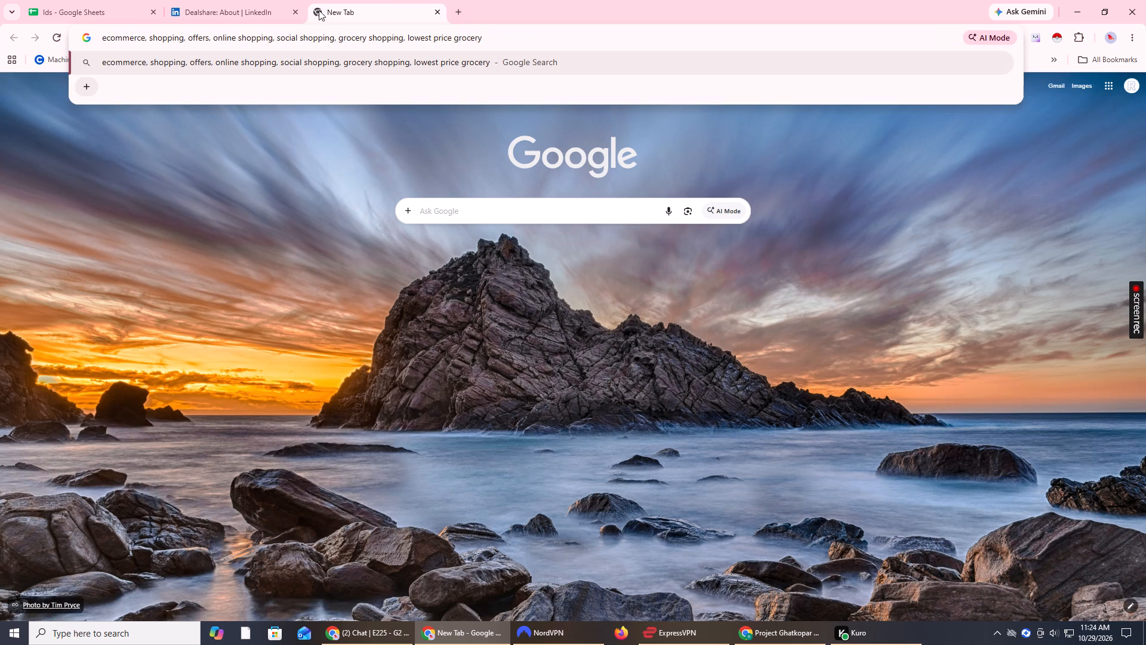
pyautogui.hotkey('ctrl', 'a')
pyautogui.hotkey('ctrl', 'c')
pyautogui.click(106, 0)
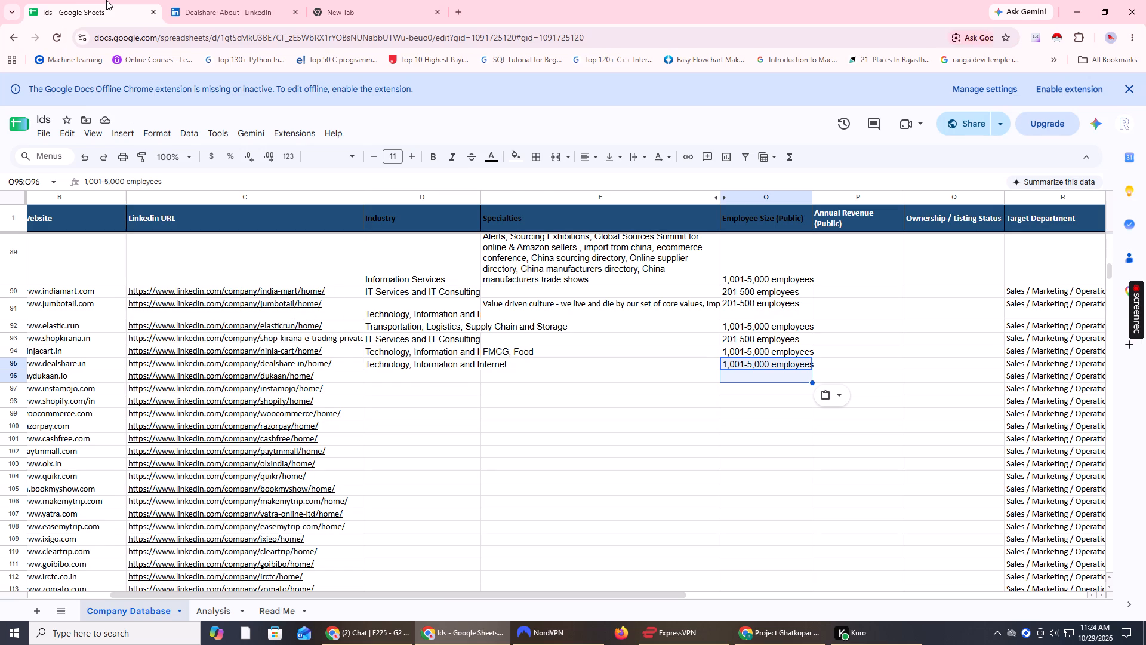
pyautogui.click(535, 370)
pyautogui.hotkey('ctrl', 'v')
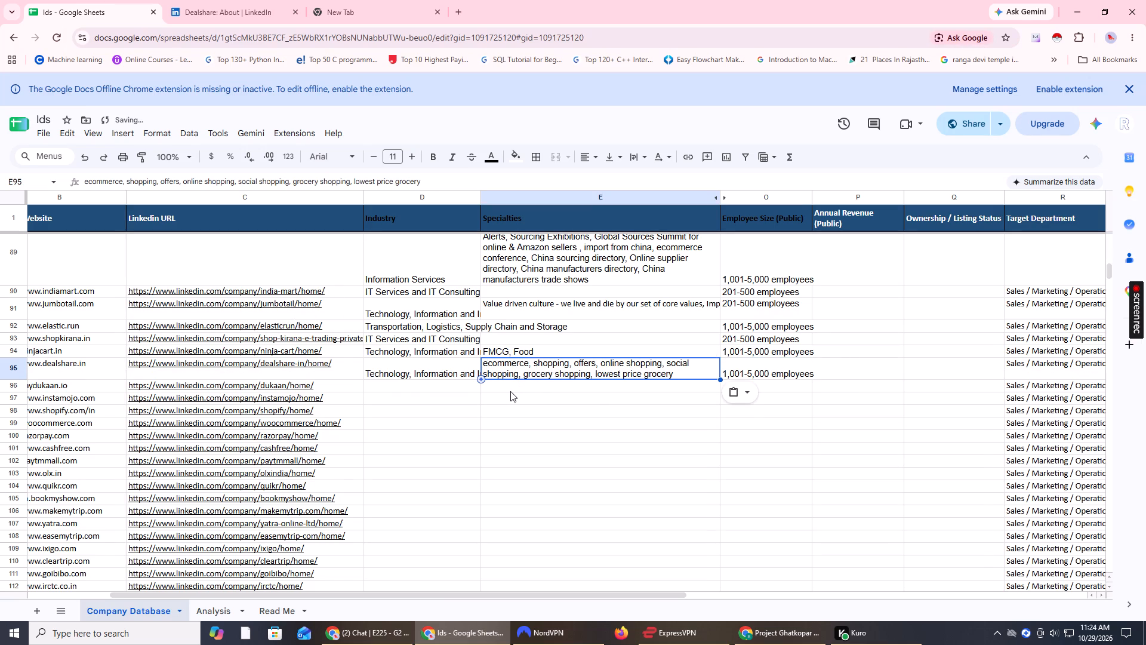
pyautogui.press('Return')
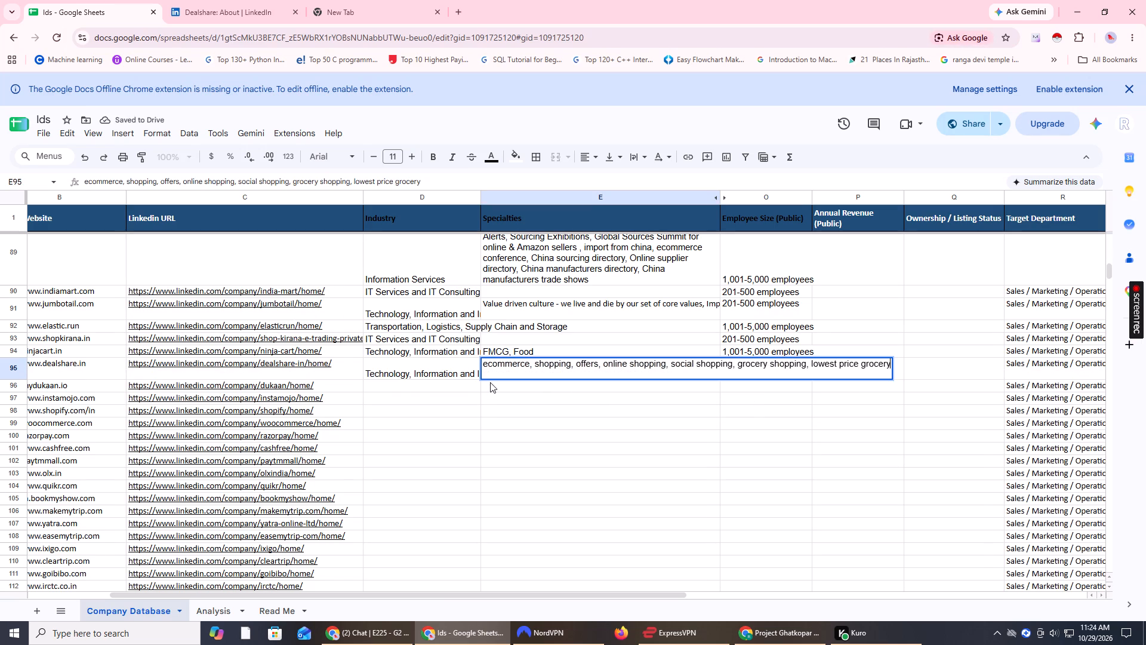
pyautogui.press('Return')
pyautogui.click(407, 417)
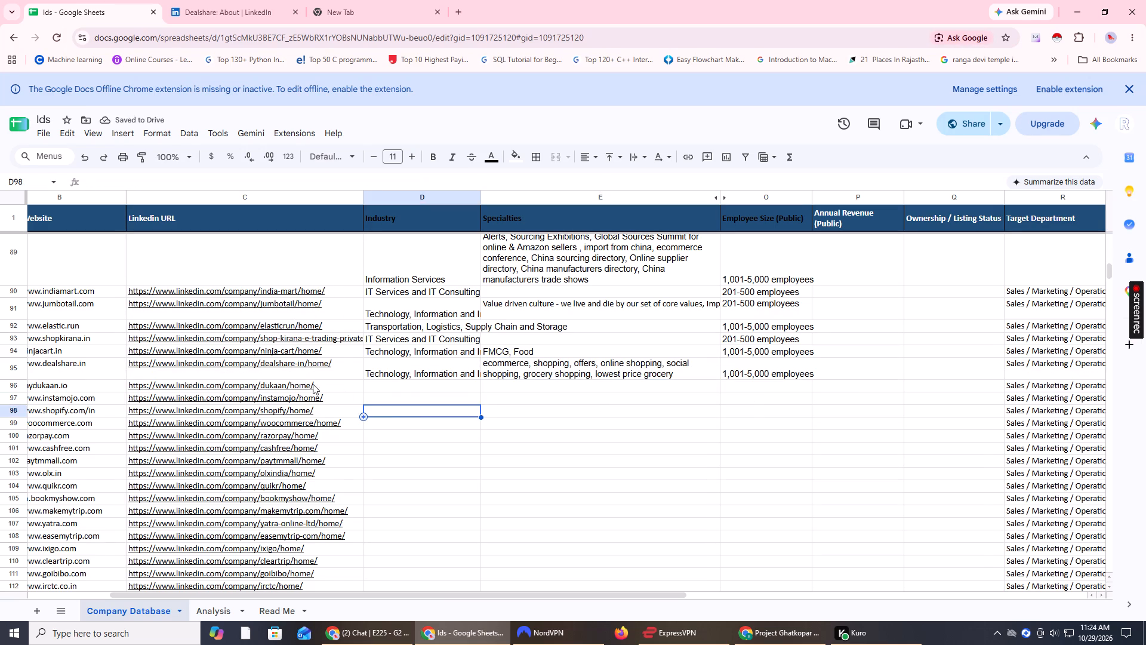
# Open Dukaan's LinkedIn page from its URL in C96, close the Dealshare and blank tabs, and follow Dukaan.
pyautogui.click(289, 387)
pyautogui.click(218, 409)
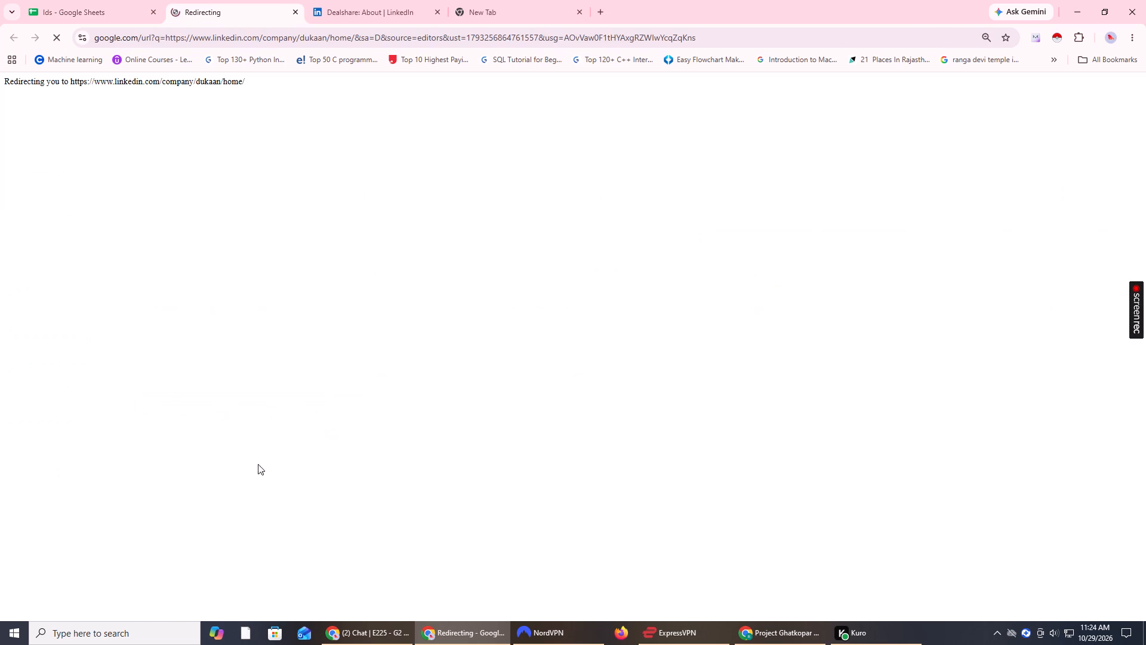
pyautogui.click(438, 13)
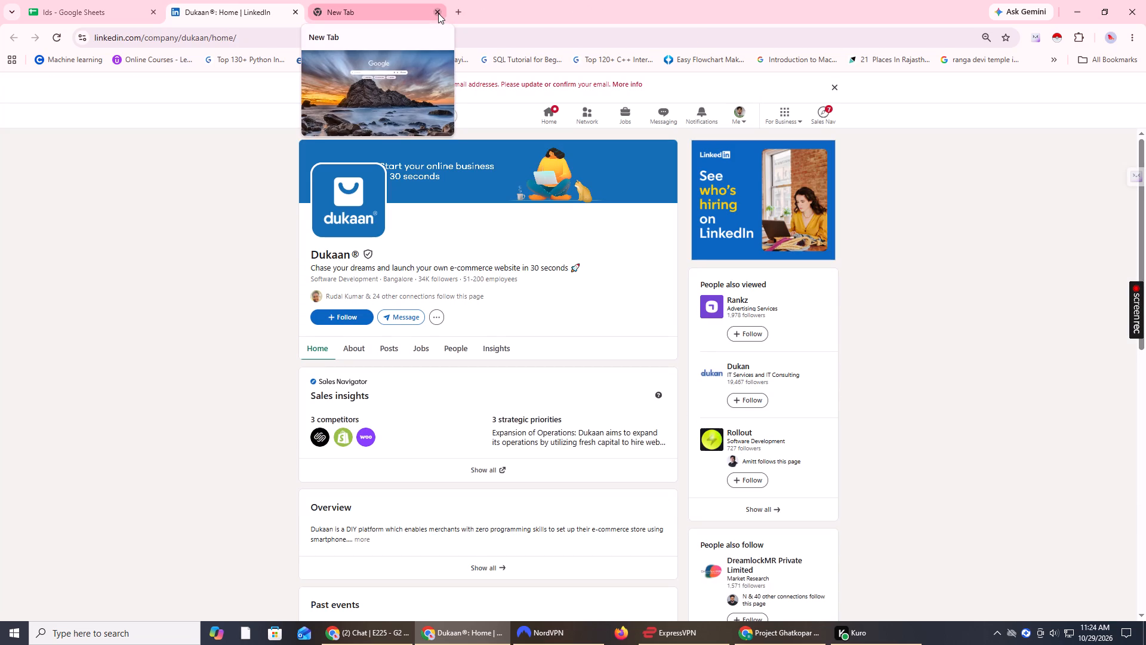
pyautogui.click(438, 13)
pyautogui.click(221, 0)
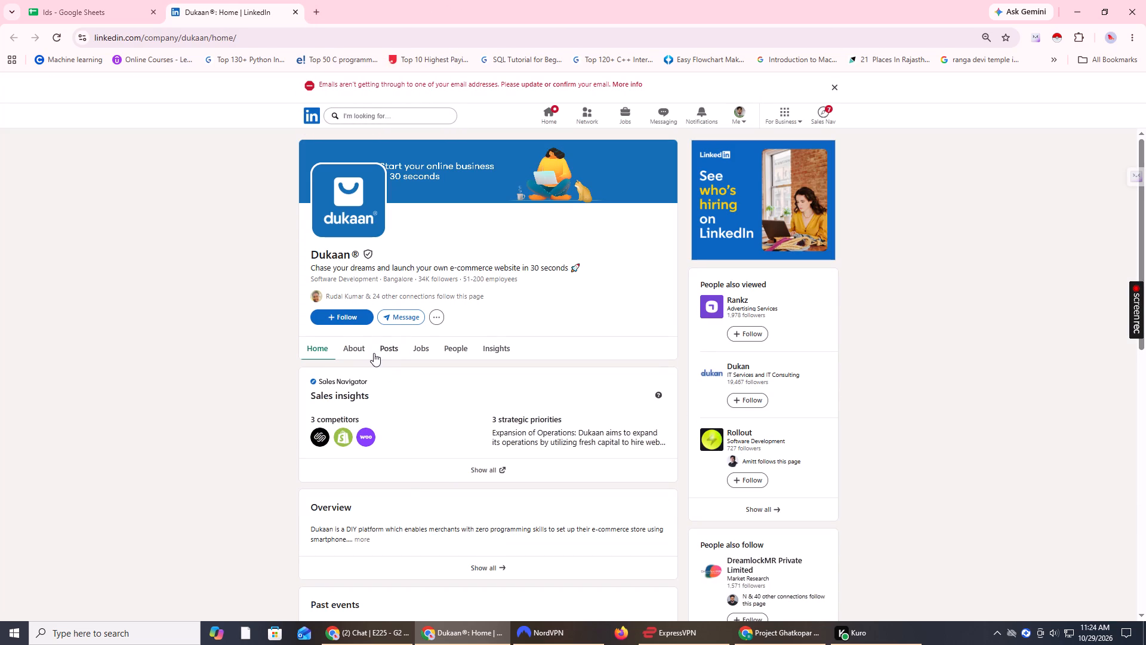
pyautogui.moveTo(369, 349); pyautogui.dragTo(363, 349)
pyautogui.click(344, 355)
pyautogui.click(324, 306)
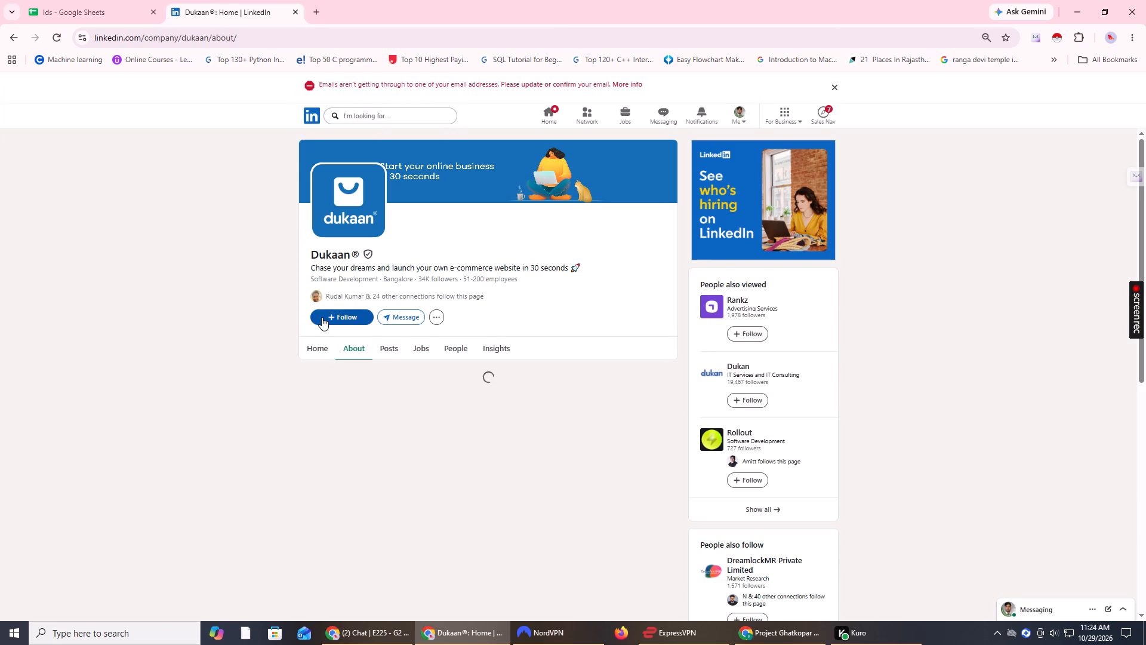
pyautogui.click(322, 317)
# Copy Dukaan's industry, Software Development, from its About page into Industry cell D96.
pyautogui.scroll(-2, 368, 351)
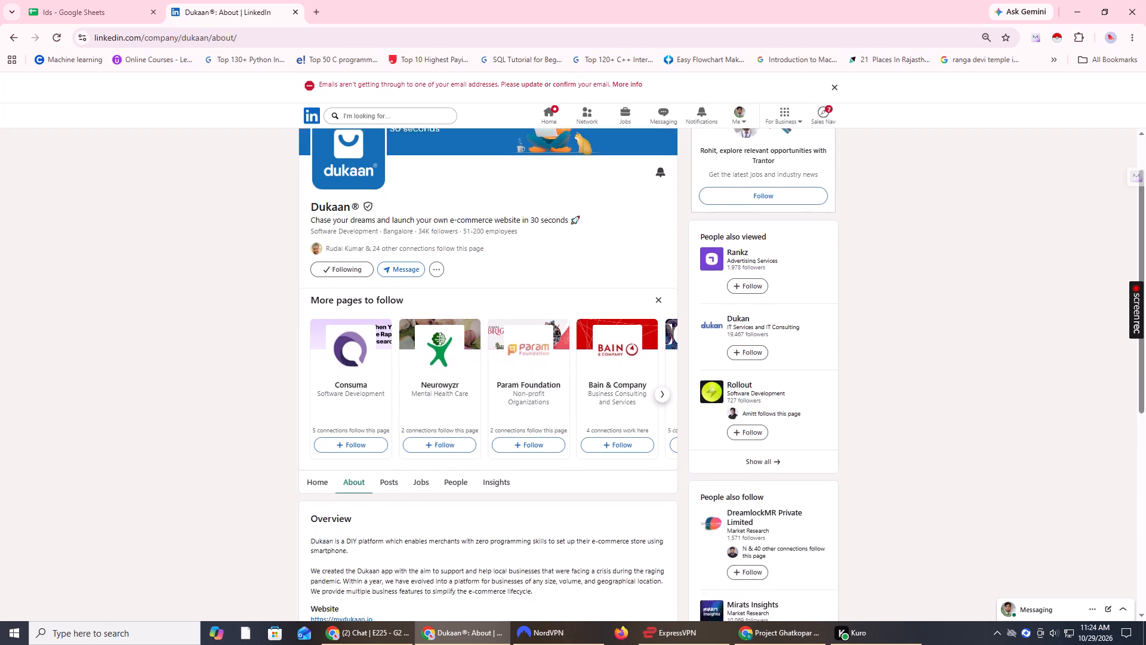
pyautogui.scroll(-4, 368, 349)
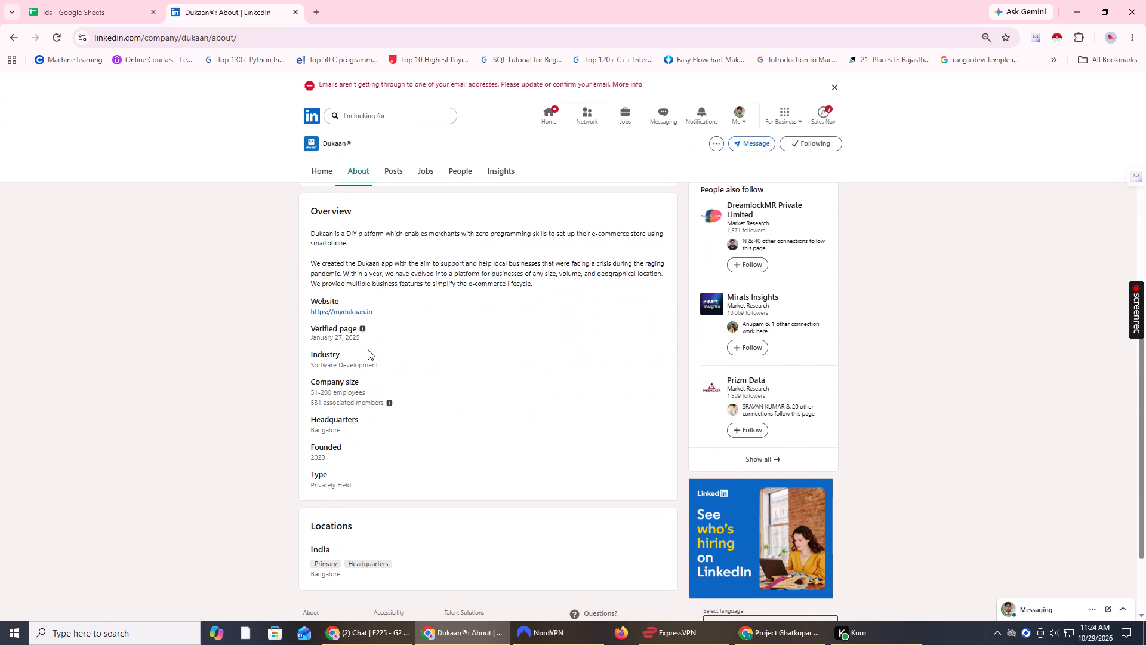
pyautogui.tripleClick(324, 360)
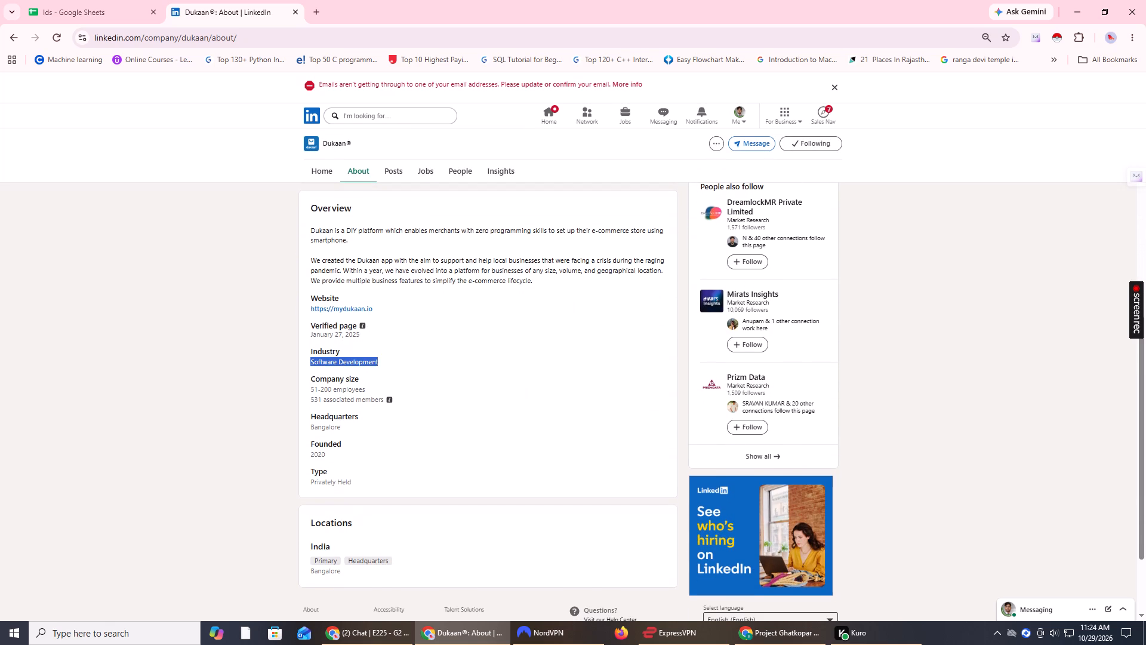
pyautogui.hotkey('ctrl', 'c')
pyautogui.click(109, 0)
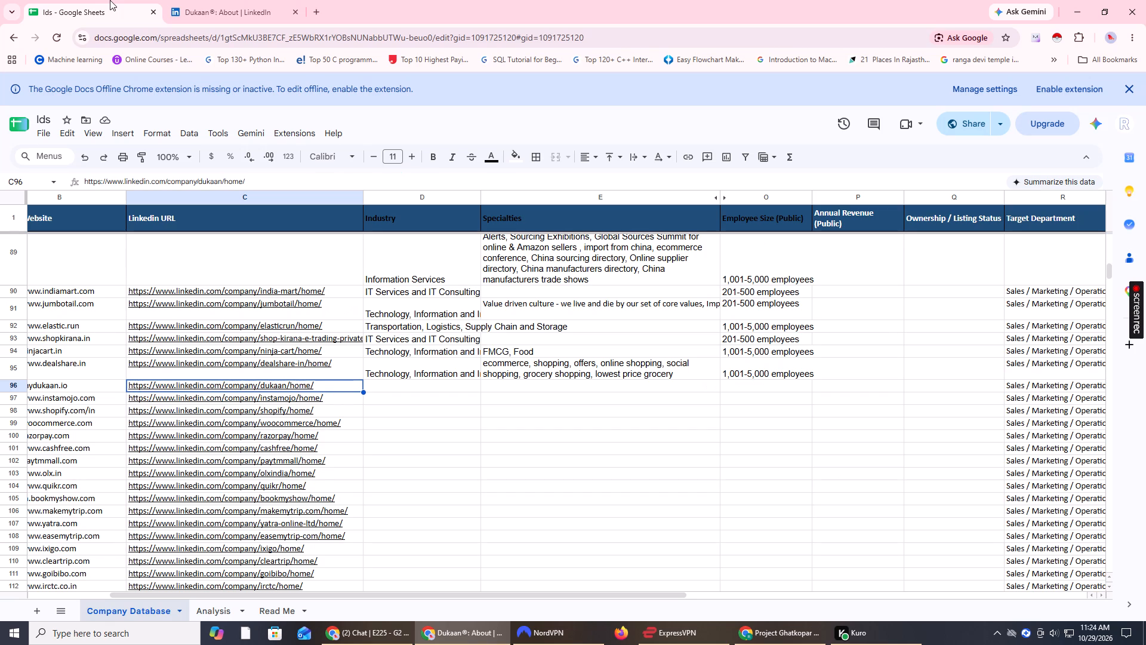
pyautogui.click(392, 382)
pyautogui.hotkey('ctrl', 'v')
# Copy Dukaan's company size, 51-200 employees, into Employee Size cell O96.
pyautogui.click(212, 0)
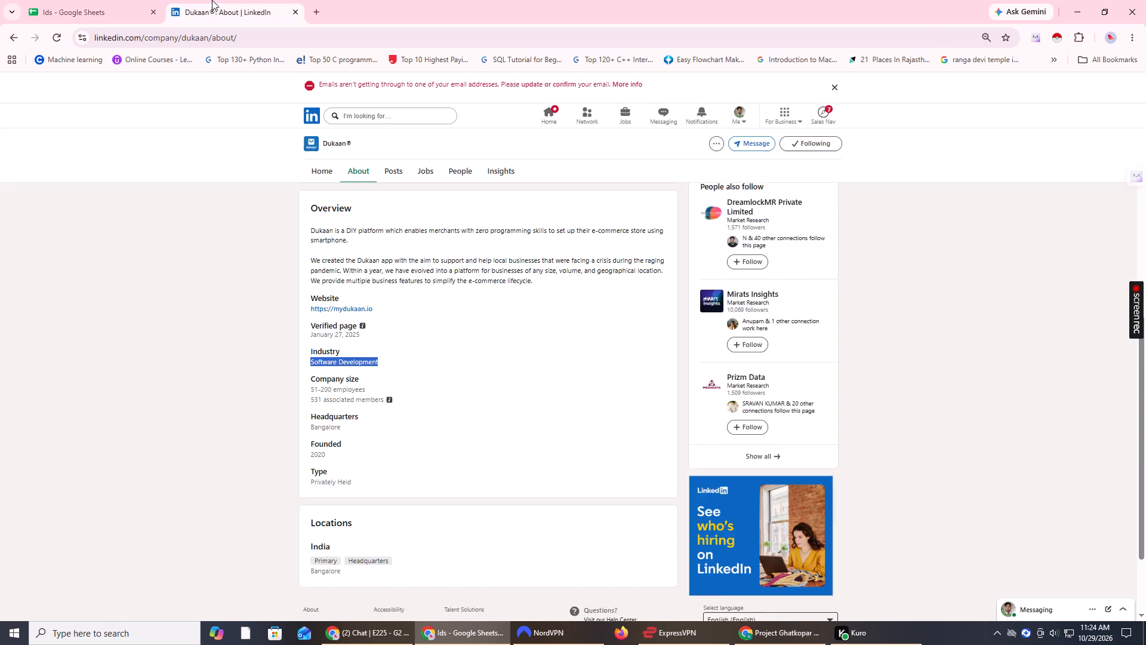
pyautogui.tripleClick(327, 389)
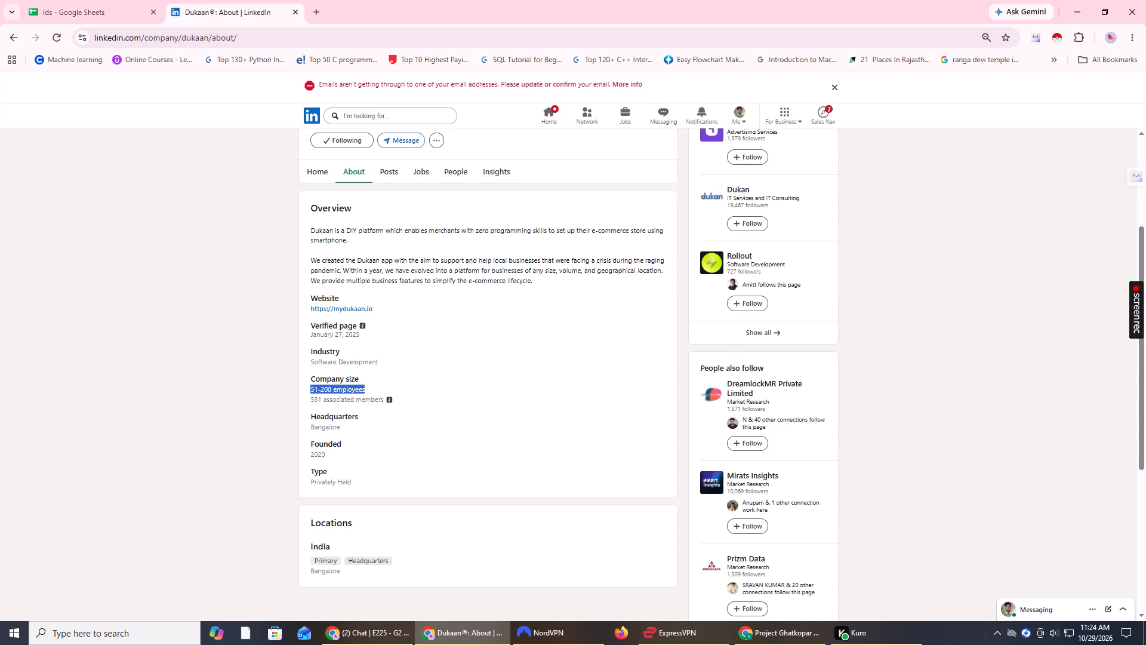
pyautogui.hotkey('ctrl', 'c')
pyautogui.click(67, 0)
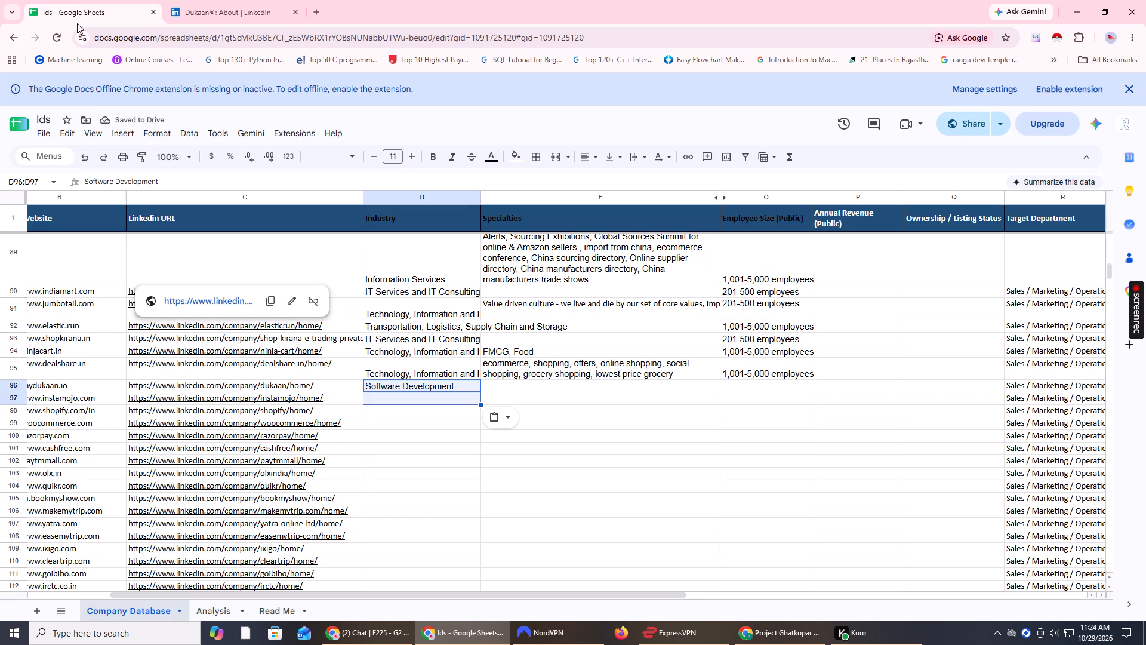
pyautogui.click(729, 386)
pyautogui.hotkey('ctrl', 'v')
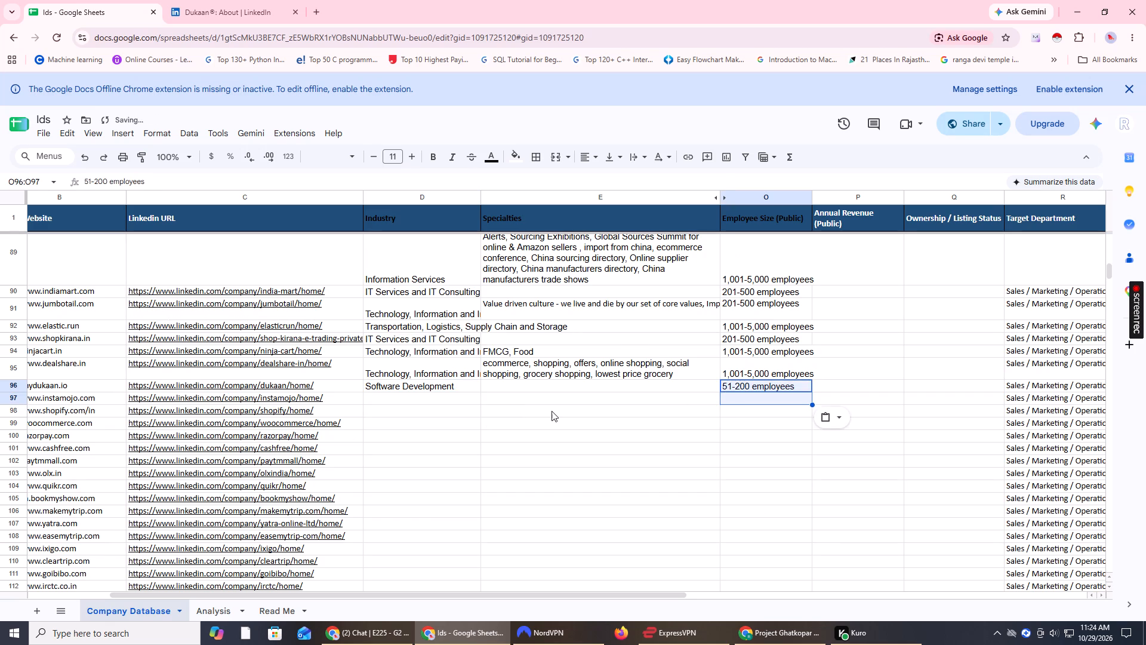
pyautogui.click(552, 411)
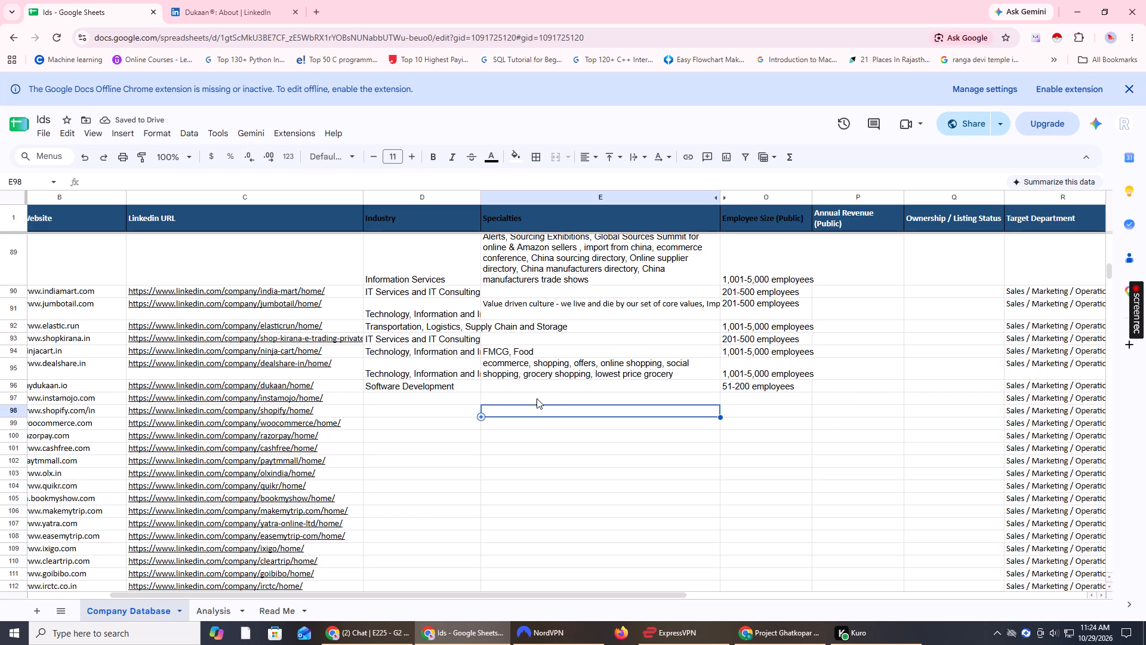
# Open Instamojo's LinkedIn page from its URL in C97, close the Dukaan tab, and follow Instamojo.
pyautogui.click(290, 397)
pyautogui.click(227, 422)
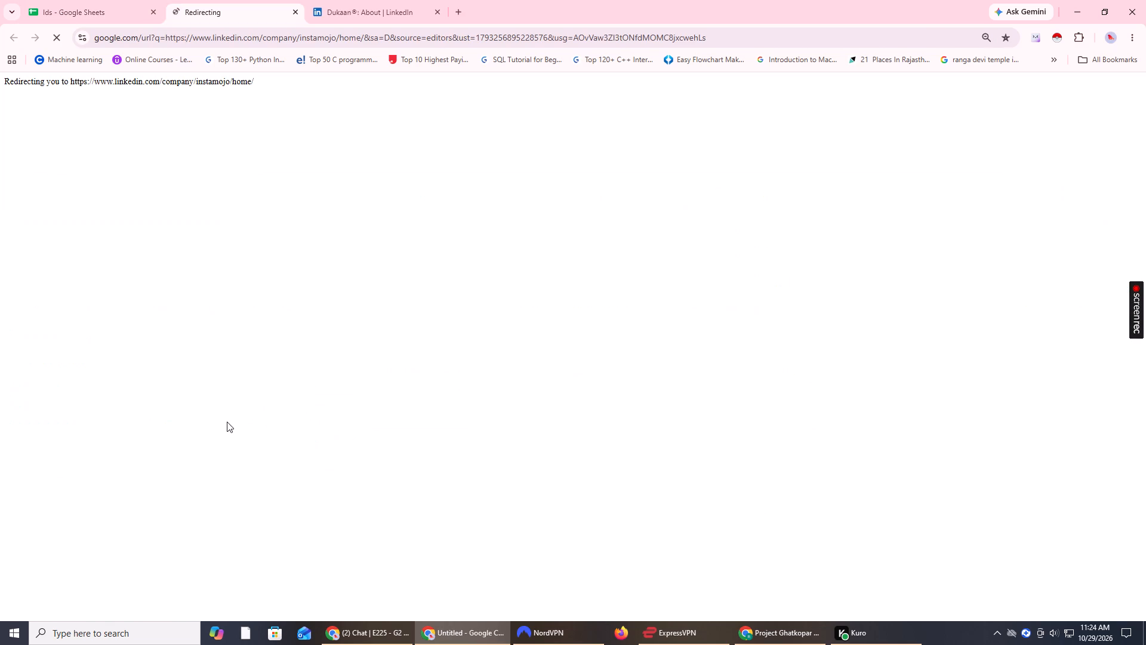
pyautogui.click(436, 9)
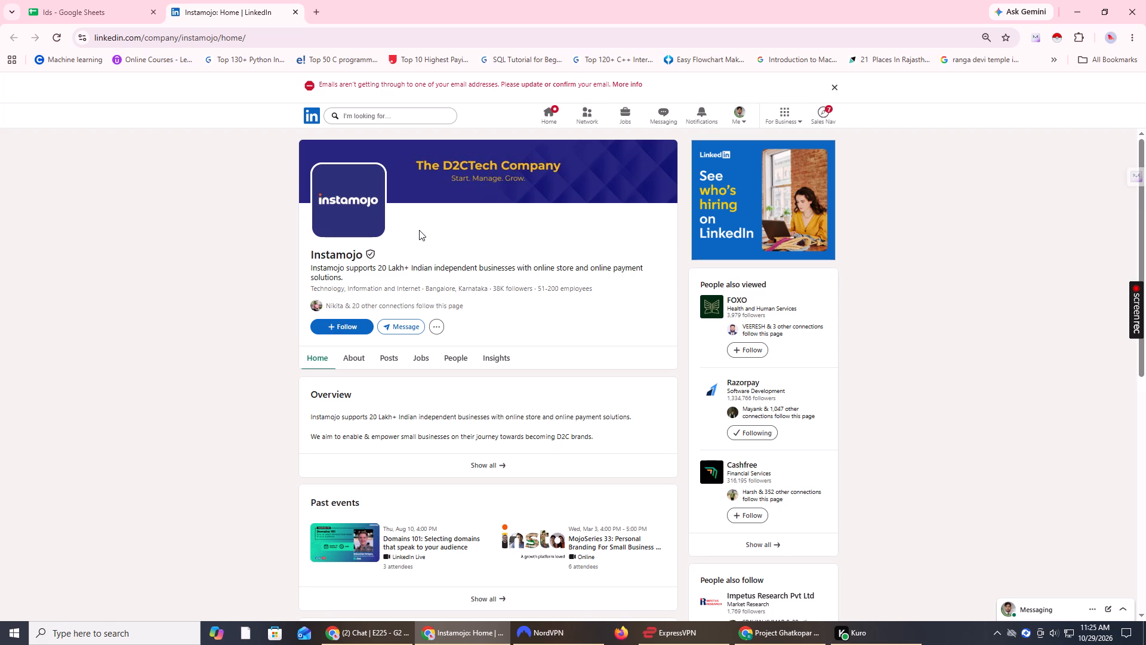
pyautogui.scroll(-2, 445, 248)
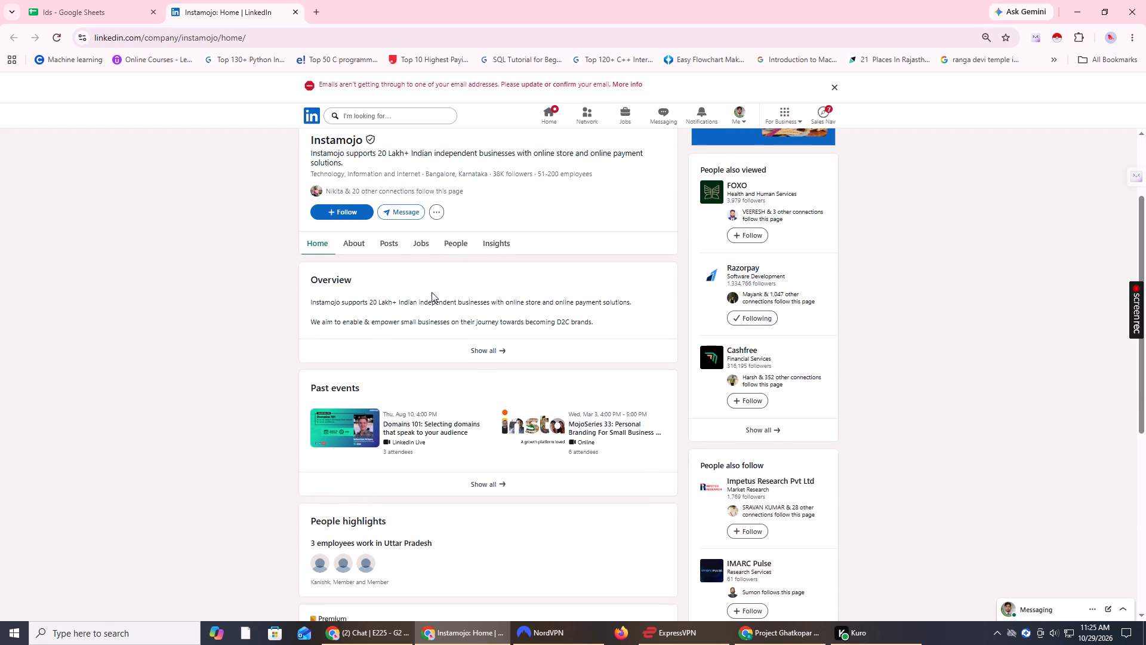
pyautogui.click(326, 207)
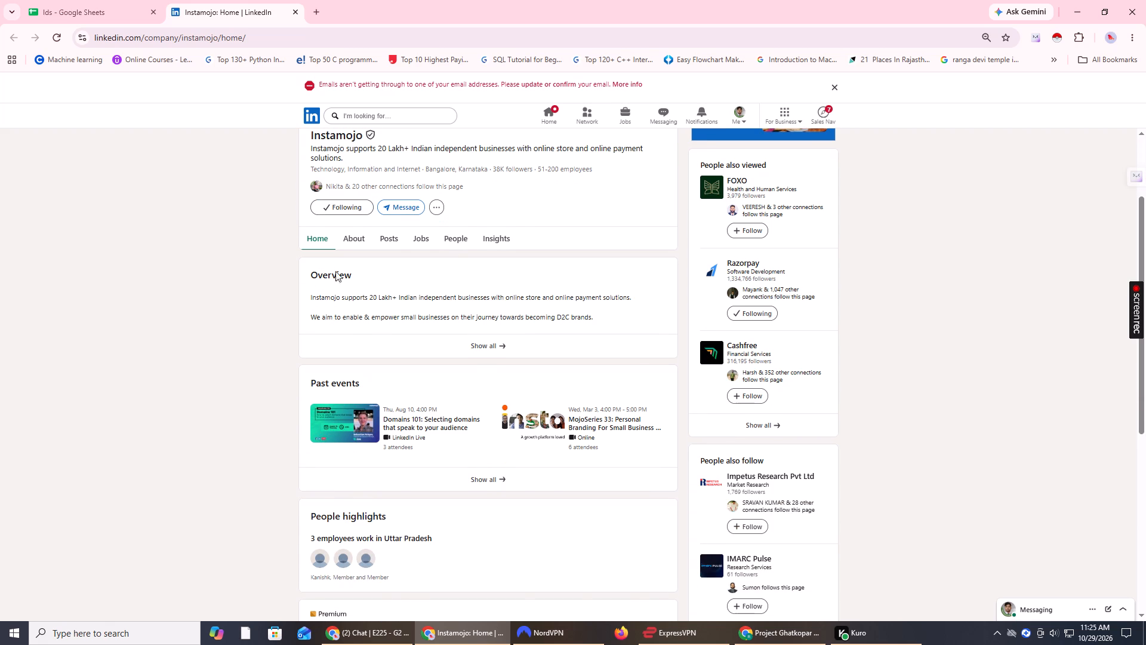
# Copy Instamojo's industry, Technology, Information and Internet, from its About page into Industry cell D97.
pyautogui.scroll(-2, 365, 360)
pyautogui.click(352, 304)
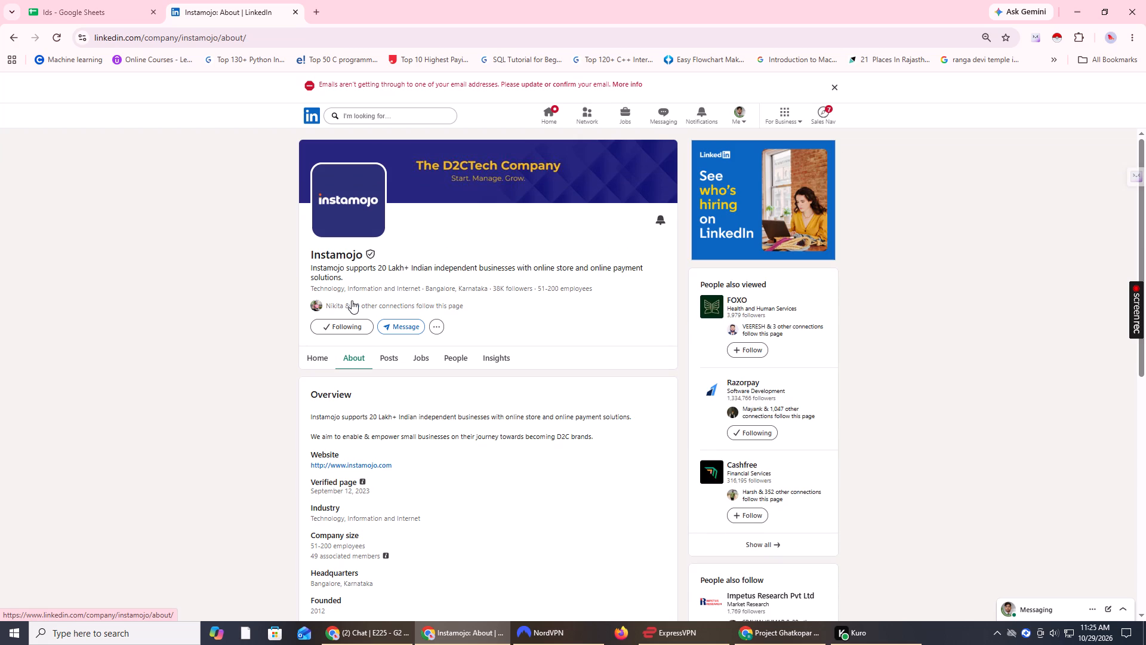
pyautogui.tripleClick(361, 514)
pyautogui.hotkey('ctrl', 'c')
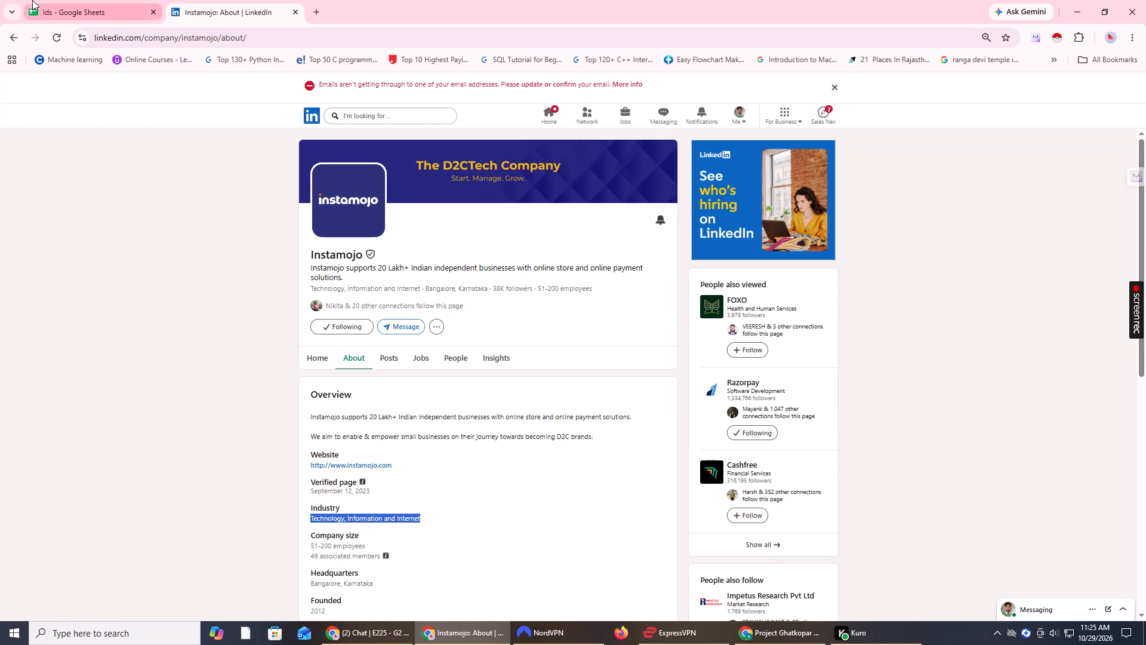
pyautogui.click(66, 0)
pyautogui.click(379, 395)
pyautogui.hotkey('ctrl', 'v')
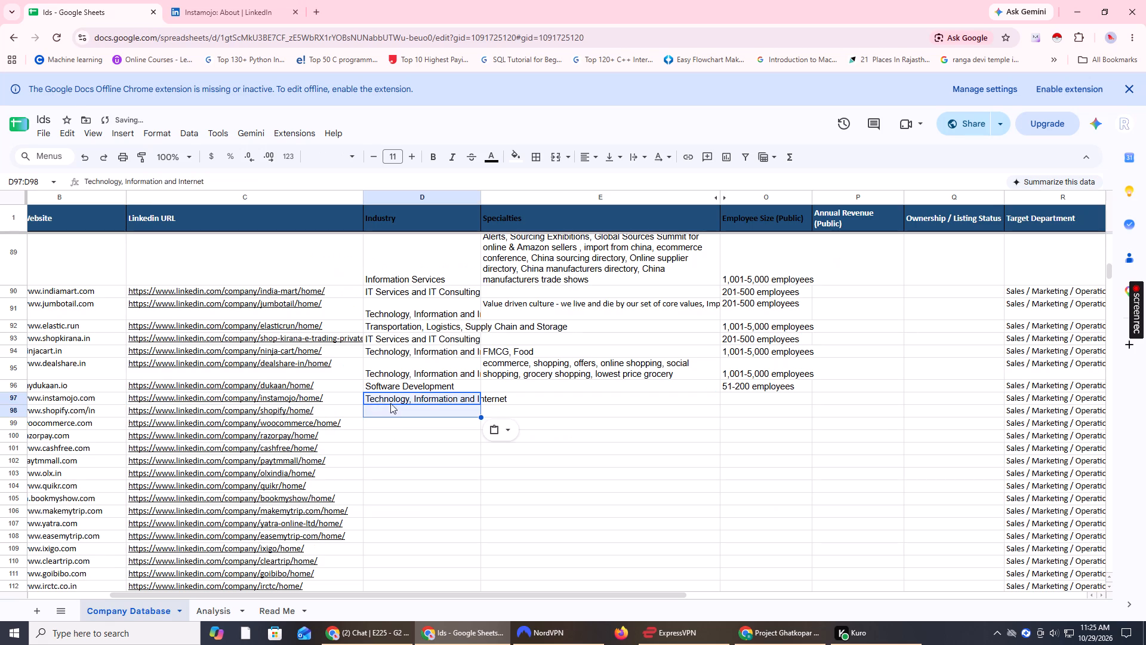
# Copy Instamojo's company size, 51-200 employees, into Employee Size cell O97.
pyautogui.click(266, 0)
pyautogui.scroll(-2, 391, 515)
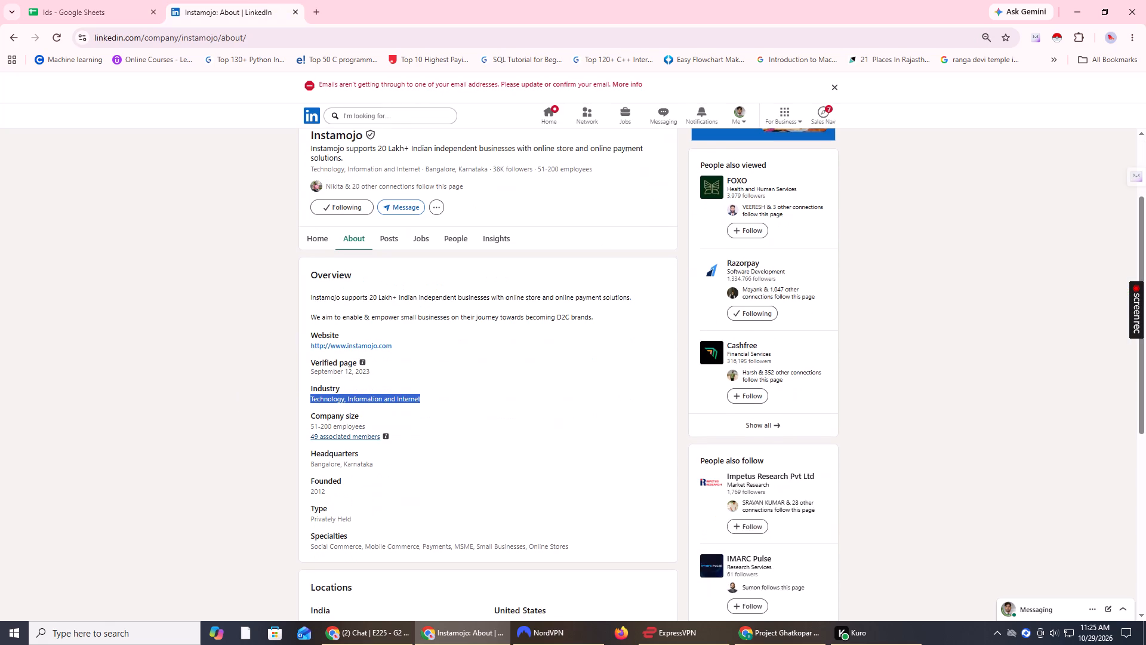
pyautogui.tripleClick(333, 428)
pyautogui.hotkey('ctrl', 'c')
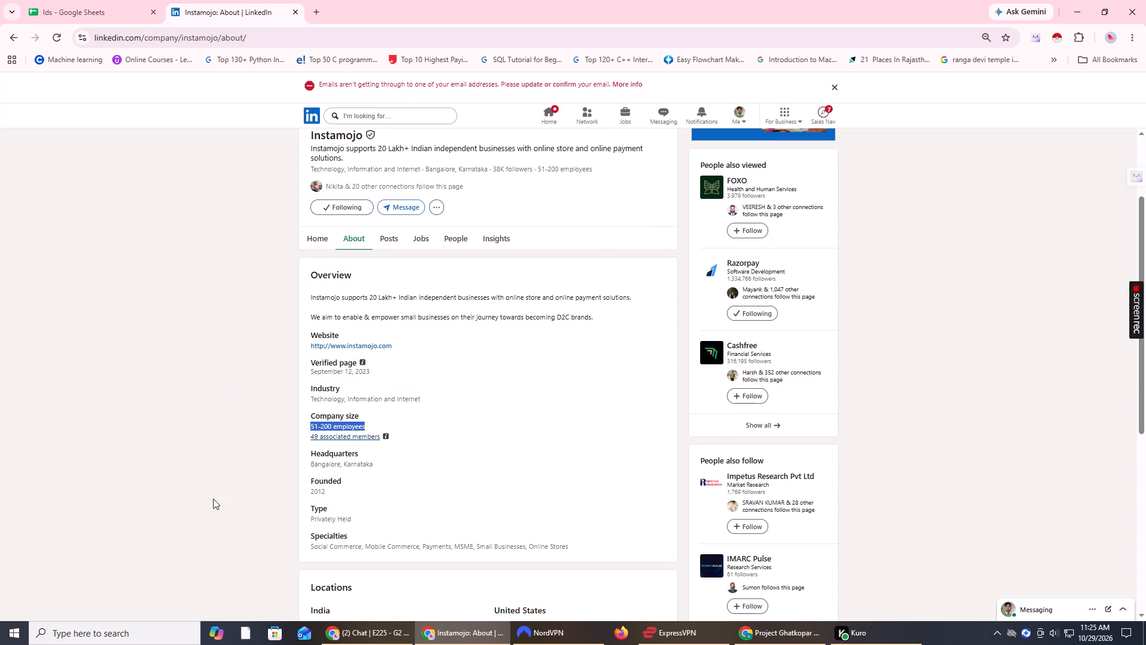
pyautogui.click(63, 0)
pyautogui.click(725, 396)
pyautogui.hotkey('ctrl', 'v')
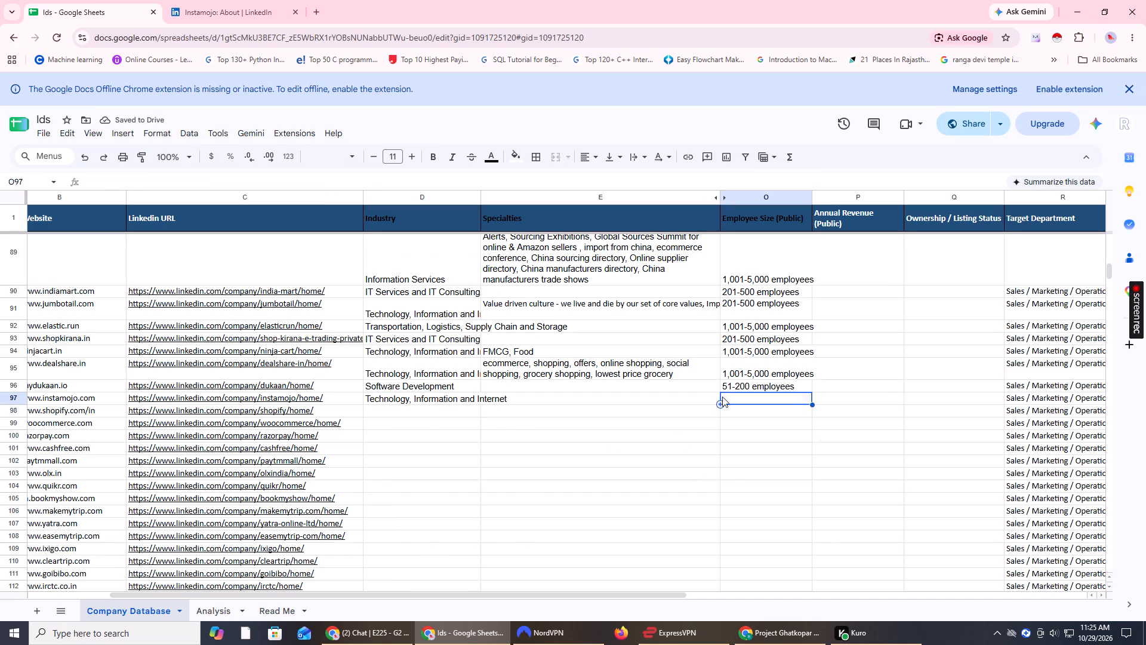
# Copy Instamojo's specialties, Social Commerce, Mobile Commerce, Payments, MSME, Small Businesses, Online Stores, as plain text into Specialties cell E97.
pyautogui.click(215, 0)
pyautogui.scroll(-2, 386, 468)
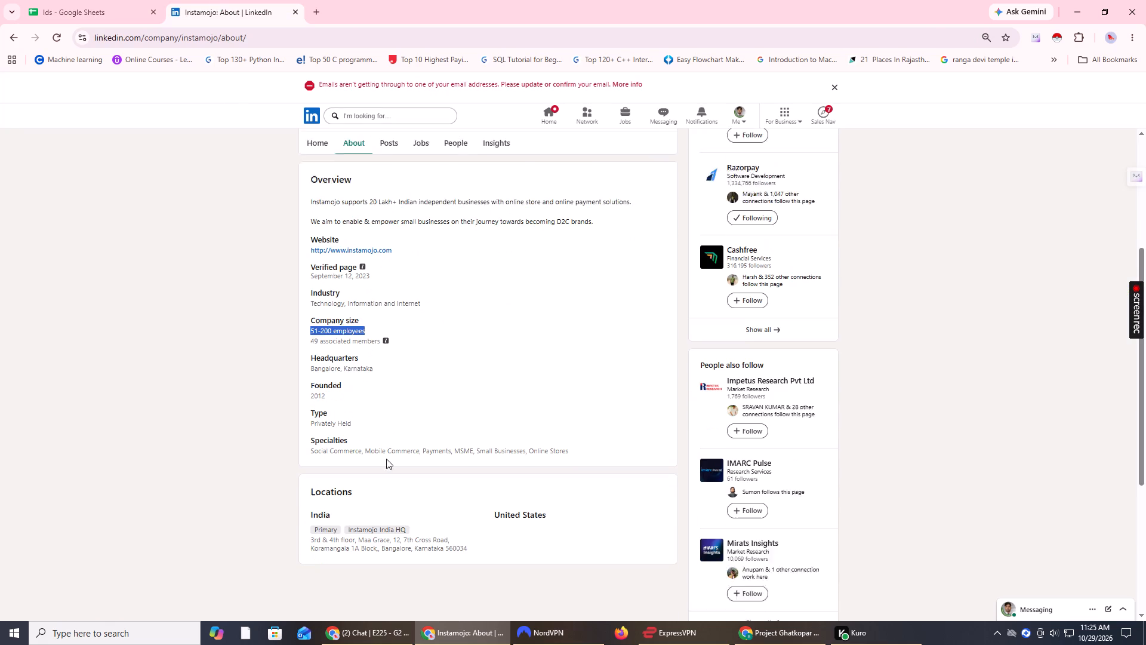
pyautogui.tripleClick(373, 423)
pyautogui.hotkey('ctrl', 'c')
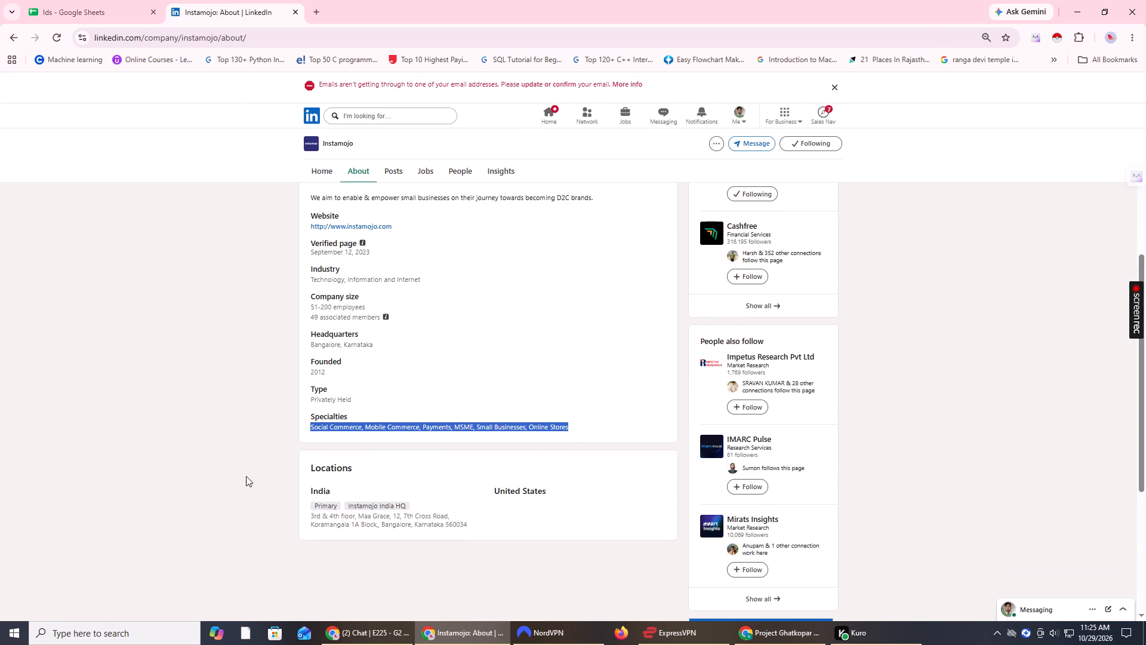
pyautogui.click(318, 13)
pyautogui.hotkey('ctrl', 'v')
pyautogui.hotkey('ctrl', 'a')
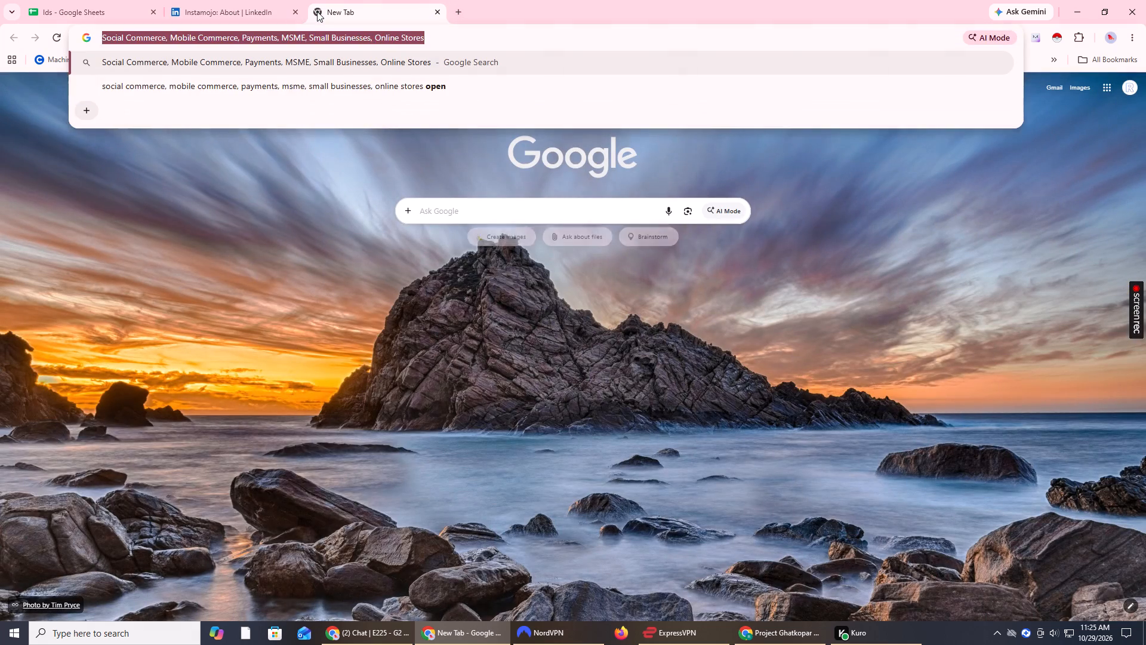
pyautogui.hotkey('ctrl', 'x')
pyautogui.click(72, 0)
pyautogui.click(548, 401)
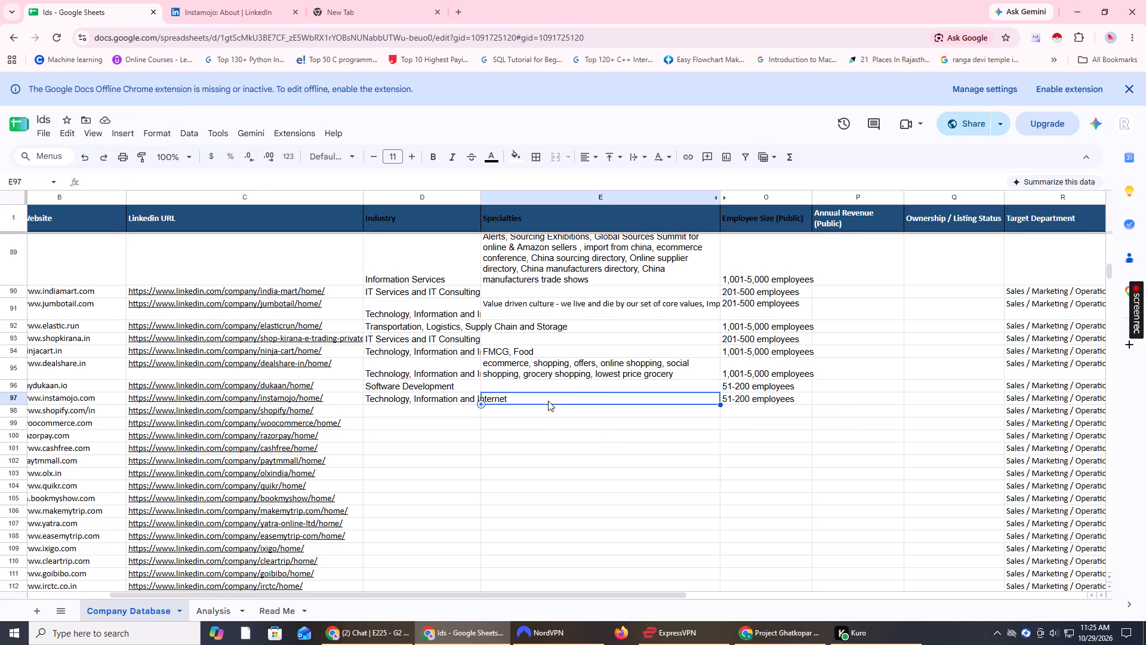
pyautogui.hotkey('ctrl', 'v')
pyautogui.click(464, 431)
# Open Shopify's LinkedIn page from its URL in C98, close the Instamojo tab, and follow Shopify.
pyautogui.click(274, 408)
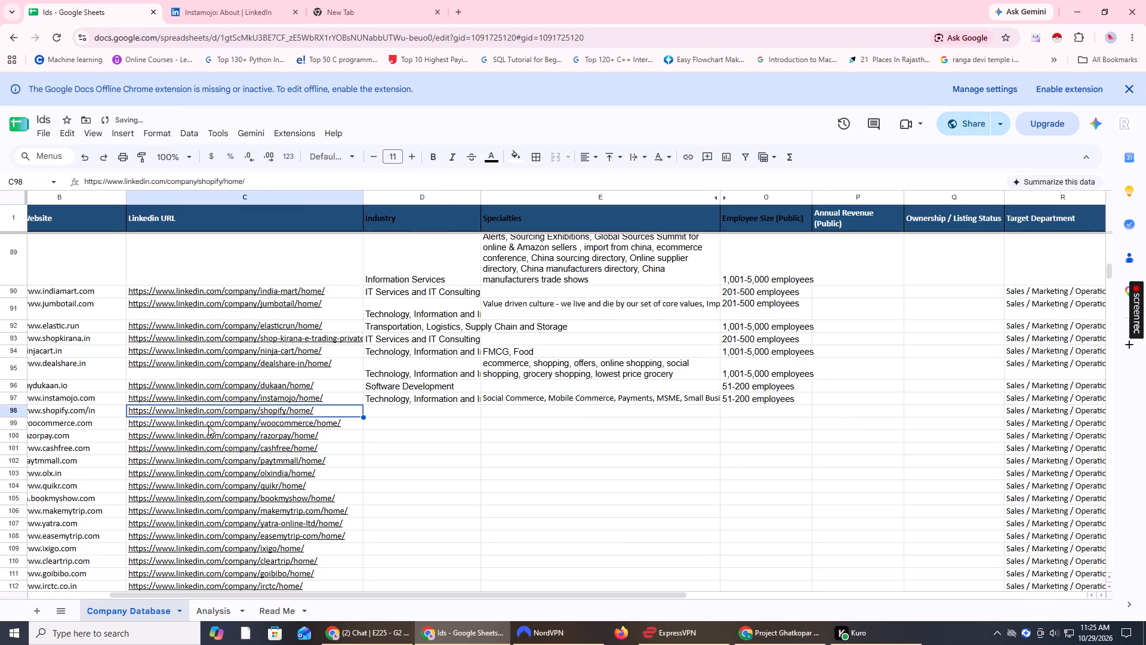
pyautogui.click(206, 413)
pyautogui.click(194, 431)
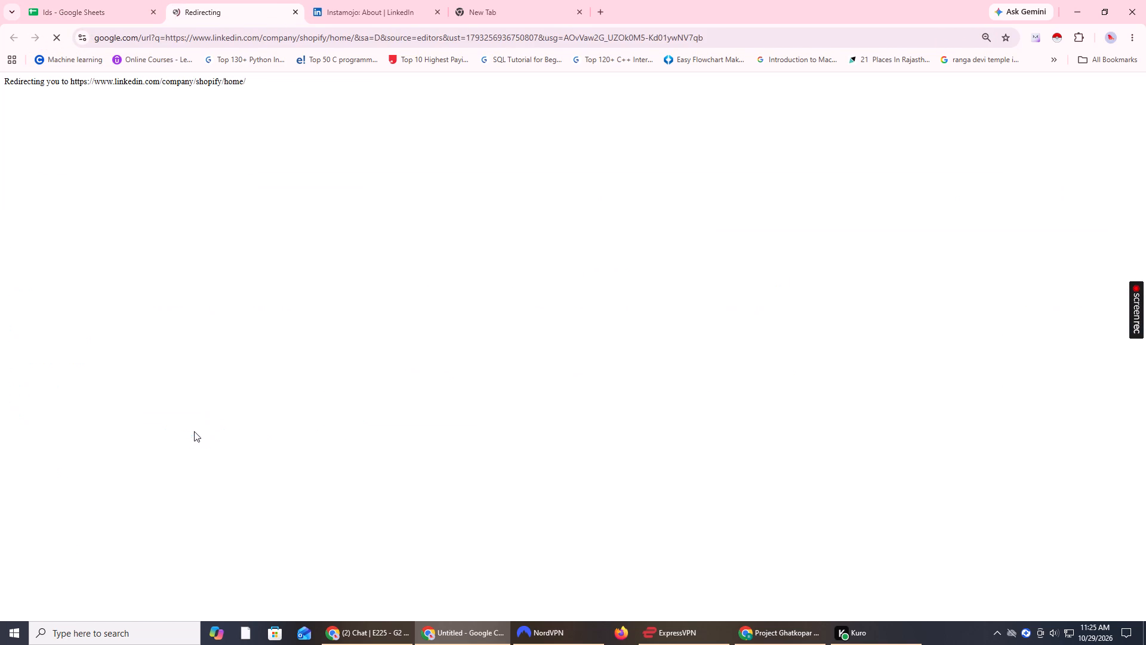
pyautogui.click(439, 10)
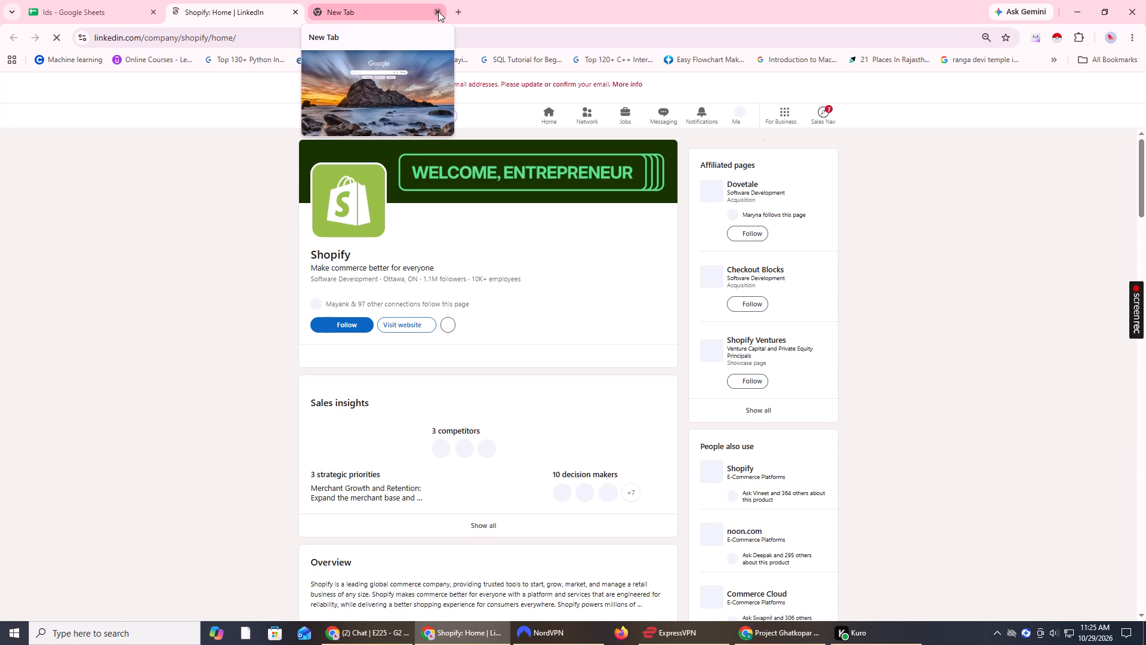
pyautogui.click(346, 320)
# Copy Shopify's industry, Software Development, from its About page into Industry cell D98.
pyautogui.click(346, 349)
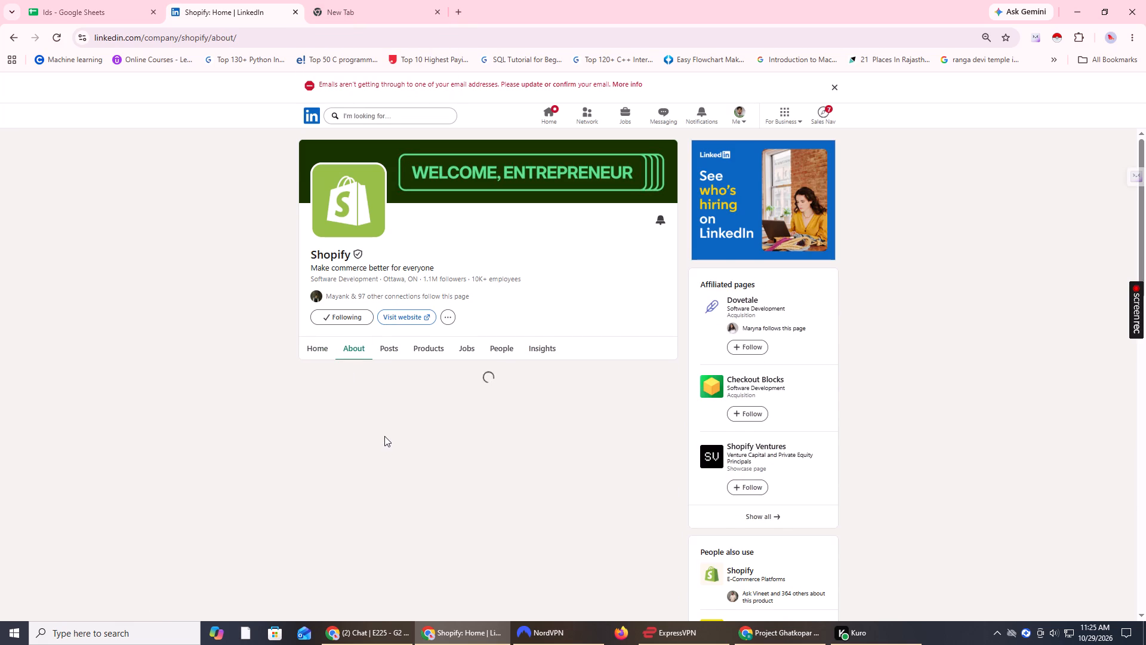
pyautogui.scroll(-3, 386, 433)
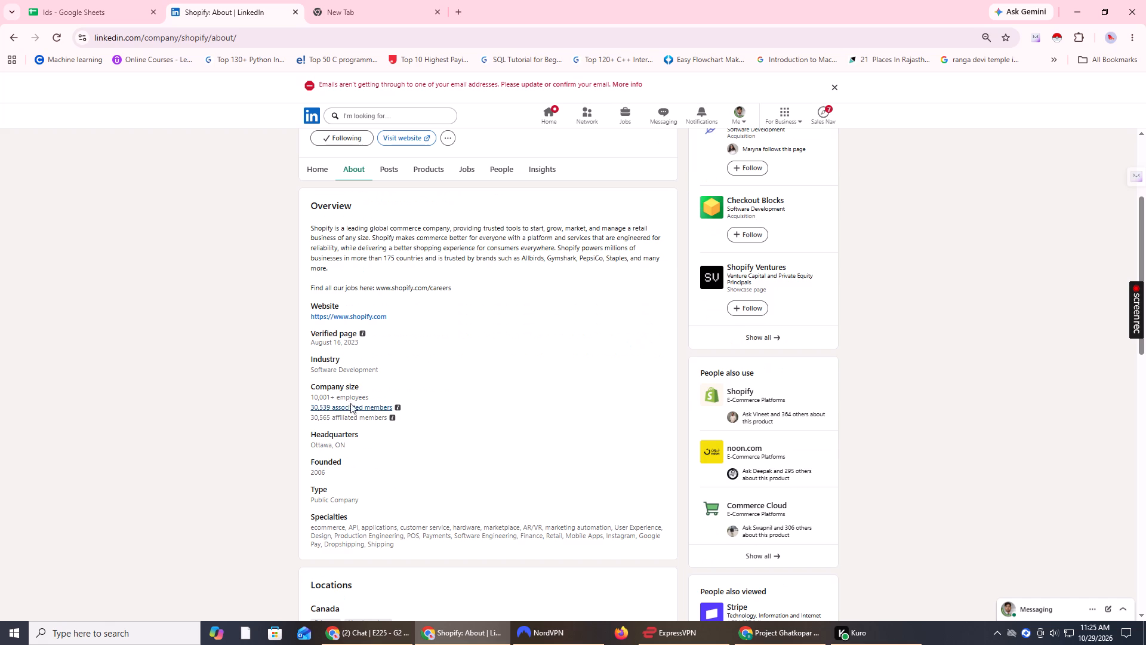
pyautogui.tripleClick(331, 366)
pyautogui.hotkey('ctrl', 'c')
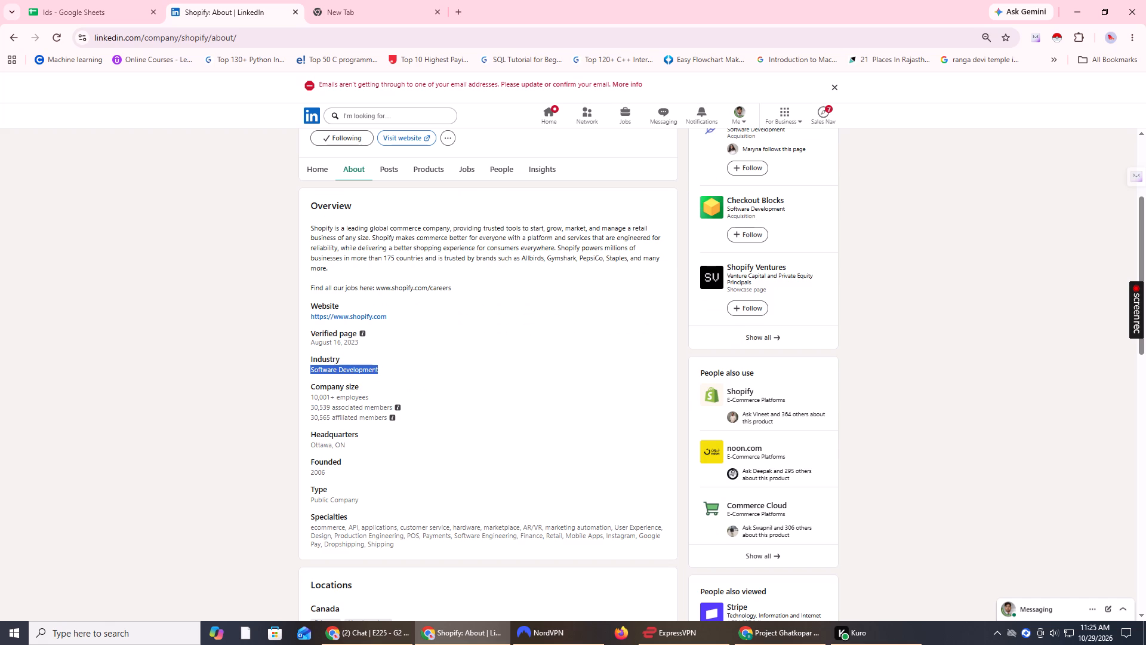
pyautogui.click(61, 0)
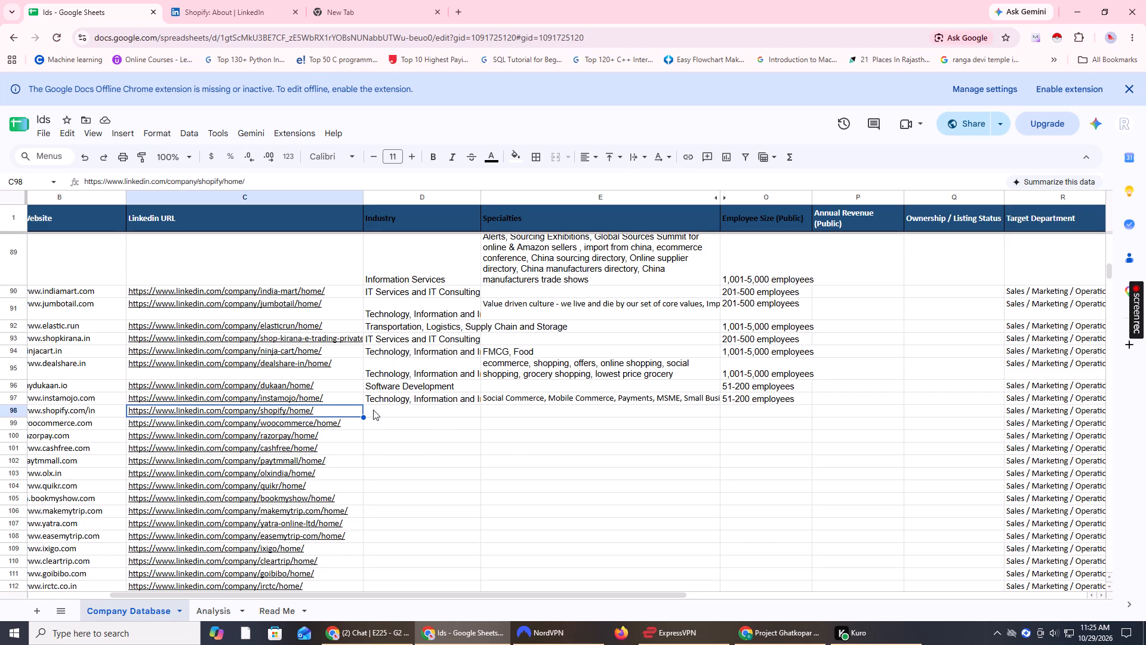
pyautogui.click(373, 410)
pyautogui.hotkey('ctrl', 'v')
# Copy Shopify's company size, 10,001+ employees, into Employee Size cell O98.
pyautogui.click(227, 0)
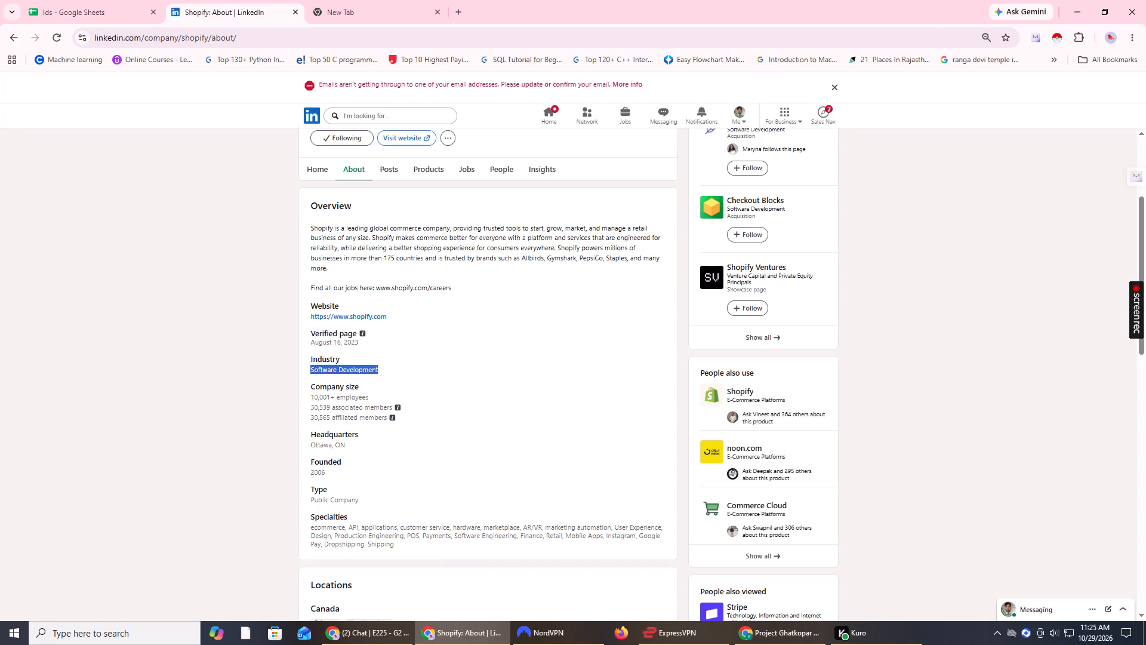
pyautogui.tripleClick(335, 392)
pyautogui.hotkey('ctrl', 'c')
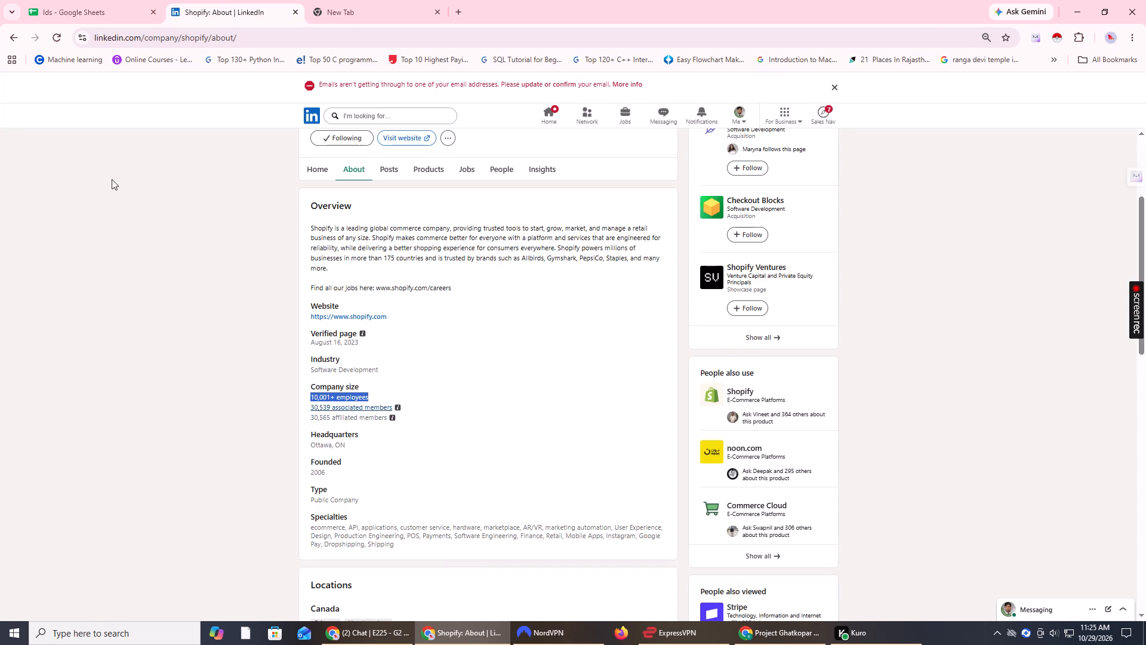
pyautogui.click(114, 0)
pyautogui.click(738, 413)
pyautogui.hotkey('ctrl', 'v')
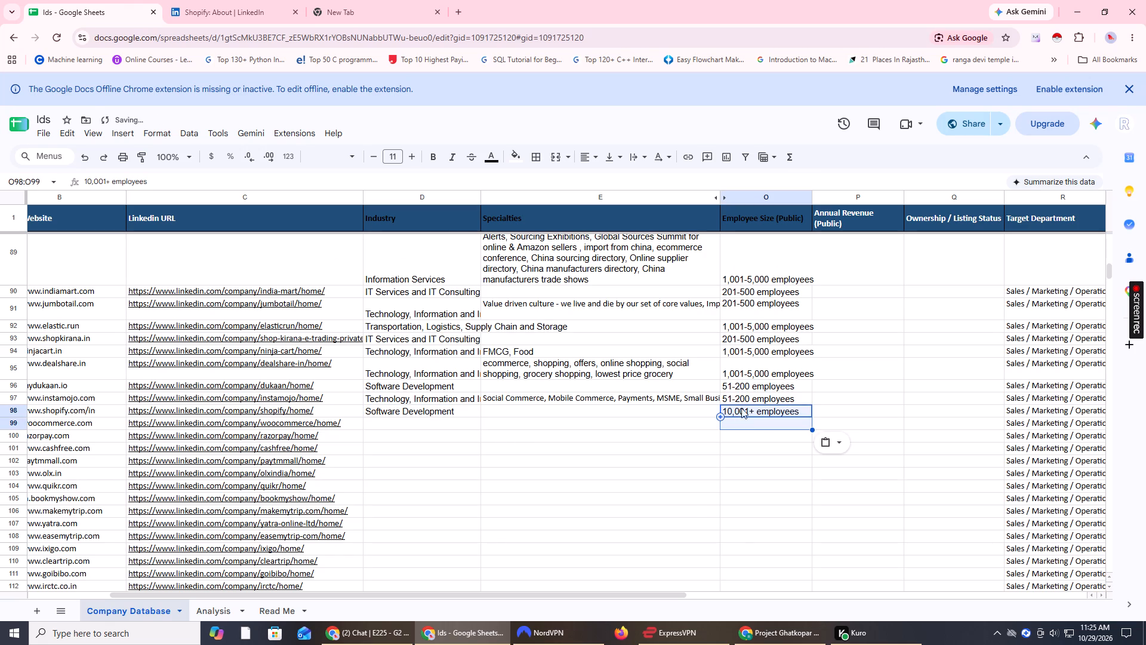
# Copy Shopify's full specialties list, from ecommerce, API, applications through Google Pay, Dropshipping, Shipping, as plain text into Specialties cell E98.
pyautogui.click(220, 0)
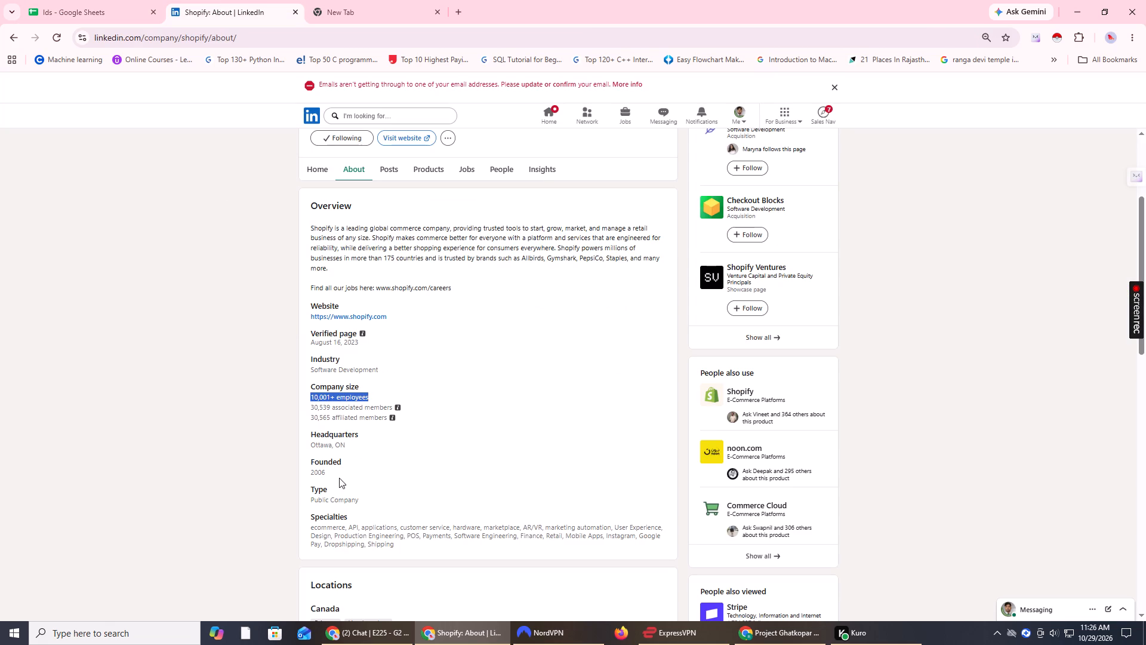
pyautogui.tripleClick(343, 524)
pyautogui.hotkey('ctrl', 'c')
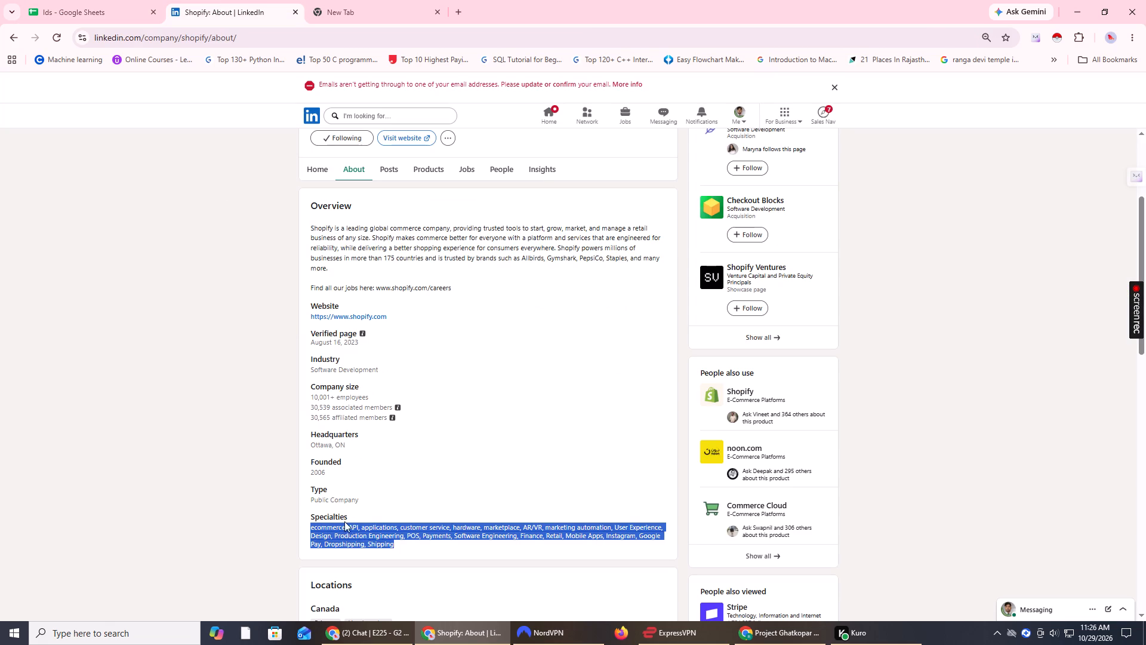
pyautogui.click(384, 12)
pyautogui.click(334, 32)
pyautogui.hotkey('ctrl', 'v')
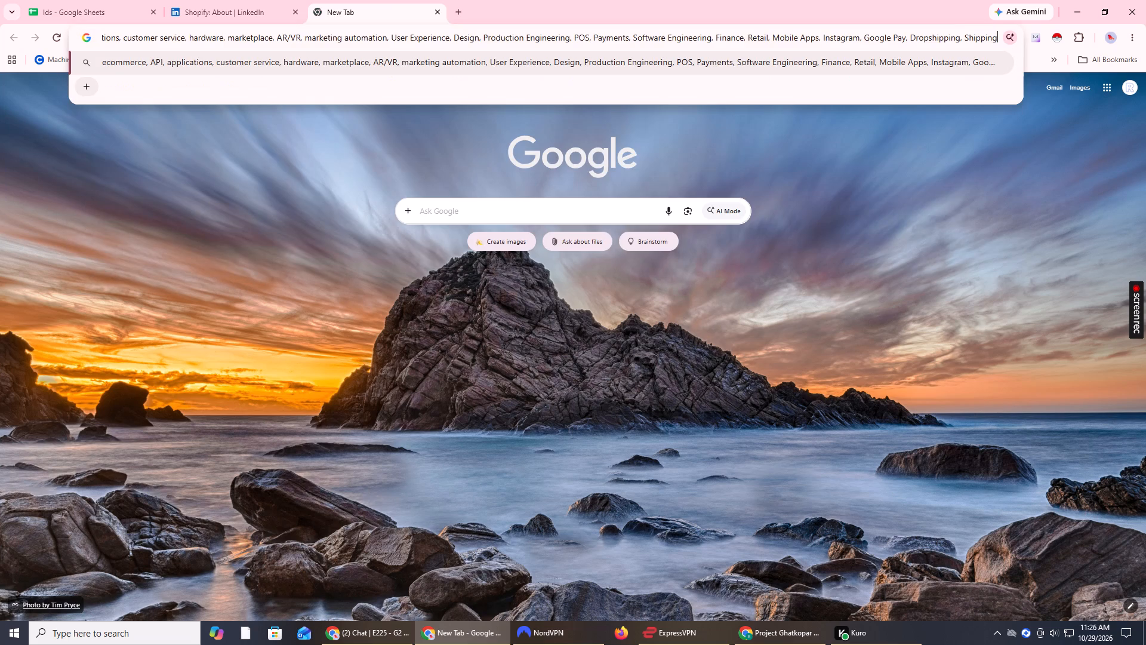
pyautogui.hotkey('ctrl', 'a')
pyautogui.hotkey('ctrl', 'c')
pyautogui.click(115, 0)
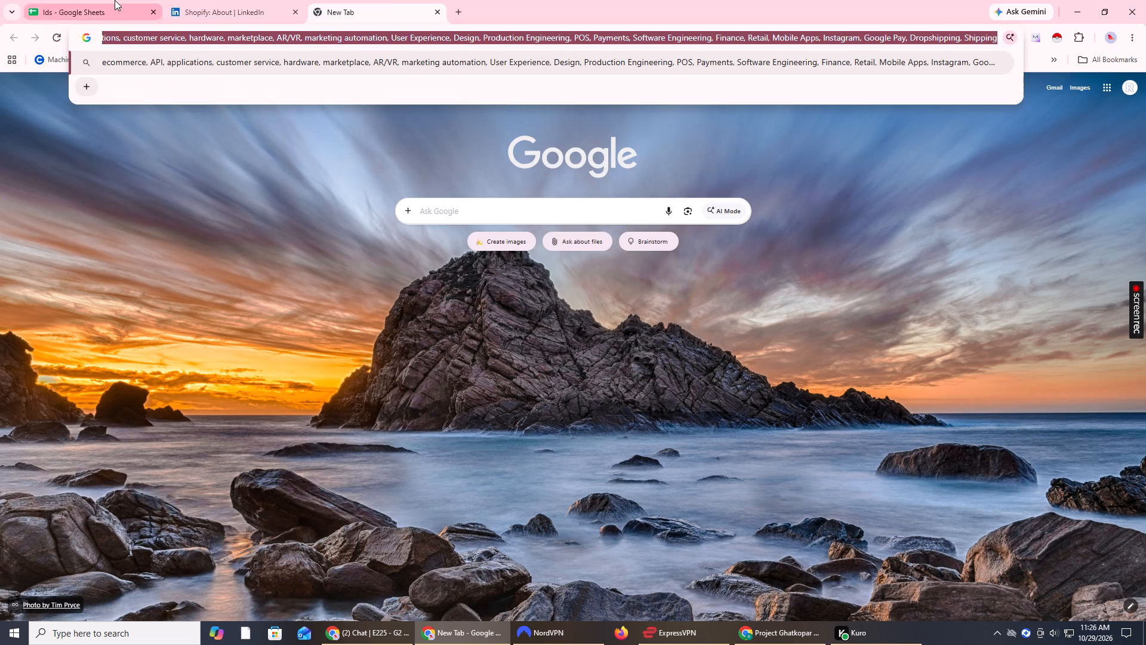
pyautogui.click(503, 413)
pyautogui.hotkey('ctrl', 'v')
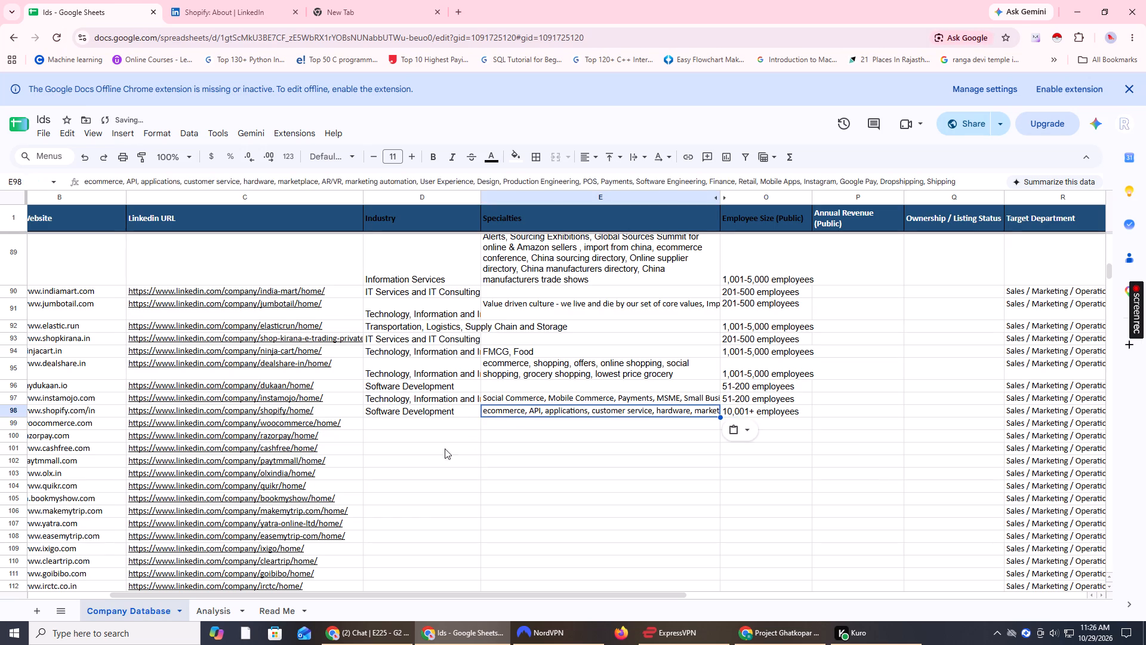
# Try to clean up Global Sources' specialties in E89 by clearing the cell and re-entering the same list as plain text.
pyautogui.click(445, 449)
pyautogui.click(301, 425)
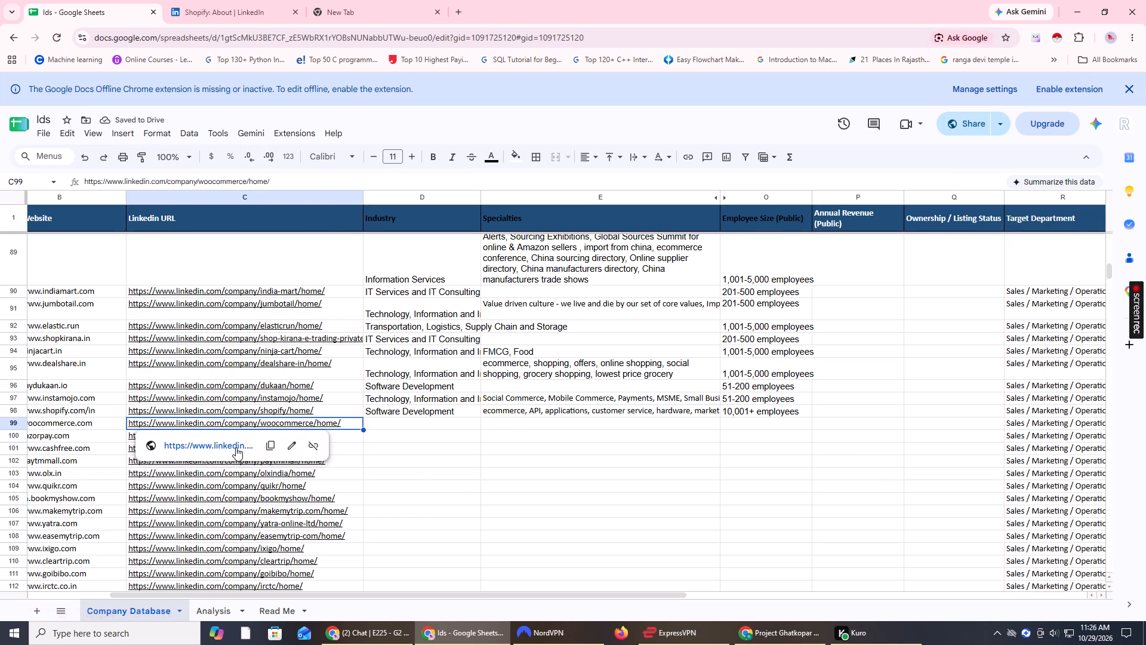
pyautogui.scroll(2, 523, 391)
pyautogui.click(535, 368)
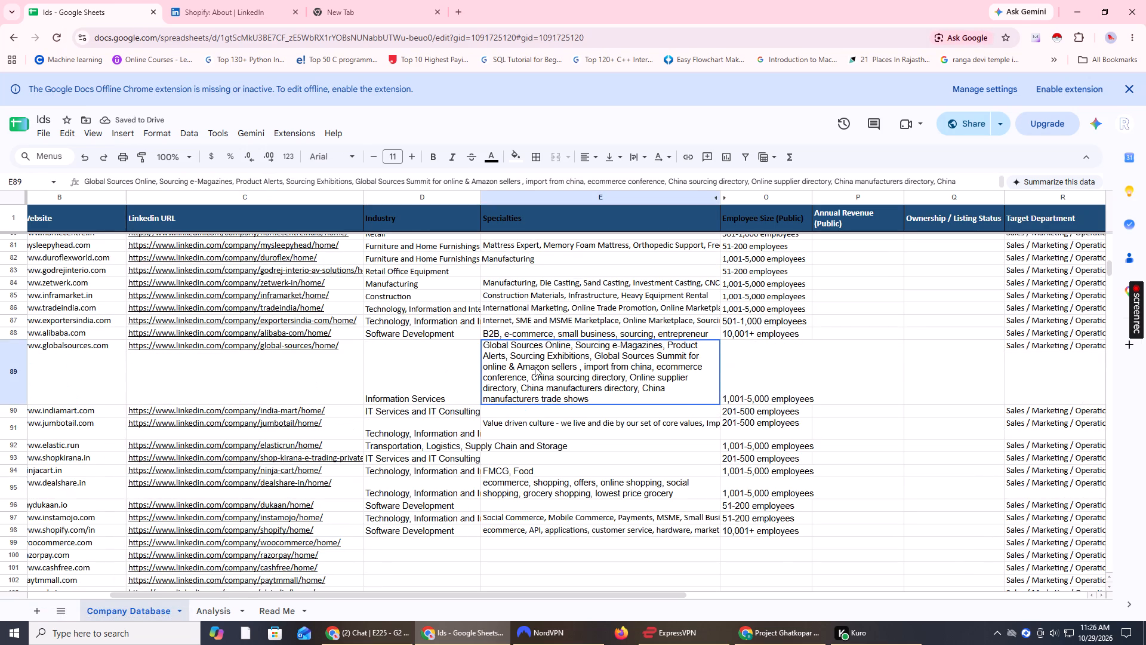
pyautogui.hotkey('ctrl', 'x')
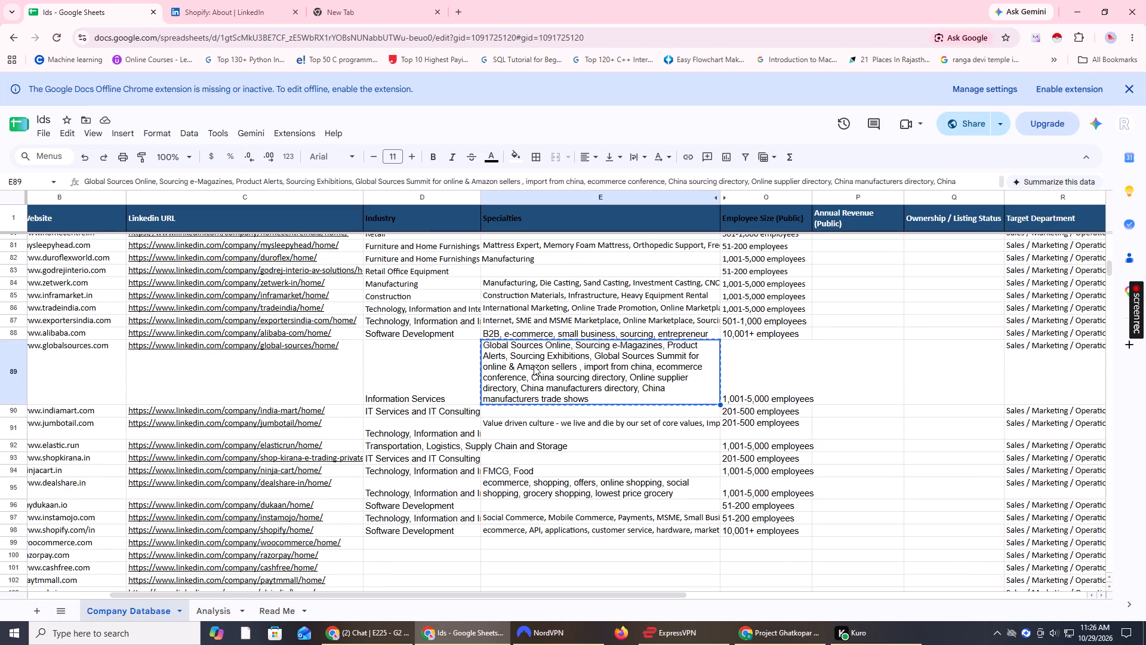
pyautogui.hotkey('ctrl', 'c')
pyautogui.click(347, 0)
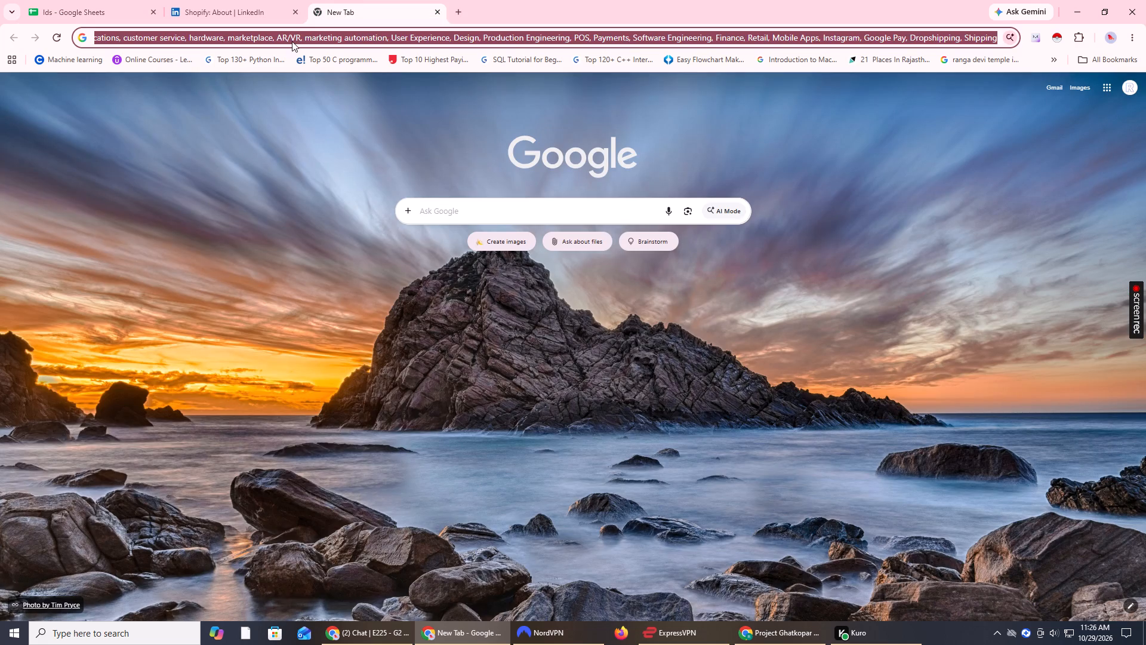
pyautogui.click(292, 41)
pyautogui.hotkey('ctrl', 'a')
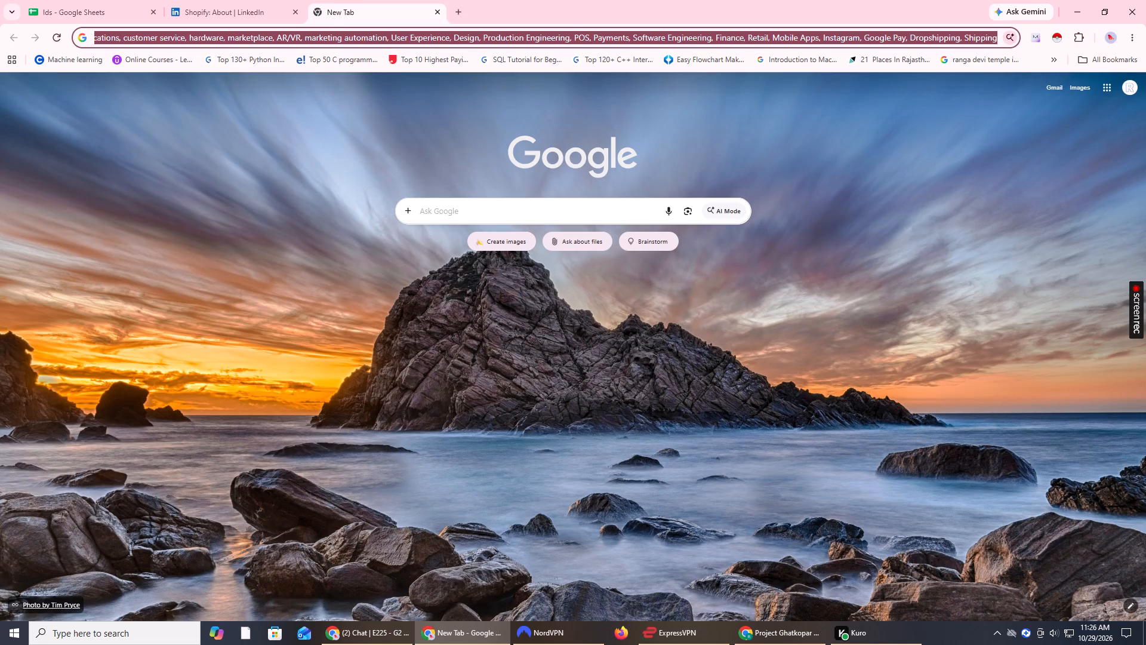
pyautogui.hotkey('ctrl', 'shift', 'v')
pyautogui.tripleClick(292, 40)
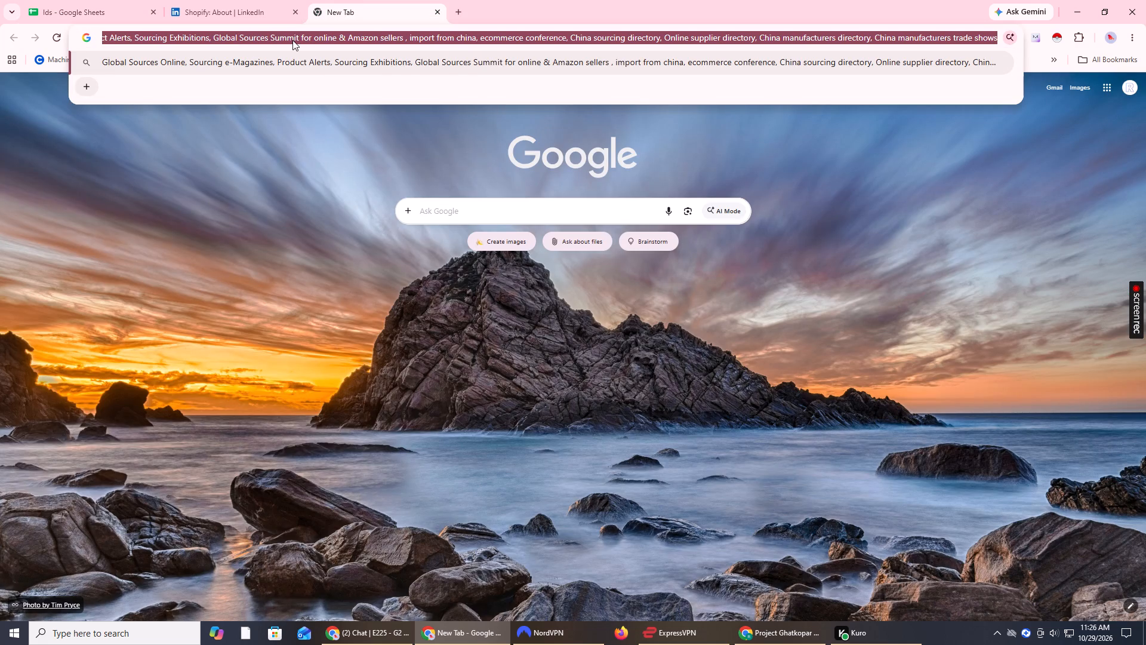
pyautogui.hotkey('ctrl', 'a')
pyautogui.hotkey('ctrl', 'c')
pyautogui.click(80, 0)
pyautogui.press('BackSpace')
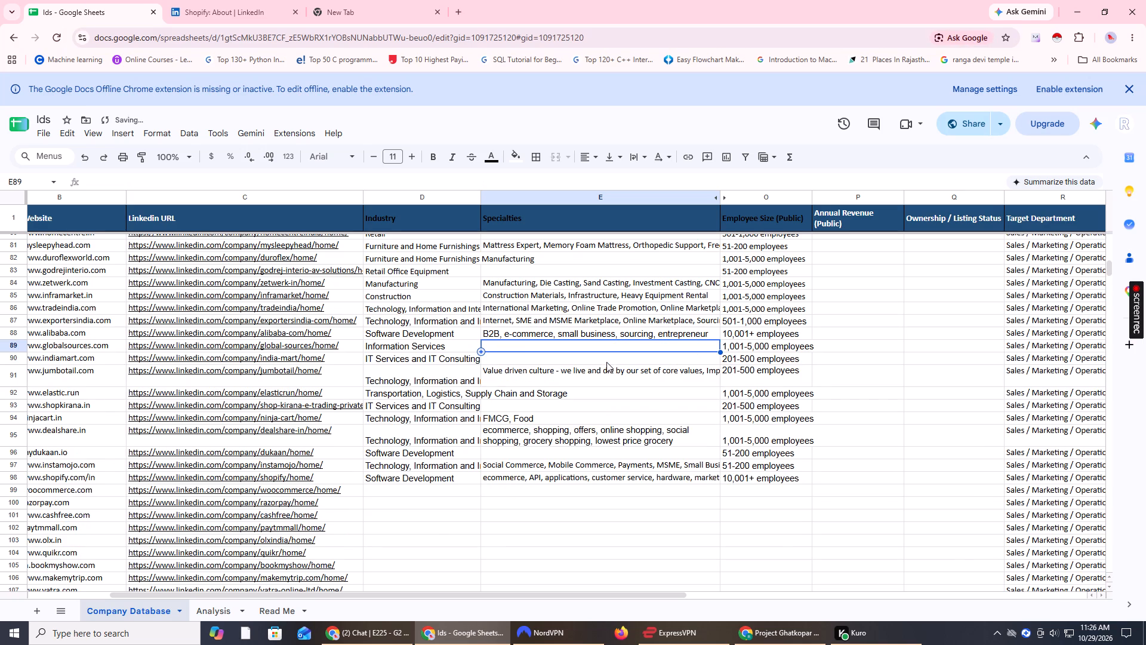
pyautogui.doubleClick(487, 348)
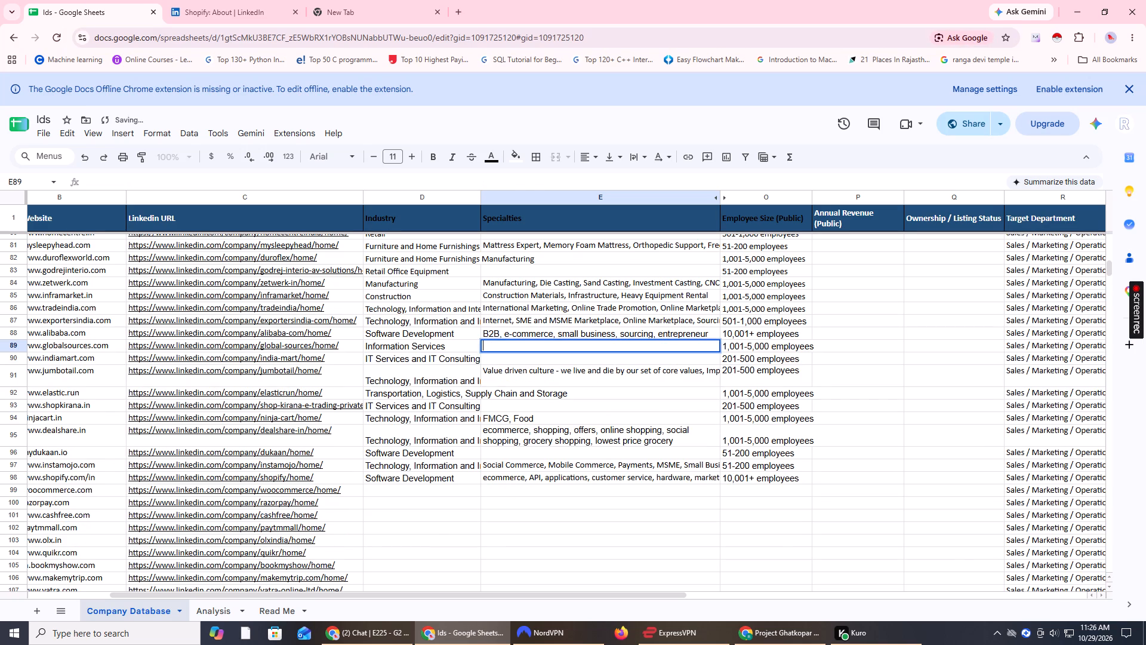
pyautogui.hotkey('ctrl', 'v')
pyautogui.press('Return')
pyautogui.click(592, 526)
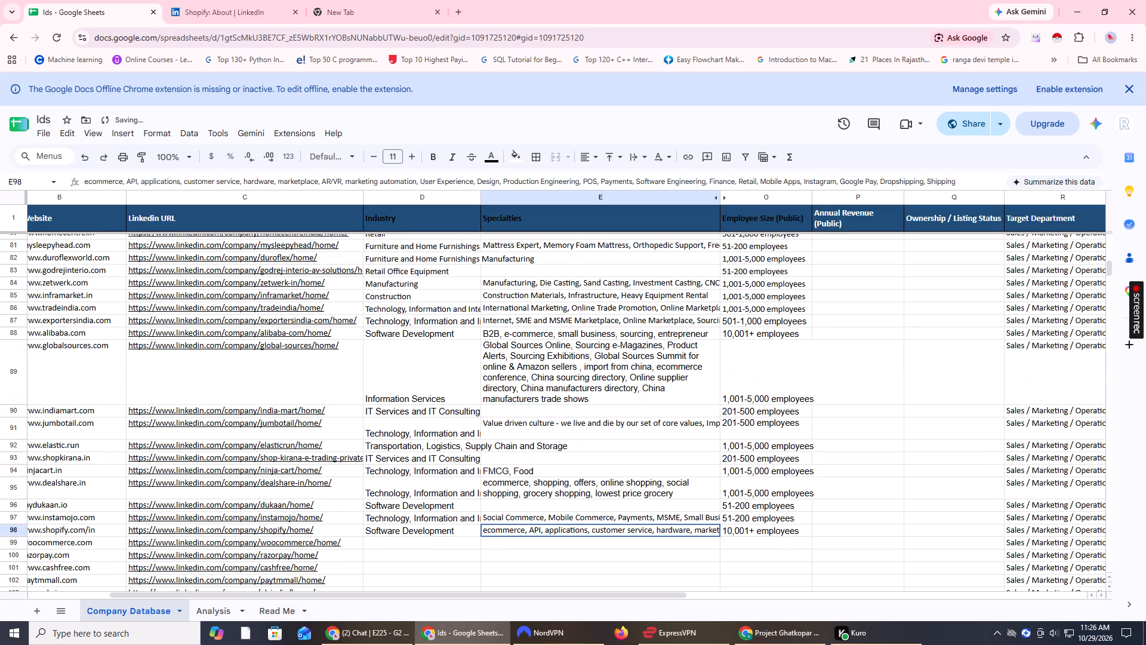
# Open WooCommerce's LinkedIn page from its URL in C99 and close the Shopify tab and the blank tab.
pyautogui.scroll(-2, 569, 505)
pyautogui.click(507, 475)
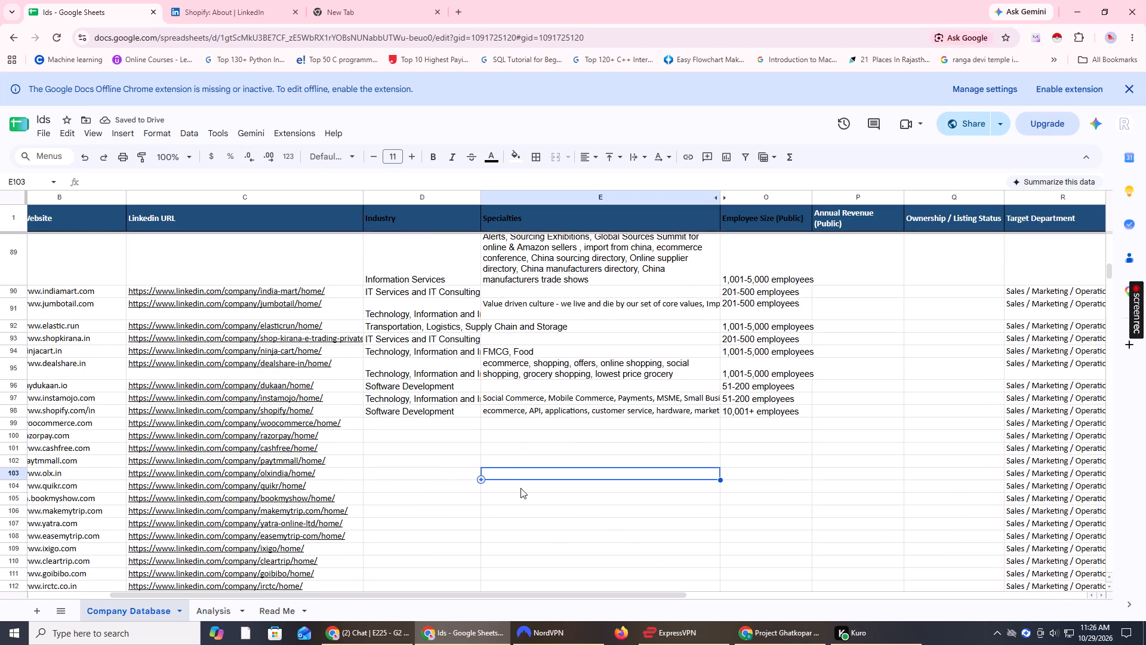
pyautogui.click(307, 419)
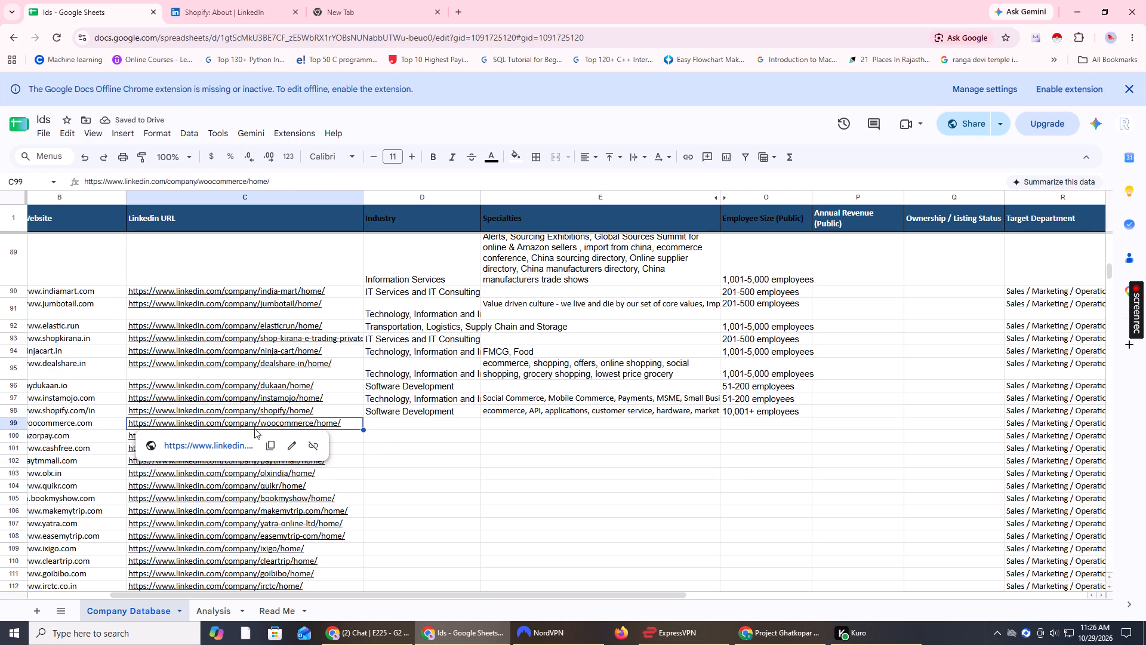
pyautogui.click(205, 443)
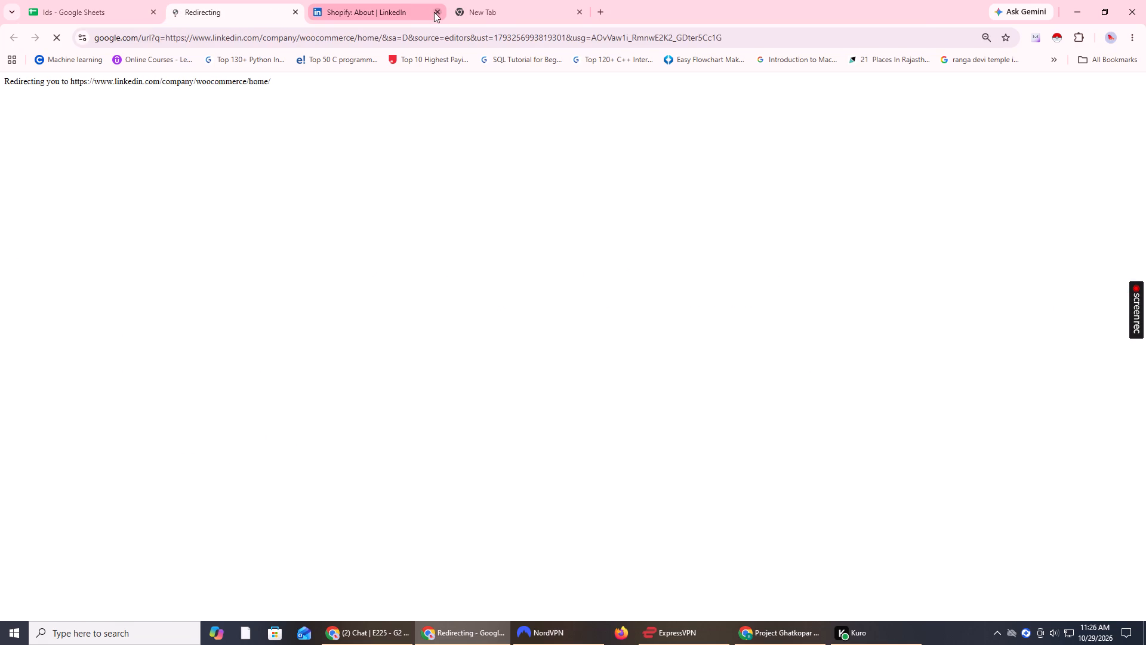
pyautogui.click(434, 12)
pyautogui.click(434, 12)
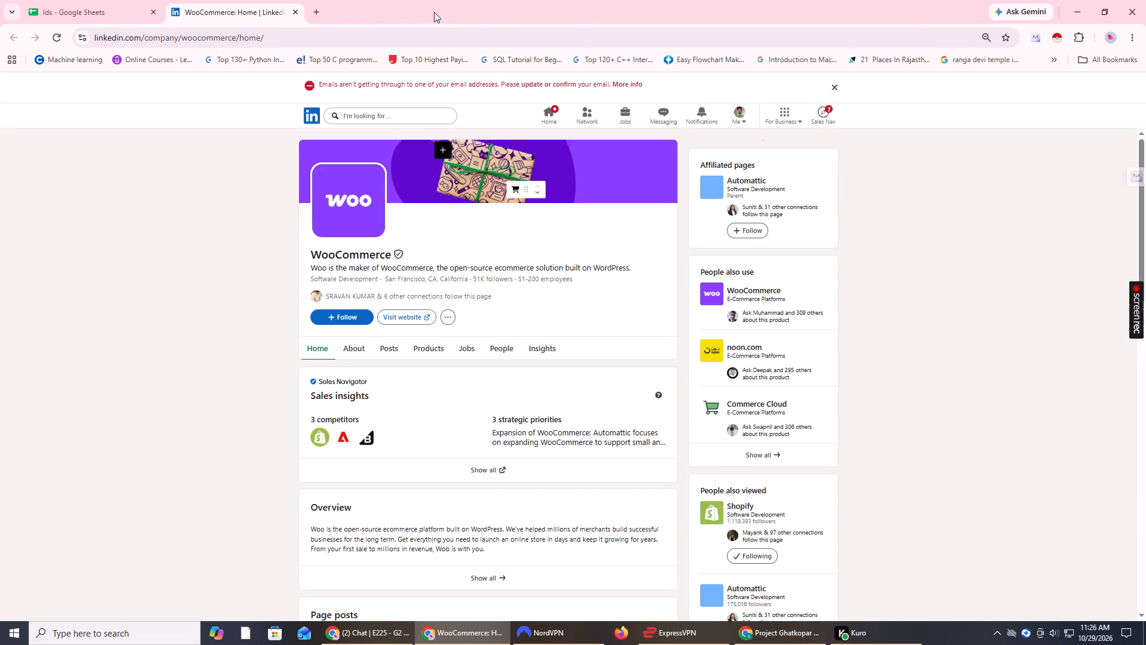
pyautogui.scroll(-3, 434, 12)
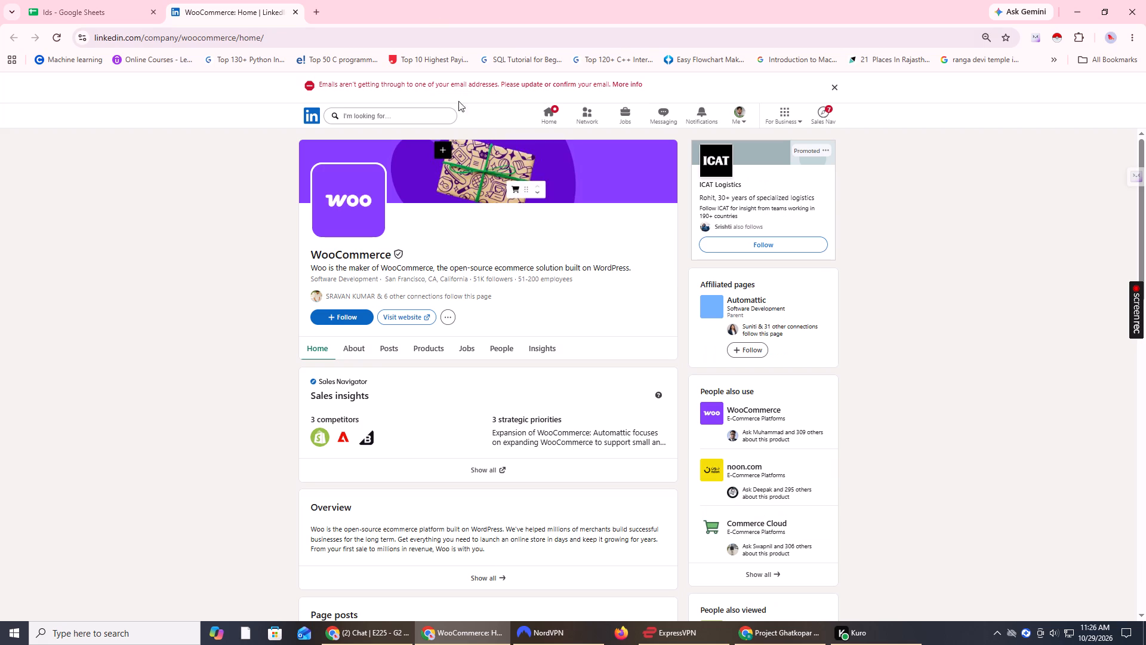
# Copy WooCommerce's industry, Software Development, from its About page into Industry cell D99.
pyautogui.click(340, 342)
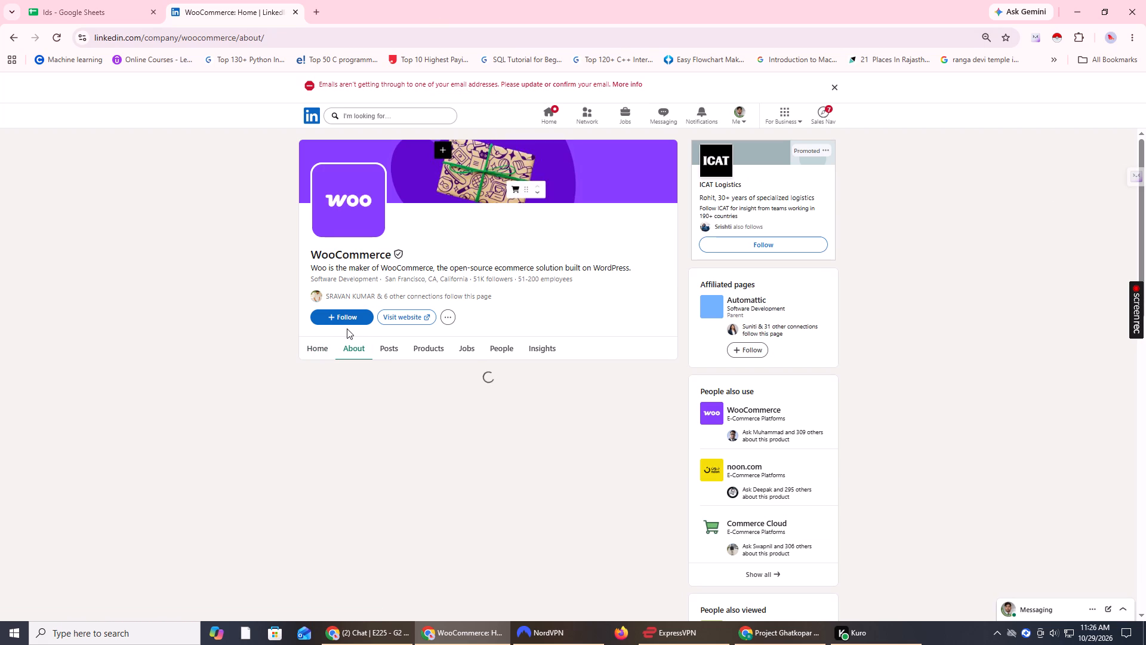
pyautogui.scroll(-3, 401, 342)
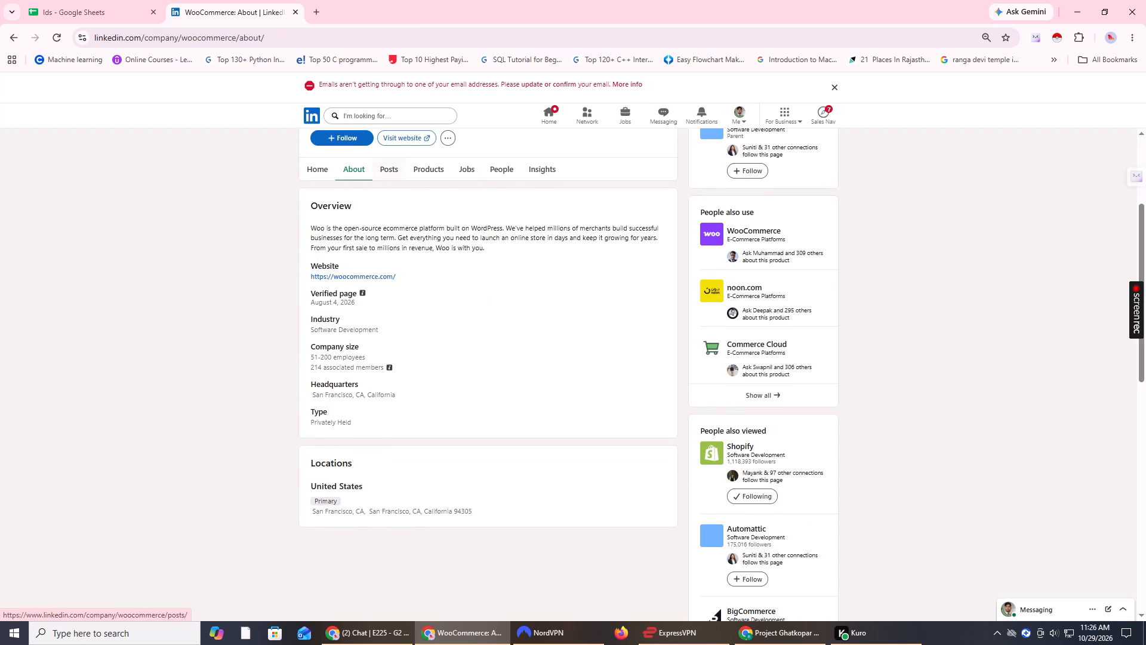
pyautogui.tripleClick(327, 328)
pyautogui.hotkey('ctrl', 'c')
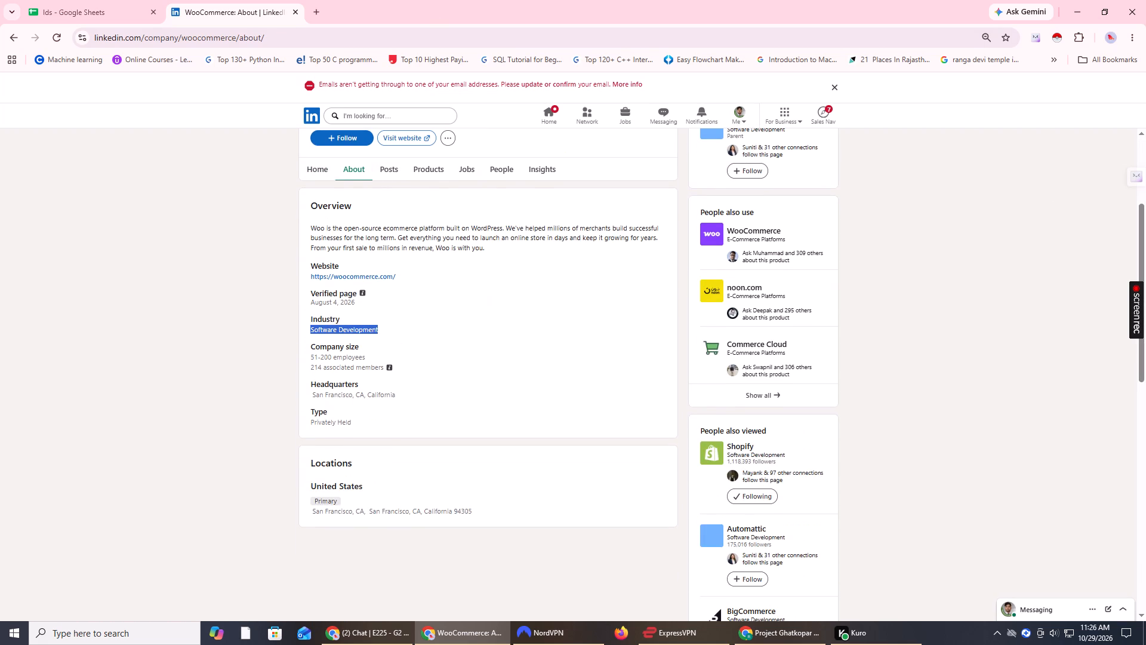
pyautogui.click(121, 0)
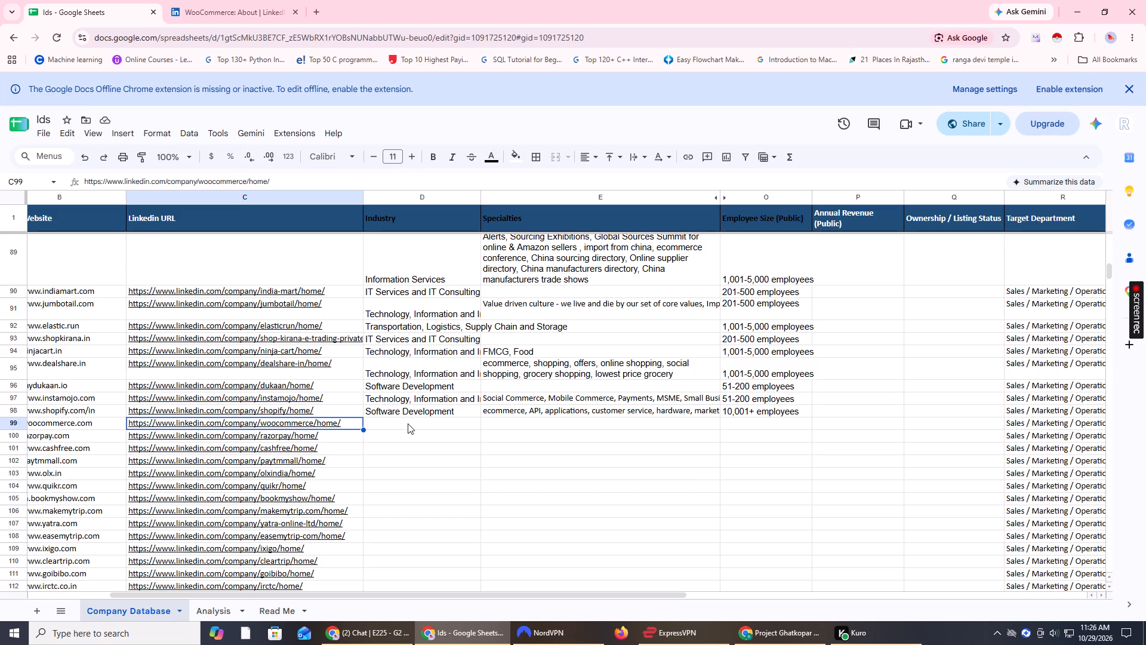
pyautogui.click(408, 423)
pyautogui.hotkey('ctrl', 'v')
# Copy WooCommerce's company size, 51-200 employees, into Employee Size cell O99.
pyautogui.click(260, 0)
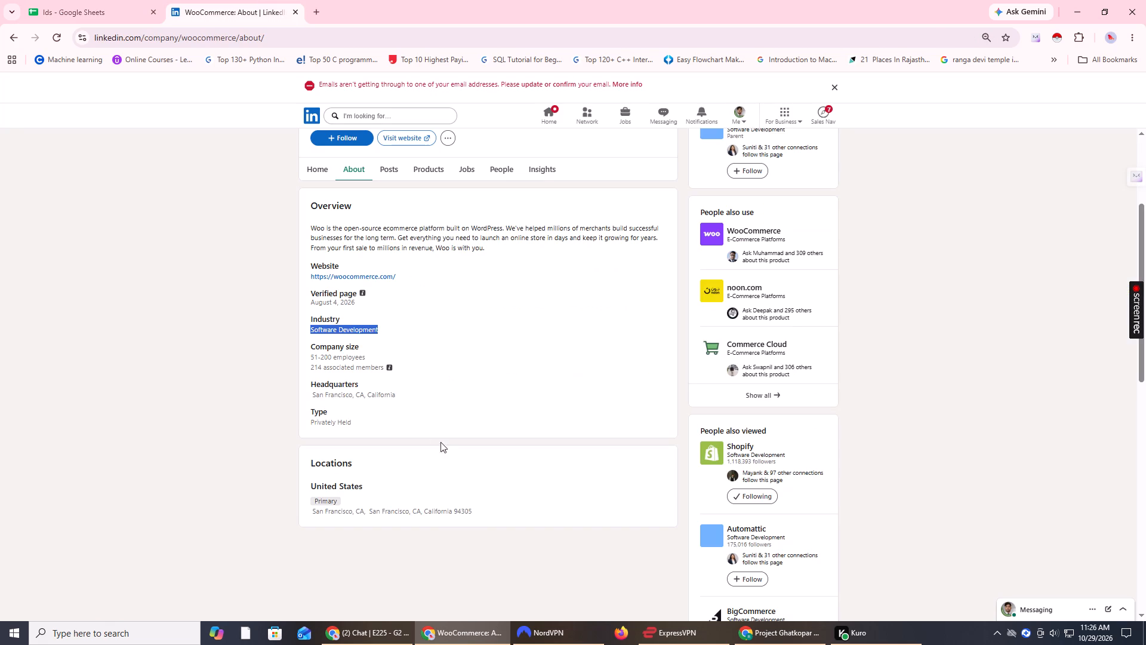
pyautogui.tripleClick(345, 359)
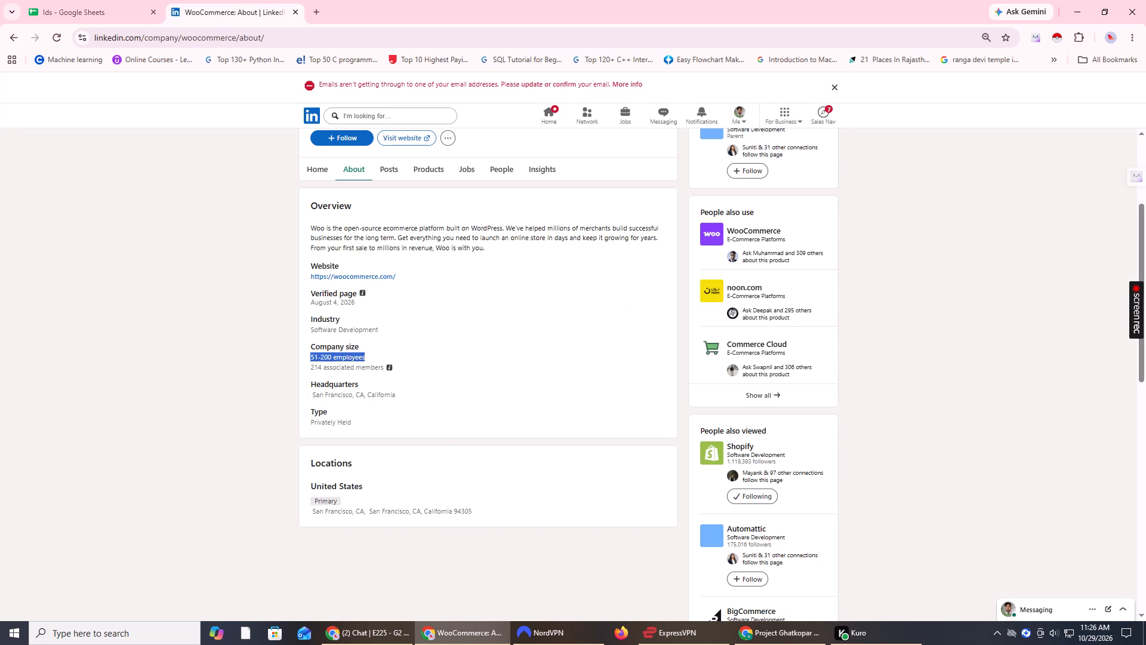
pyautogui.hotkey('ctrl', 'c')
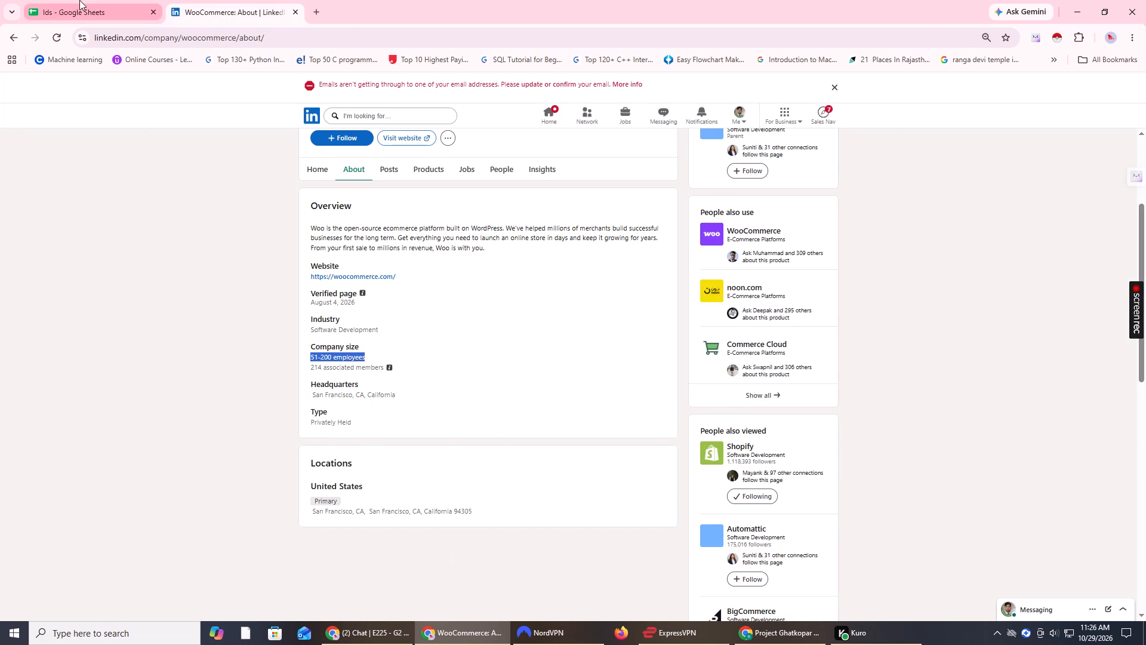
pyautogui.click(79, 0)
pyautogui.click(734, 424)
pyautogui.hotkey('ctrl', 'v')
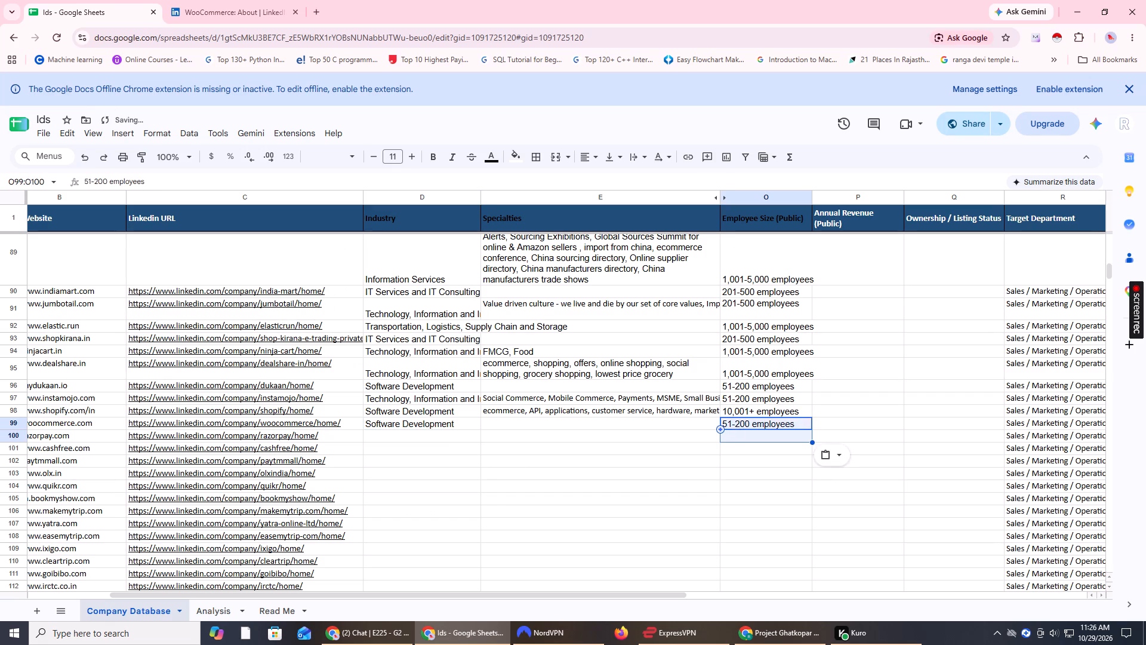
# Open Razorpay's LinkedIn page from its URL in C100.
pyautogui.click(433, 411)
pyautogui.click(301, 437)
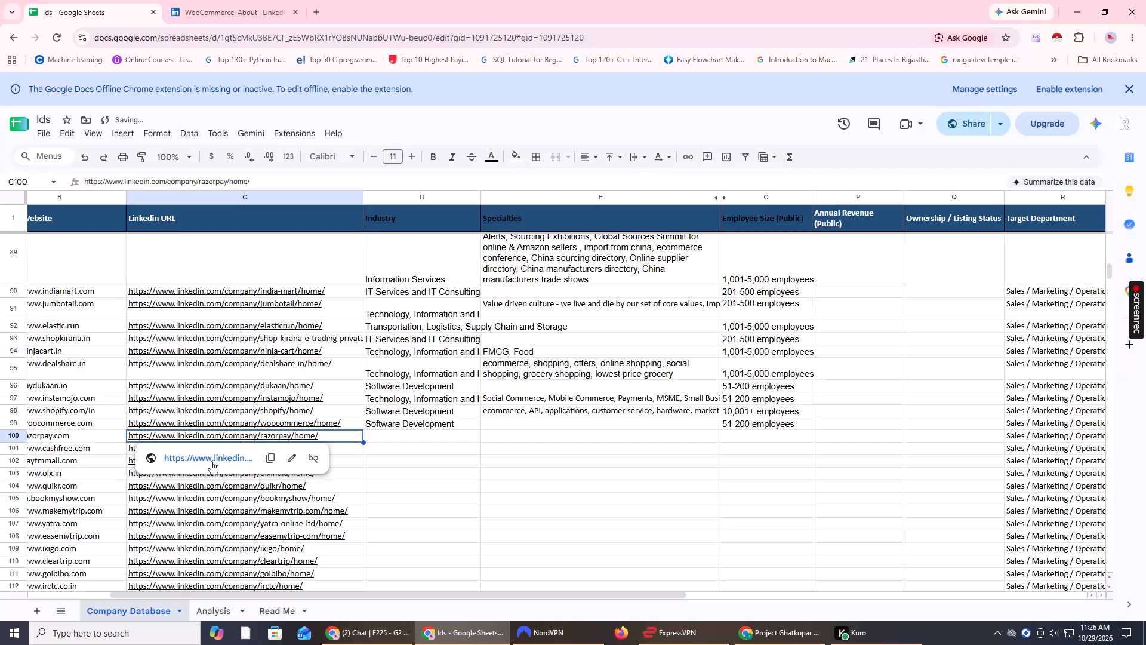
pyautogui.click(212, 459)
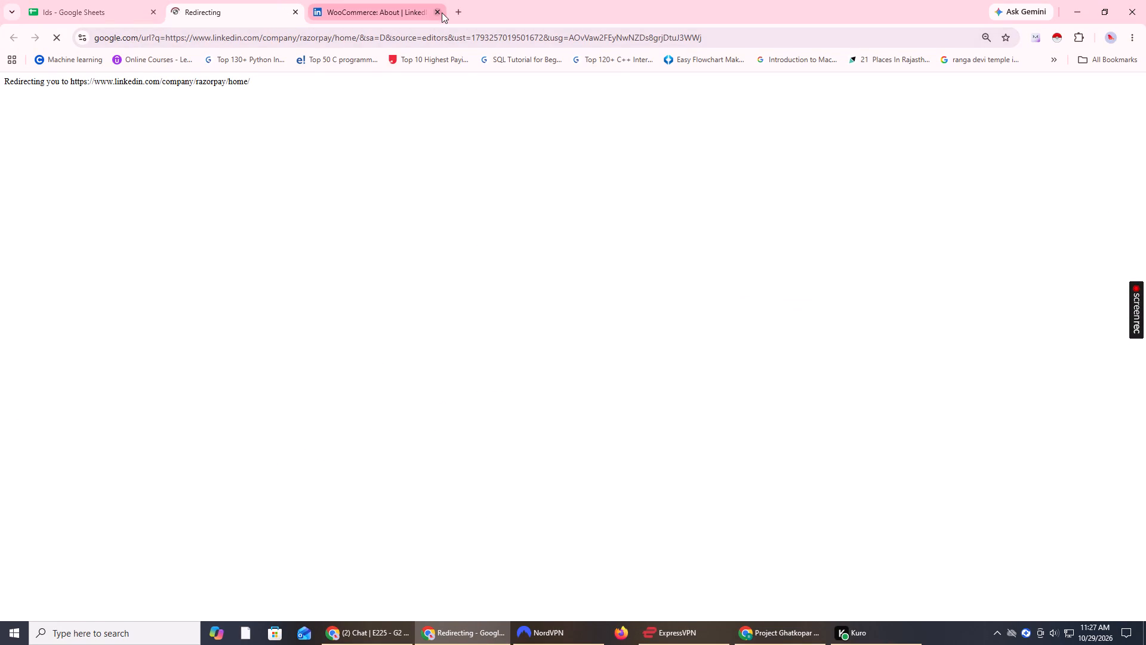
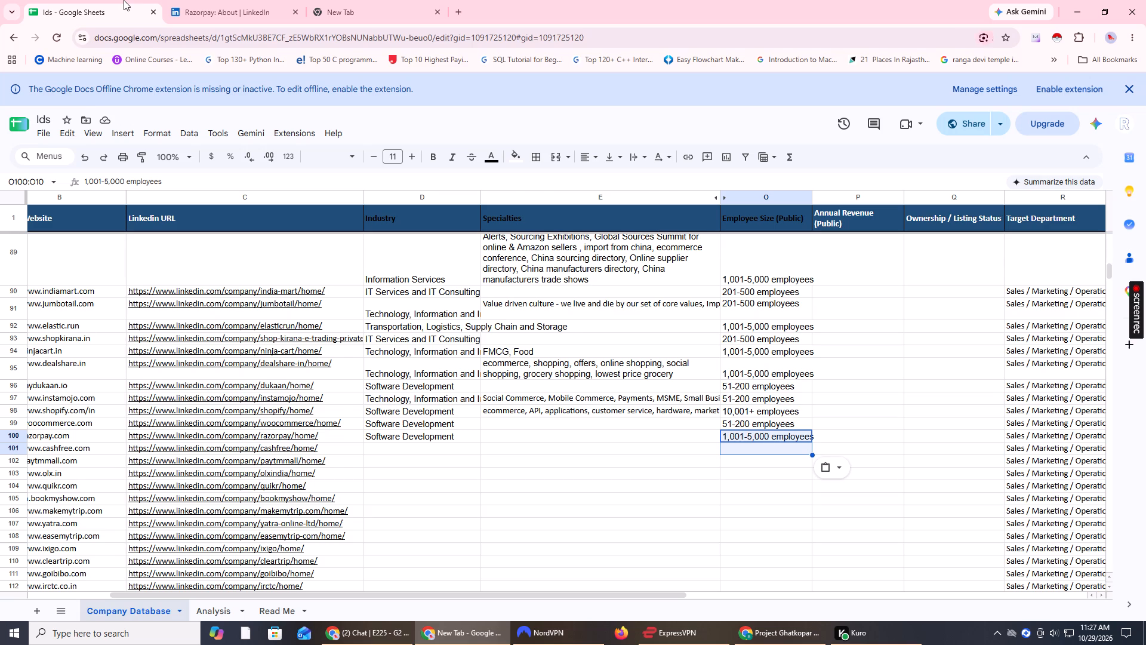
# Paste Razorpay's copied specialties into Specialties cell E100.
pyautogui.click(491, 433)
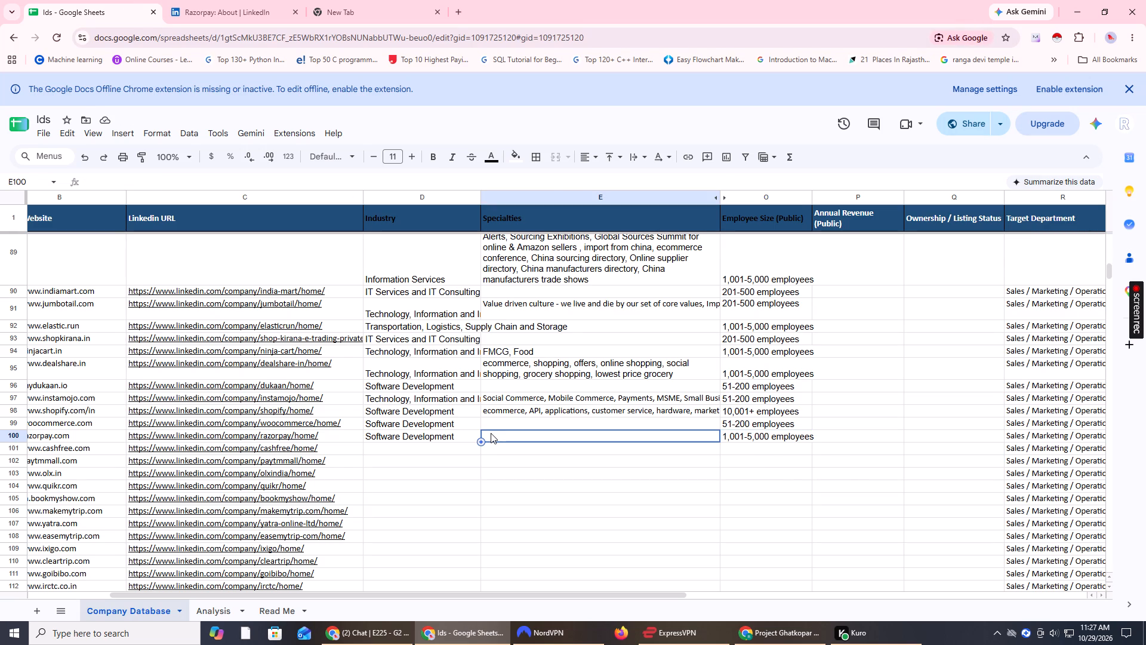
pyautogui.hotkey('ctrl', 'v')
pyautogui.click(487, 462)
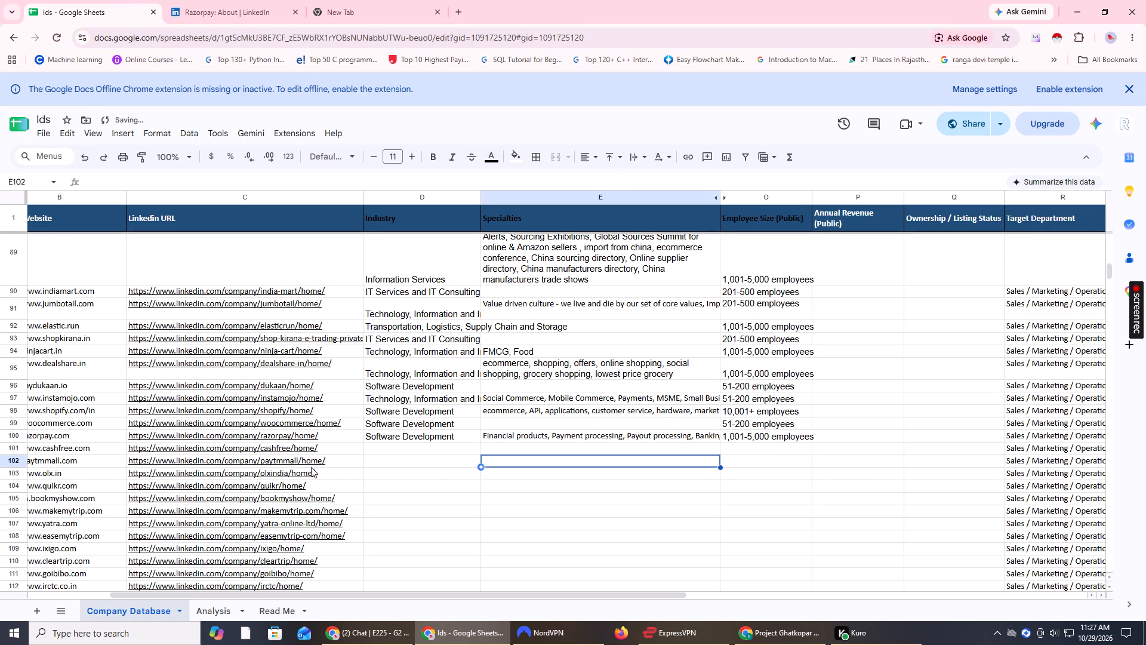
# Open Cashfree's LinkedIn page from its URL in C101 and close the Razorpay tab and the blank tab.
pyautogui.click(294, 454)
pyautogui.click(228, 473)
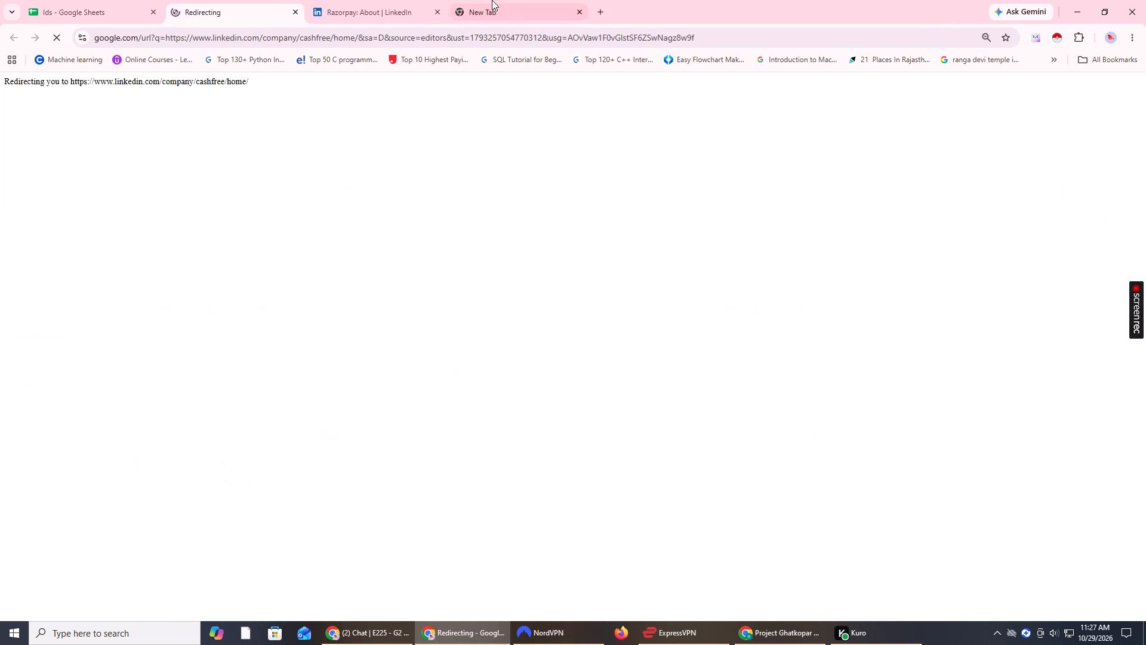
pyautogui.click(435, 13)
pyautogui.click(435, 13)
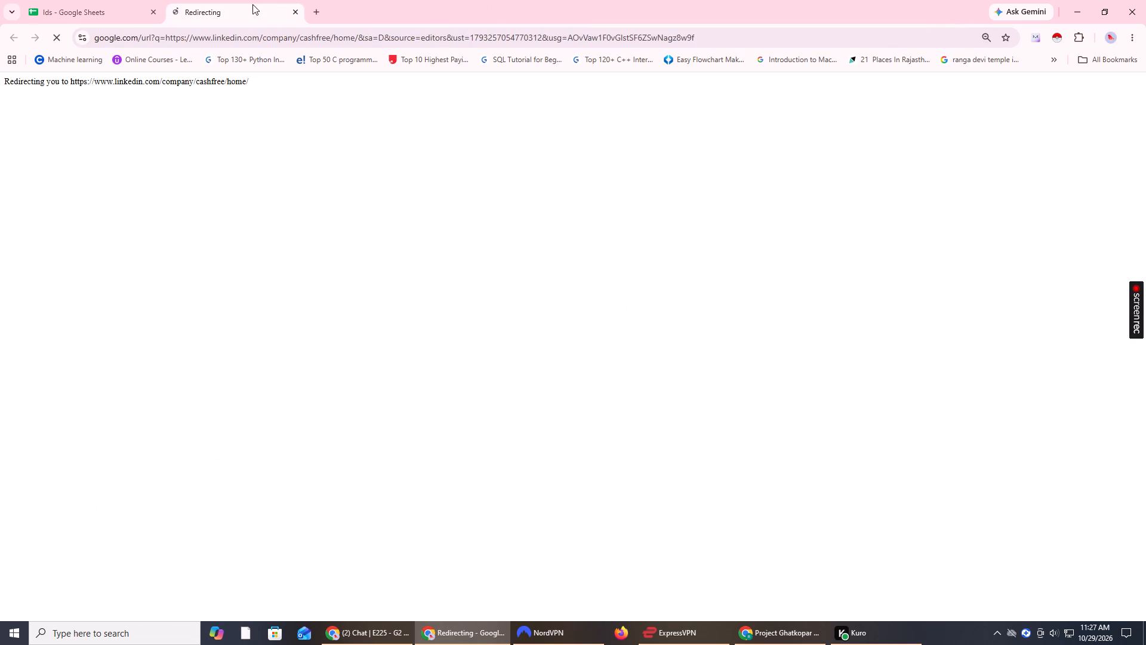
pyautogui.click(247, 0)
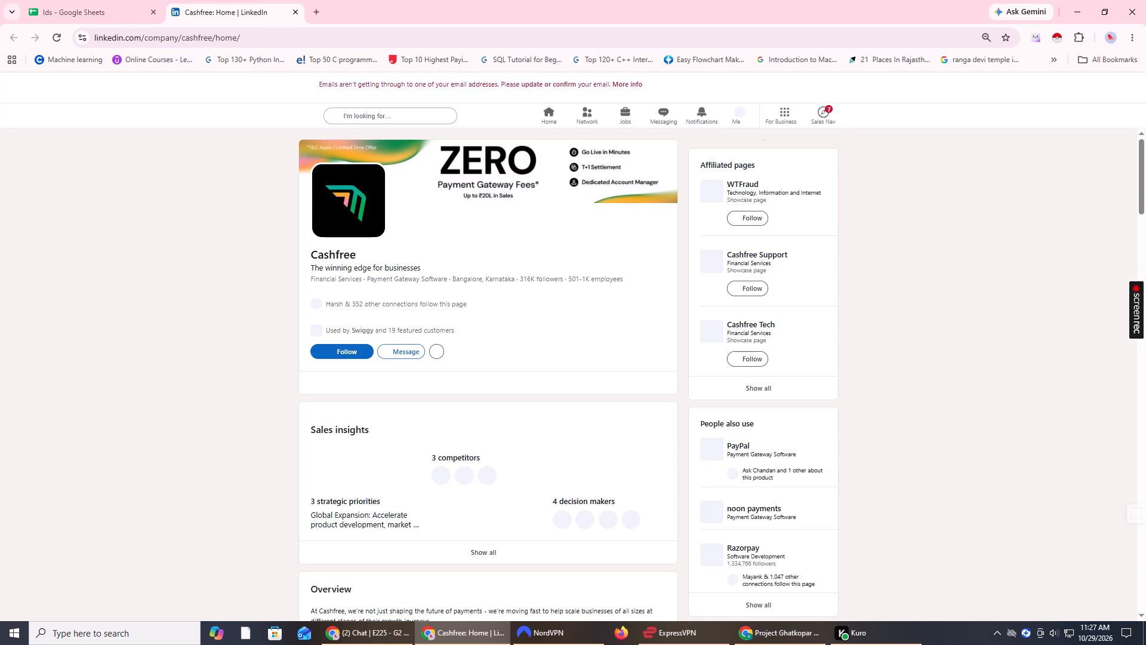
# Follow Cashfree on its LinkedIn company page.
pyautogui.click(335, 365)
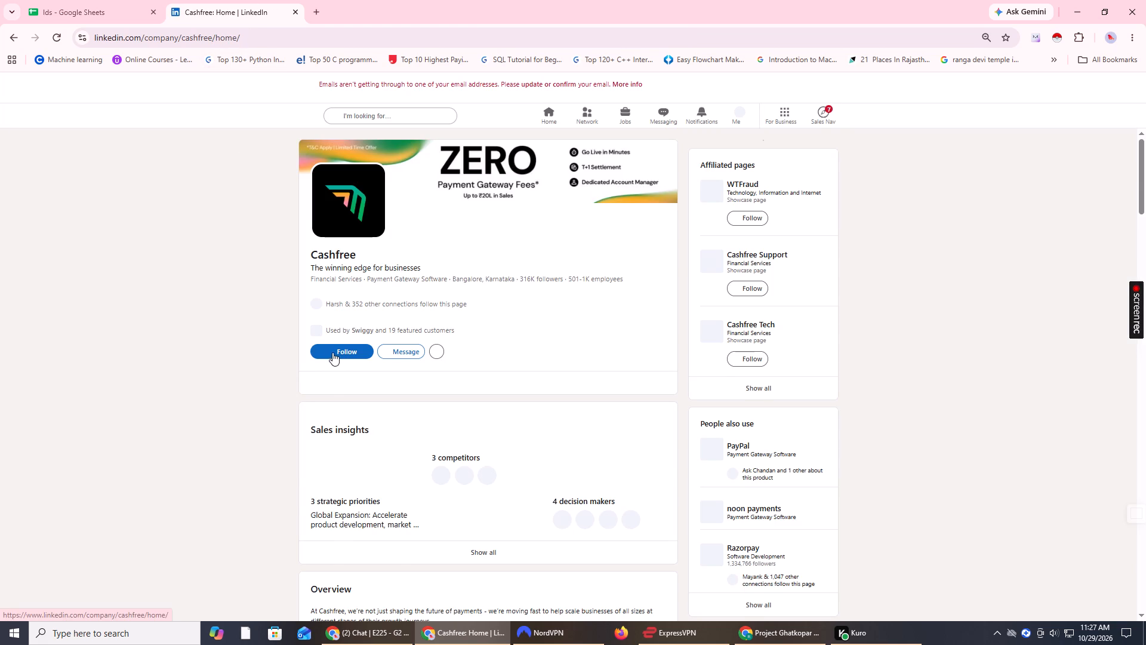
pyautogui.click(332, 339)
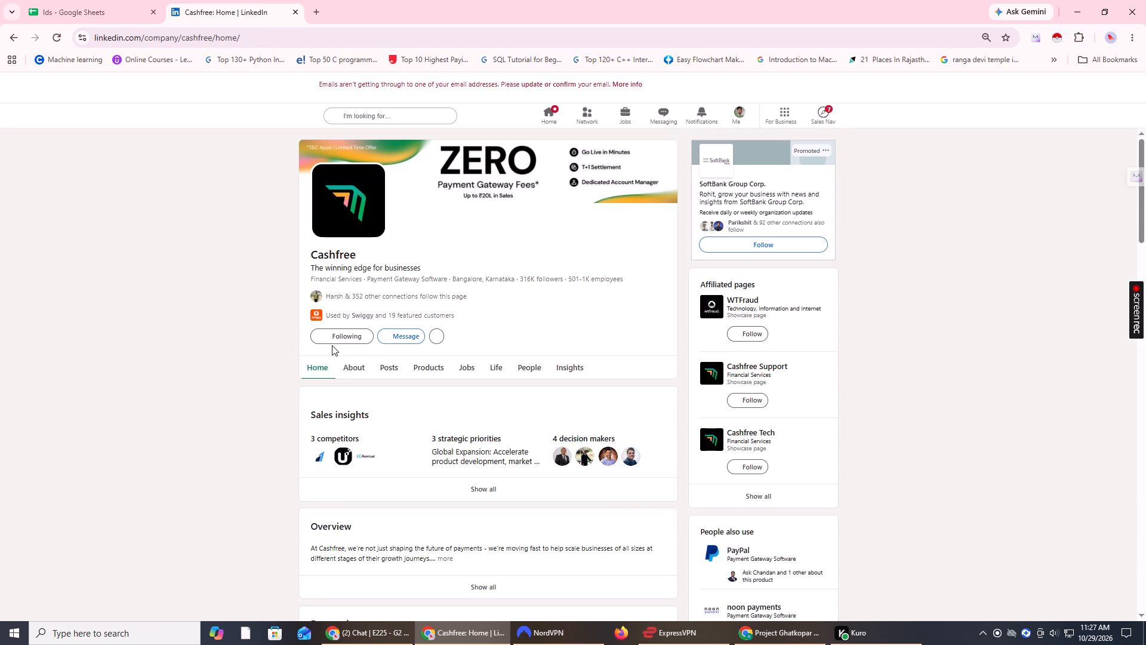
# Copy Cashfree's industry, Financial Services, from its About page into Industry cell D101.
pyautogui.click(350, 367)
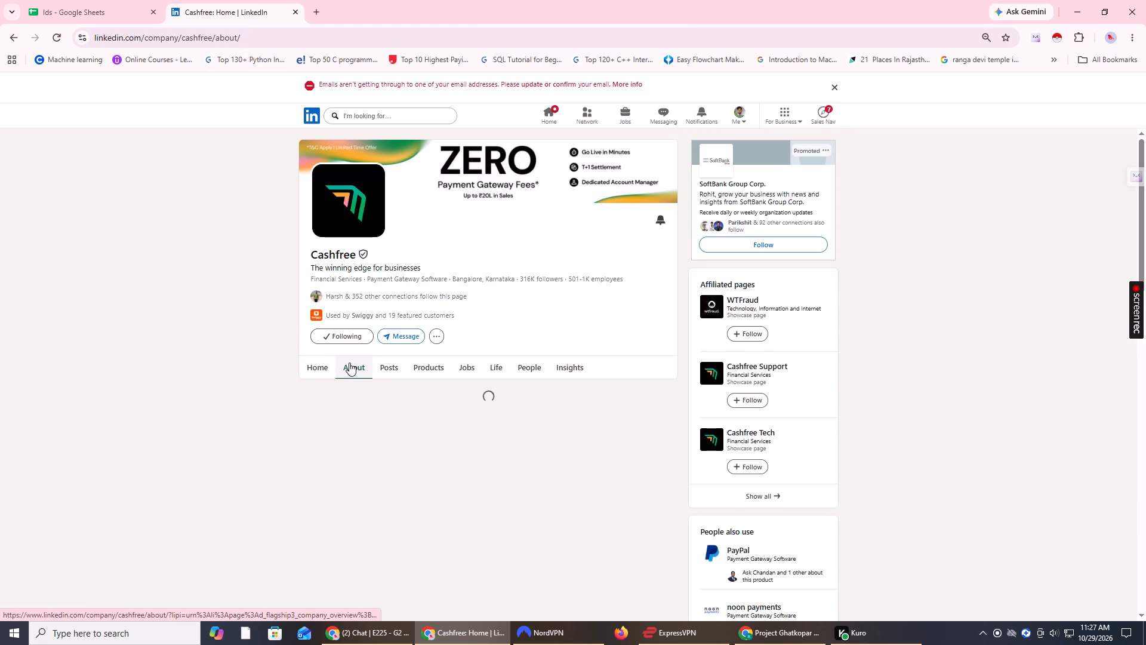
pyautogui.scroll(-2, 359, 315)
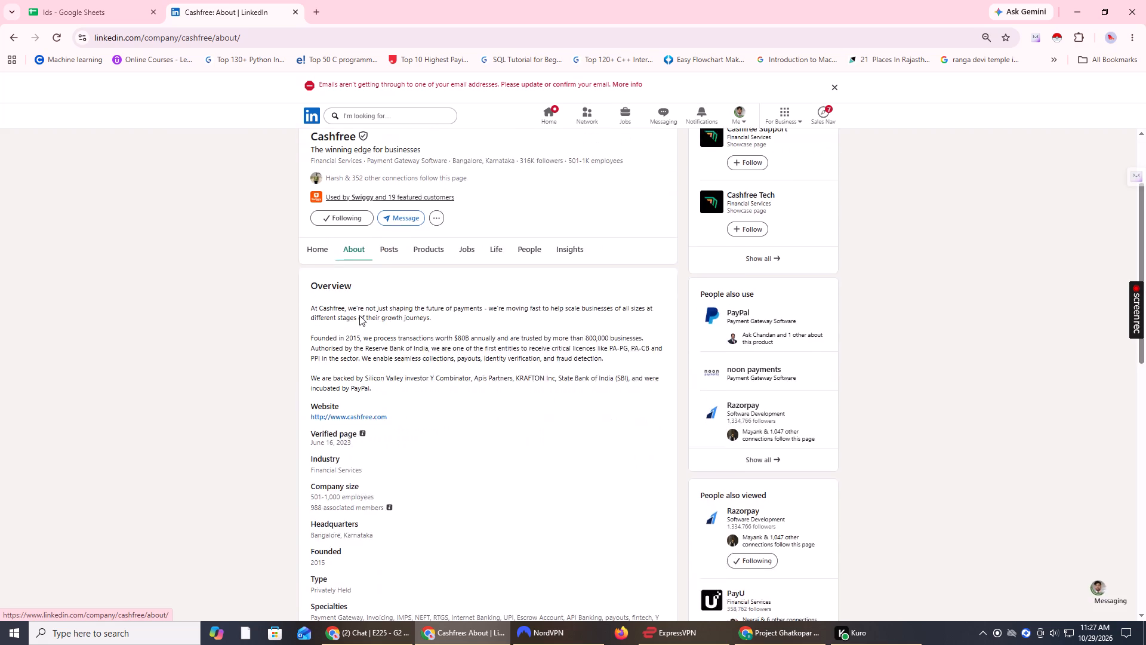
pyautogui.scroll(-4, 359, 315)
pyautogui.tripleClick(329, 228)
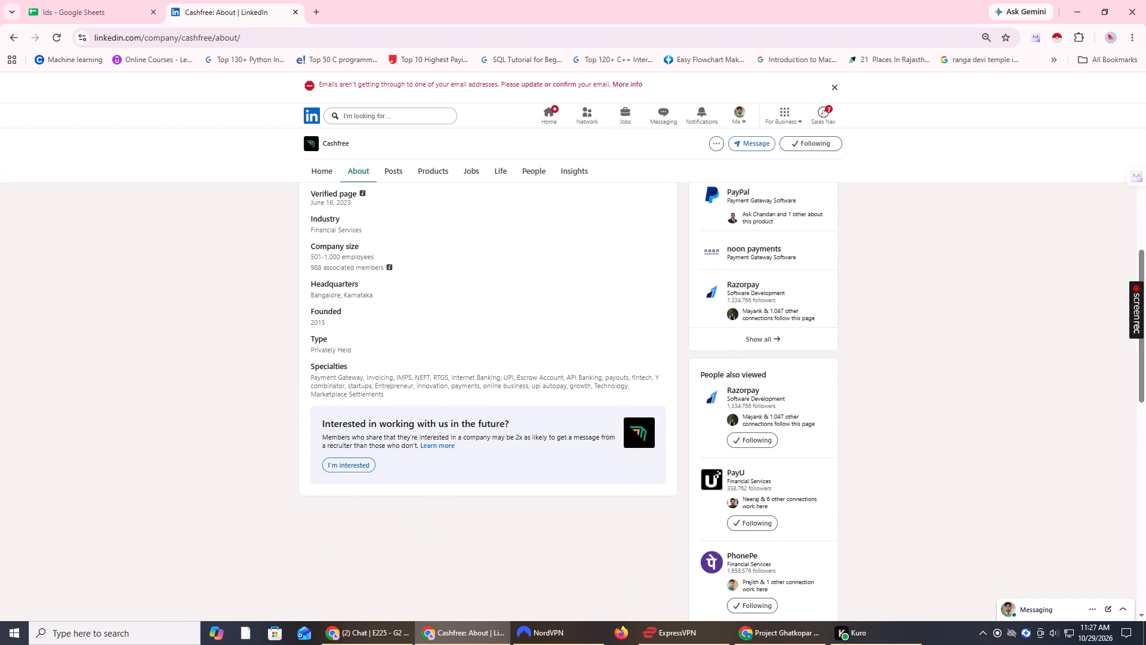
pyautogui.hotkey('ctrl', 'c')
pyautogui.click(53, 0)
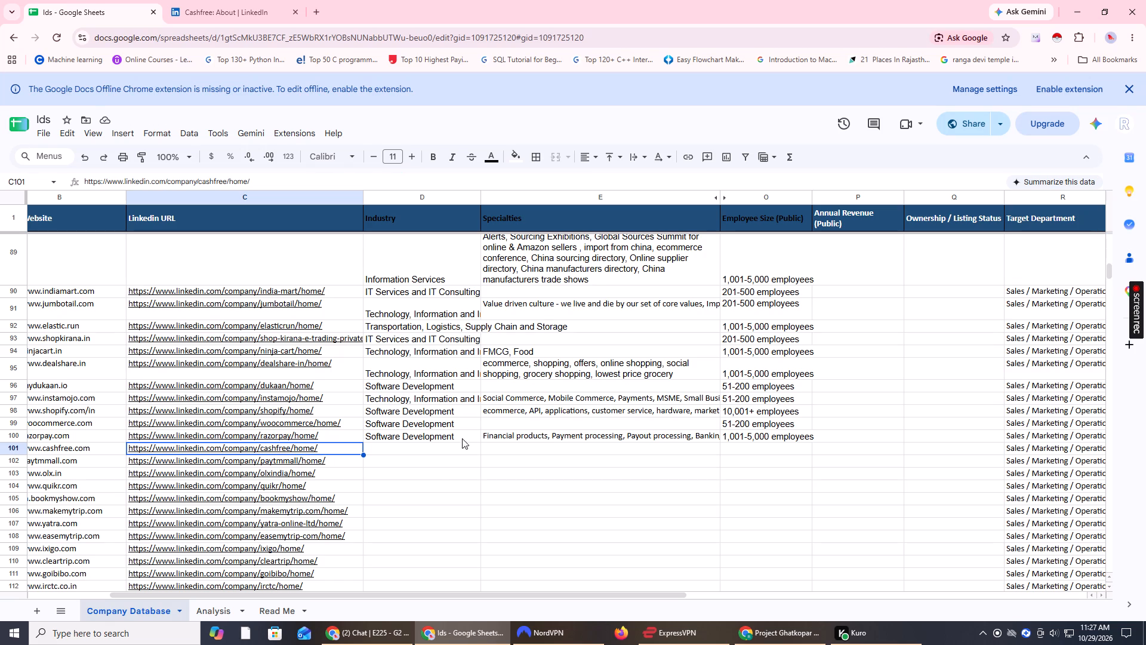
pyautogui.click(396, 448)
pyautogui.hotkey('ctrl', 'v')
# Copy Cashfree's company size, 501-1,000 employees, into Employee Size cell O101.
pyautogui.click(263, 0)
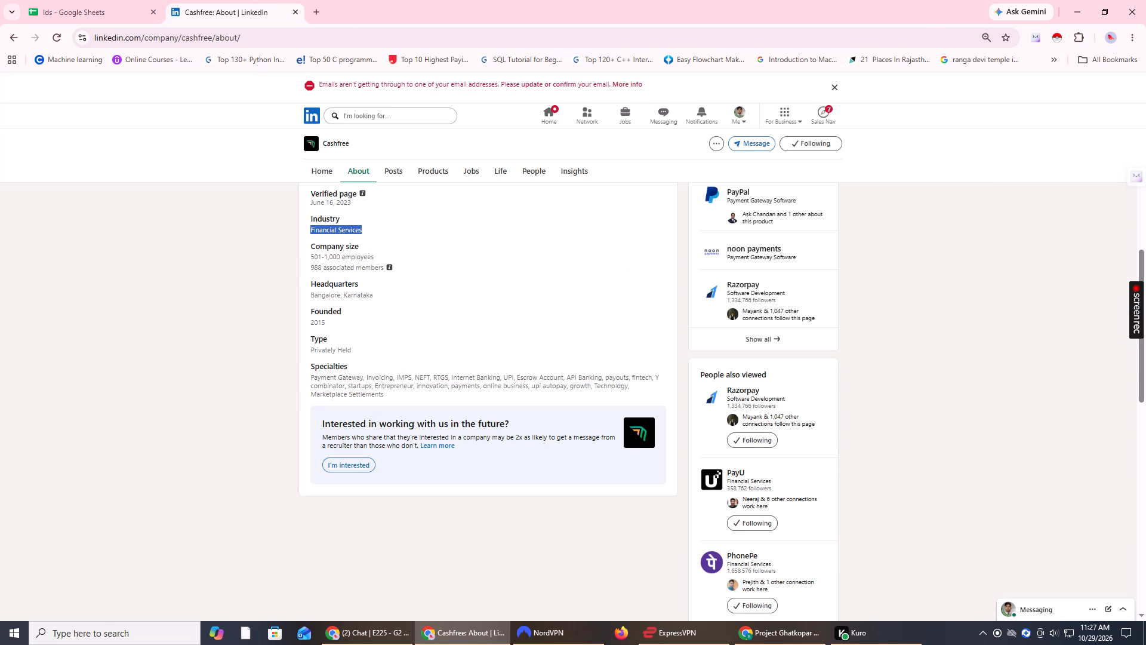
pyautogui.doubleClick(334, 254)
pyautogui.click(334, 254)
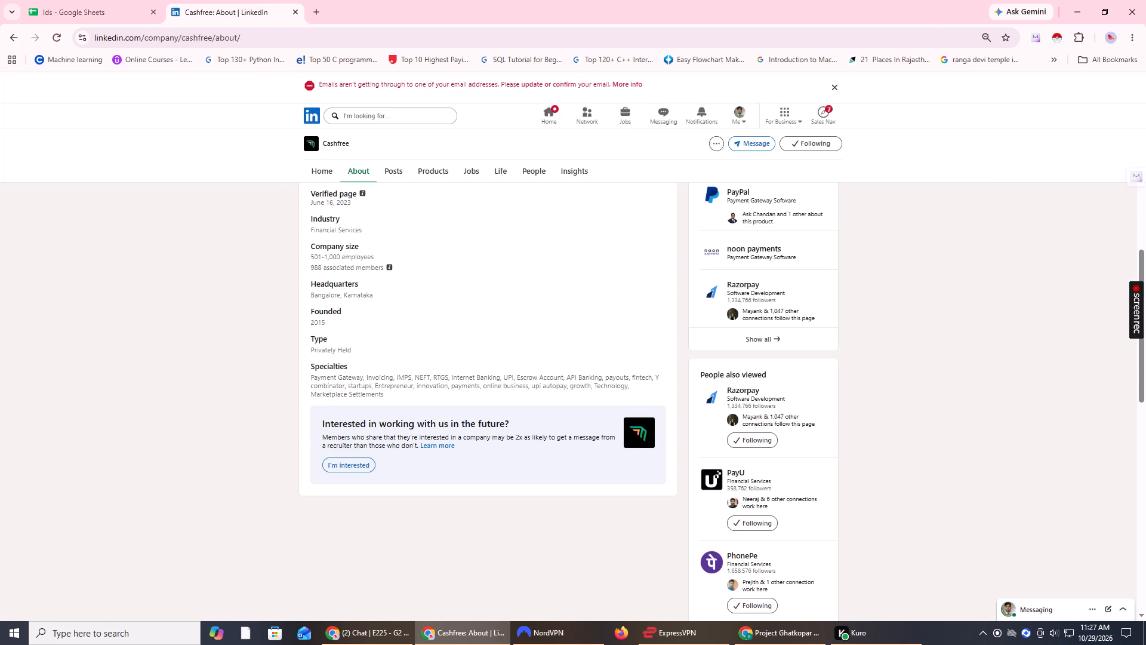
pyautogui.click(334, 254)
pyautogui.hotkey('ctrl', 'a')
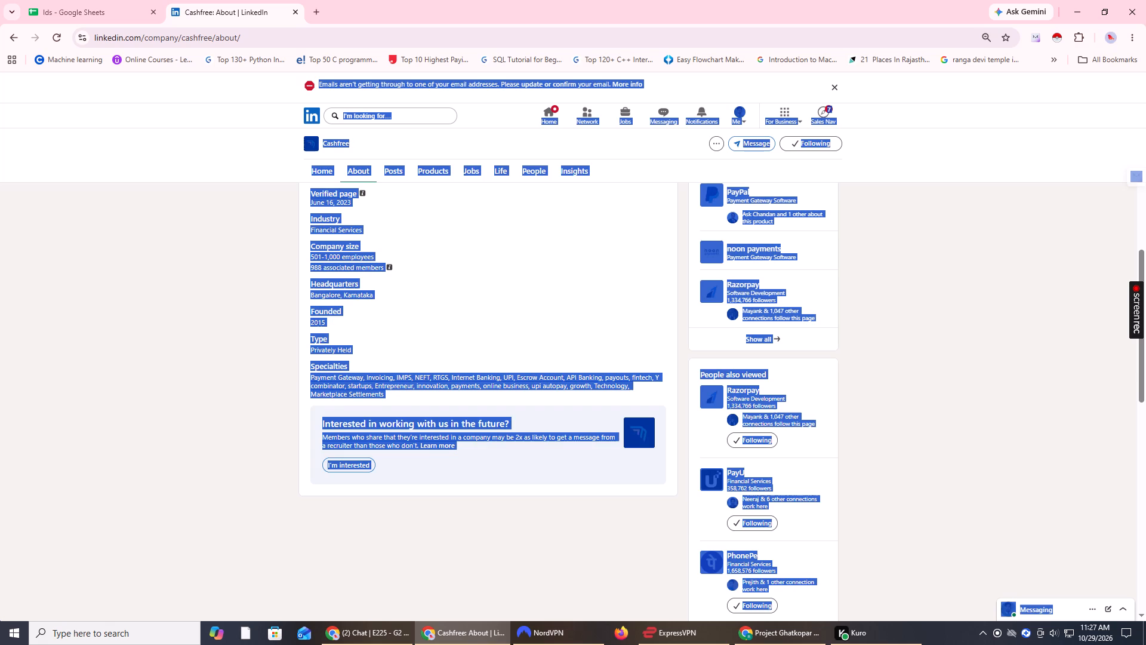
pyautogui.tripleClick(334, 254)
pyautogui.hotkey('ctrl', 'c')
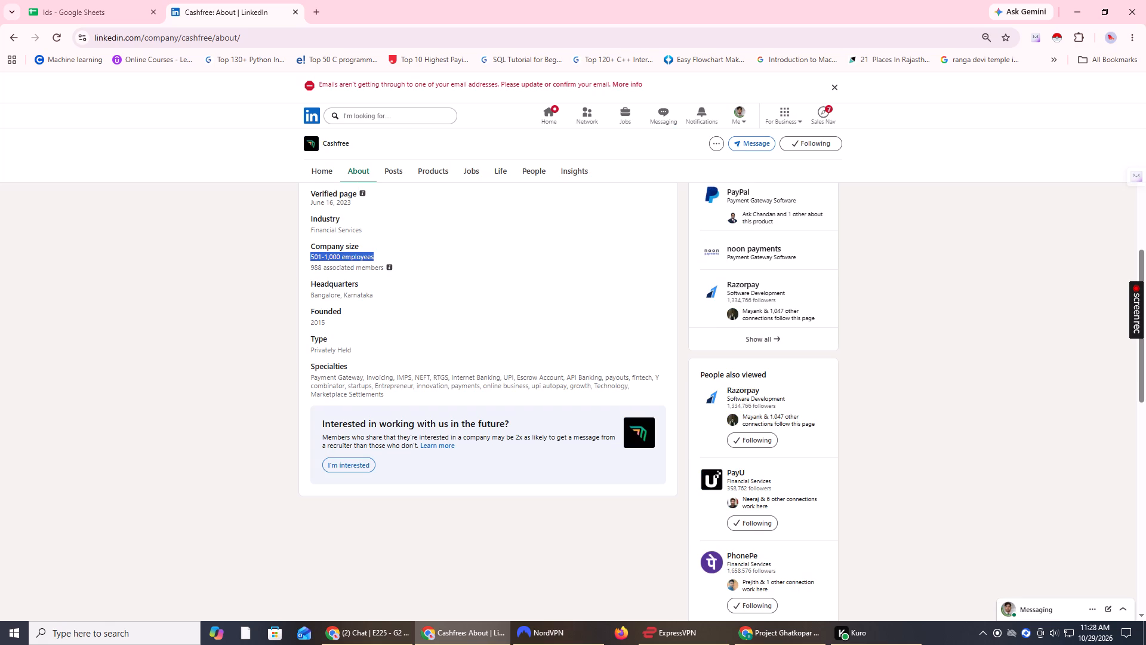
pyautogui.click(94, 0)
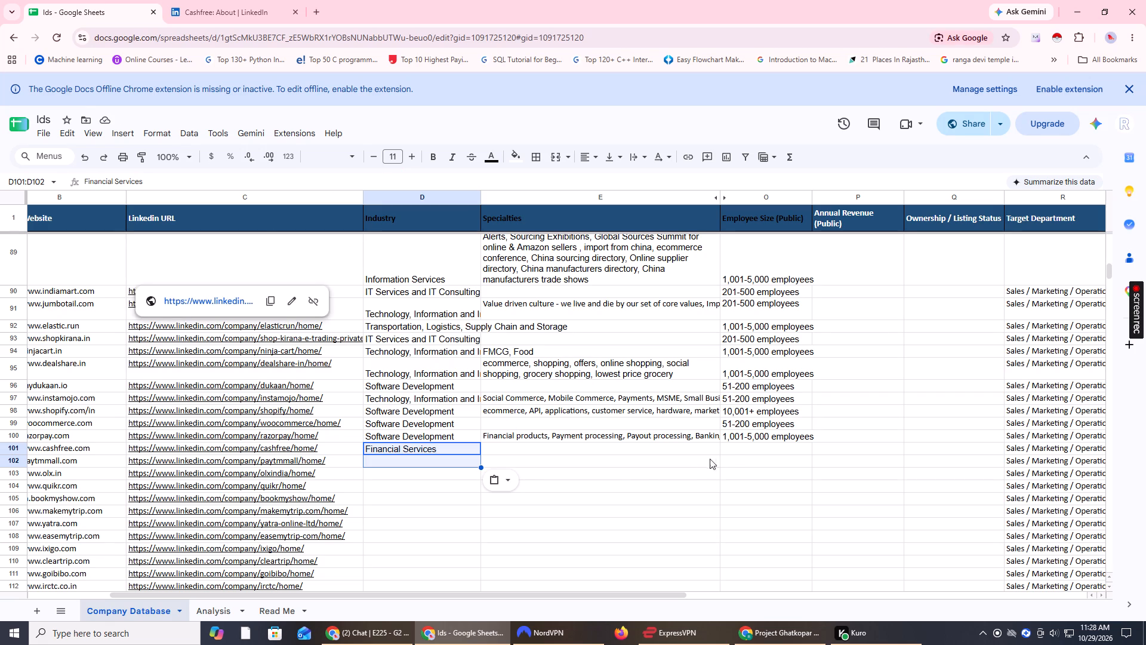
pyautogui.click(727, 451)
pyautogui.hotkey('ctrl', 'v')
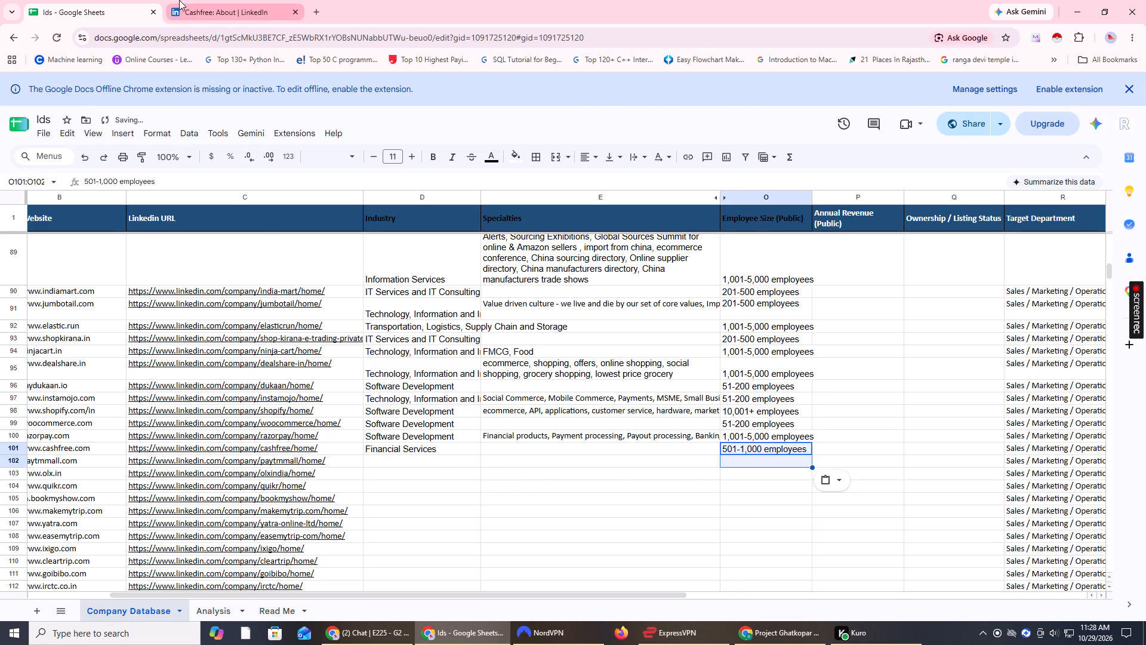
# Copy Cashfree's full specialties list, Payment Gateway through Marketplace Settlements, strip its formatting via a blank tab's address bar, and paste it into E101.
pyautogui.click(204, 0)
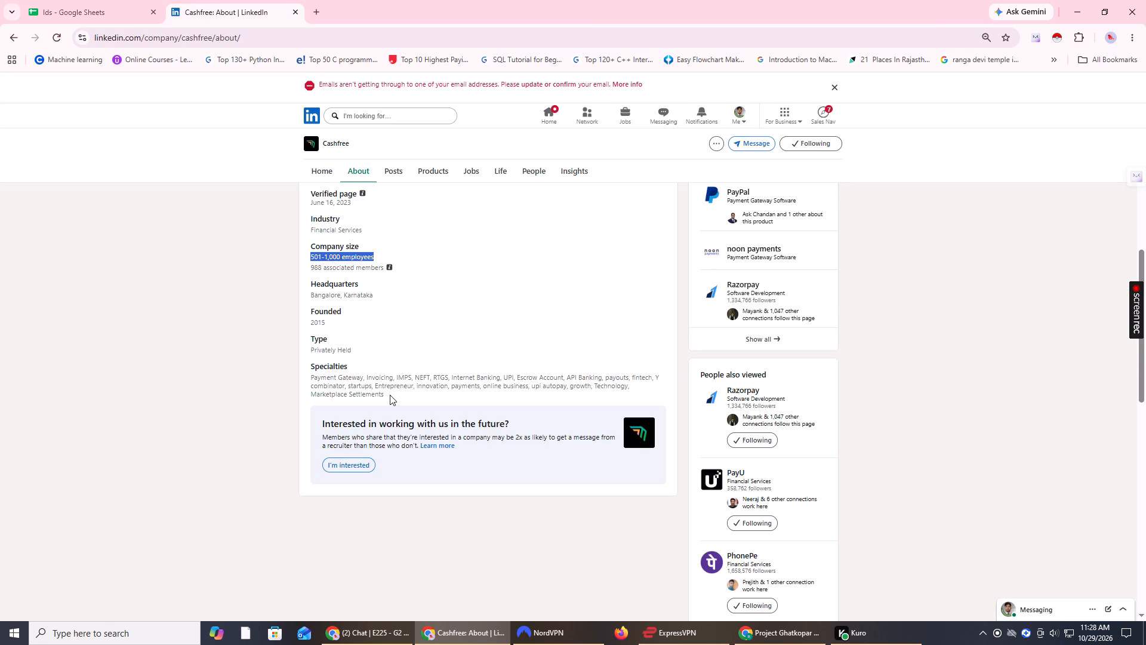
pyautogui.moveTo(390, 395); pyautogui.dragTo(322, 380)
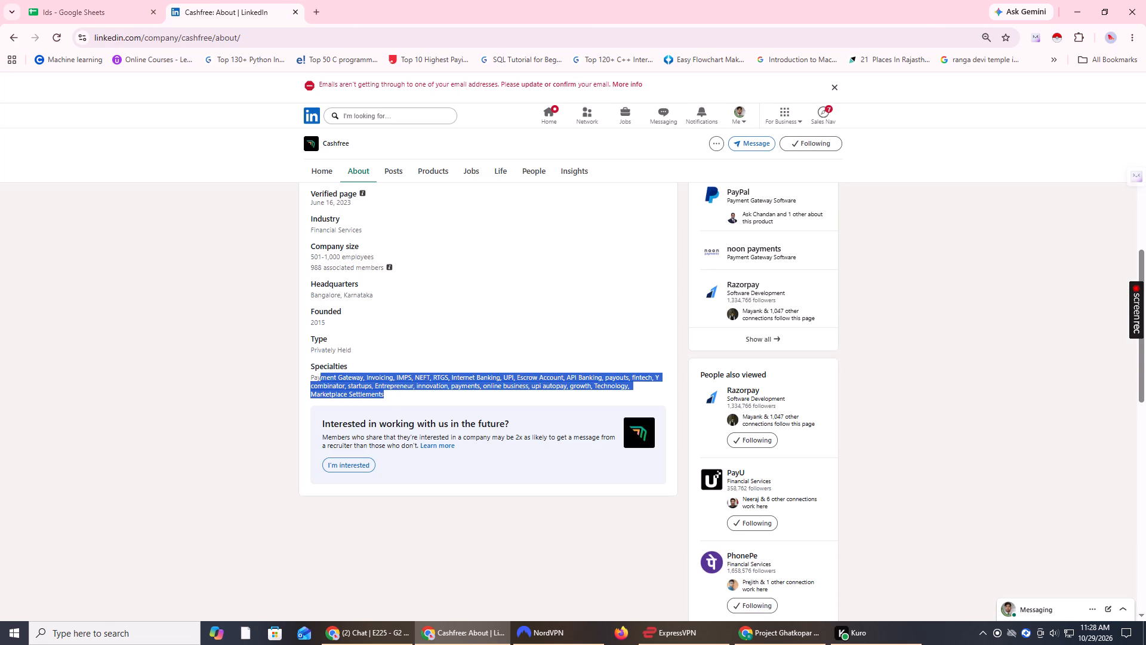
pyautogui.moveTo(322, 380); pyautogui.dragTo(304, 380)
pyautogui.hotkey('ctrl', 'c')
pyautogui.click(309, 2)
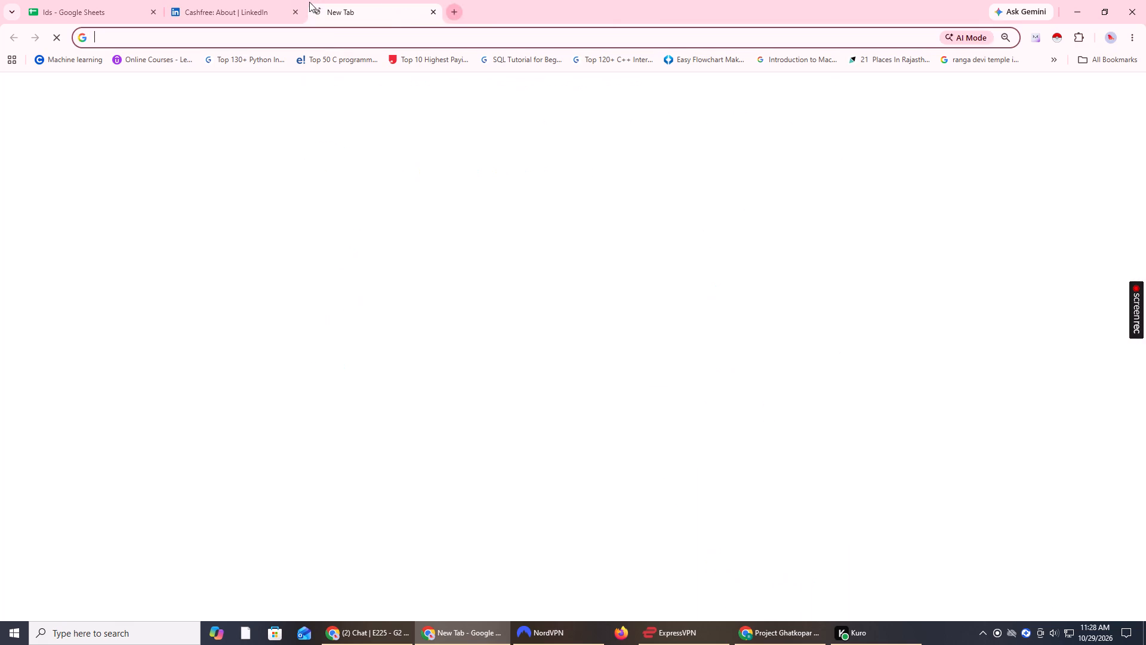
pyautogui.hotkey('ctrl', 'v')
pyautogui.hotkey('ctrl', 'a')
pyautogui.hotkey('ctrl', 'c')
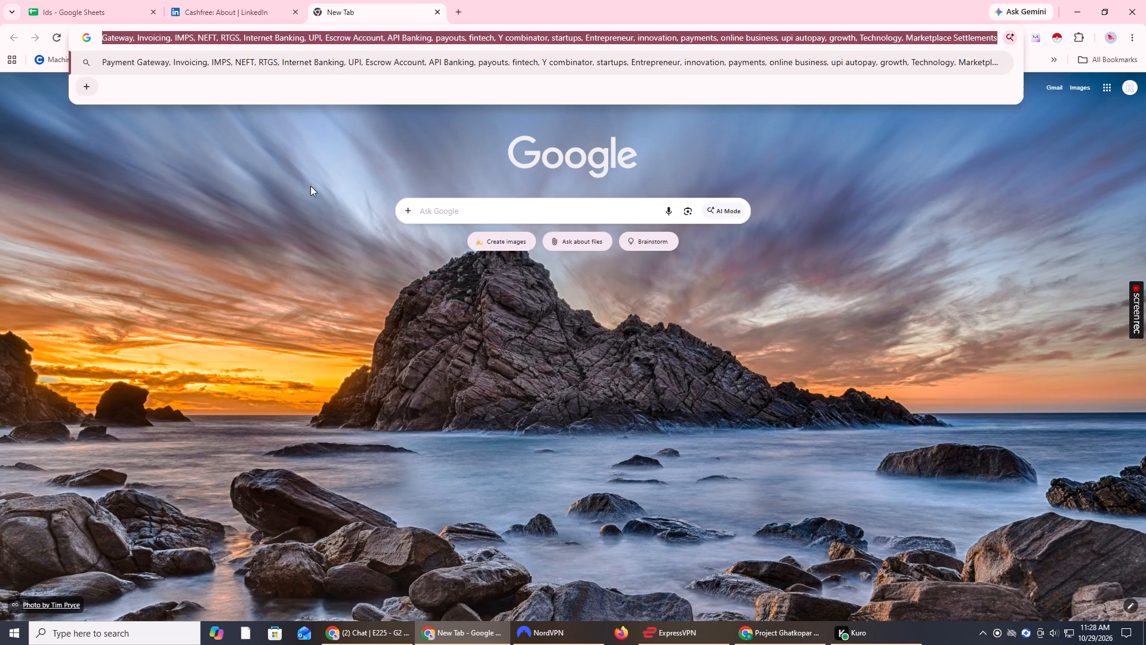
pyautogui.click(128, 0)
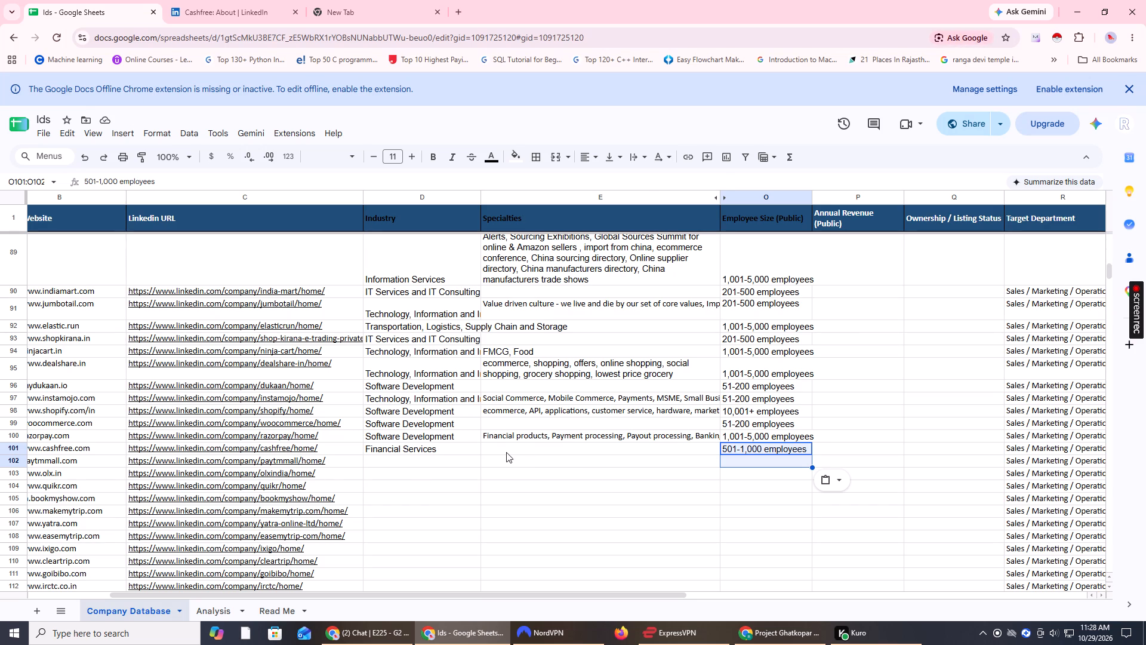
pyautogui.click(506, 452)
pyautogui.hotkey('ctrl', 'v')
pyautogui.click(446, 472)
# Open Paytm Mall's LinkedIn page from its URL in C102.
pyautogui.scroll(-3, 422, 451)
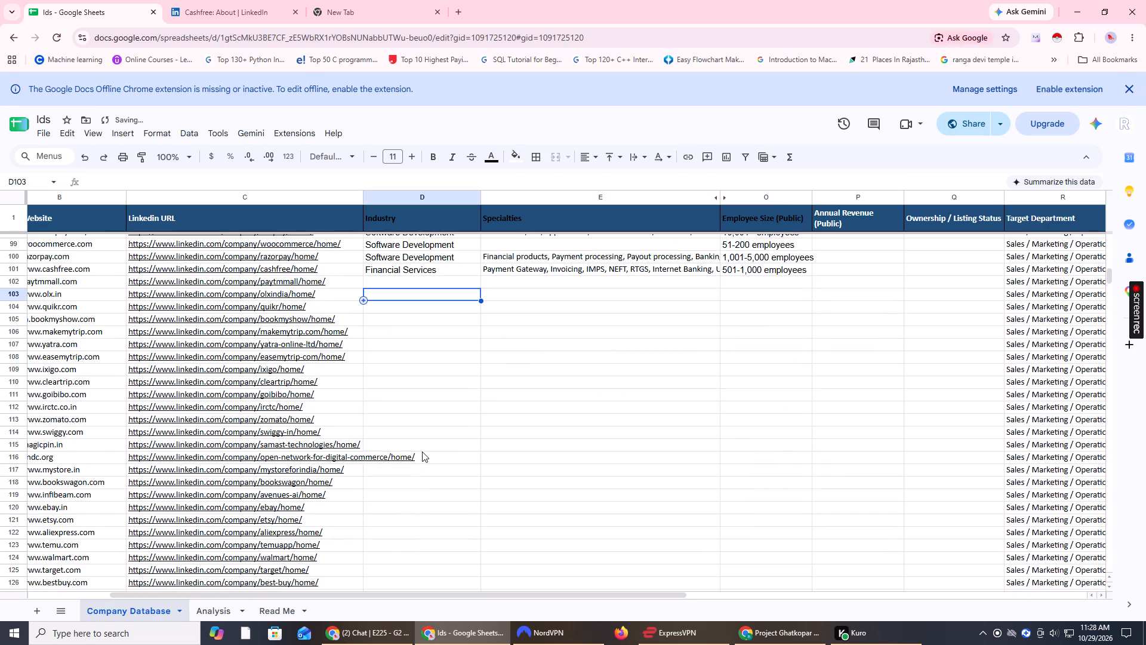
pyautogui.click(277, 282)
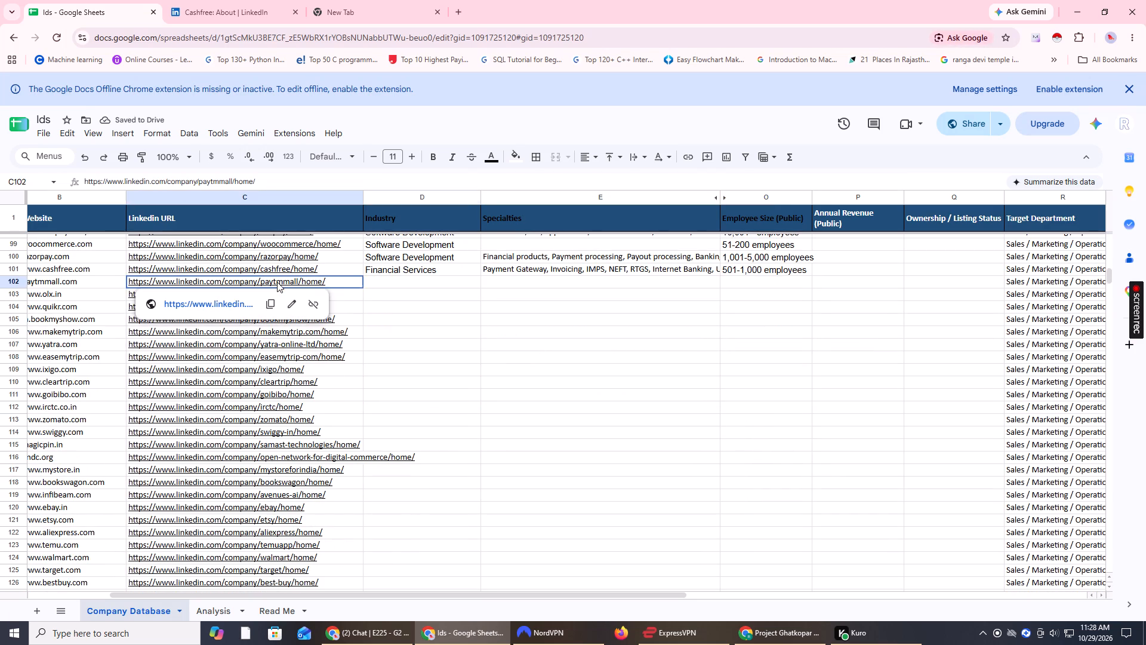
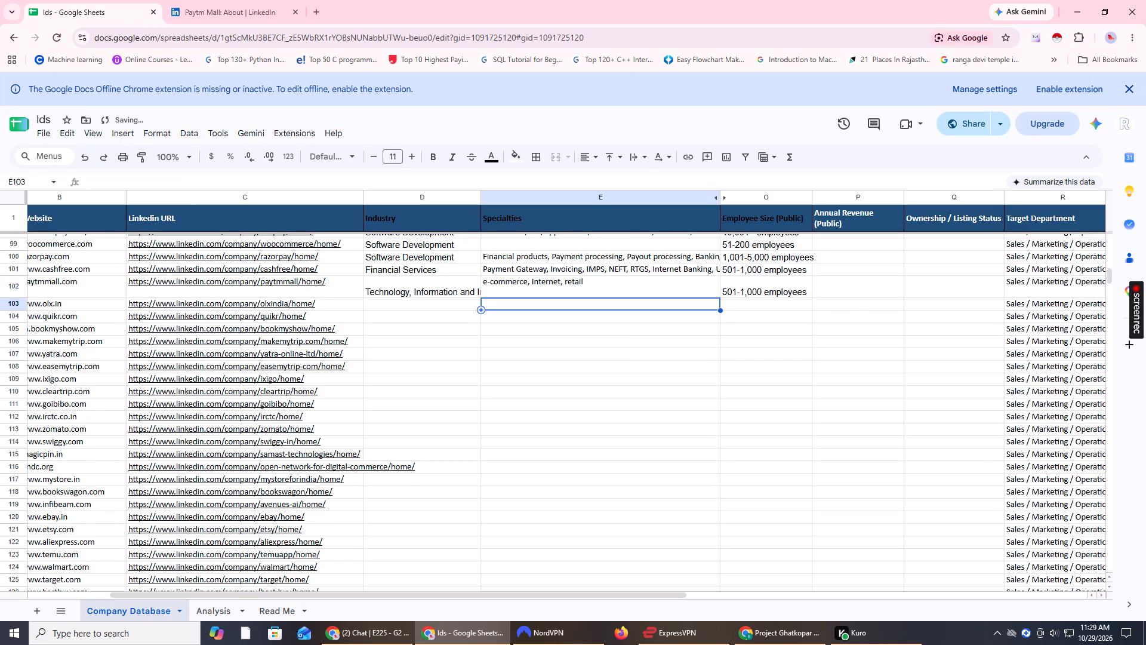
# Undo the formatted specialties paste, strip the formatting through a blank tab's address bar, and paste "e-commerce, Internet, retail" into Paytm Mall's cell E102.
pyautogui.hotkey('ctrl', 'z')
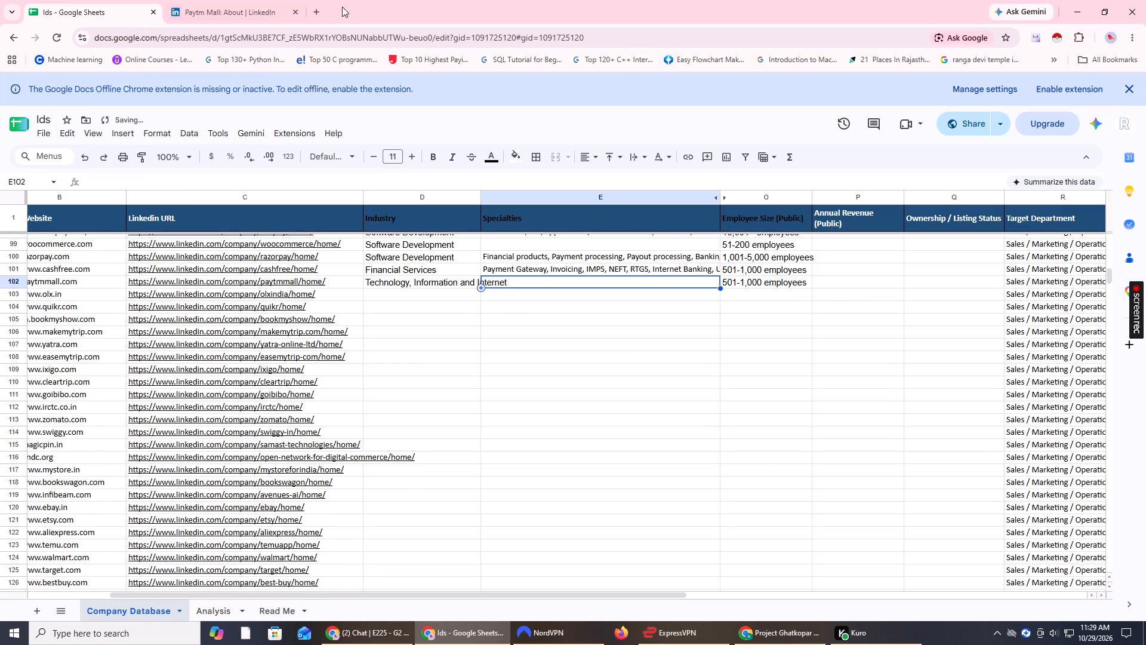
pyautogui.click(318, 7)
pyautogui.hotkey('ctrl', 'v')
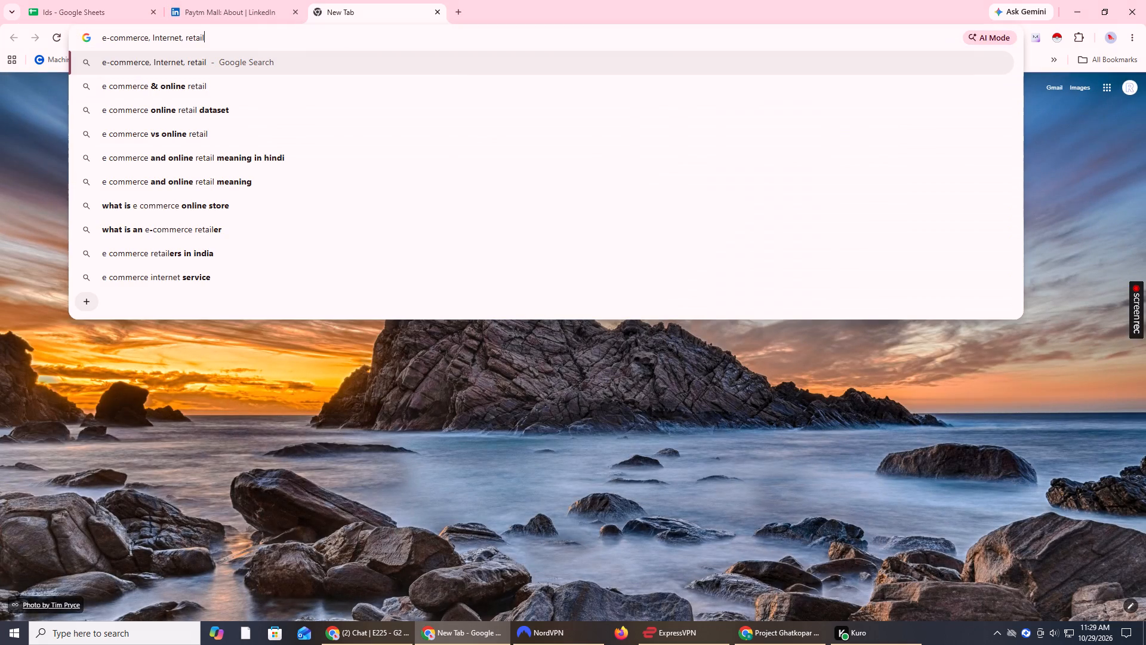
pyautogui.hotkey('ctrl', 'a')
pyautogui.hotkey('ctrl', 'c')
pyautogui.click(42, 0)
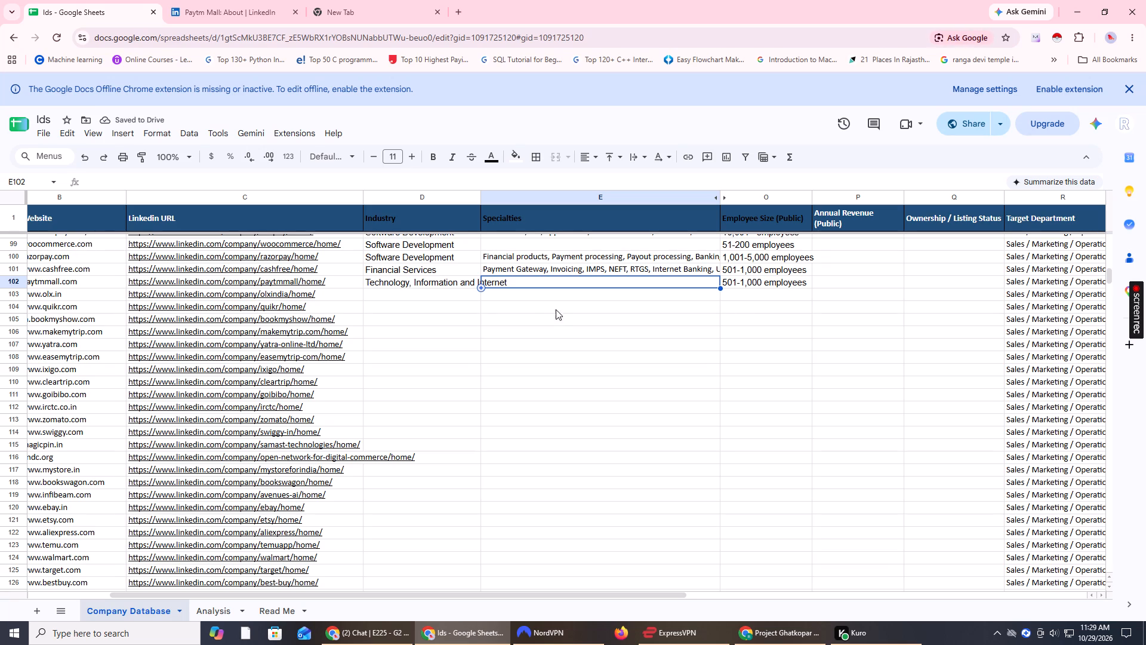
pyautogui.hotkey('ctrl', 'v')
pyautogui.click(498, 353)
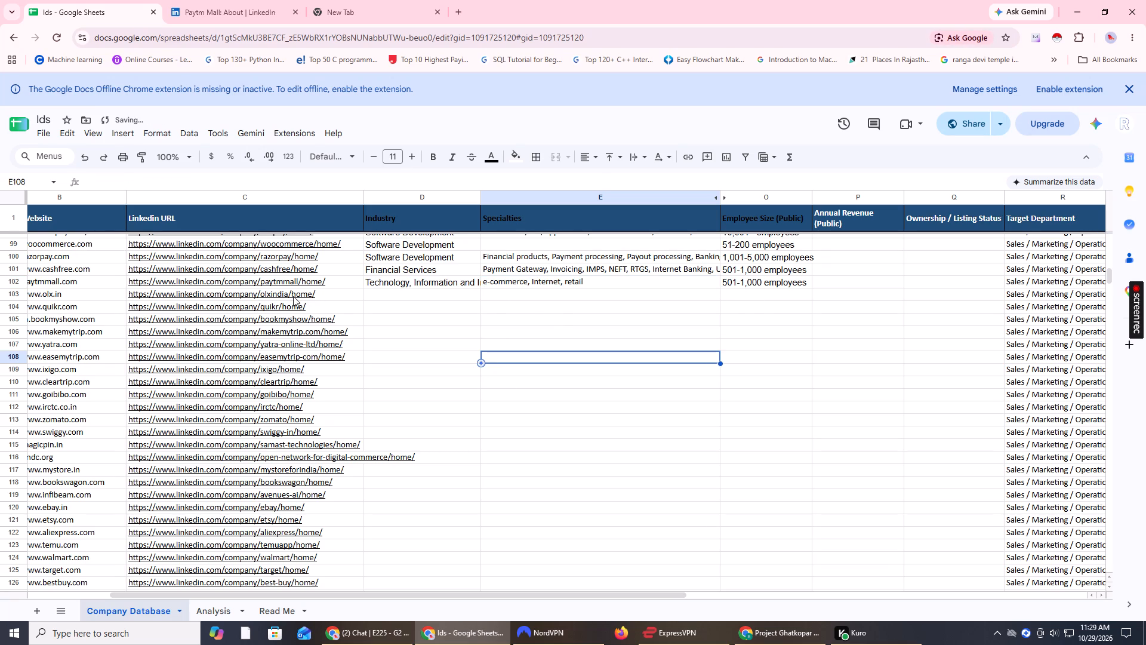
# Open OLX India's LinkedIn page from its URL in C103, close the Paytm Mall and blank tabs, and try to follow the company.
pyautogui.click(293, 296)
pyautogui.click(238, 315)
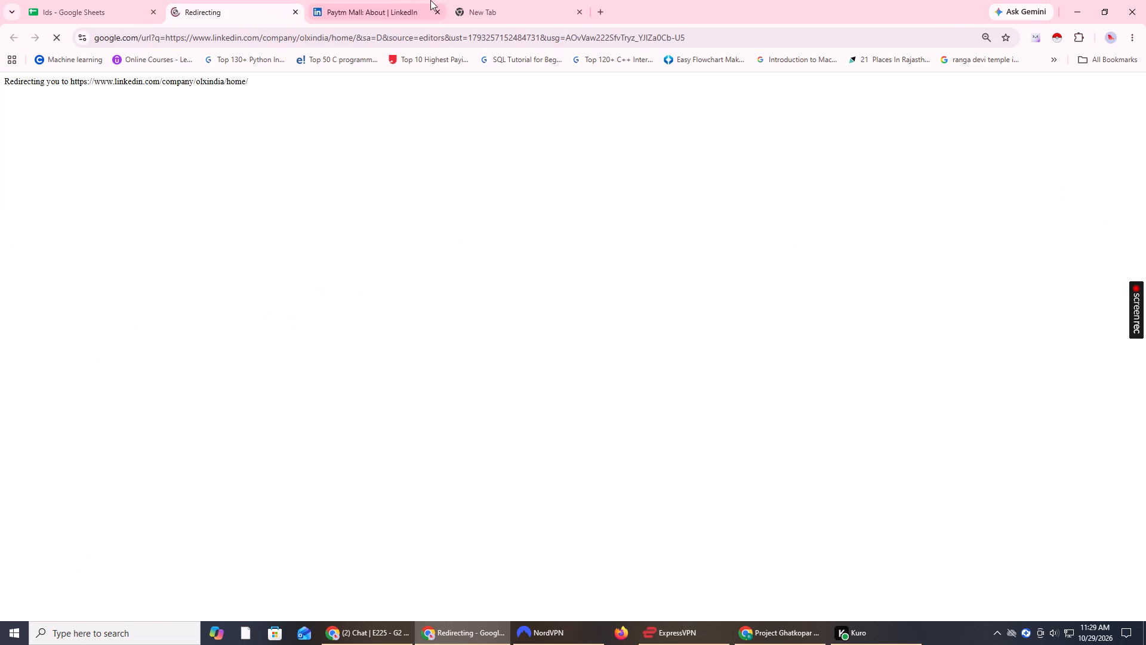
pyautogui.click(439, 12)
pyautogui.click(439, 12)
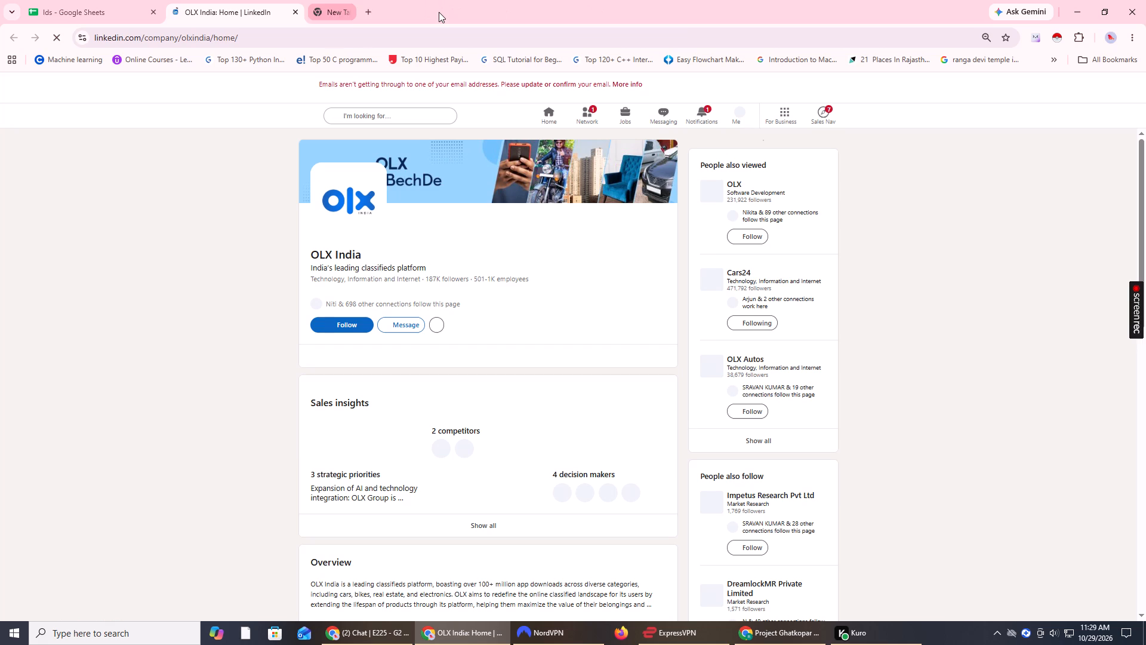
pyautogui.click(347, 328)
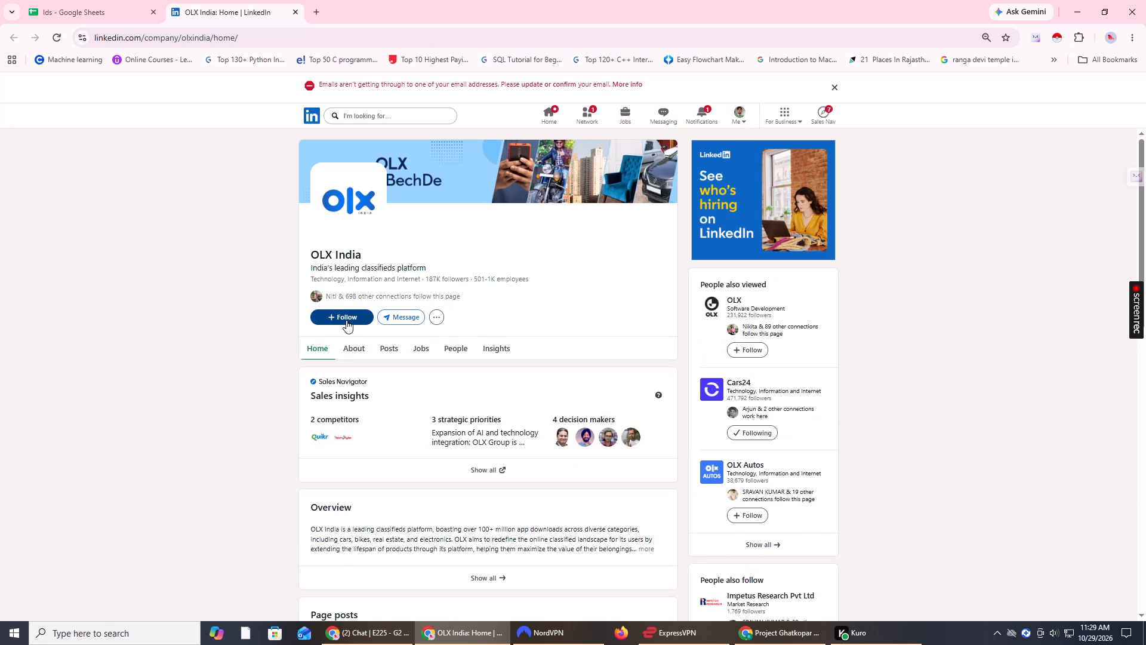
# Copy OLX India's industry, Technology, Information and Internet, from its About page into Industry cell D103.
pyautogui.click(353, 346)
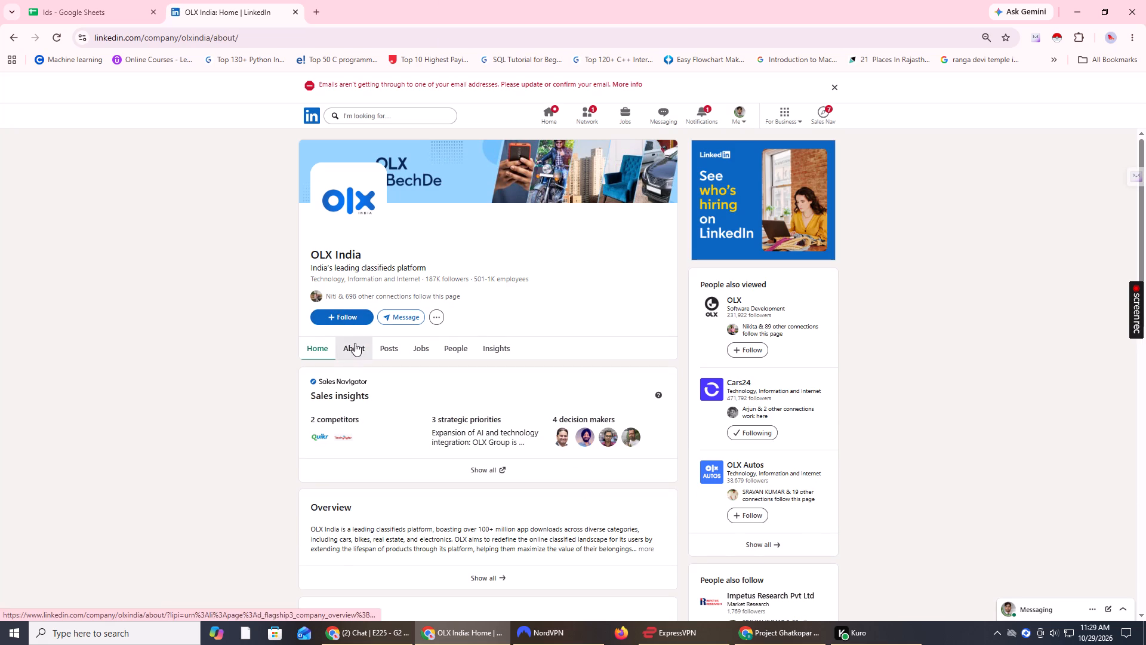
pyautogui.scroll(-4, 439, 393)
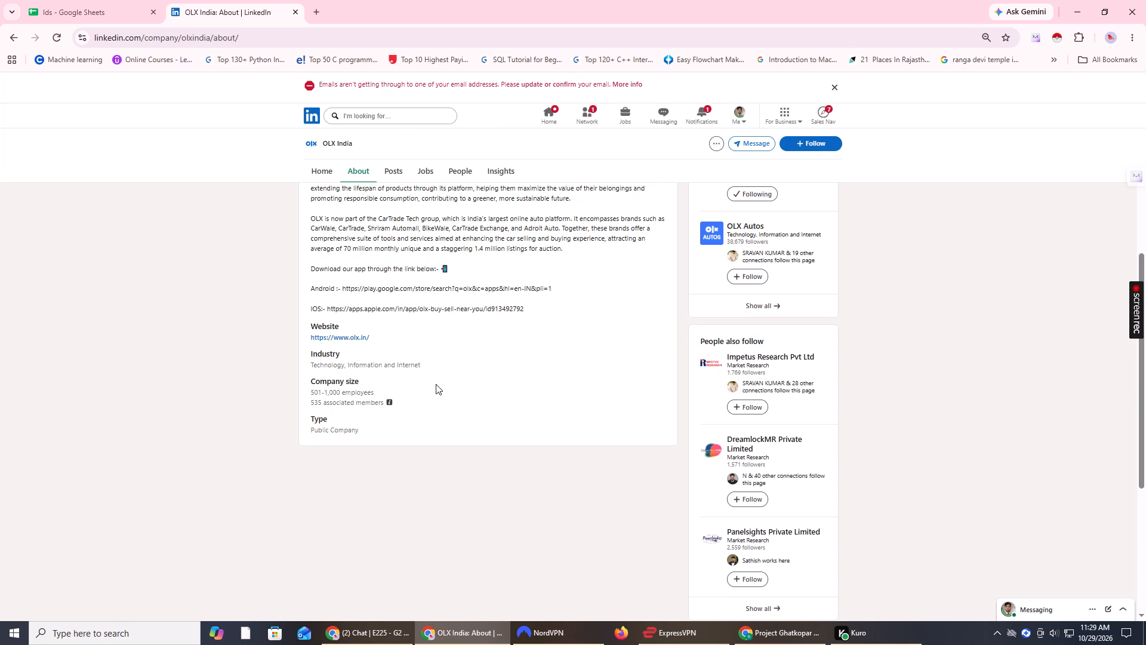
pyautogui.tripleClick(359, 365)
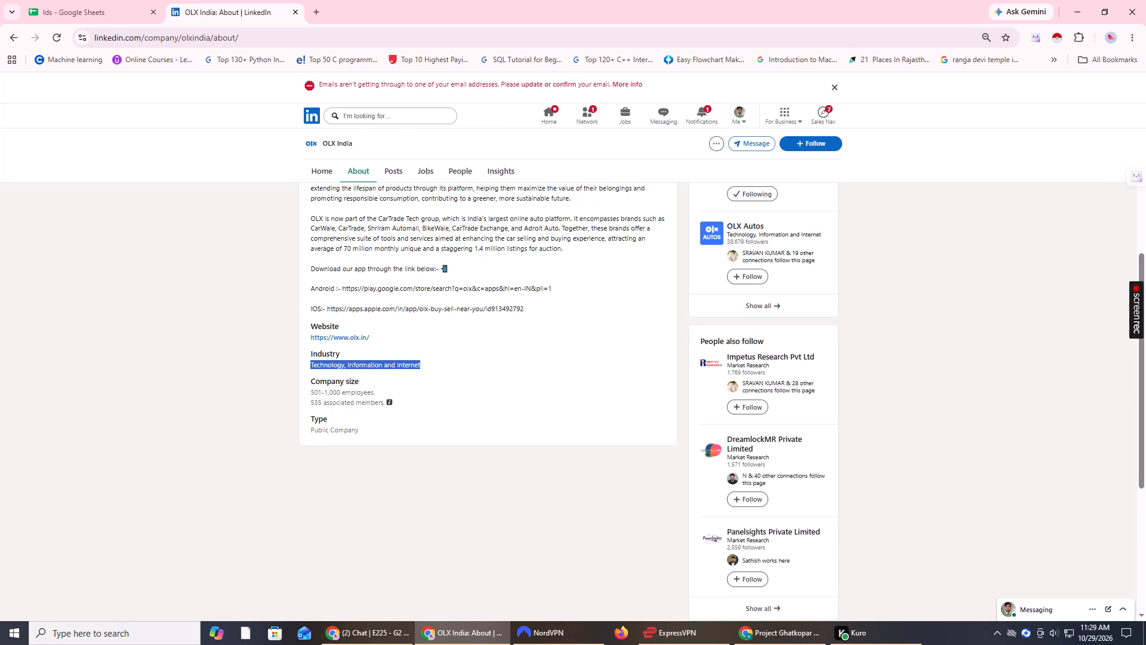
pyautogui.hotkey('ctrl', 'c')
pyautogui.click(91, 0)
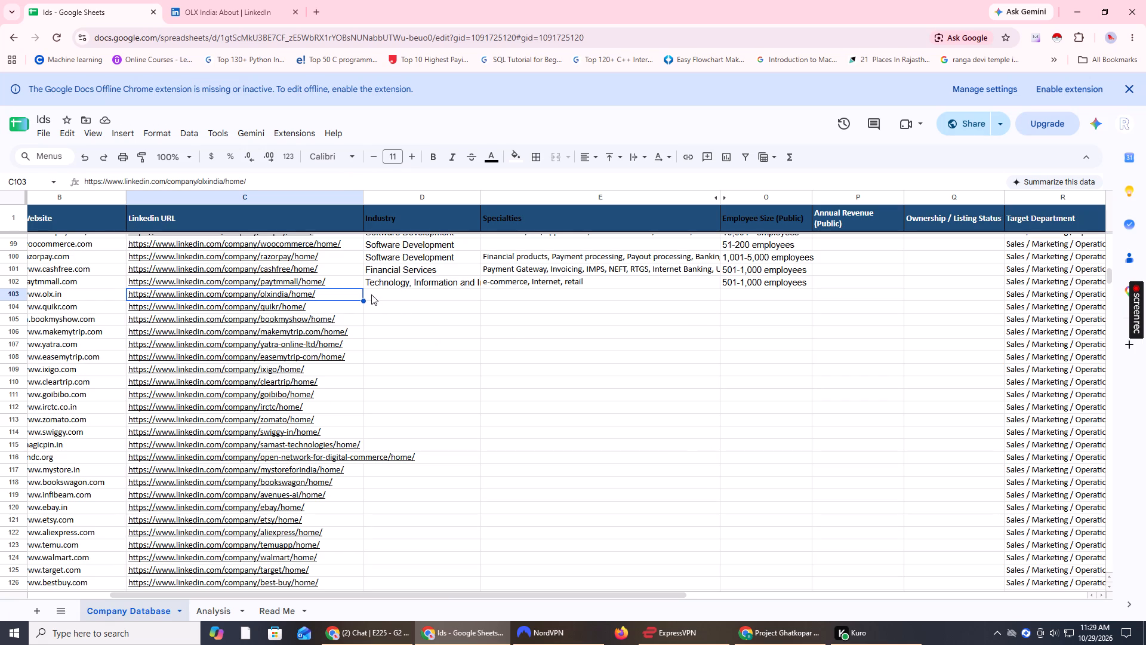
pyautogui.click(371, 294)
pyautogui.hotkey('ctrl', 'v')
# Copy OLX India's company size, 501-1,000 employees, into Employee Size cell O103.
pyautogui.click(235, 0)
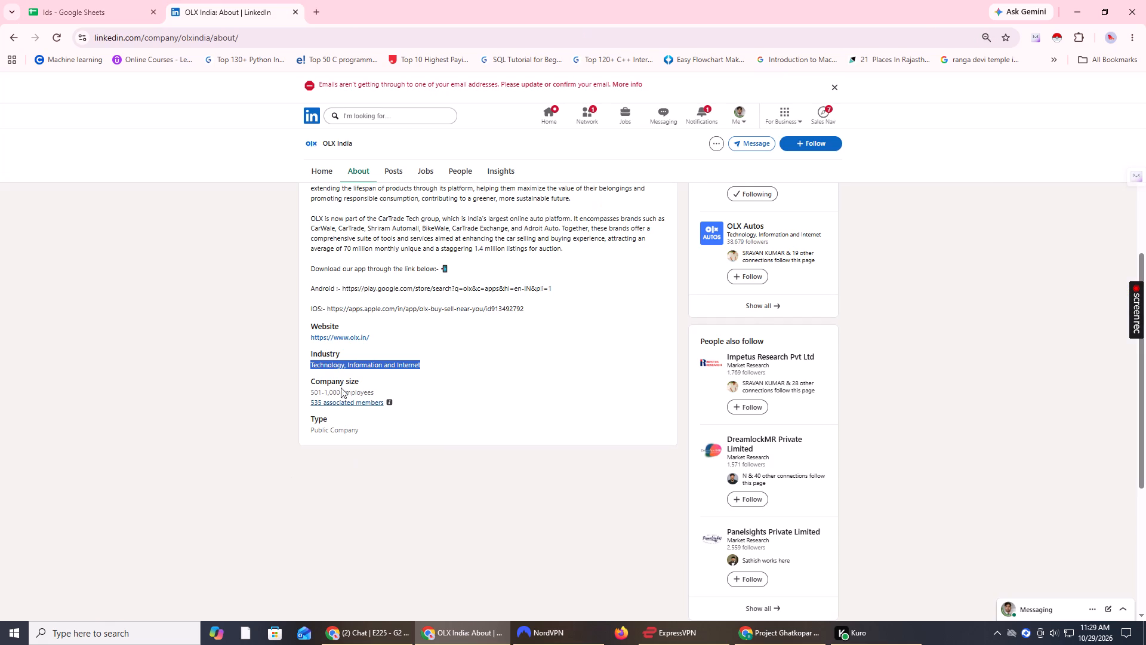
pyautogui.tripleClick(337, 391)
pyautogui.hotkey('ctrl', 'c')
pyautogui.click(56, 0)
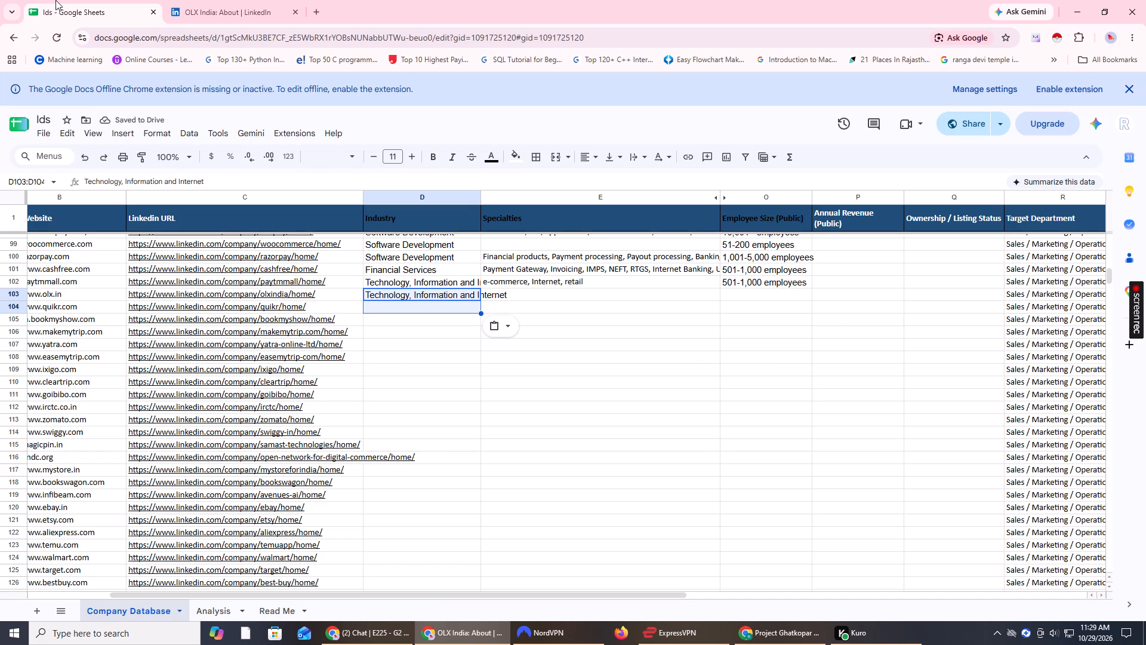
pyautogui.click(726, 294)
pyautogui.hotkey('ctrl', 'v')
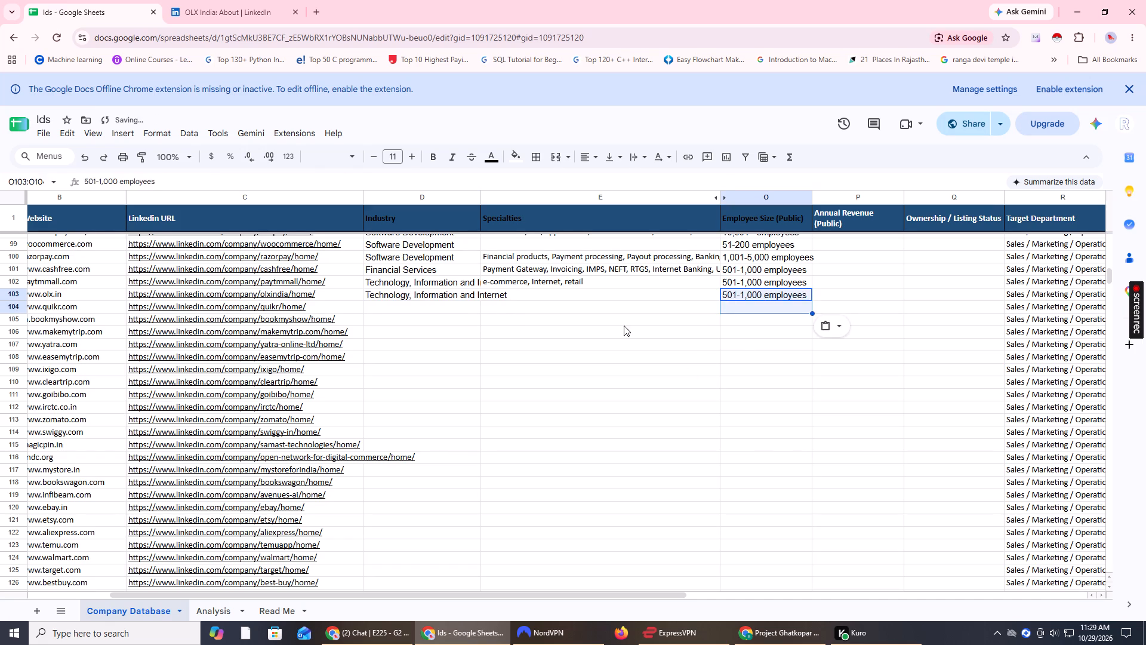
pyautogui.click(577, 325)
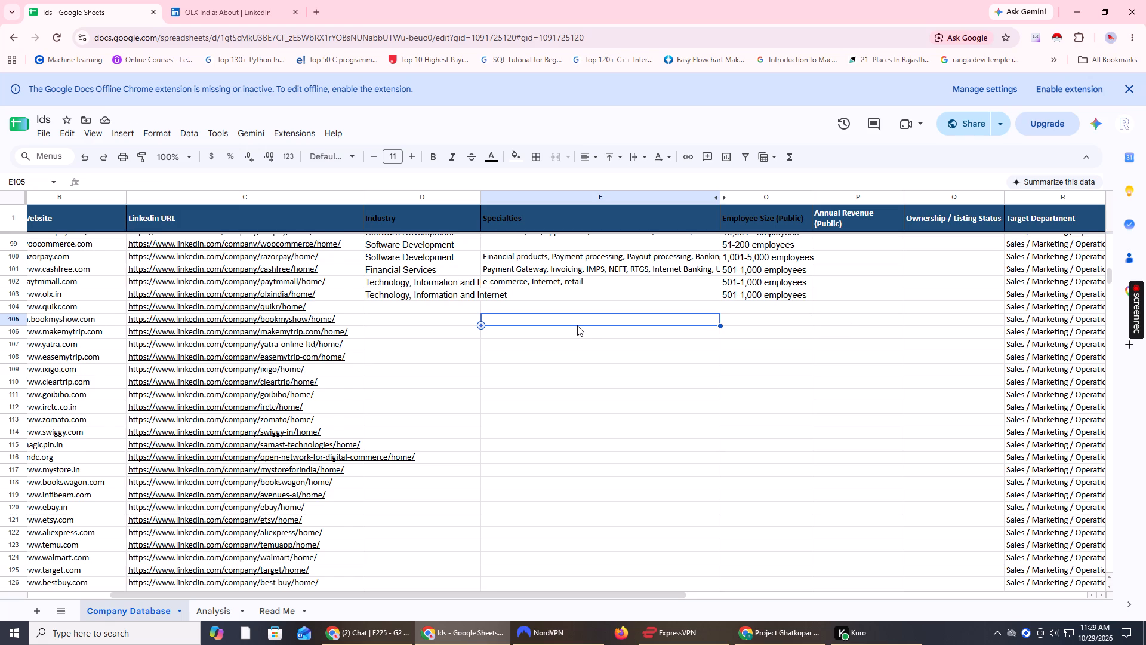
# Open Quikr's LinkedIn page from its URL in C104, close the OLX India tab, and follow Quikr.
pyautogui.scroll(-2, 577, 325)
pyautogui.scroll(1, 577, 327)
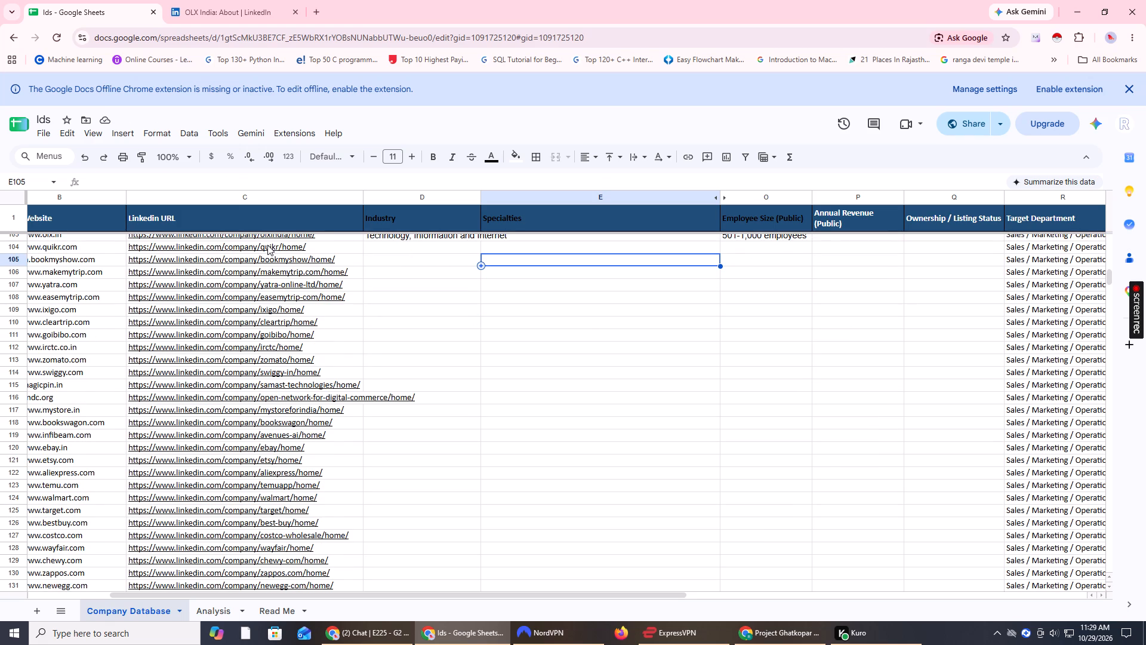
pyautogui.click(267, 245)
pyautogui.click(196, 272)
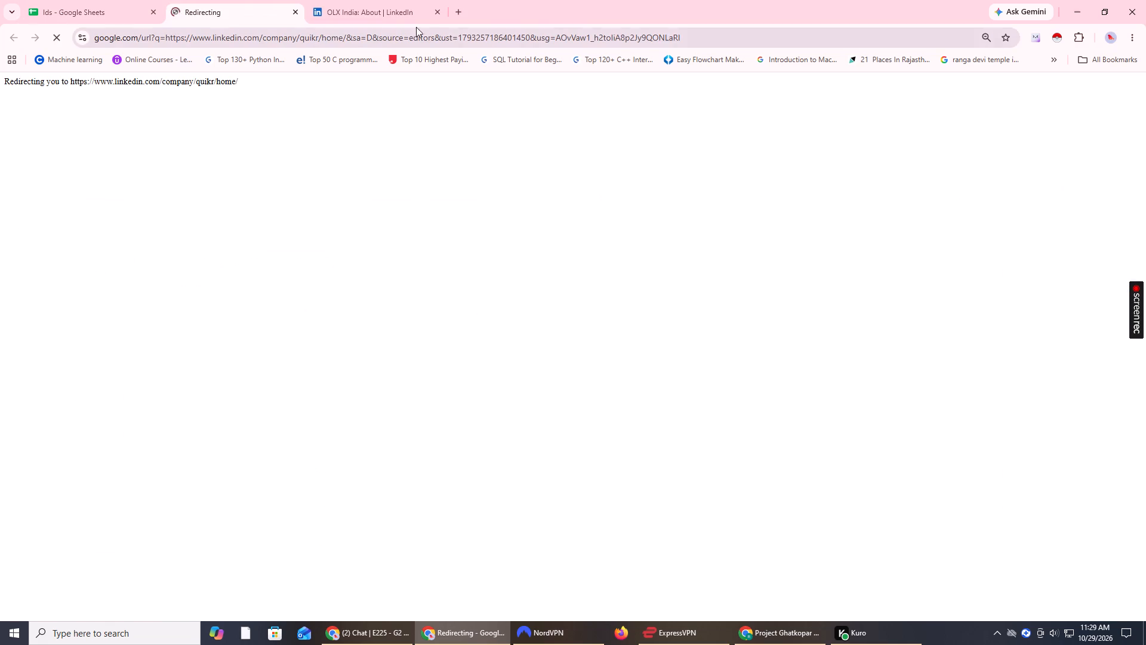
pyautogui.click(438, 11)
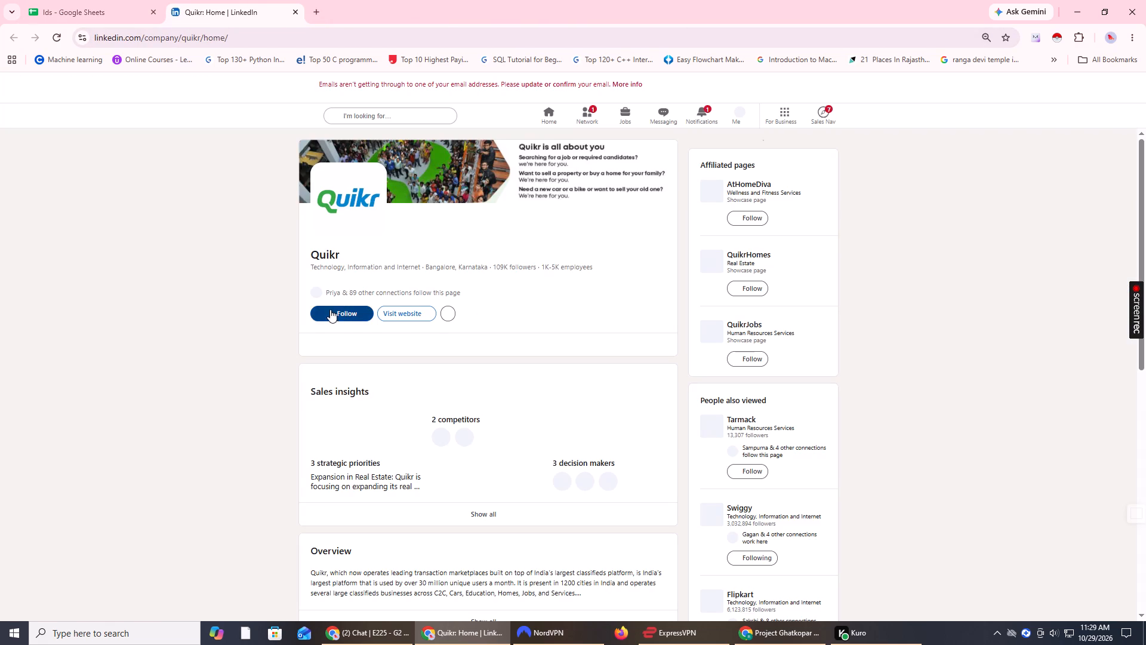
pyautogui.click(330, 317)
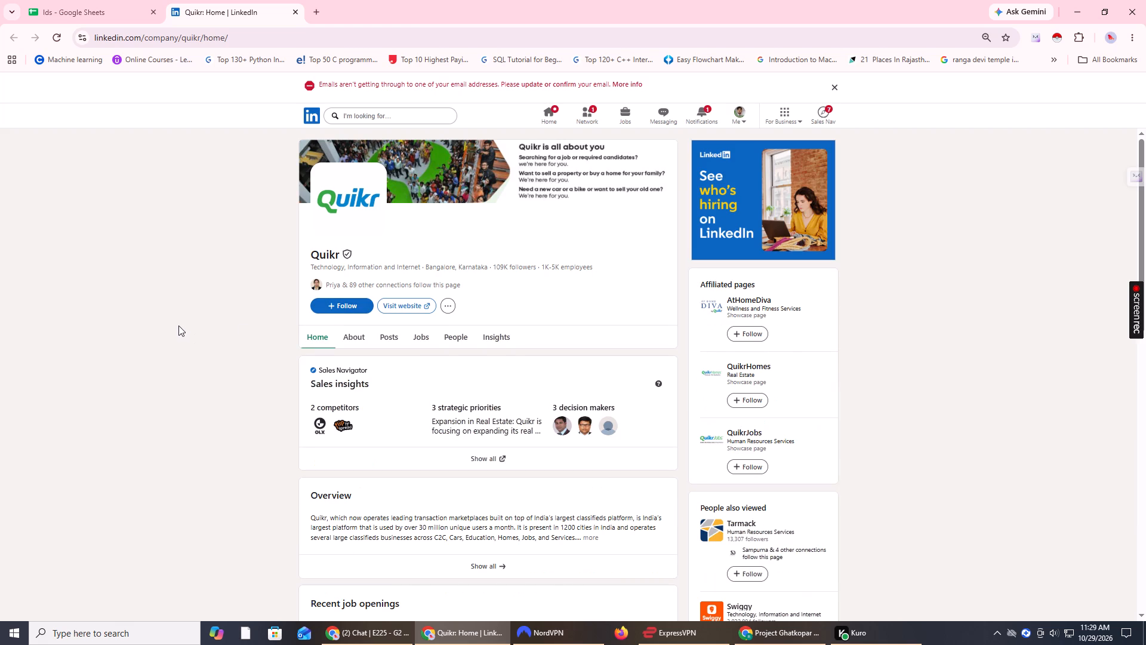
pyautogui.click(334, 309)
# Copy Quikr's industry, Technology, Information and Internet, from its About page into Industry cell D104.
pyautogui.click(356, 337)
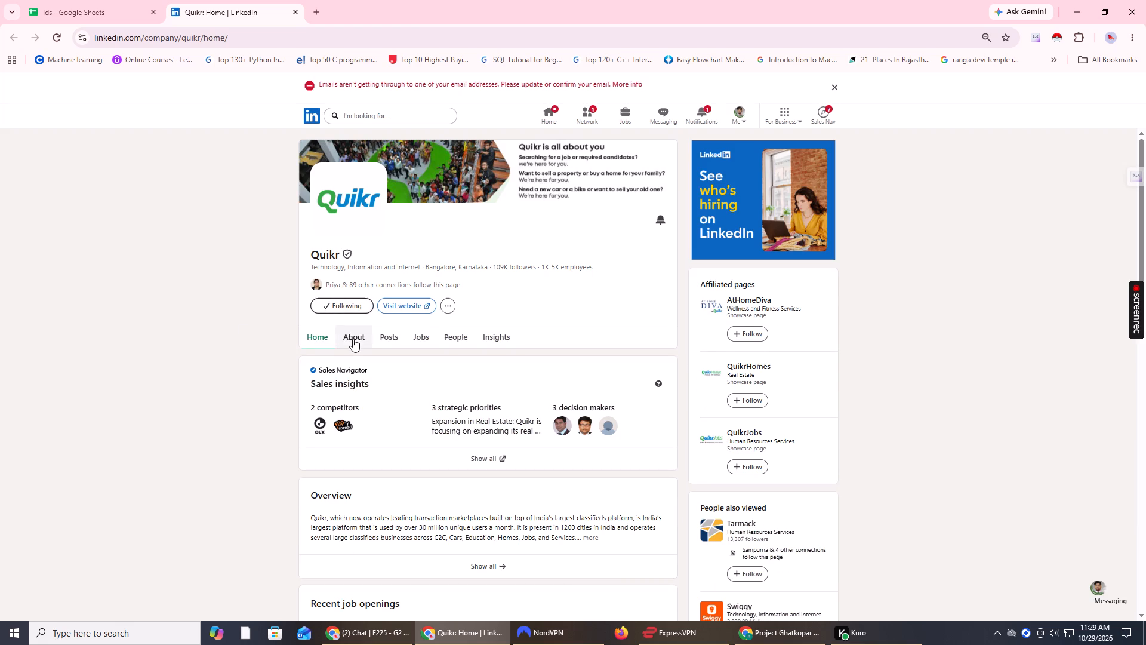
pyautogui.scroll(-2, 347, 331)
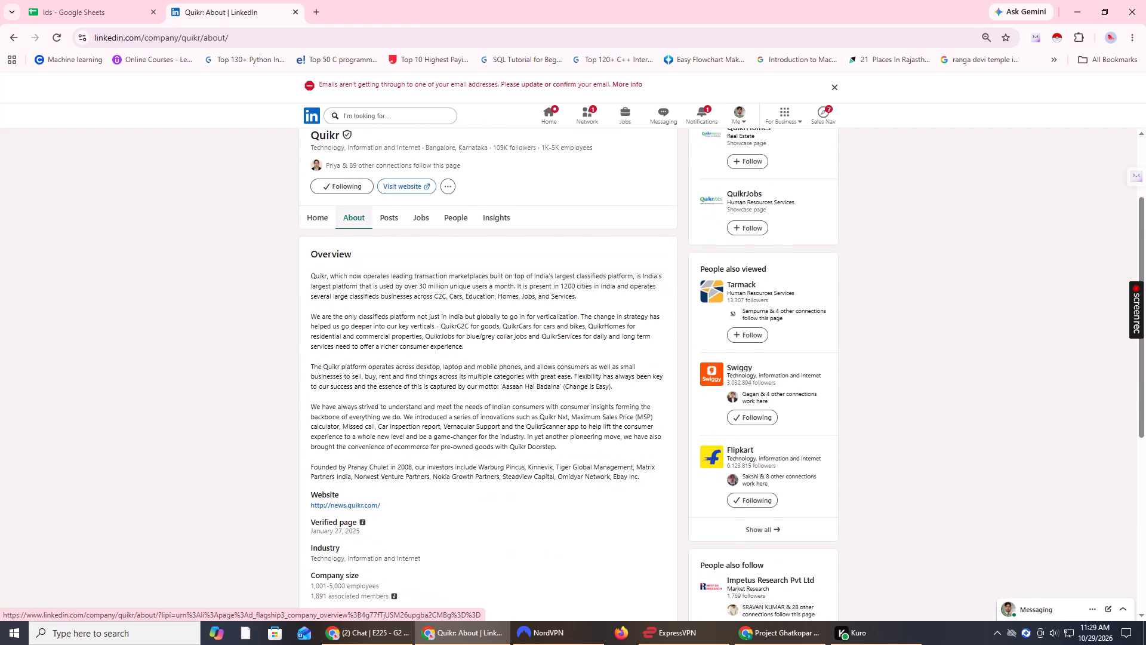
pyautogui.scroll(-3, 347, 331)
pyautogui.tripleClick(346, 382)
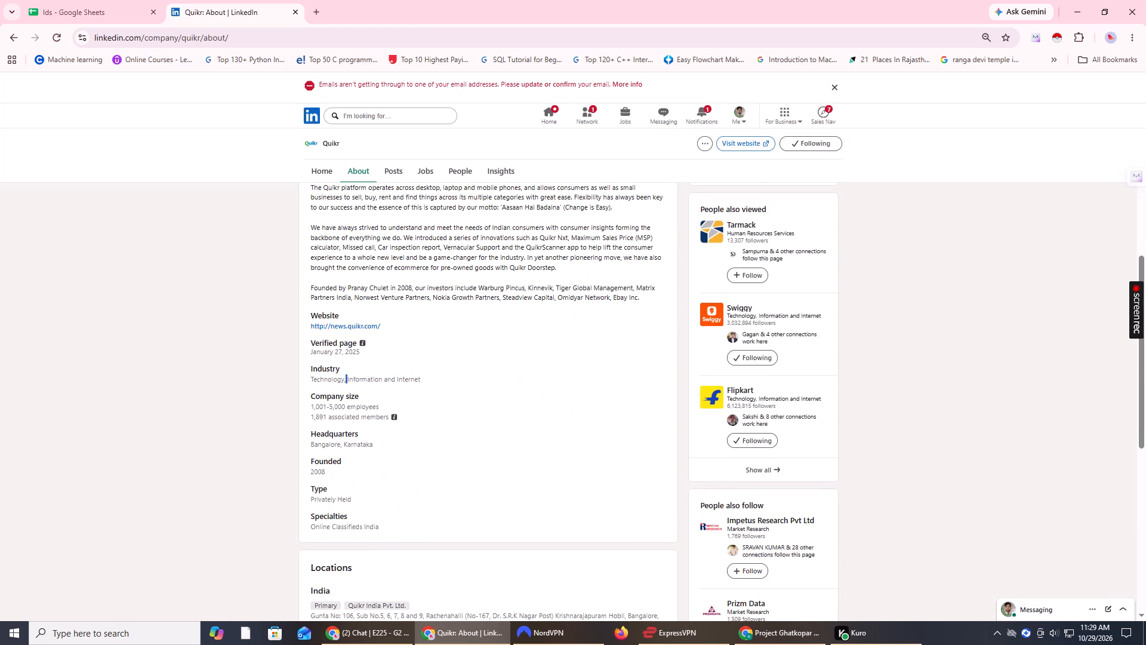
pyautogui.hotkey('ctrl', 'c')
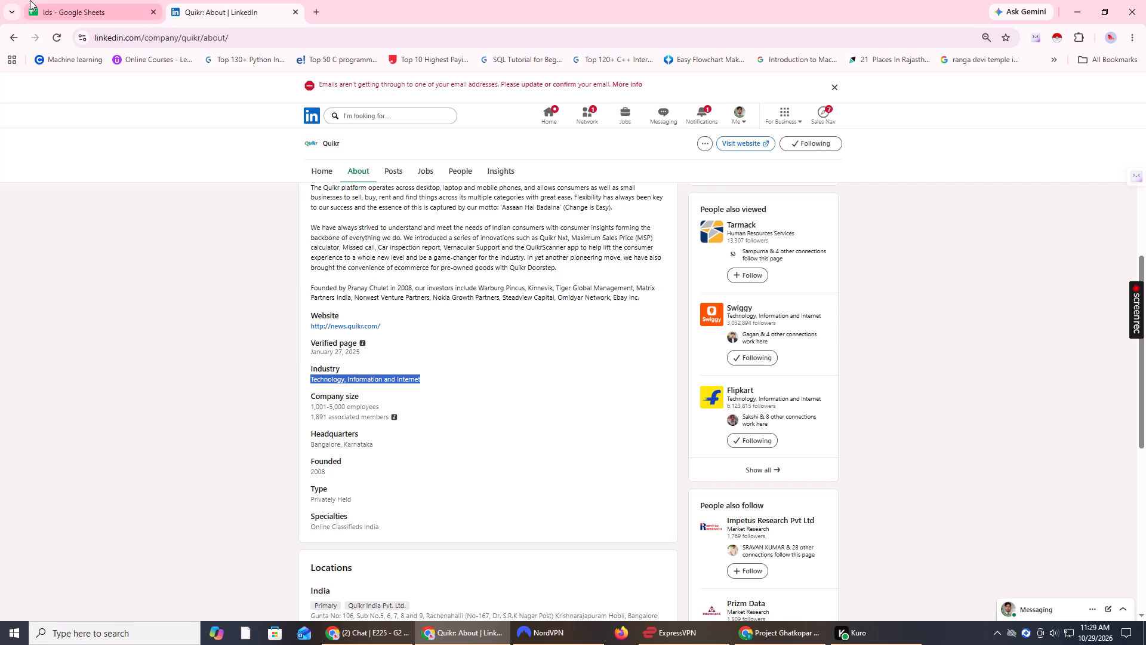
pyautogui.click(72, 0)
pyautogui.click(386, 248)
pyautogui.hotkey('ctrl', 'v')
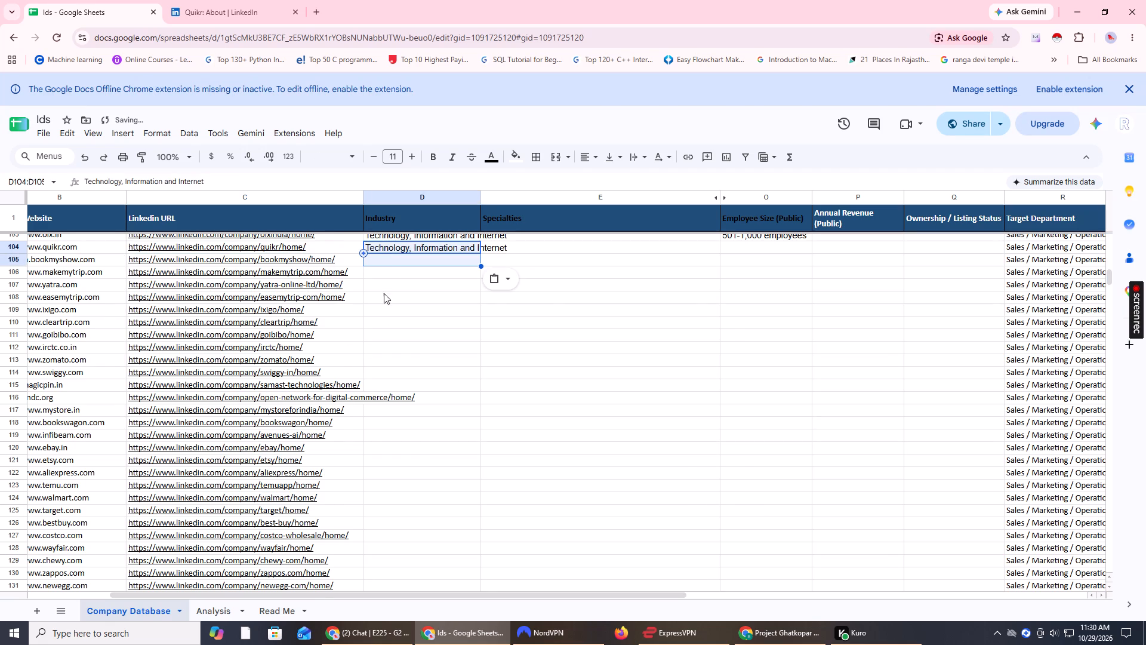
# Copy Quikr's company size, 1,001-5,000 employees, into Employee Size cell O104.
pyautogui.click(209, 0)
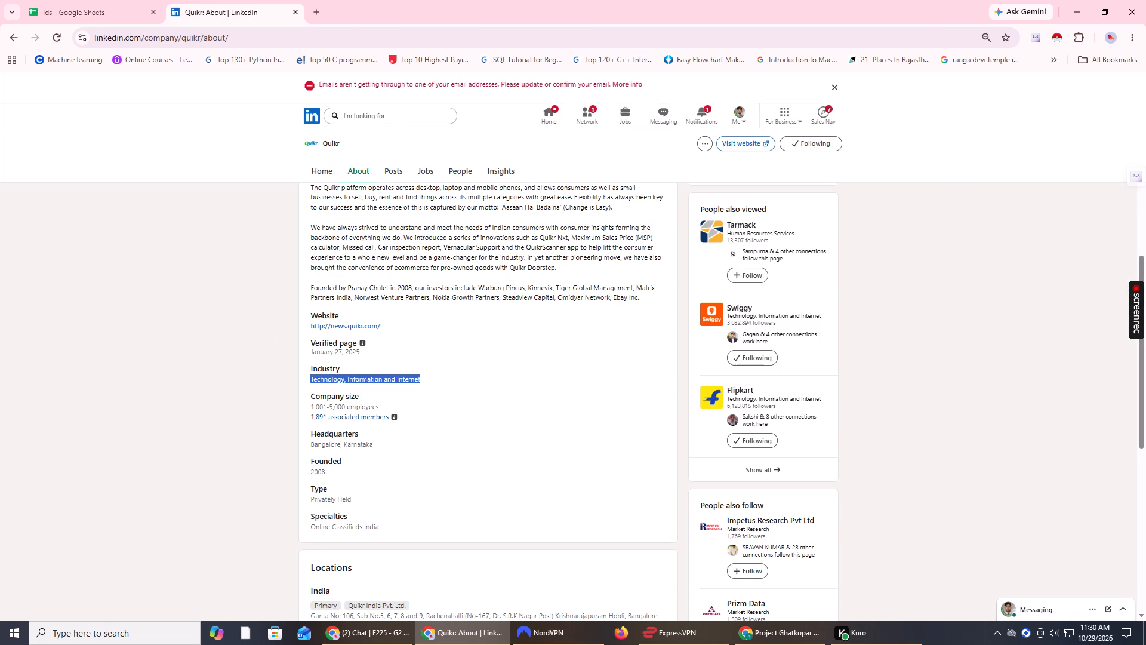
pyautogui.tripleClick(343, 408)
pyautogui.hotkey('ctrl', 'c')
pyautogui.click(95, 0)
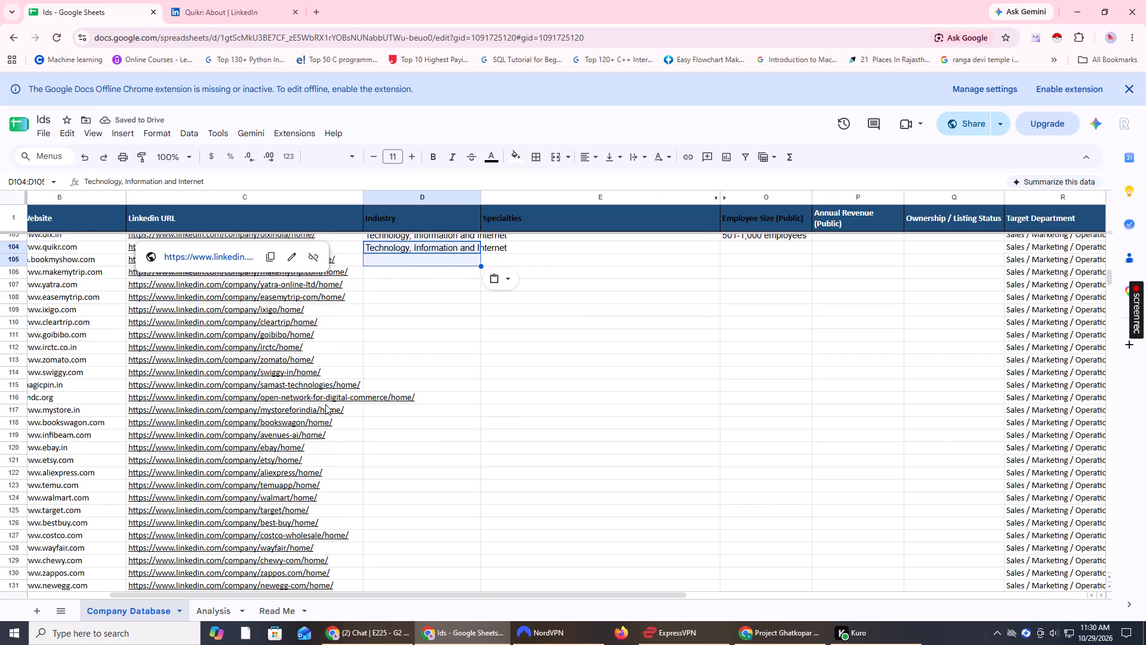
pyautogui.scroll(3, 332, 404)
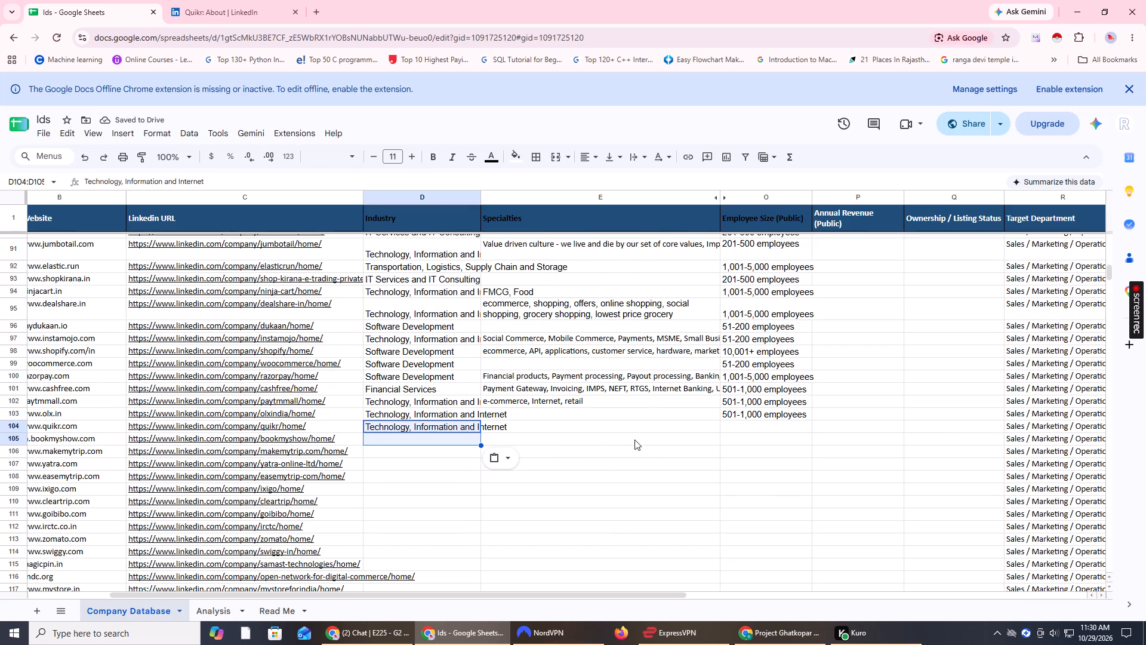
pyautogui.click(748, 437)
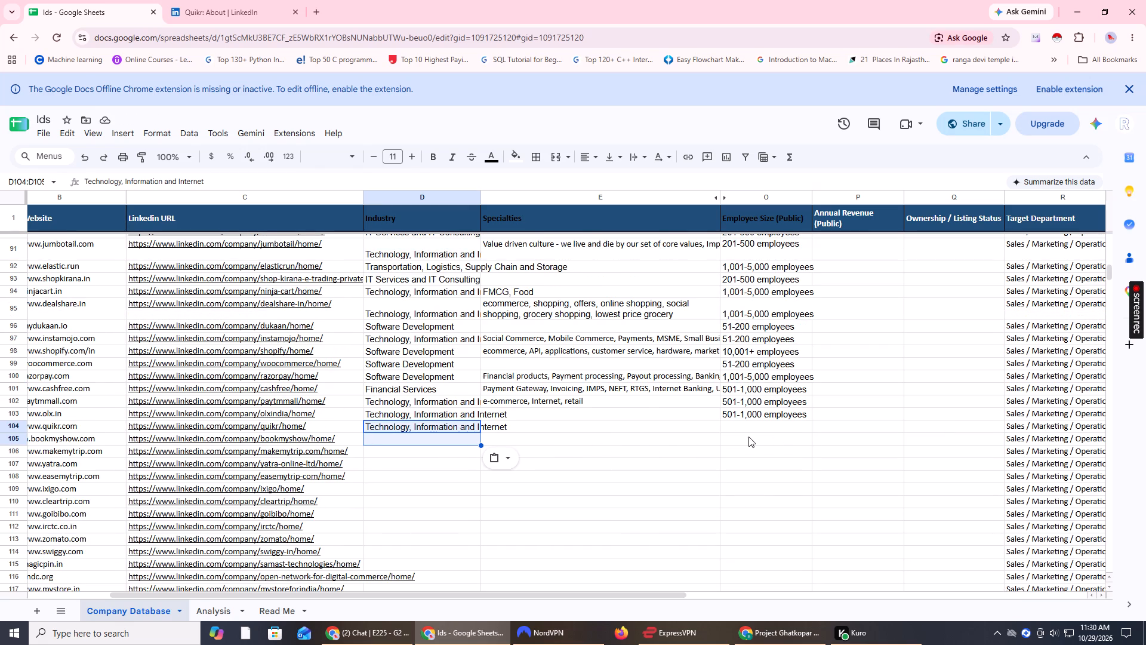
pyautogui.click(744, 424)
pyautogui.hotkey('ctrl', 'v')
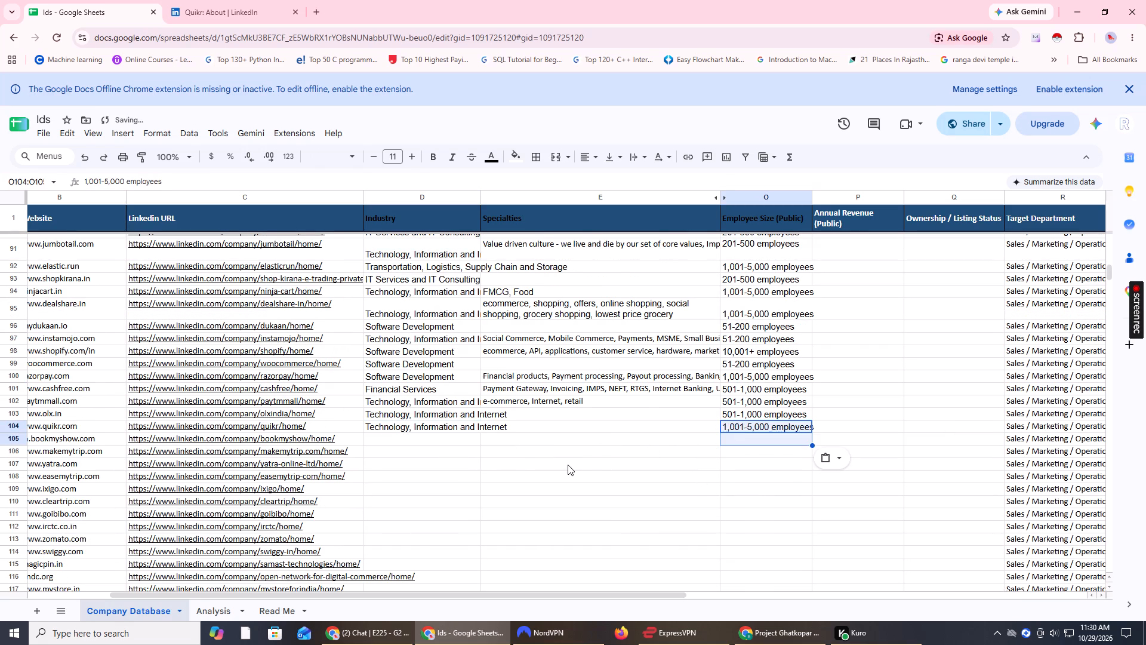
pyautogui.click(568, 465)
# Copy Quikr's specialties, Online Classifieds India, from its About page into Specialties cell E104.
pyautogui.click(218, 0)
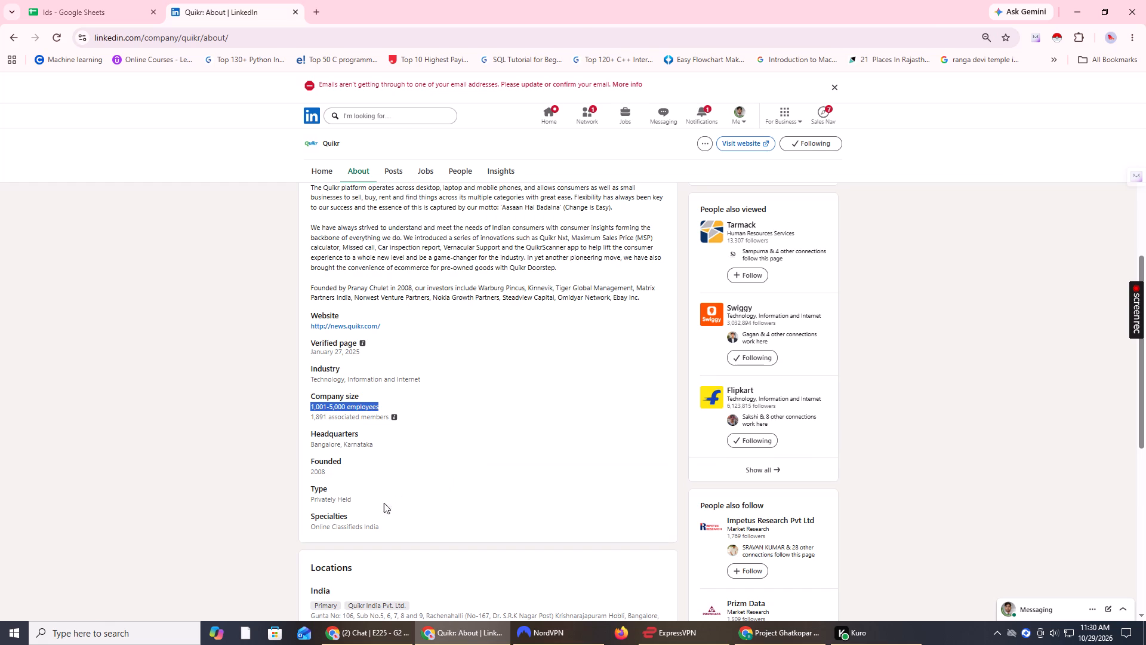
pyautogui.tripleClick(356, 530)
pyautogui.hotkey('ctrl', 'c')
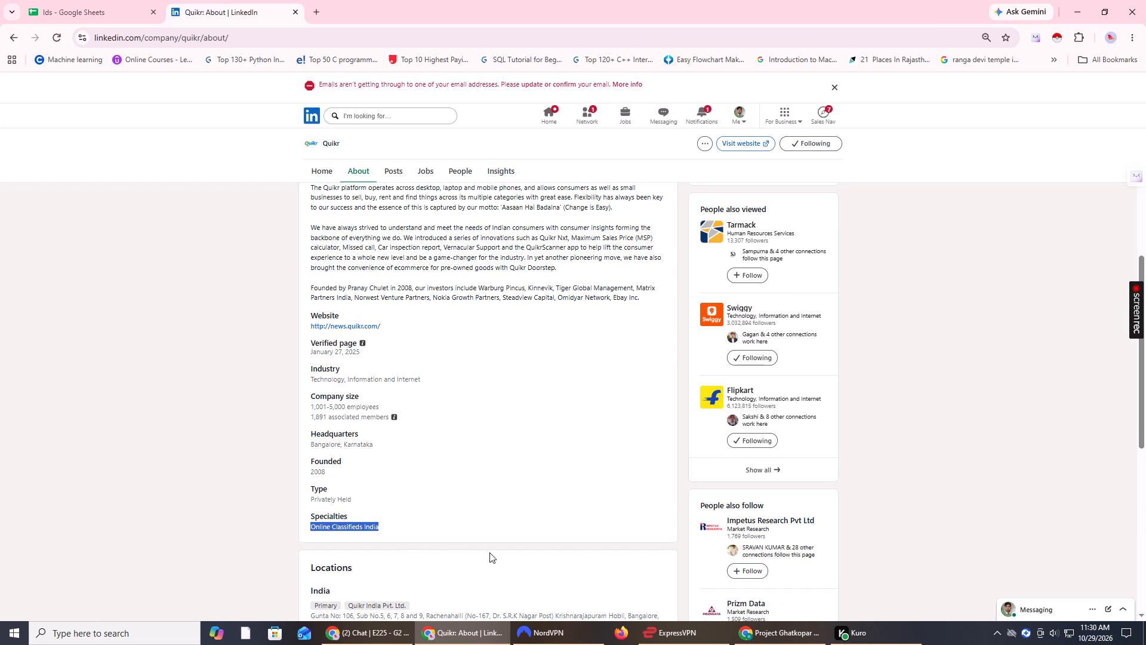
pyautogui.click(66, 0)
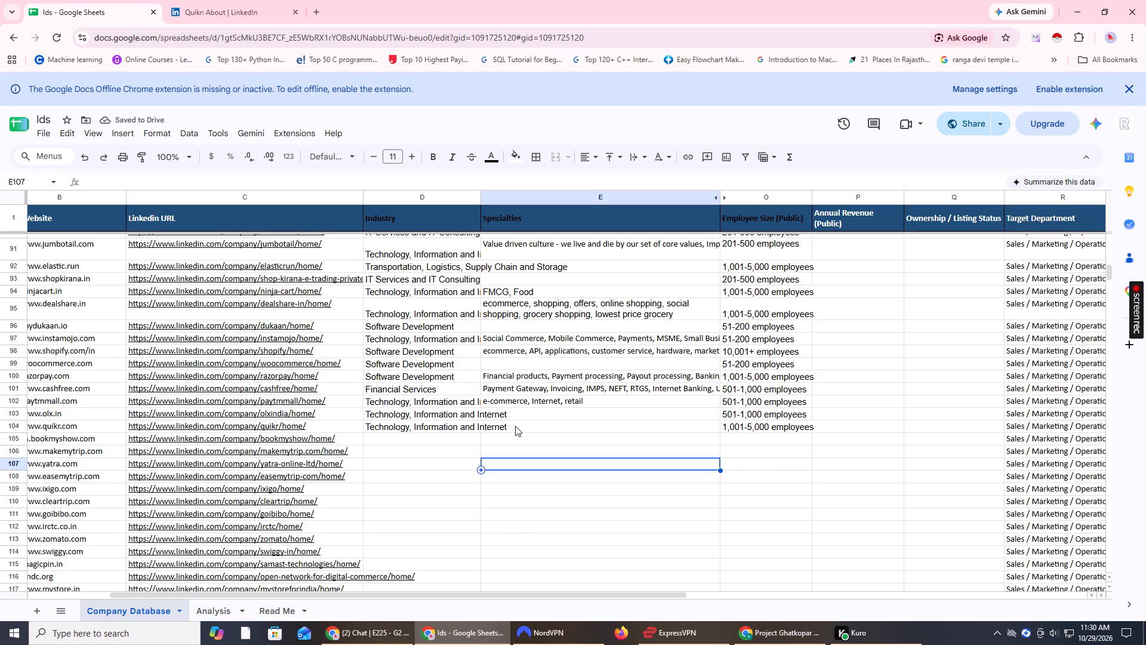
pyautogui.click(515, 426)
pyautogui.hotkey('ctrl', 'v')
pyautogui.click(474, 455)
pyautogui.click(433, 495)
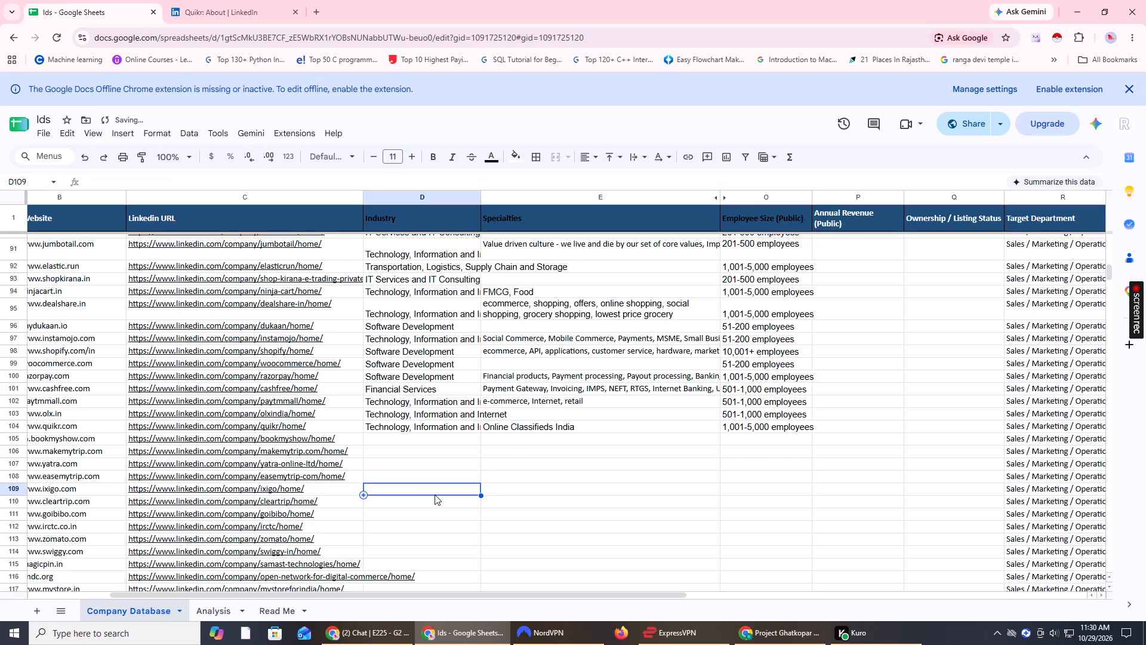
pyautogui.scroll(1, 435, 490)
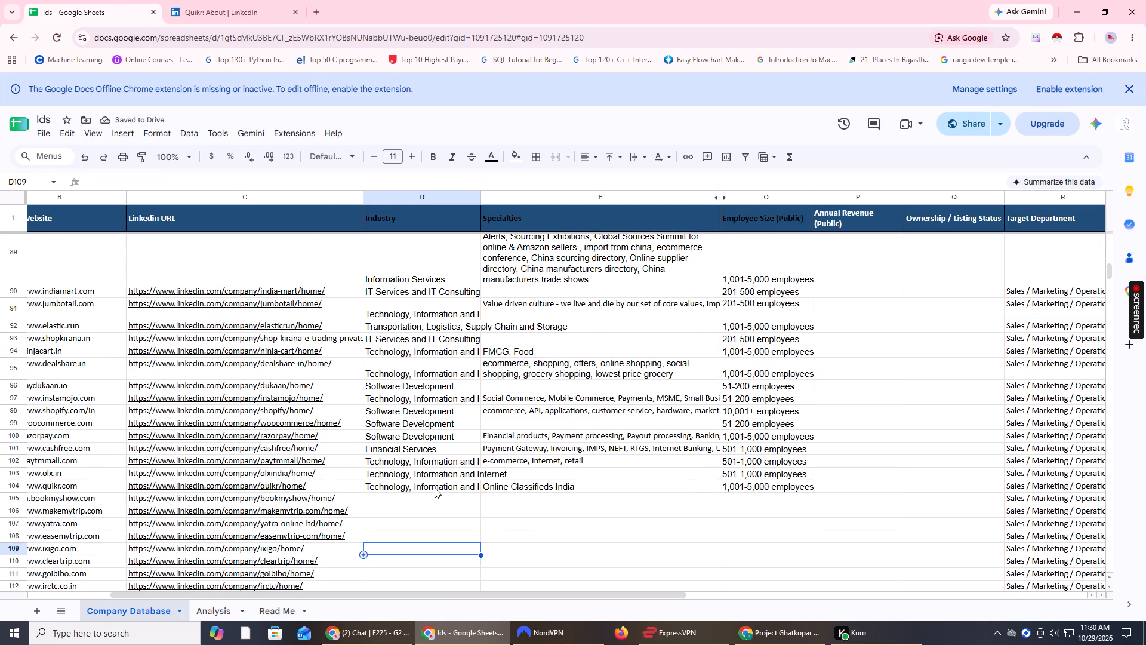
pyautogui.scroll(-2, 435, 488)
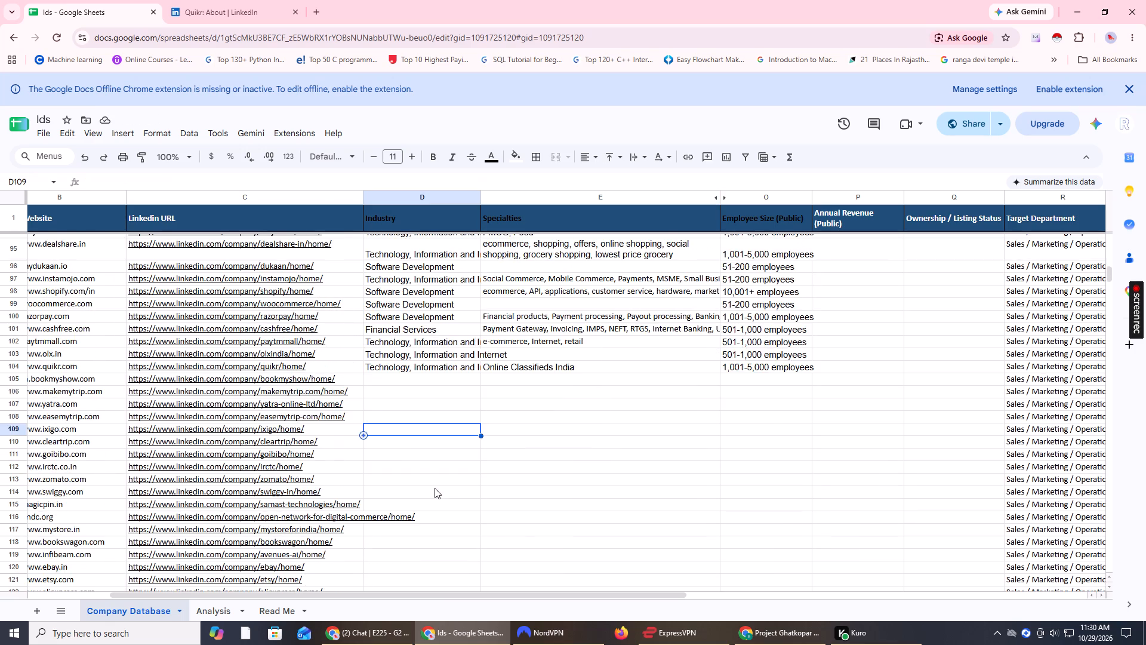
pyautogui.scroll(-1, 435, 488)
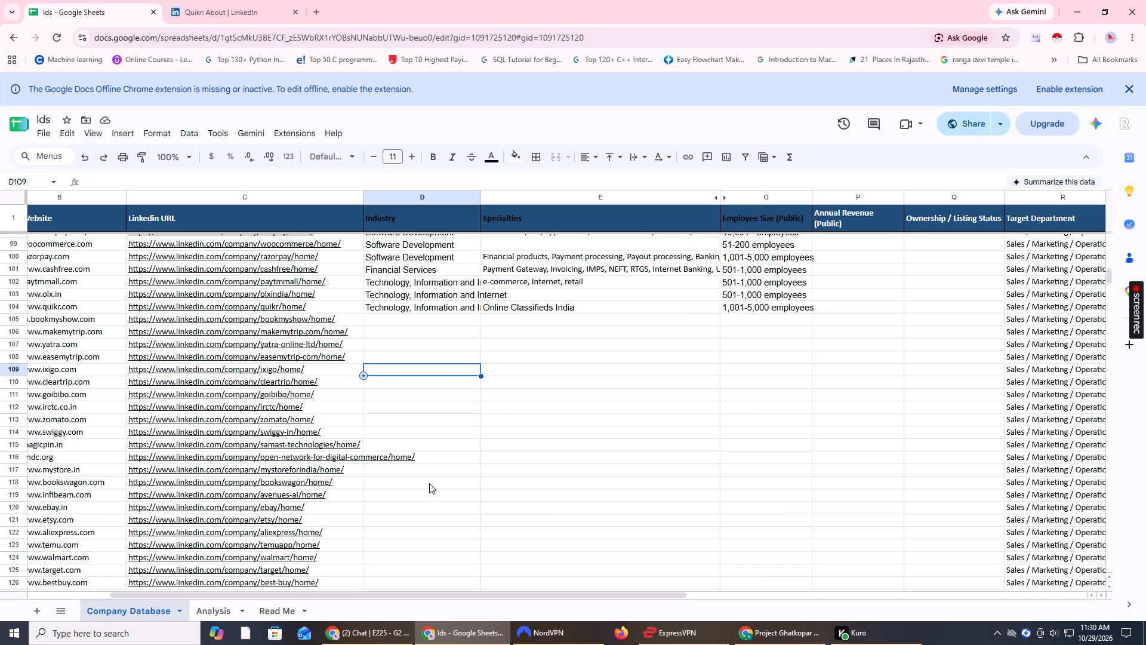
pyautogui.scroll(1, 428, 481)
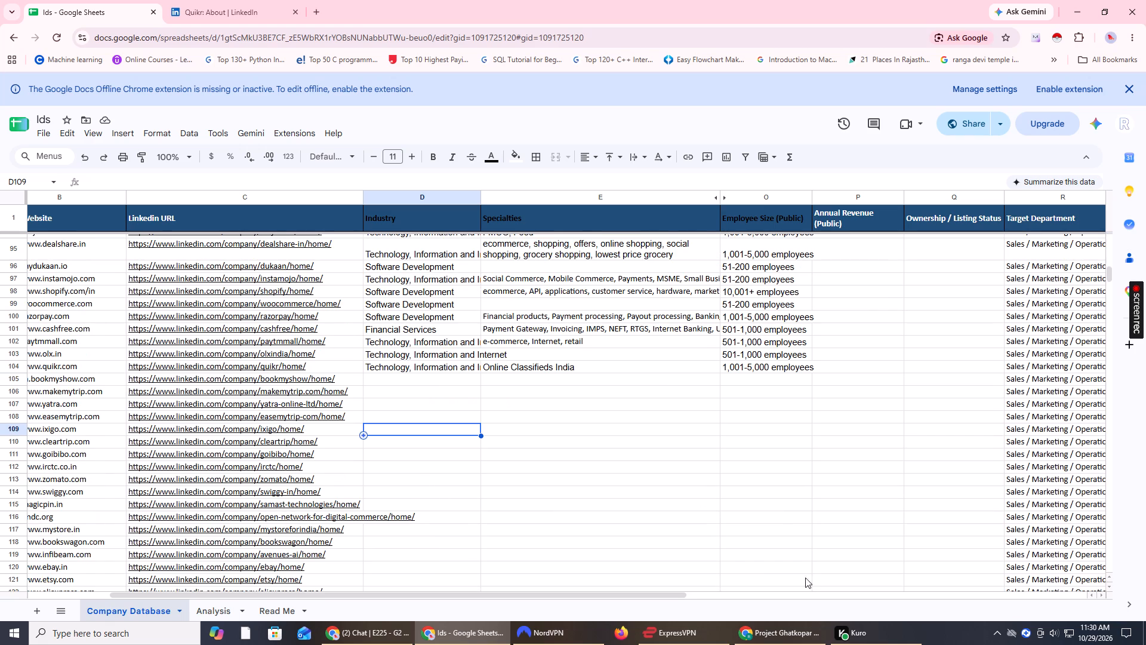
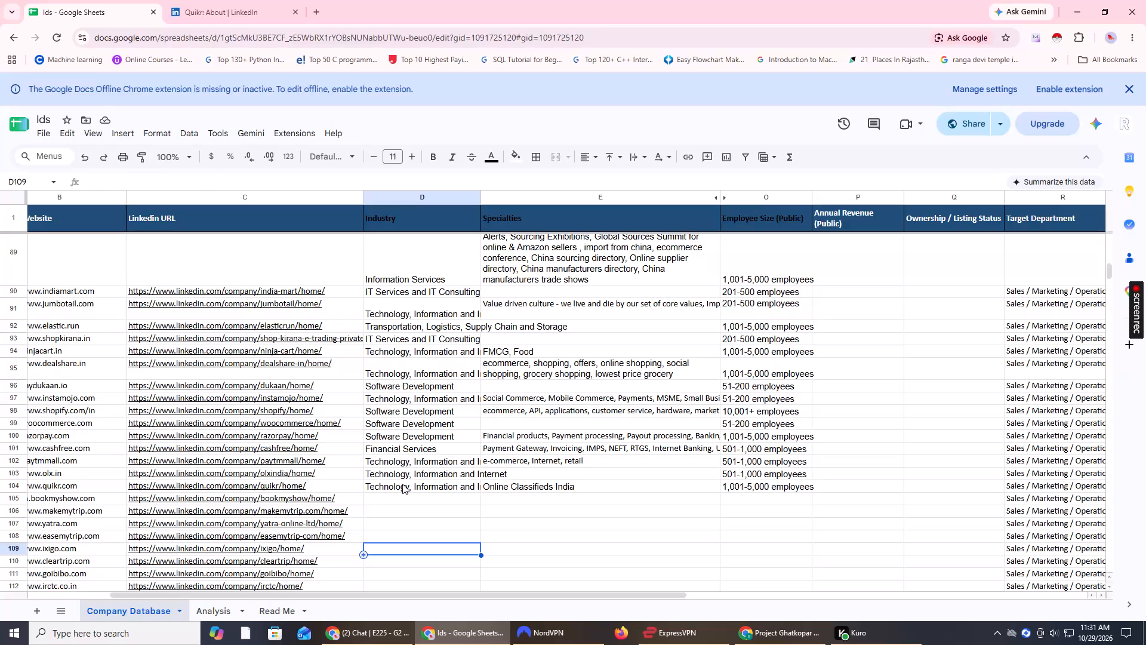
# Set the font of the Industry, Specialties and Employee Size cells in range D71:O104 to Default (Calibri).
pyautogui.click(402, 484)
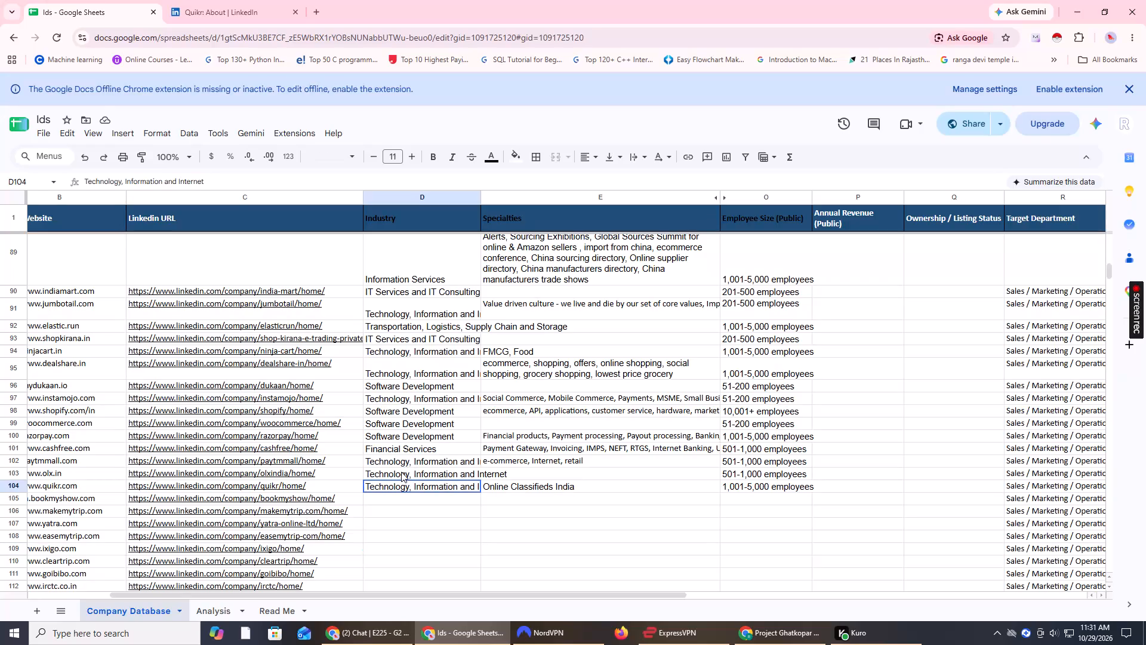
pyautogui.hotkey('shift', 'Up')
pyautogui.hotkey('shift', 'Up')
pyautogui.hotkey('shift', 'Up')
pyautogui.hotkey('shift', 'Up')
pyautogui.hotkey('shift', 'Up')
pyautogui.hotkey('shift', 'Up')
pyautogui.hotkey('shift', 'Up')
pyautogui.hotkey('shift', 'Up')
pyautogui.hotkey('shift', 'Up')
pyautogui.hotkey('shift', 'Up')
pyautogui.hotkey('shift', 'Up')
pyautogui.hotkey('shift', 'Up')
pyautogui.hotkey('shift', 'Up')
pyautogui.hotkey('shift', 'Up')
pyautogui.hotkey('shift', 'Up')
pyautogui.hotkey('shift', 'Up')
pyautogui.hotkey('shift', 'Up')
pyautogui.hotkey('shift', 'Up')
pyautogui.hotkey('shift', 'Up')
pyautogui.hotkey('shift', 'Up')
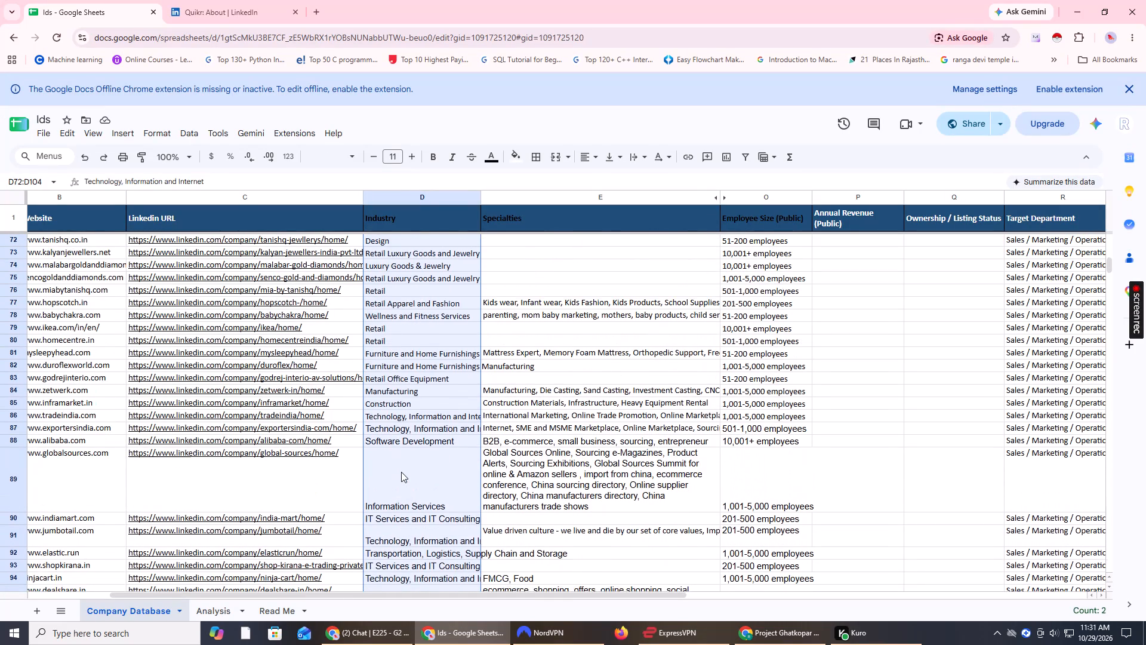
pyautogui.hotkey('shift', 'Right')
pyautogui.hotkey('shift', 'Right')
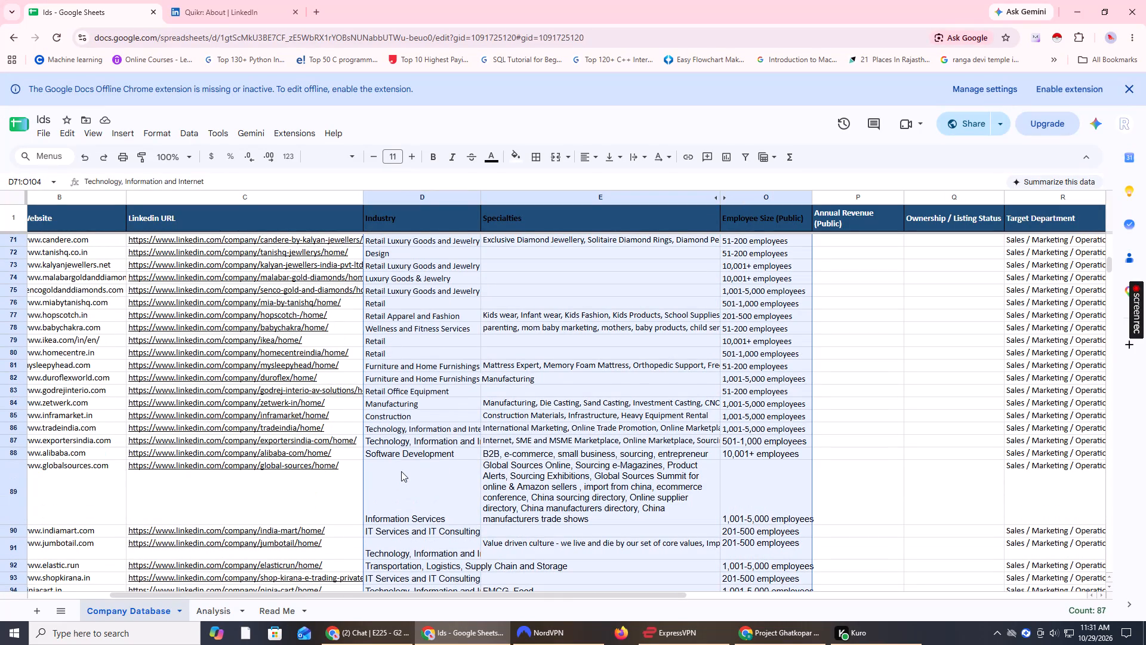
pyautogui.click(353, 165)
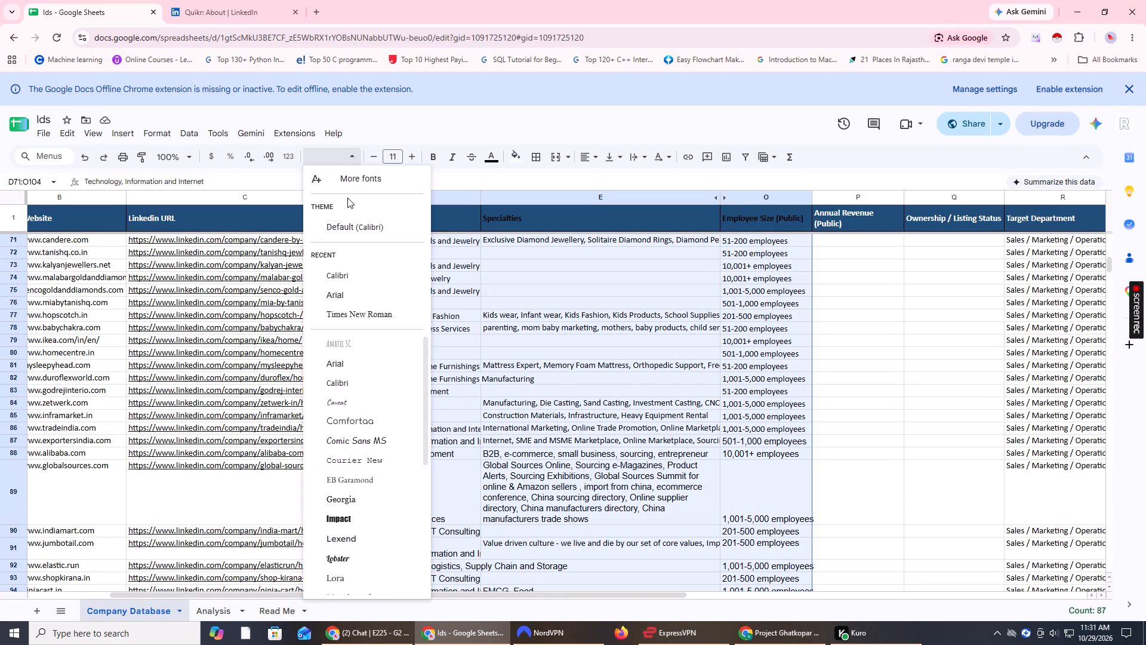
pyautogui.click(349, 226)
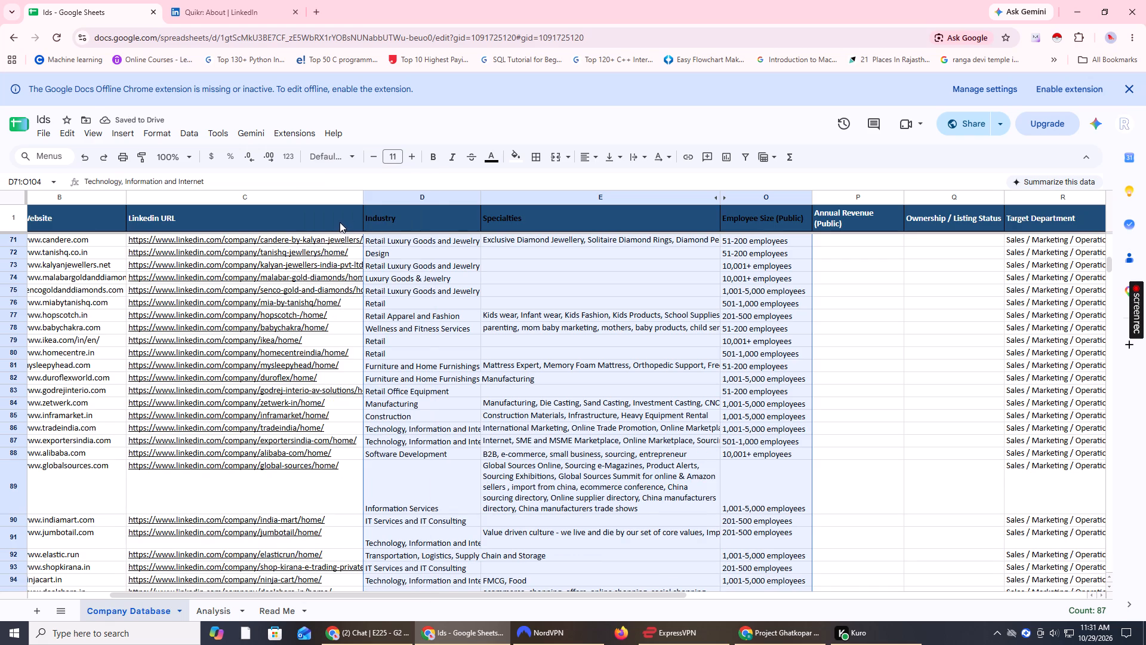
# Look over the filled Industry, Specialties and Employee Size rows, from the top of the sheet to about row 101, for consistent formatting.
pyautogui.click(463, 430)
pyautogui.scroll(3, 475, 363)
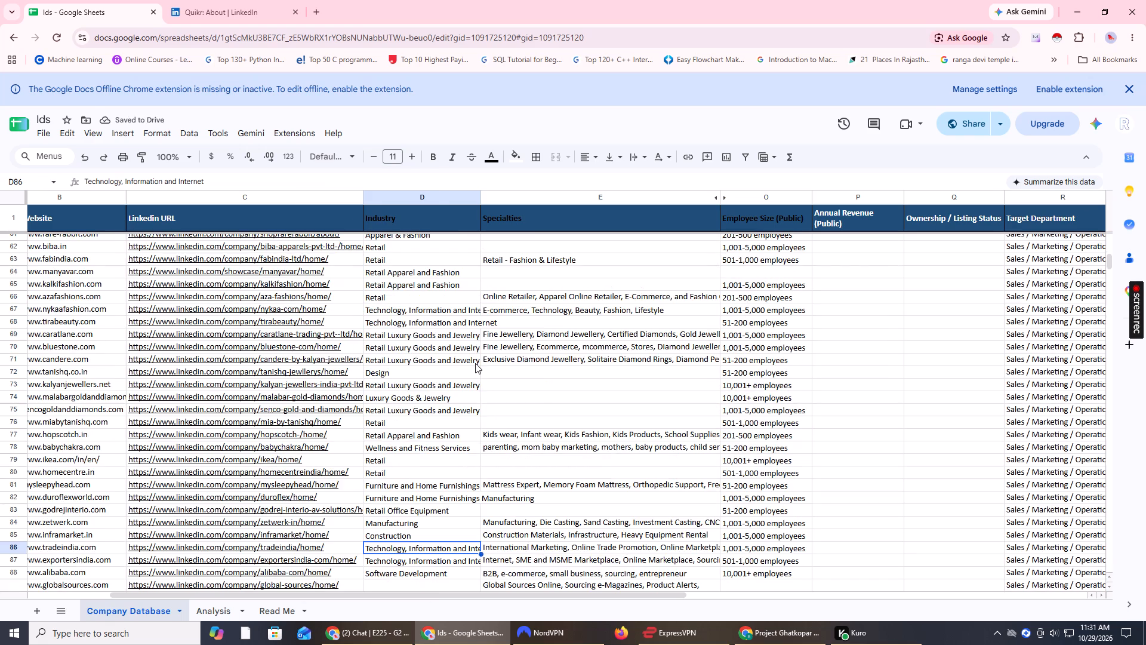
pyautogui.scroll(16, 475, 363)
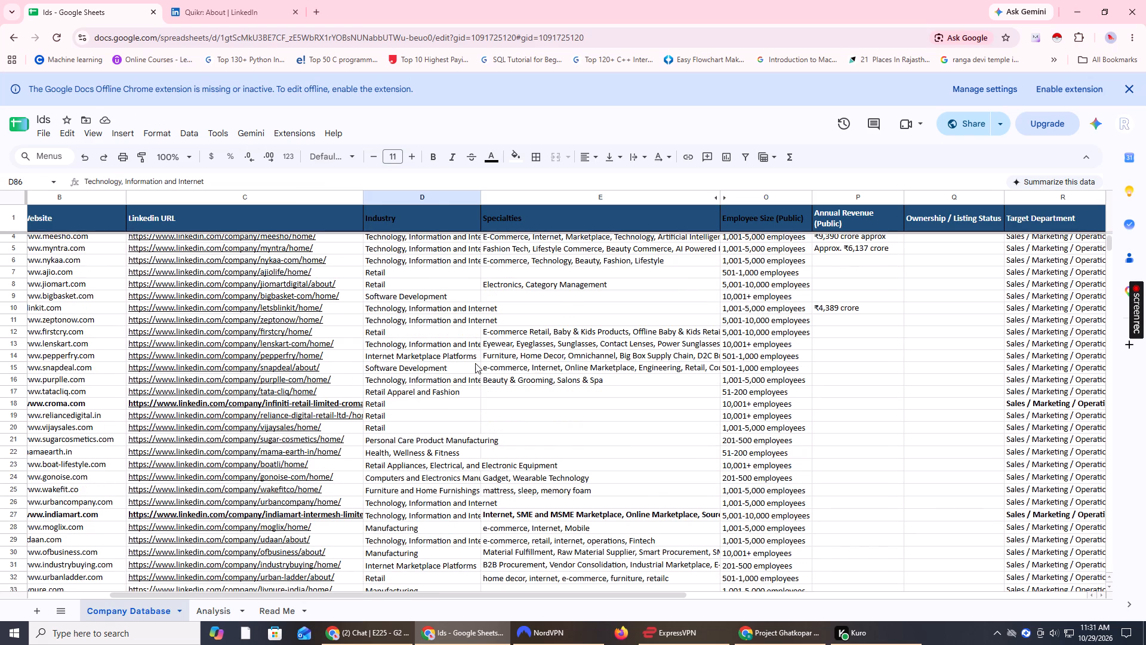
pyautogui.scroll(-1, 475, 363)
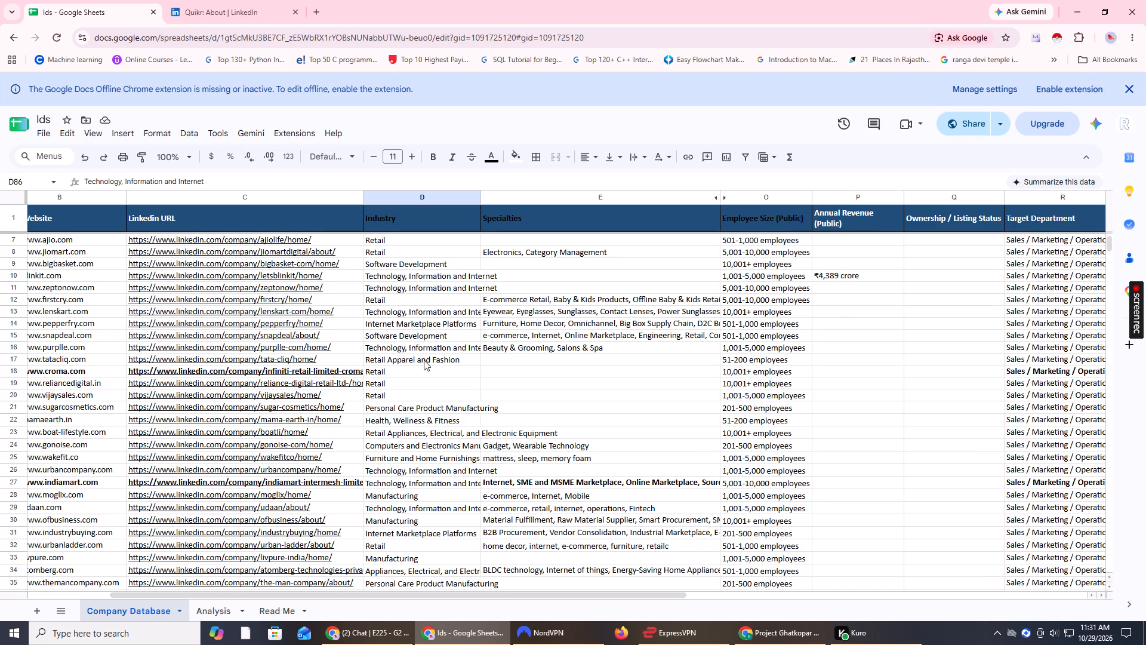
pyautogui.click(501, 368)
pyautogui.scroll(-10, 502, 366)
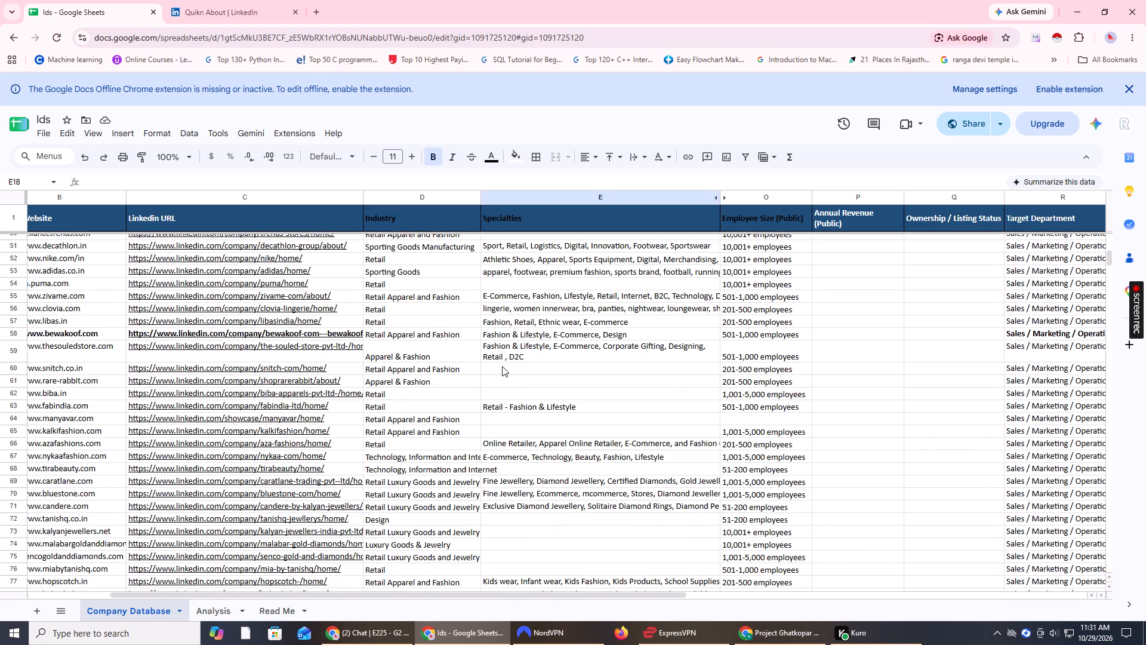
pyautogui.scroll(-5, 502, 366)
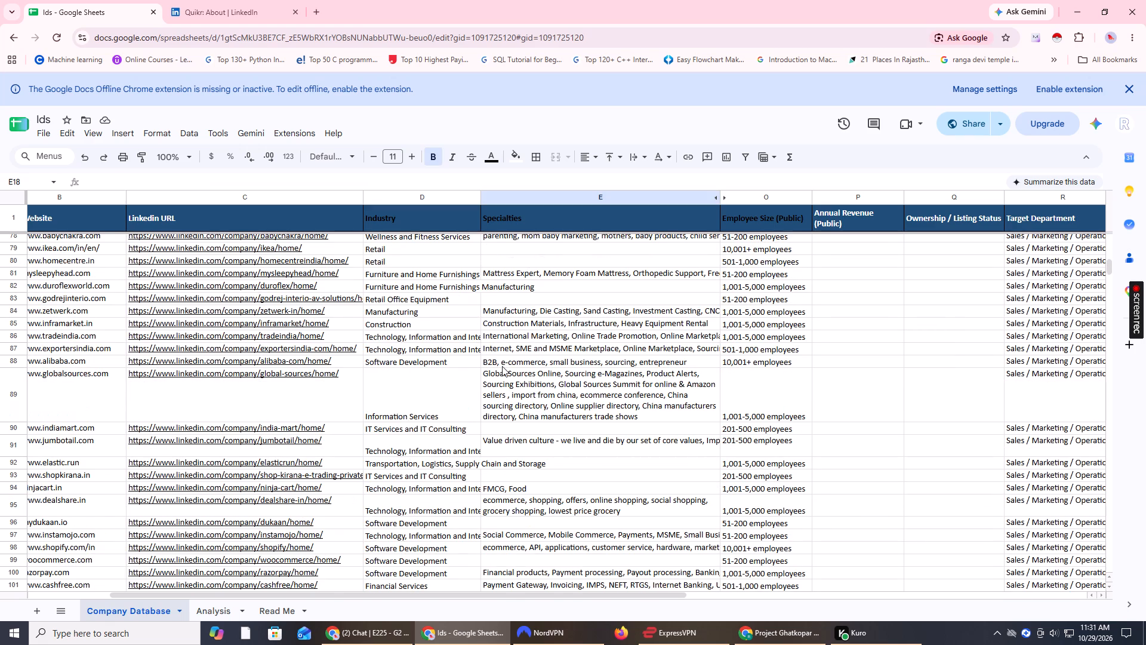
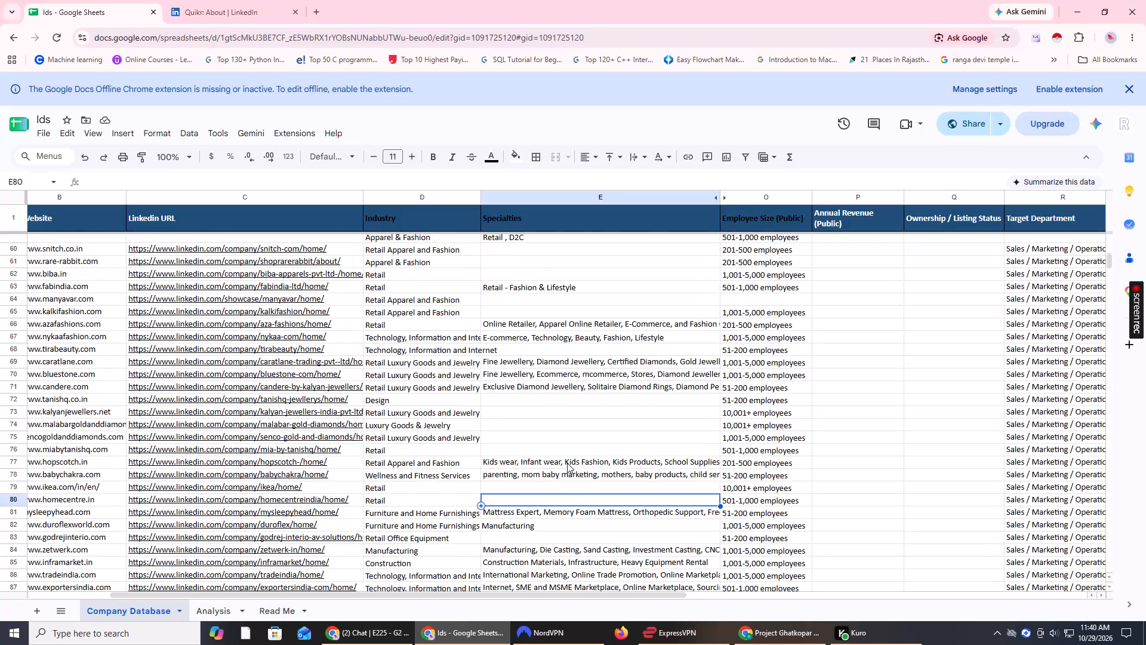
# Add a filter to the header row of the Company Database sheet.
pyautogui.scroll(4, 567, 463)
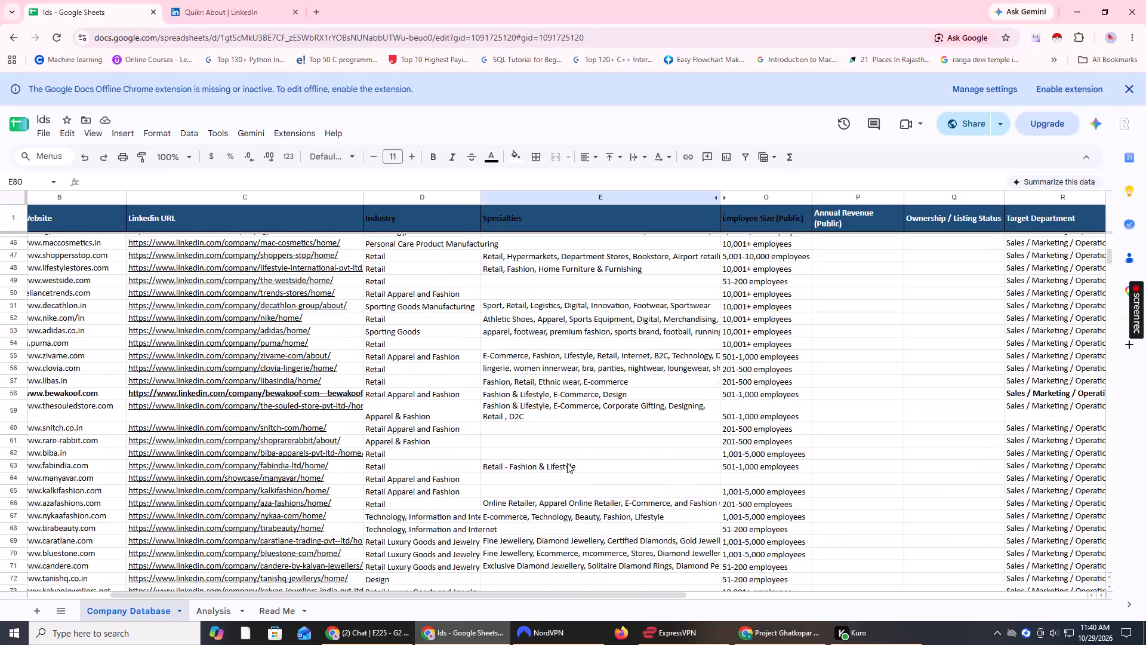
pyautogui.scroll(4, 567, 463)
pyautogui.scroll(17, 567, 463)
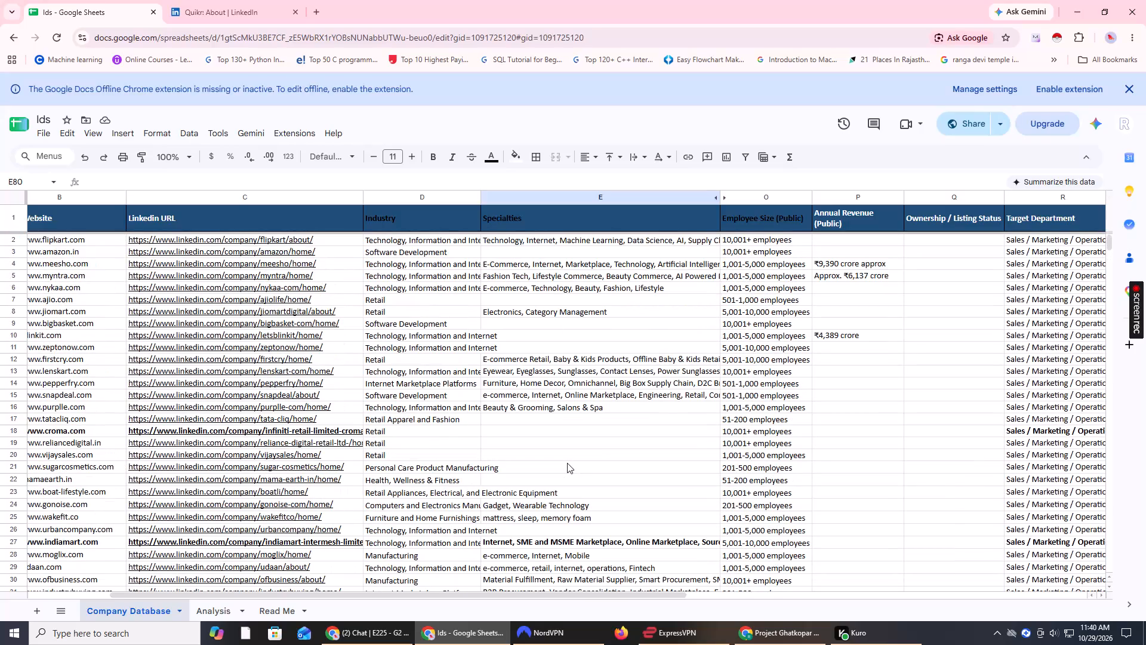
pyautogui.scroll(1, 567, 463)
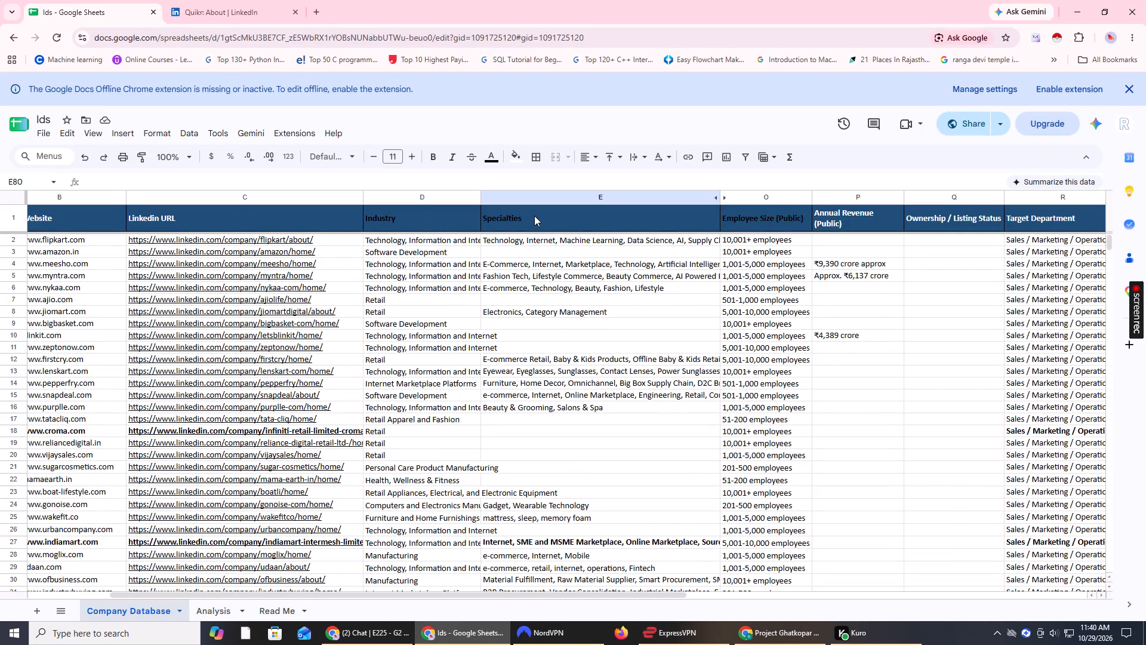
pyautogui.click(534, 216)
pyautogui.click(744, 158)
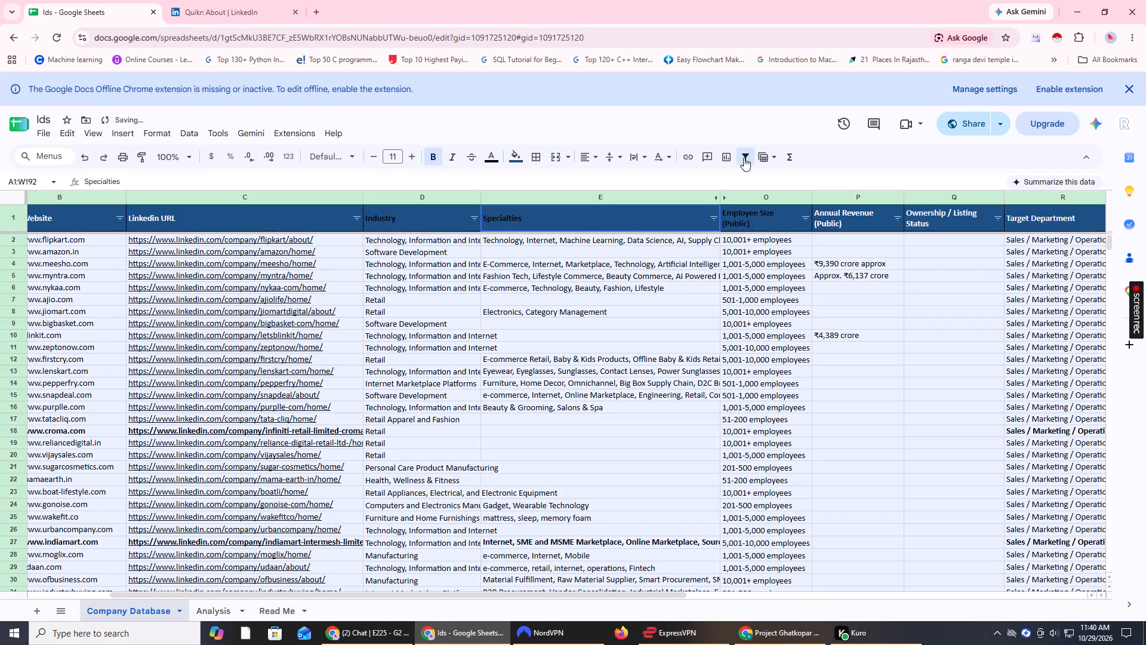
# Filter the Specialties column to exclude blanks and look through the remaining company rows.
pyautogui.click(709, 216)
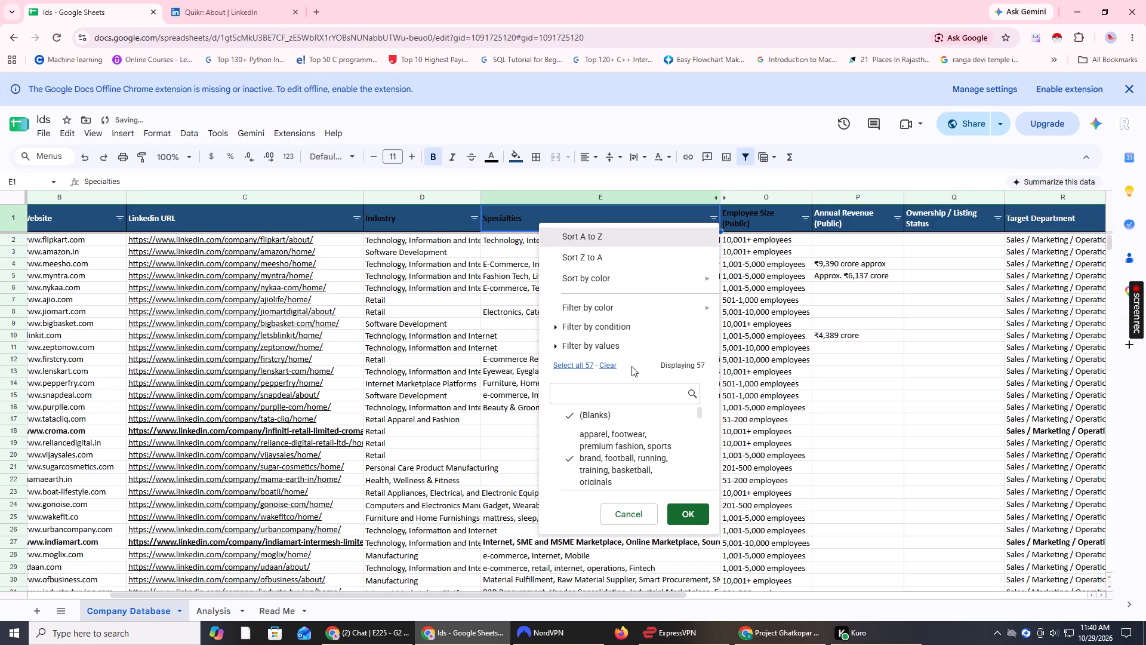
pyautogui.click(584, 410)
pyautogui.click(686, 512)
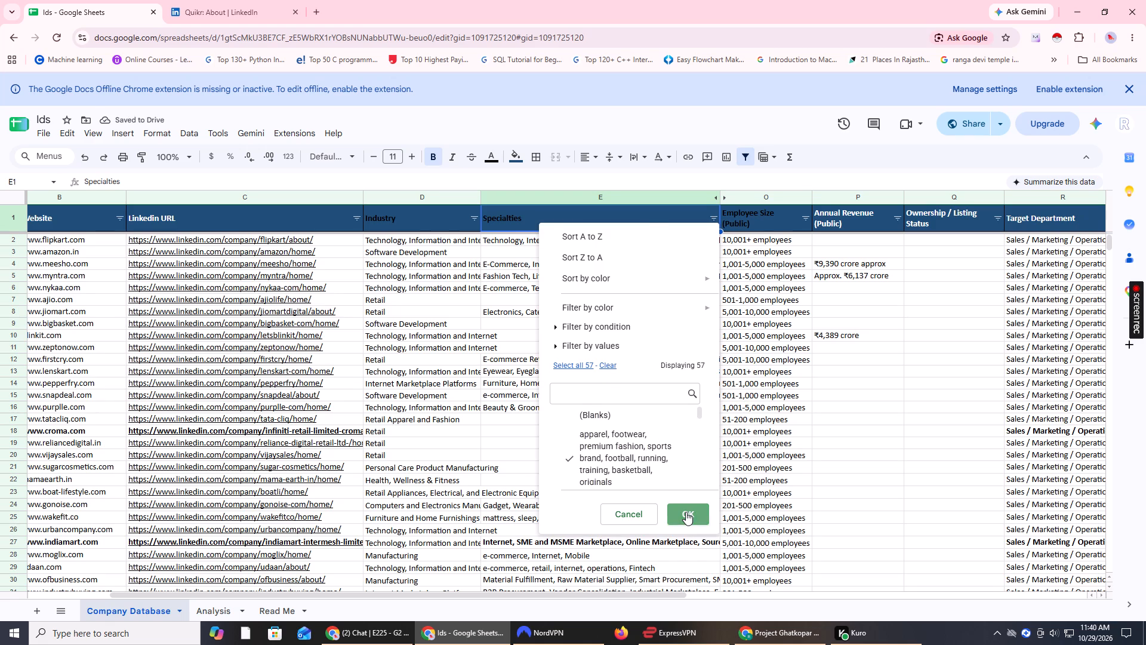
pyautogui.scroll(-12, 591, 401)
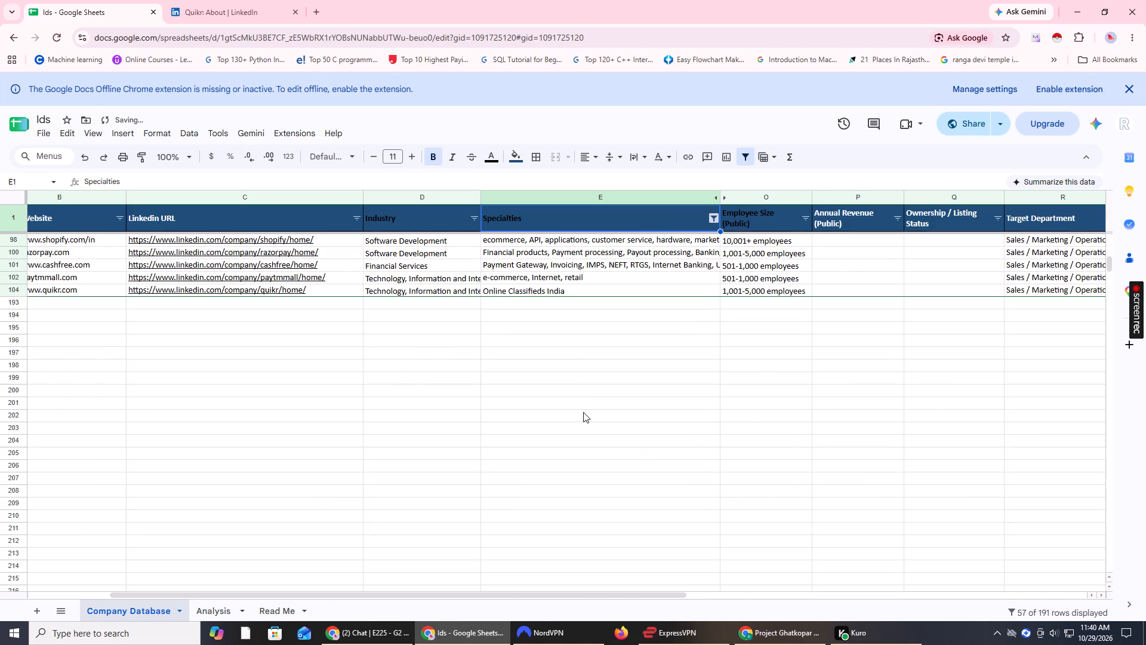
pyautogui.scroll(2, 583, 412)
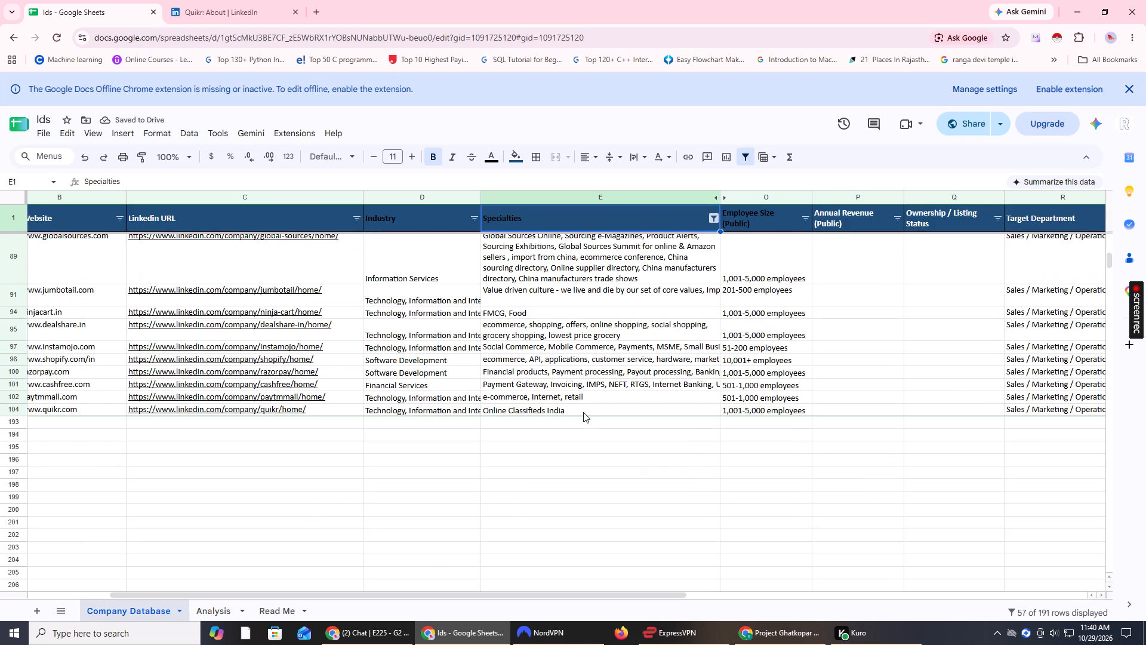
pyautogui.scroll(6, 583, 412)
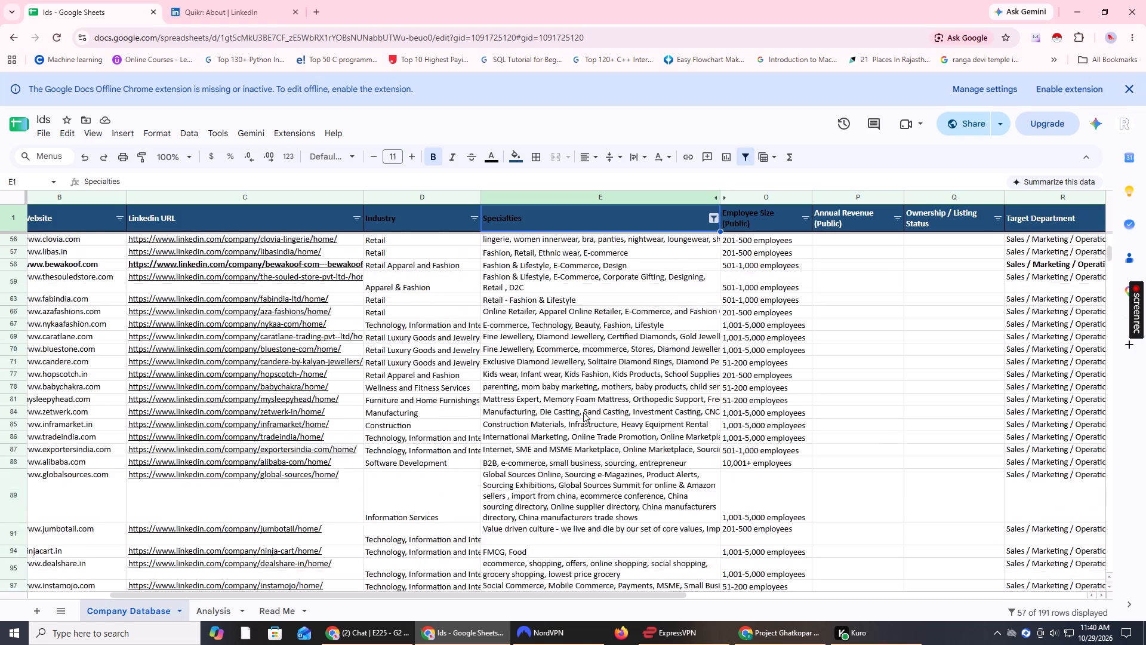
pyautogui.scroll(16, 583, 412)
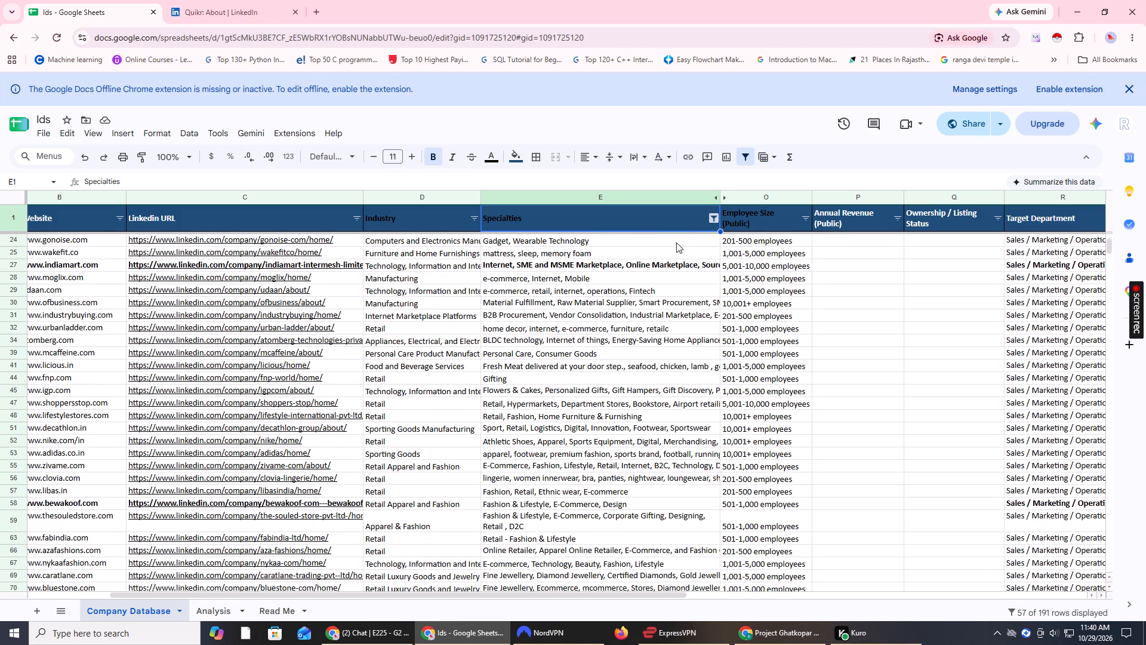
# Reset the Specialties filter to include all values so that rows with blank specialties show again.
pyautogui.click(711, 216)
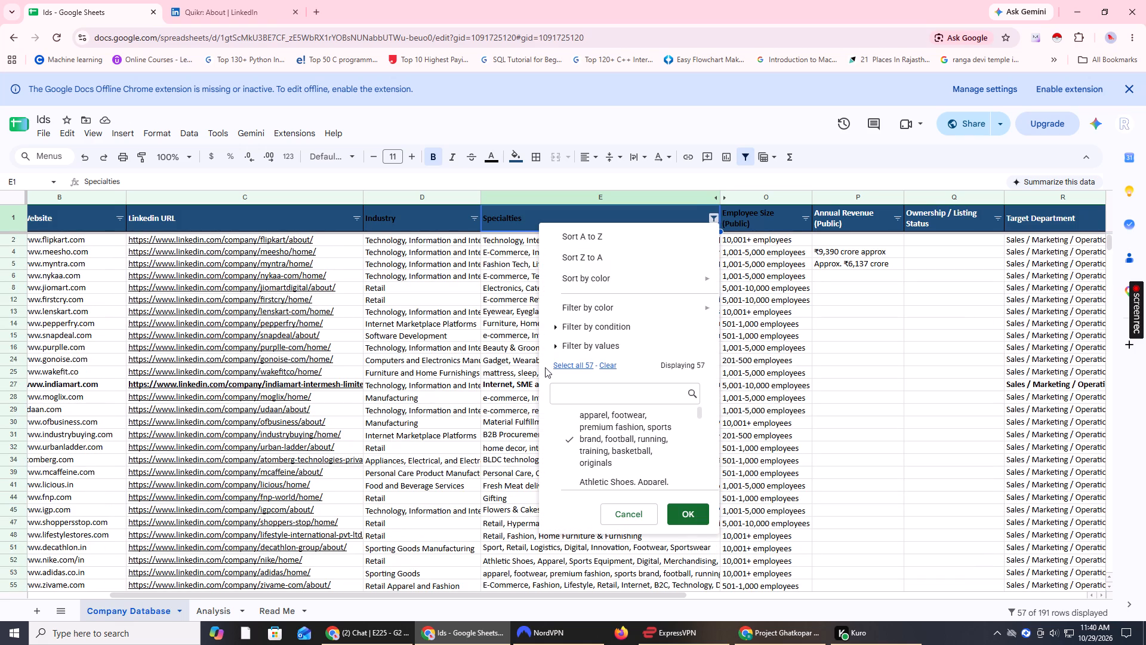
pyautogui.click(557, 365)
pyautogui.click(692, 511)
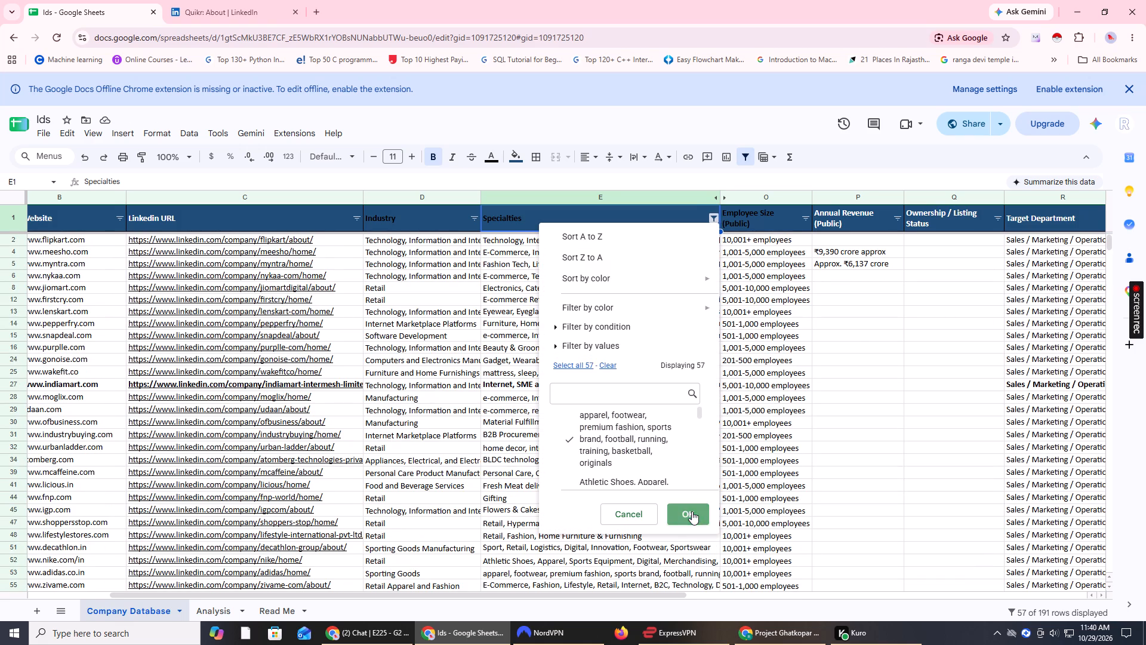
# Look through the full company list to the last row, checking which Industry, Specialties and Employee Size cells are filled.
pyautogui.scroll(-14, 495, 424)
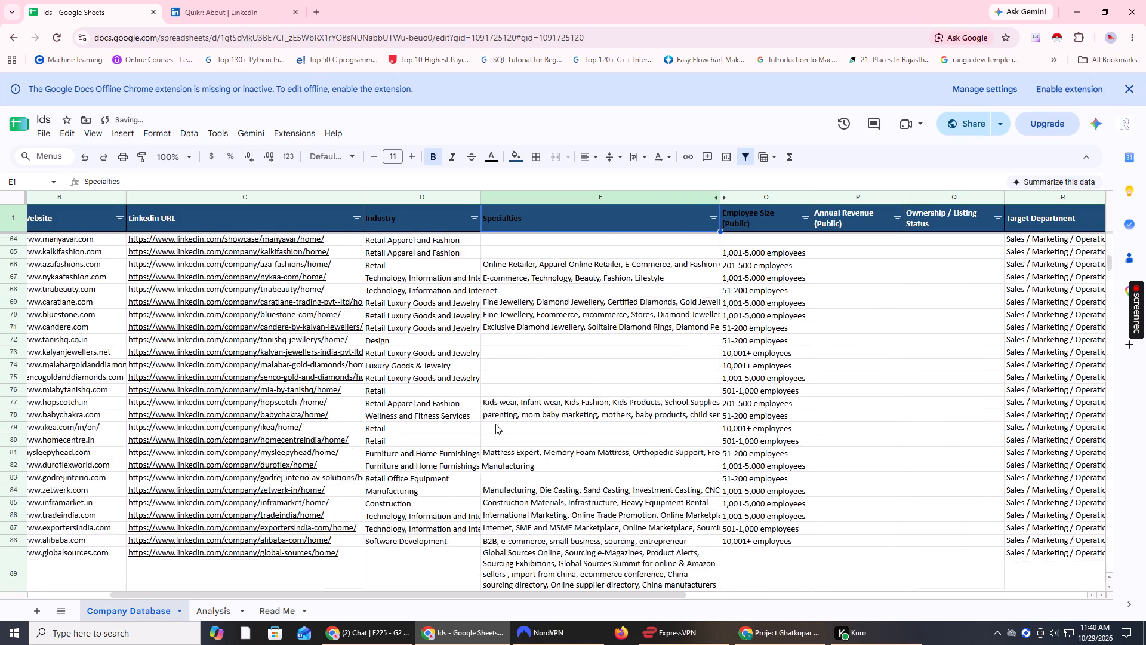
pyautogui.scroll(-7, 495, 424)
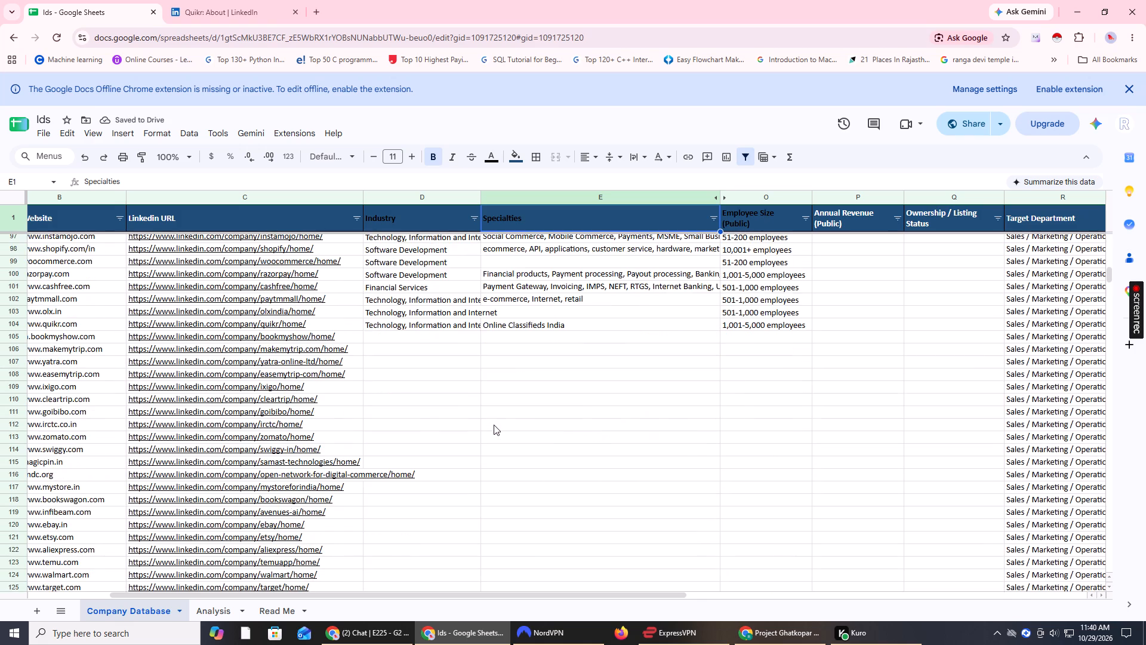
pyautogui.scroll(-12, 494, 425)
pyautogui.scroll(1, 490, 431)
pyautogui.scroll(-7, 490, 431)
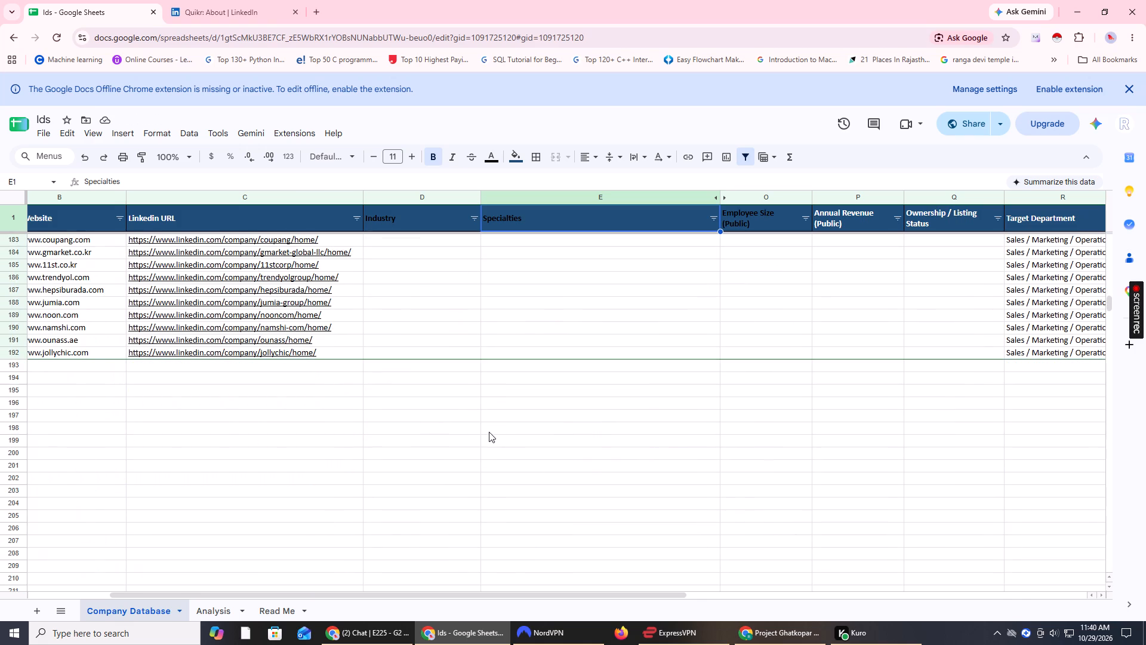
pyautogui.scroll(4, 489, 432)
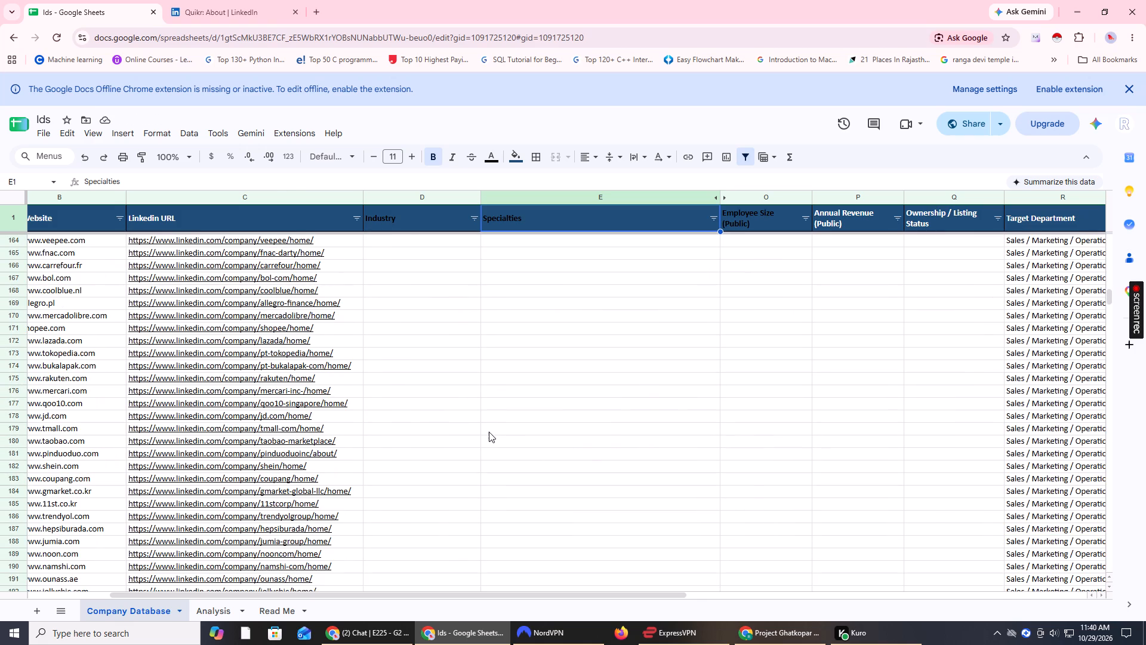
pyautogui.scroll(20, 489, 432)
pyautogui.scroll(20, 489, 432)
pyautogui.scroll(2, 489, 432)
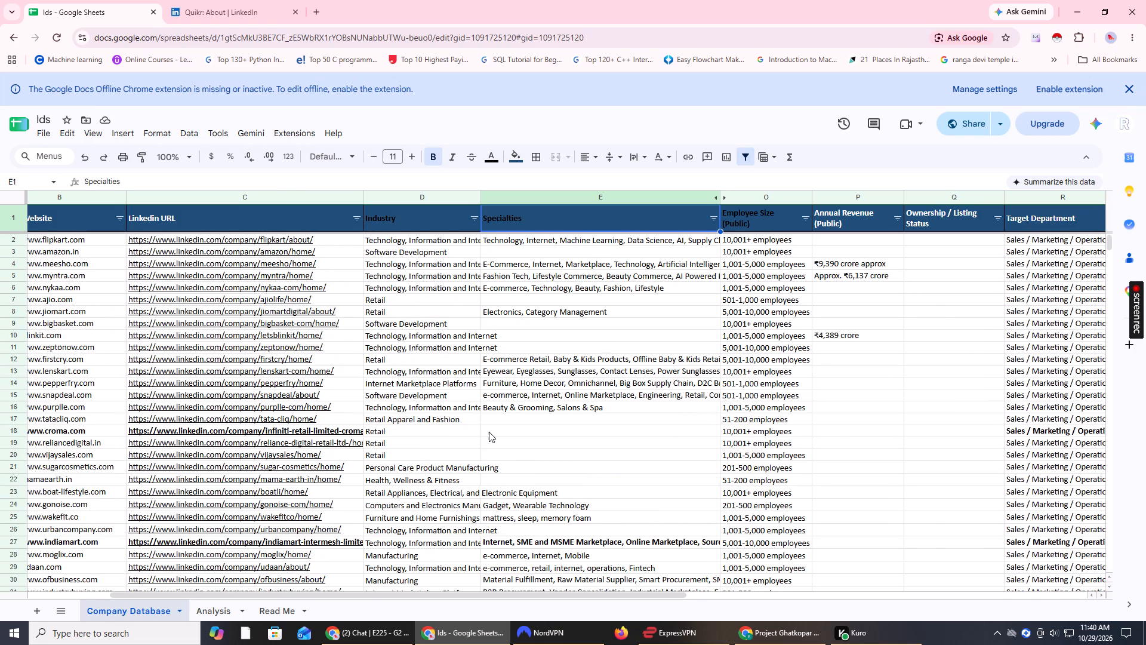
pyautogui.scroll(-9, 532, 342)
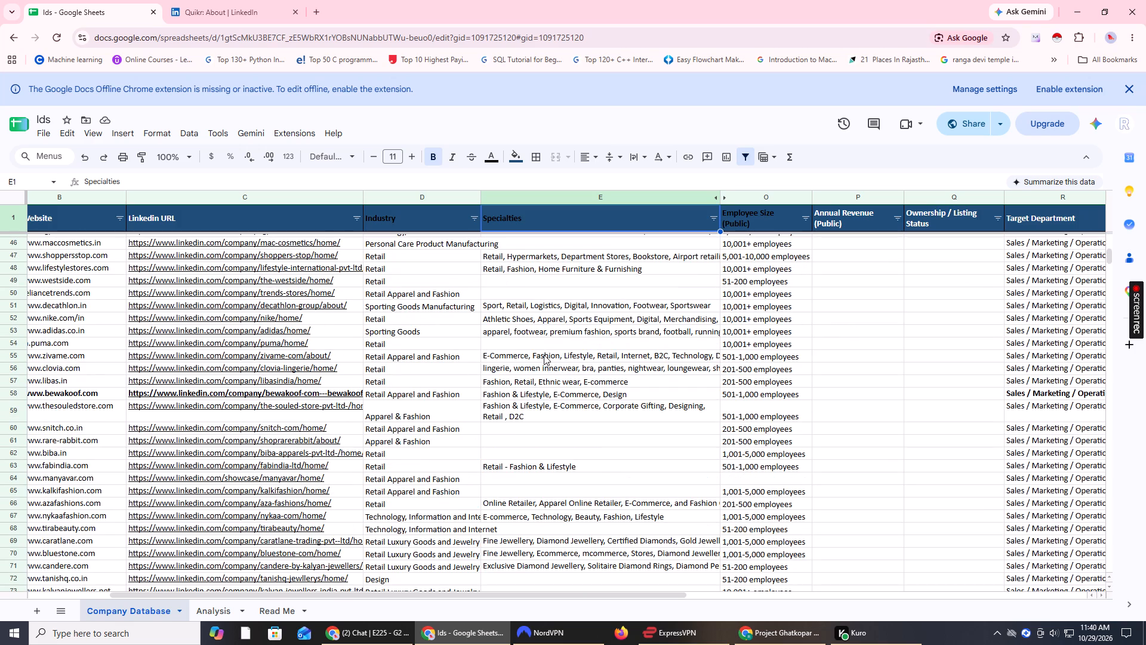
pyautogui.scroll(-4, 551, 356)
pyautogui.scroll(1, 554, 358)
pyautogui.scroll(-9, 554, 360)
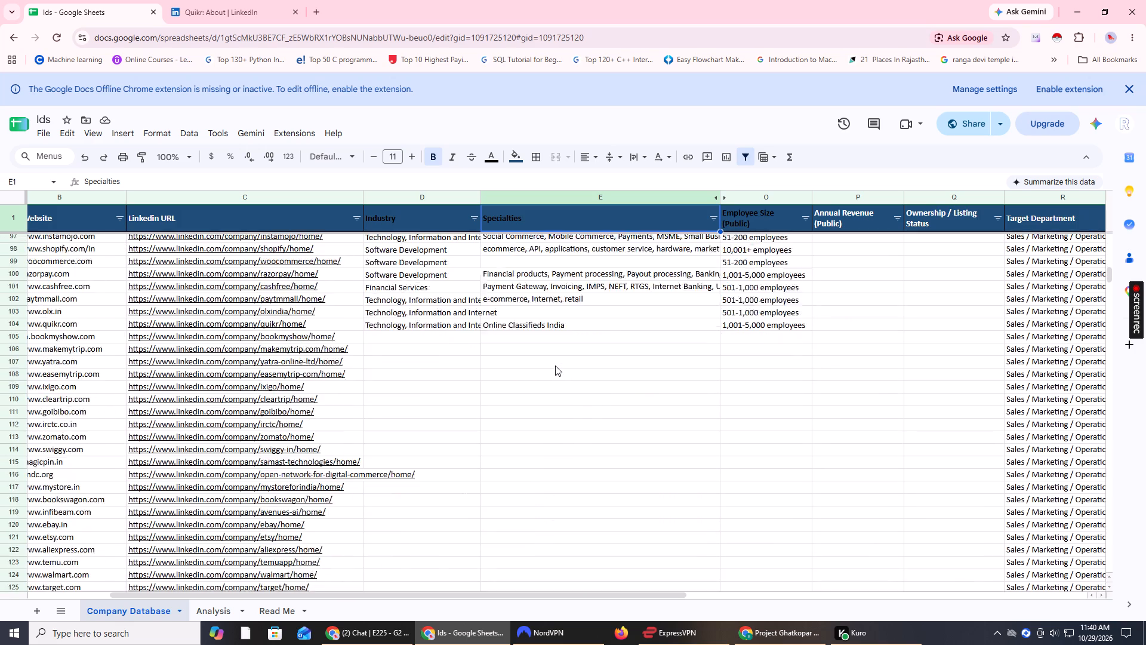
# Open BookMyShow's LinkedIn page from row 105, close the Quikr page, and bring up the company details in BookMyShow's About section.
pyautogui.scroll(-1, 555, 365)
pyautogui.scroll(2, 555, 365)
pyautogui.click(549, 390)
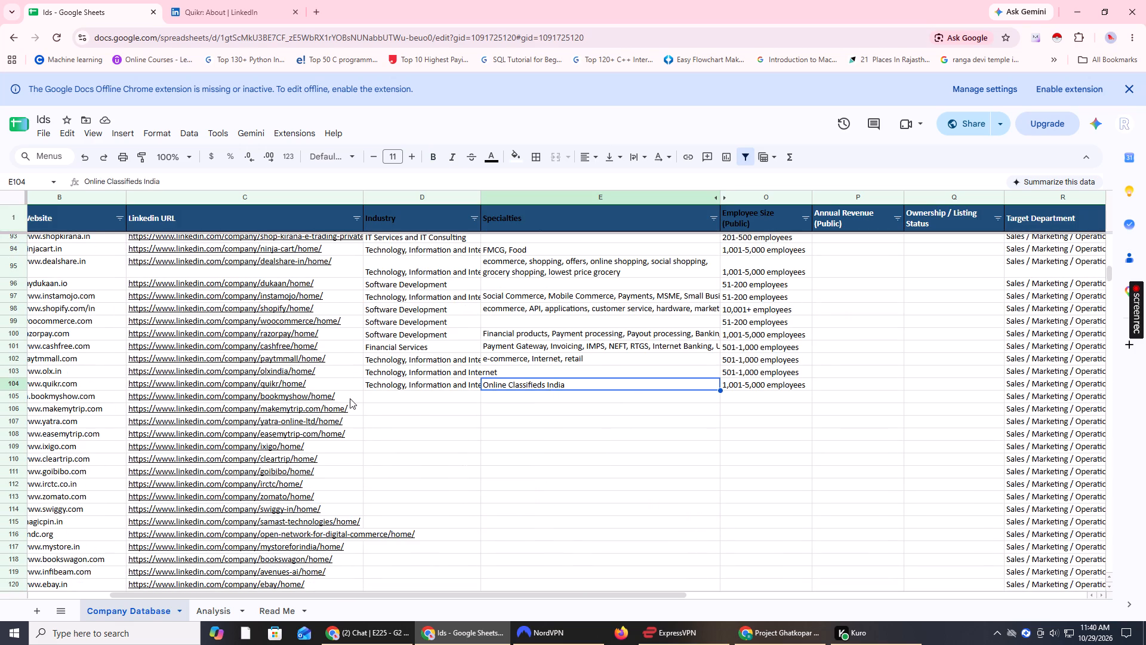
pyautogui.click(301, 398)
pyautogui.click(229, 424)
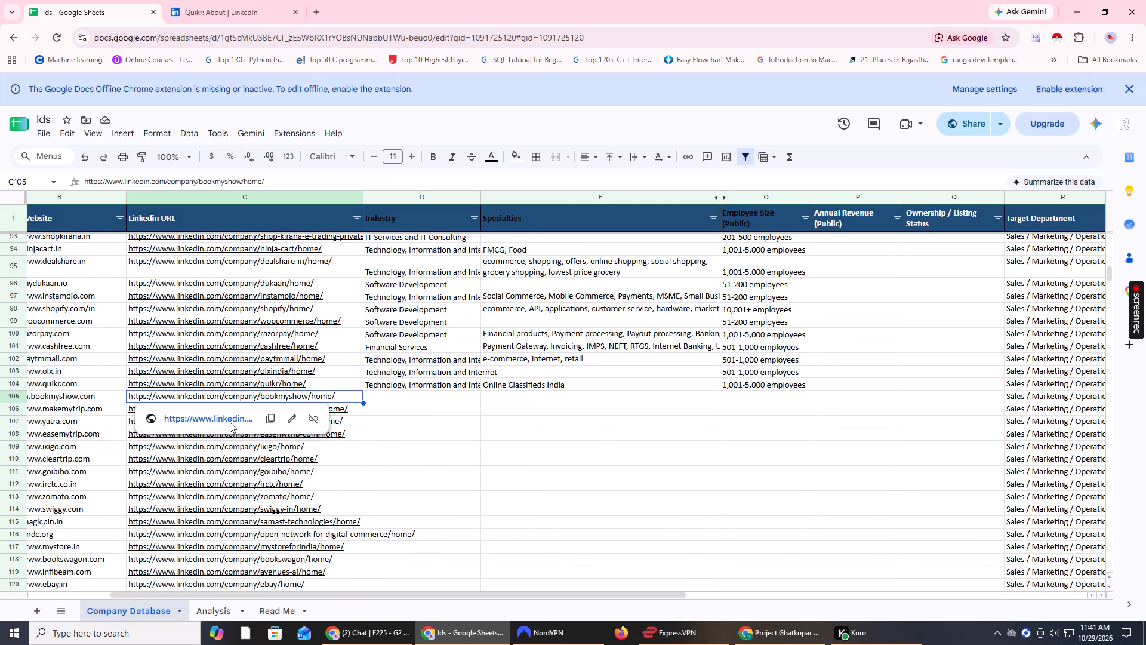
pyautogui.click(438, 12)
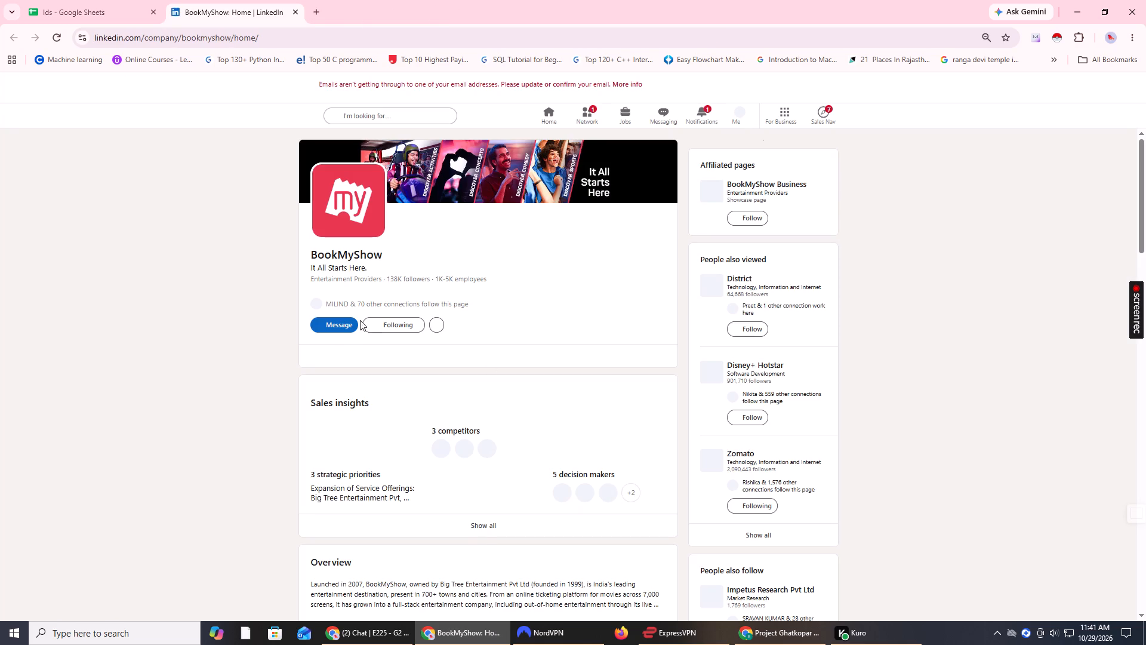
pyautogui.click(340, 326)
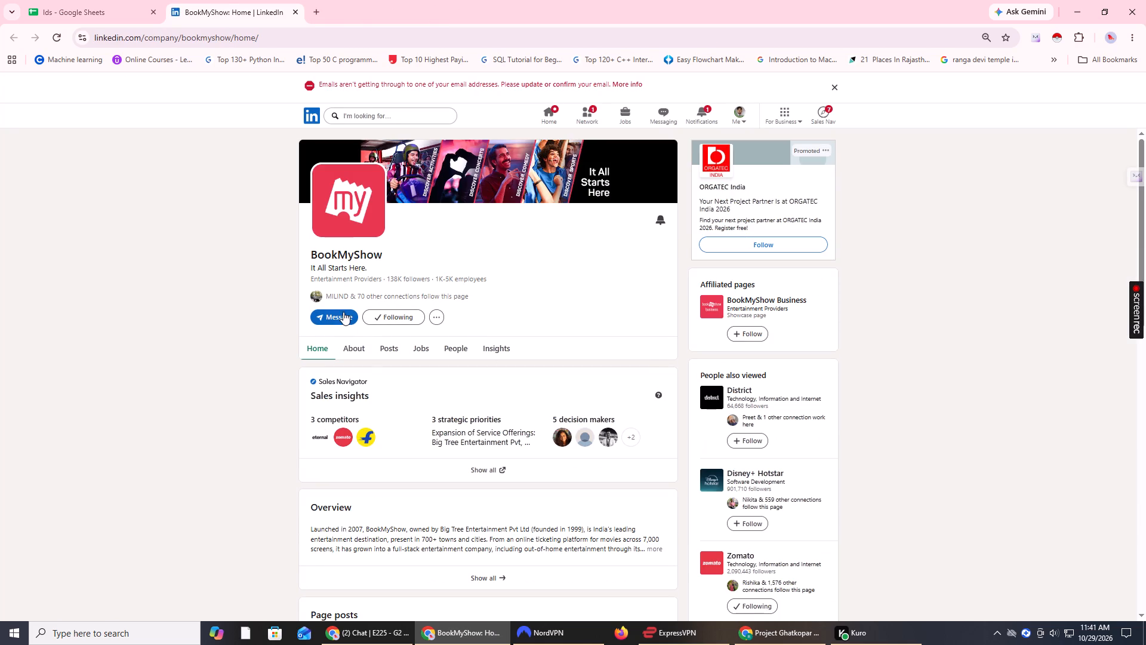
pyautogui.click(350, 349)
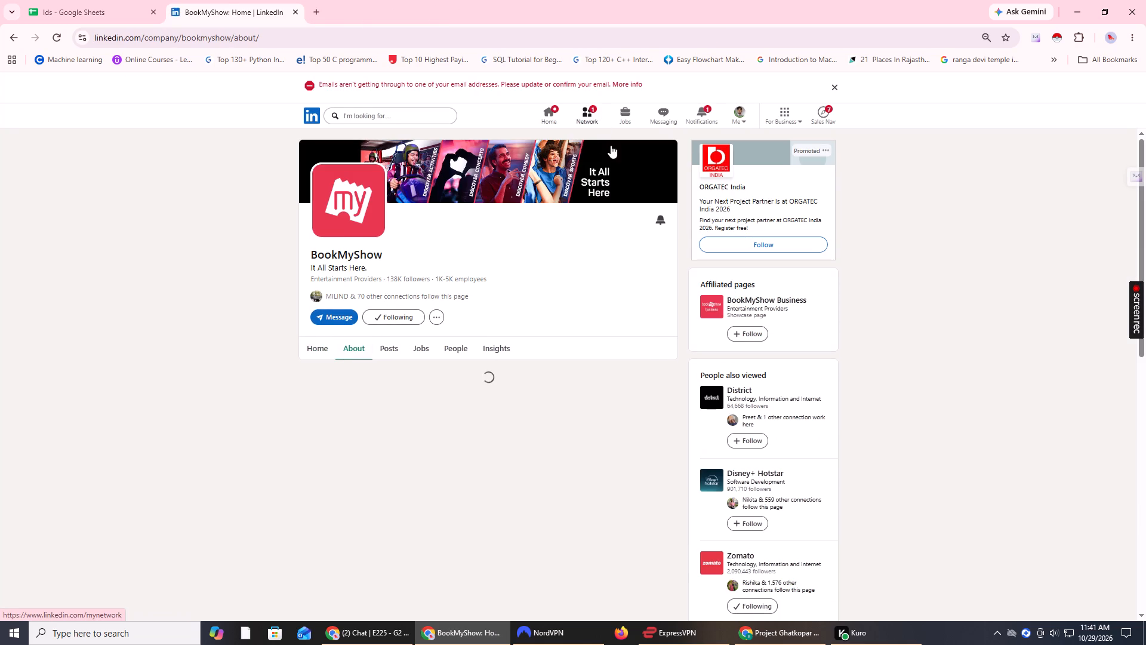
pyautogui.scroll(-3, 343, 359)
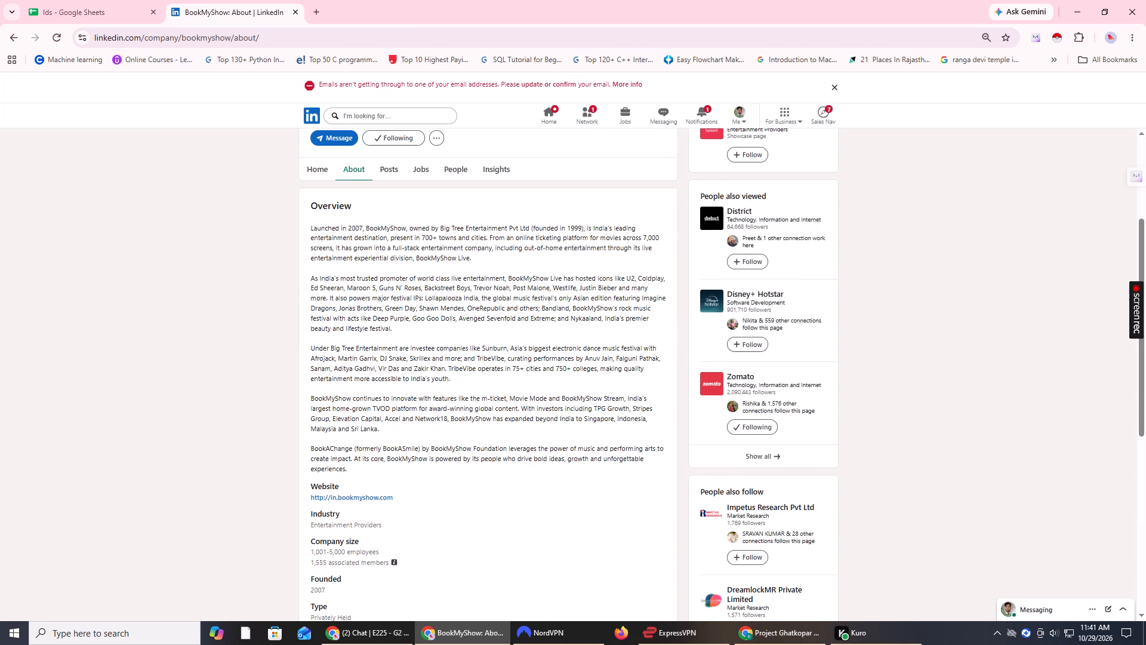
pyautogui.scroll(-3, 346, 355)
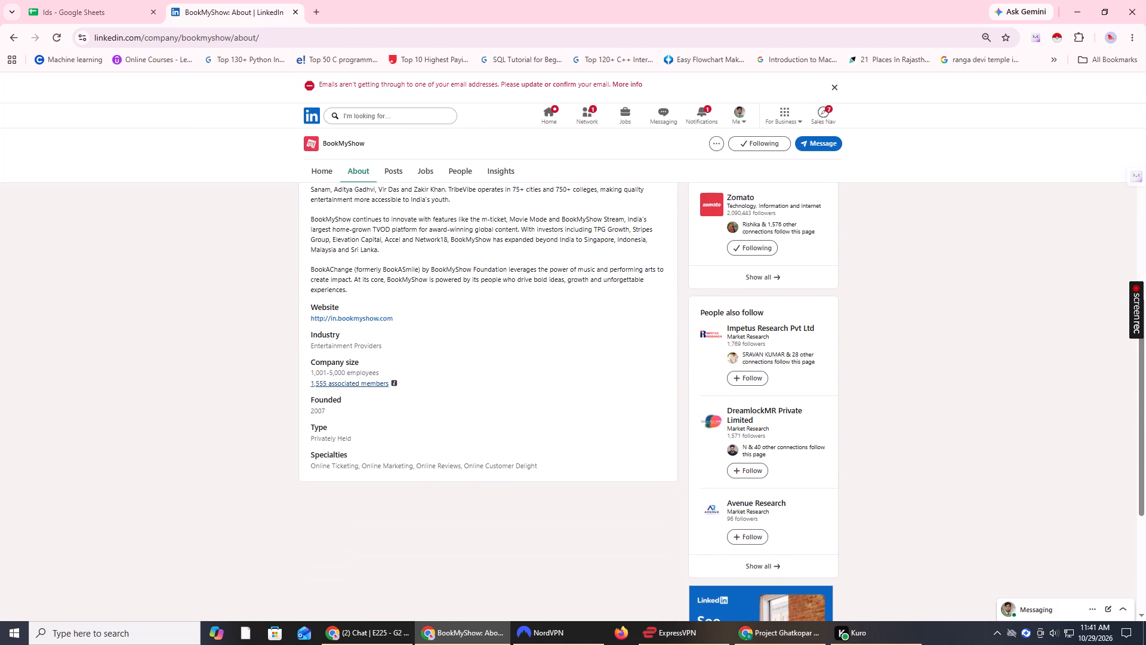
# Copy BookMyShow's industry, Entertainment Providers, from LinkedIn into Industry cell D105 of the sheet.
pyautogui.click(341, 344)
pyautogui.click(341, 344)
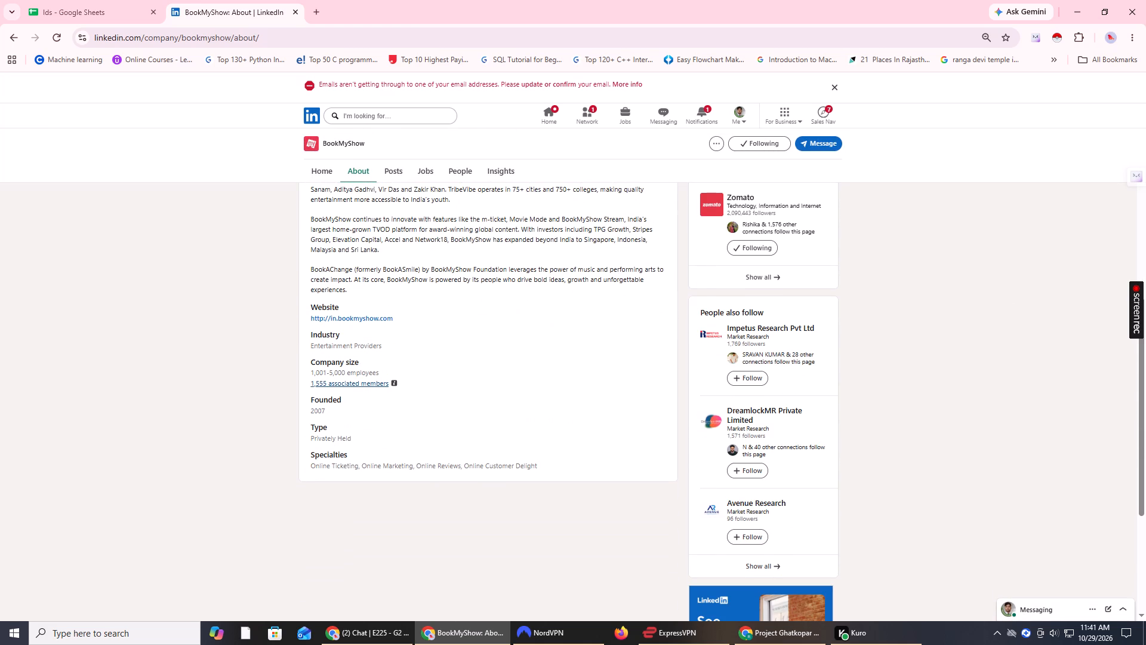
pyautogui.click(341, 344)
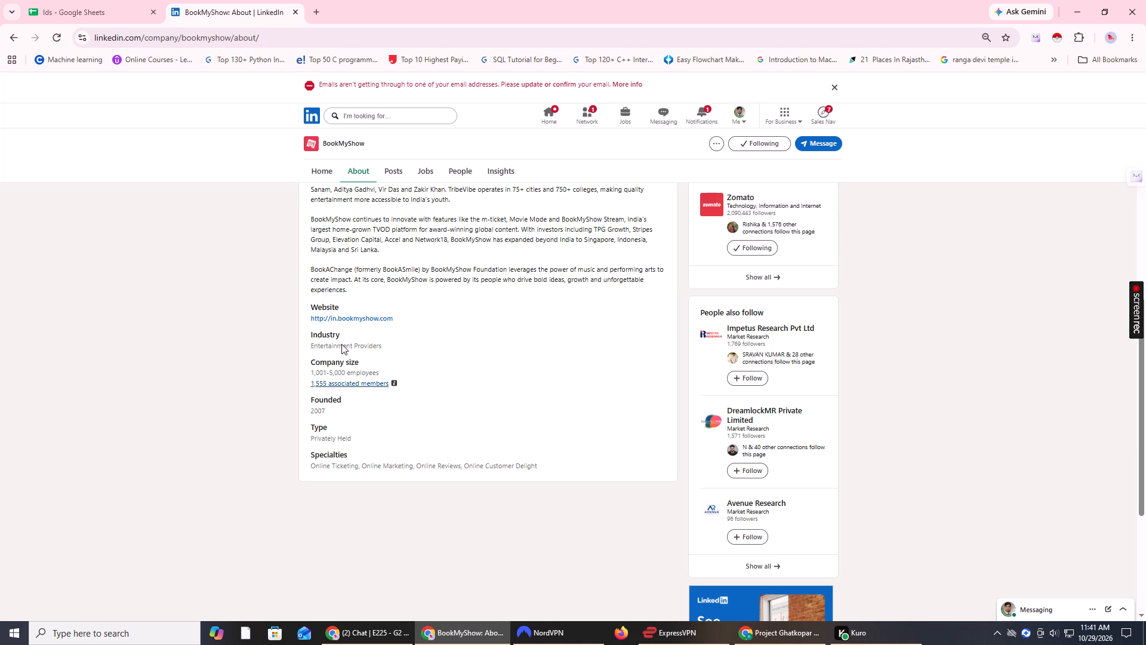
pyautogui.tripleClick(341, 344)
pyautogui.hotkey('ctrl', 'c')
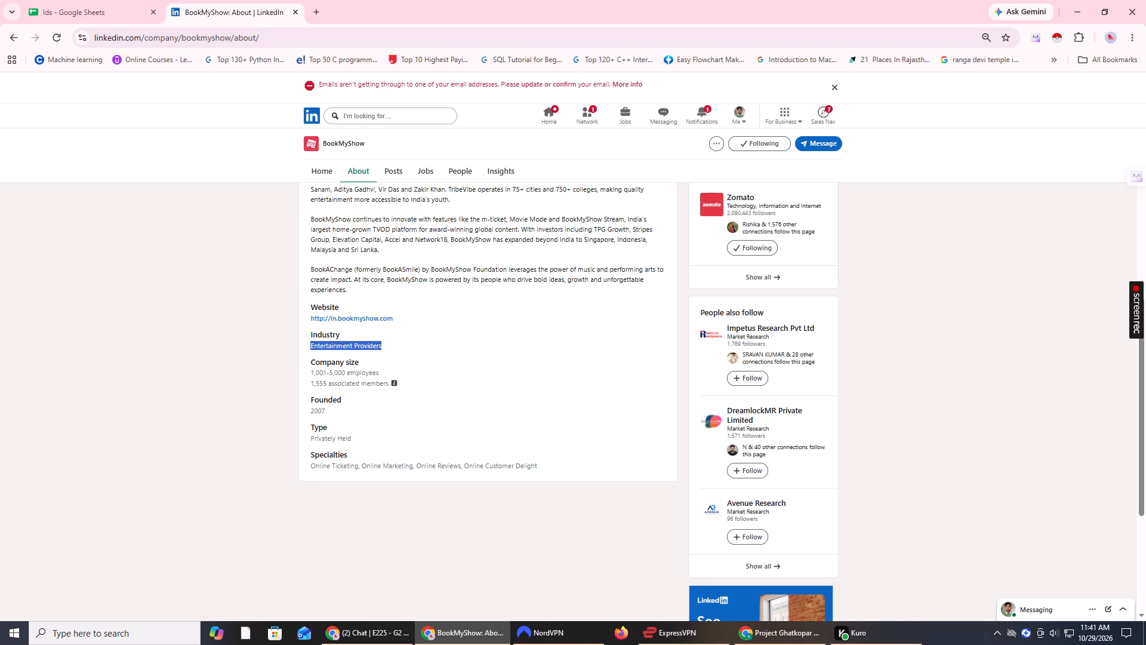
pyautogui.click(78, 0)
pyautogui.click(417, 400)
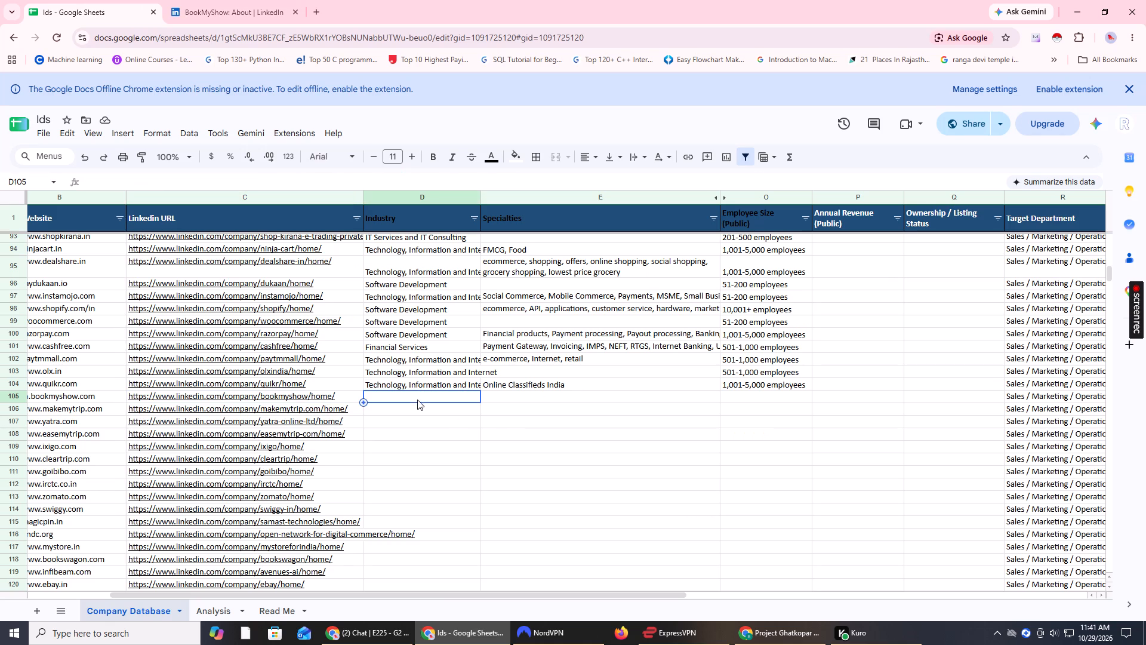
pyautogui.hotkey('ctrl', 'v')
# Copy BookMyShow's company size, 1,001-5,000 employees, from LinkedIn into Employee Size cell O105 of the sheet.
pyautogui.click(241, 0)
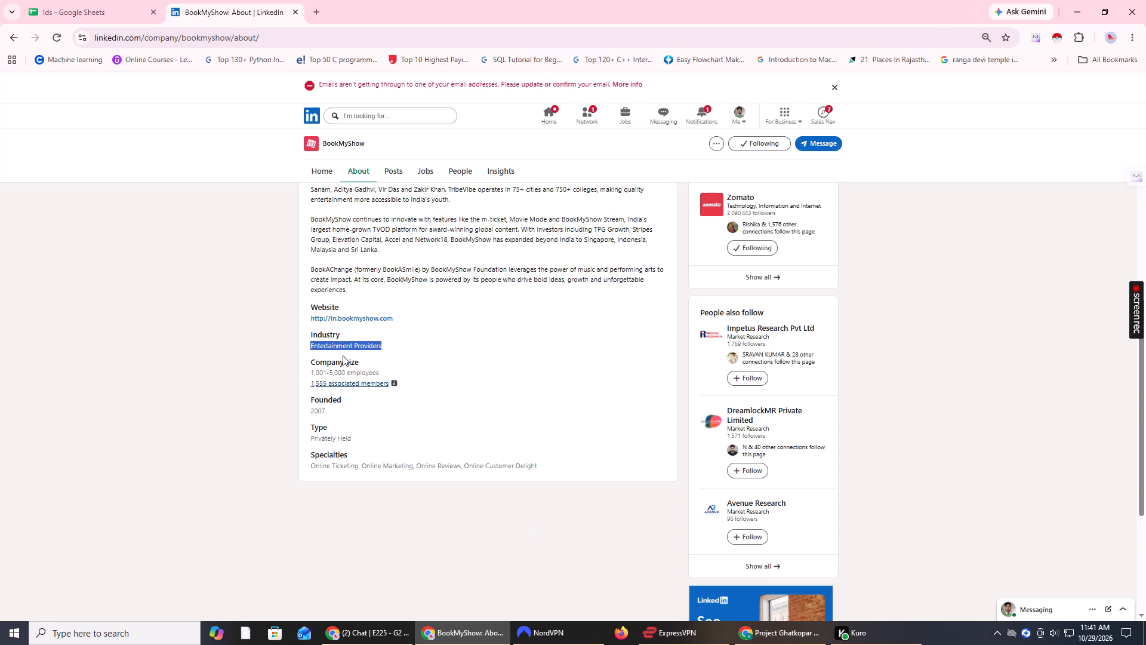
pyautogui.tripleClick(337, 376)
pyautogui.hotkey('ctrl', 'c')
pyautogui.click(88, 0)
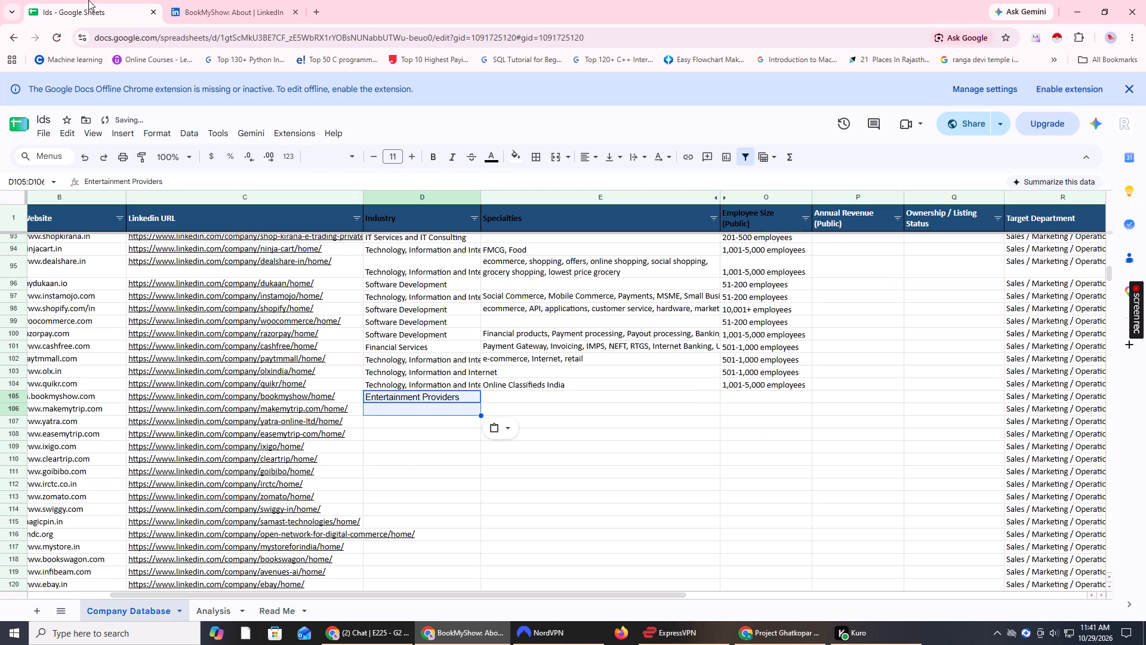
pyautogui.click(753, 396)
pyautogui.hotkey('ctrl', 'v')
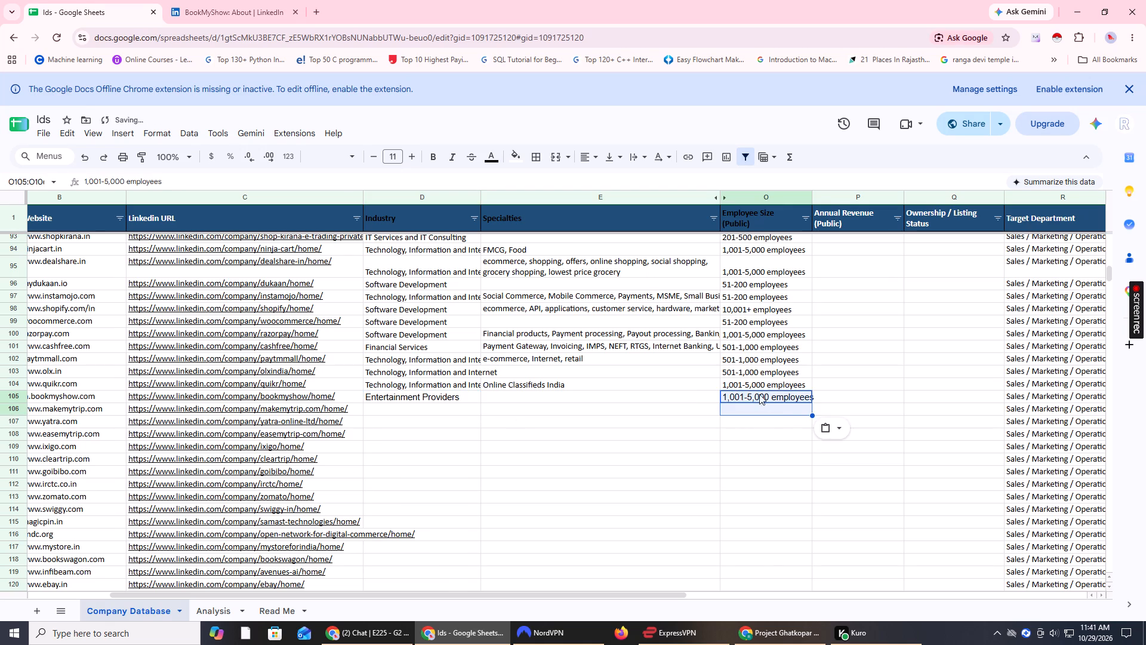
# Copy BookMyShow's specialties (Online Ticketing, Online Marketing, Online Reviews, Online Customer Delight) from LinkedIn into Specialties cell E105 as plain text.
pyautogui.click(263, 0)
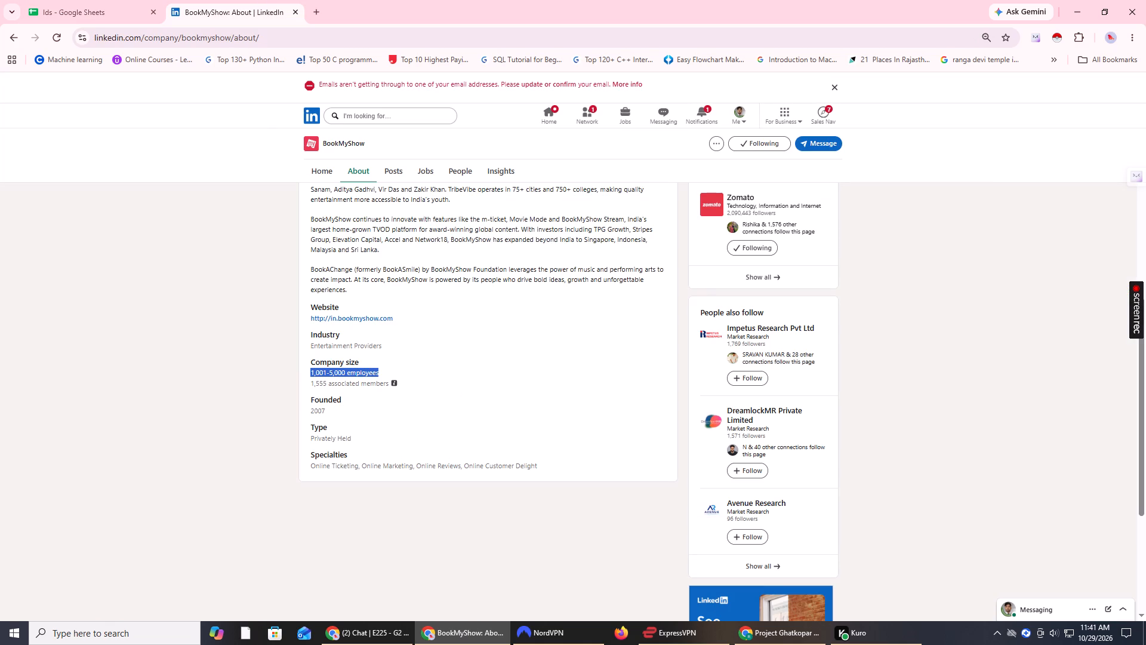
pyautogui.click(399, 464)
pyautogui.click(399, 464)
pyautogui.doubleClick(399, 463)
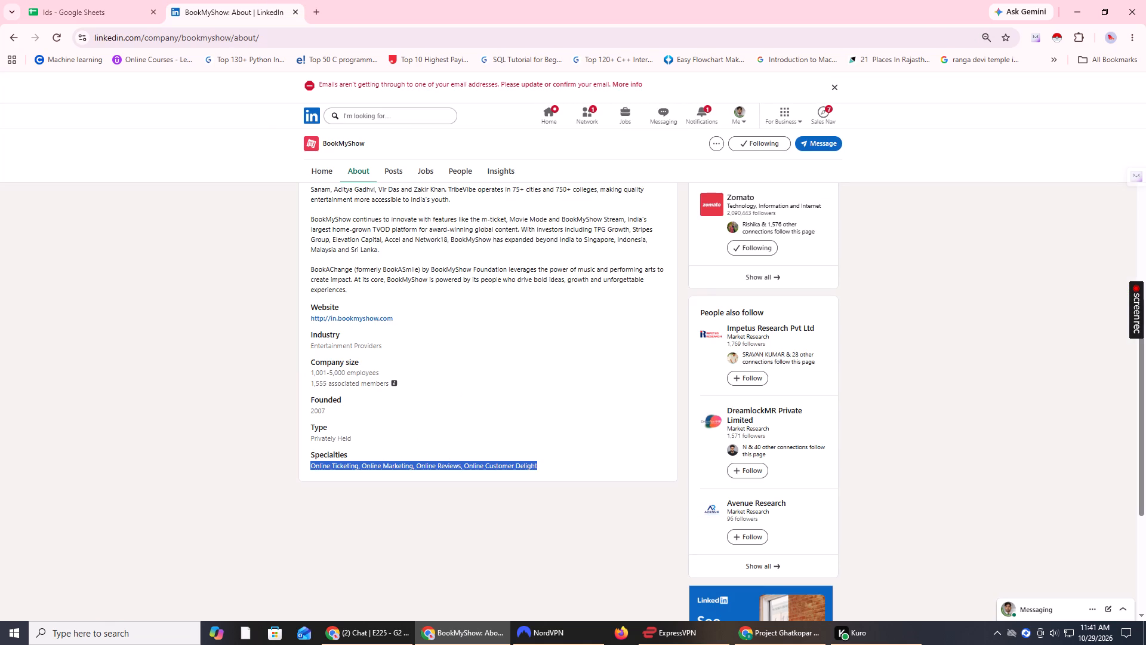
pyautogui.hotkey('ctrl', 'c')
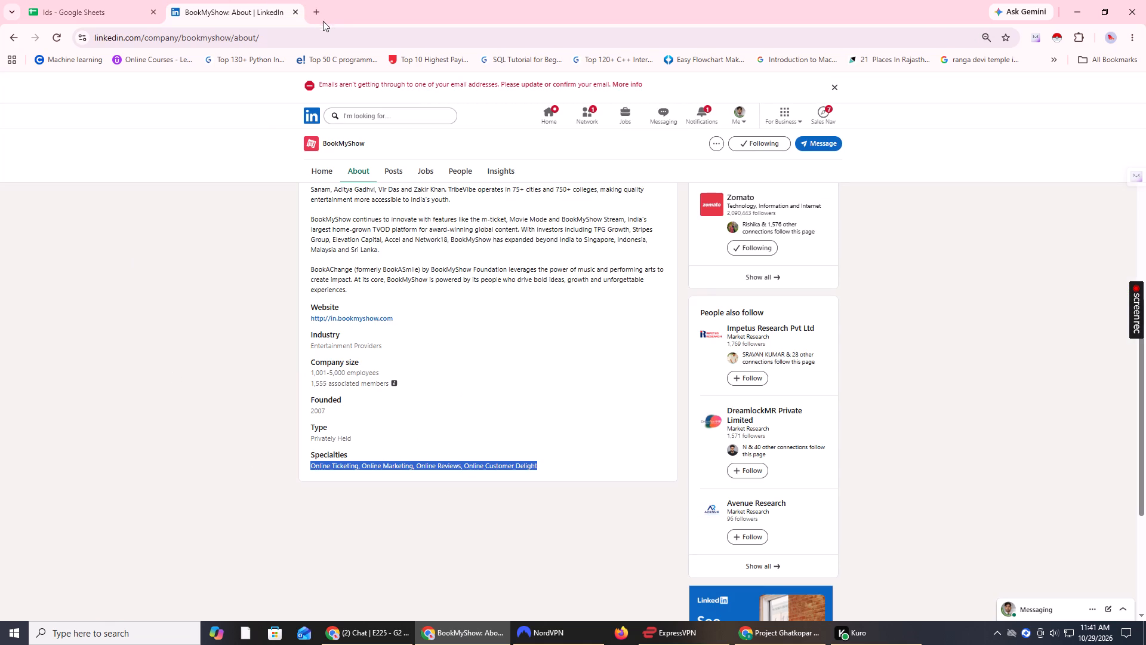
pyautogui.click(316, 8)
pyautogui.hotkey('ctrl', 'v')
pyautogui.hotkey('ctrl', 'a')
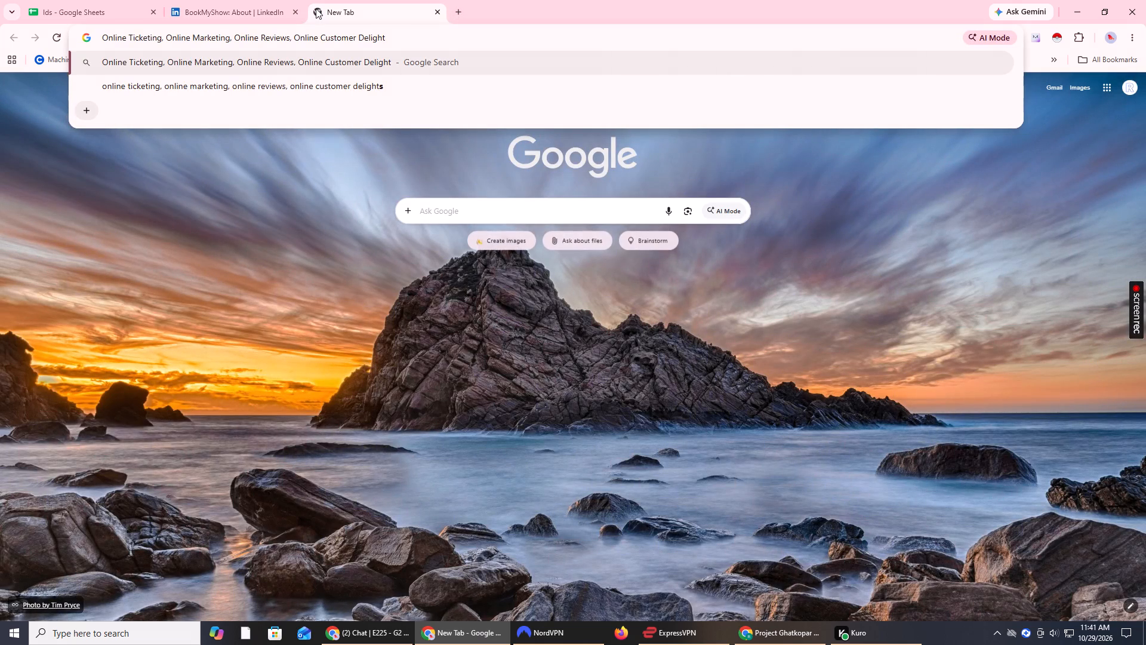
pyautogui.hotkey('ctrl', 'c')
pyautogui.click(79, 0)
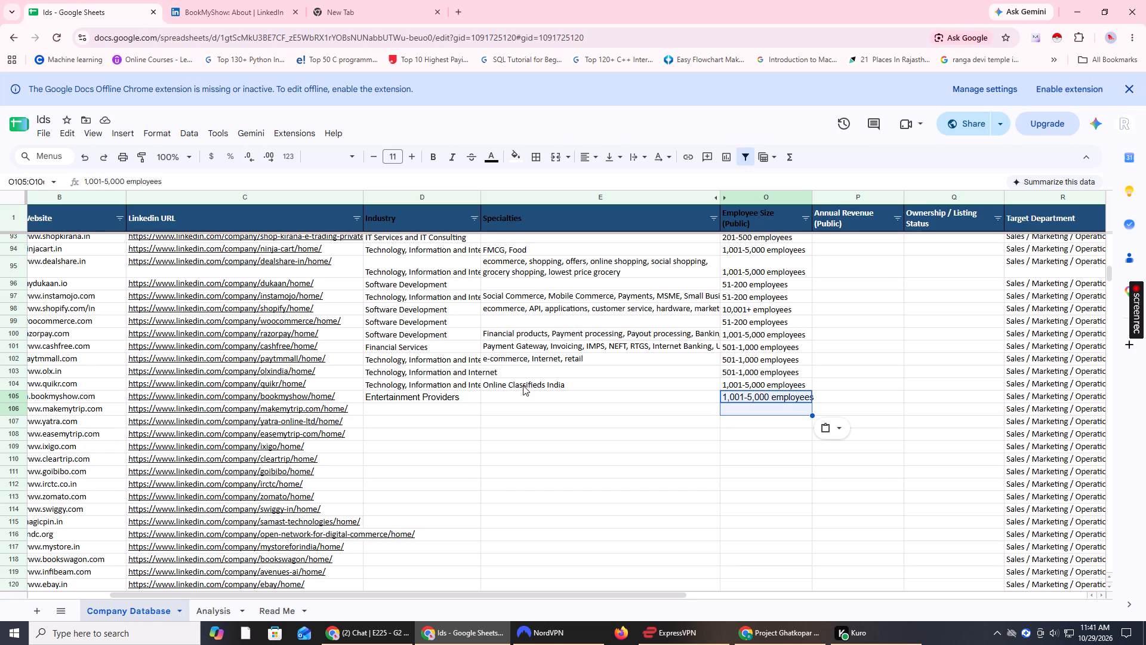
pyautogui.doubleClick(501, 398)
pyautogui.hotkey('ctrl', 'v')
pyautogui.click(454, 432)
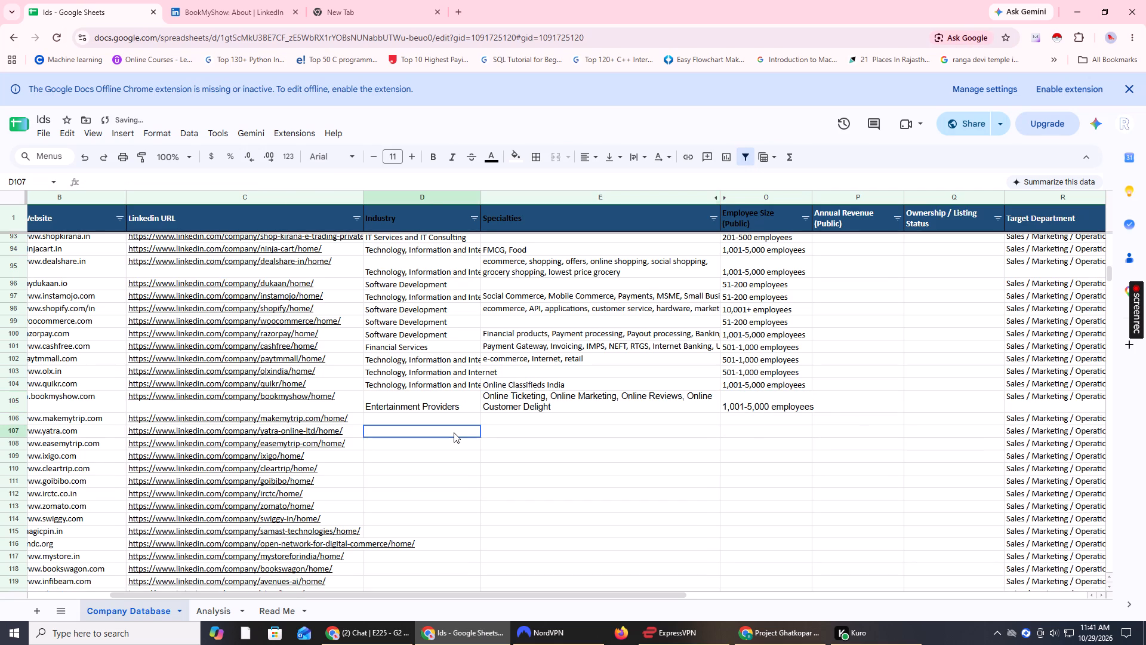
# Open MakeMyTrip's LinkedIn page from its URL in row 106 and close the BookMyShow and leftover blank pages.
pyautogui.click(275, 426)
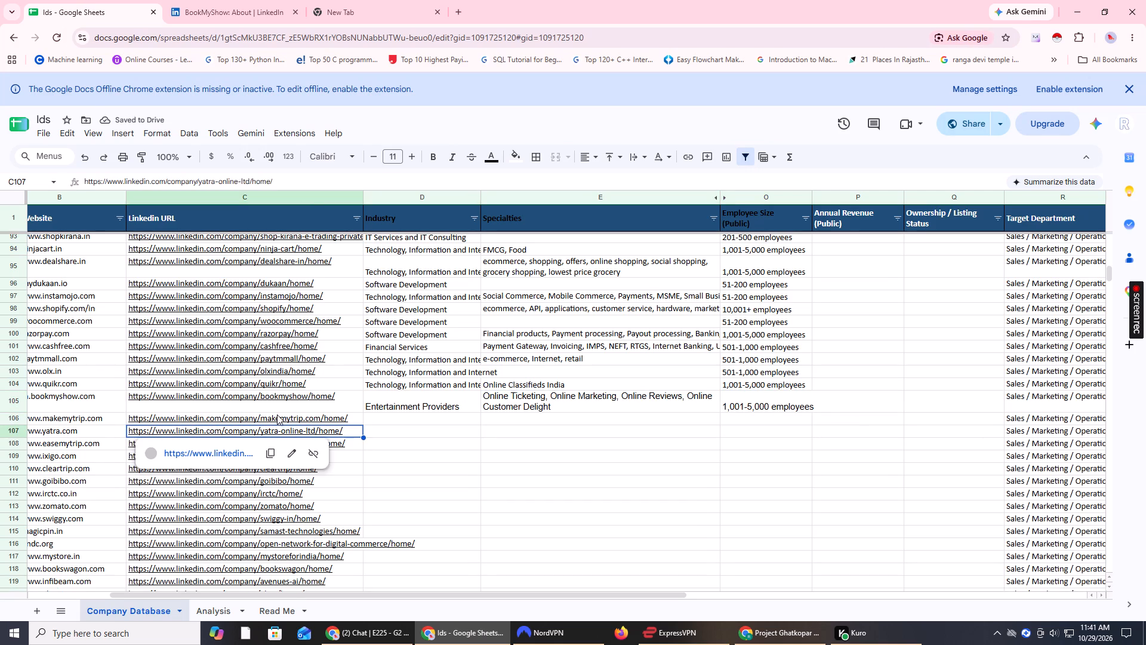
pyautogui.click(278, 410)
pyautogui.click(350, 423)
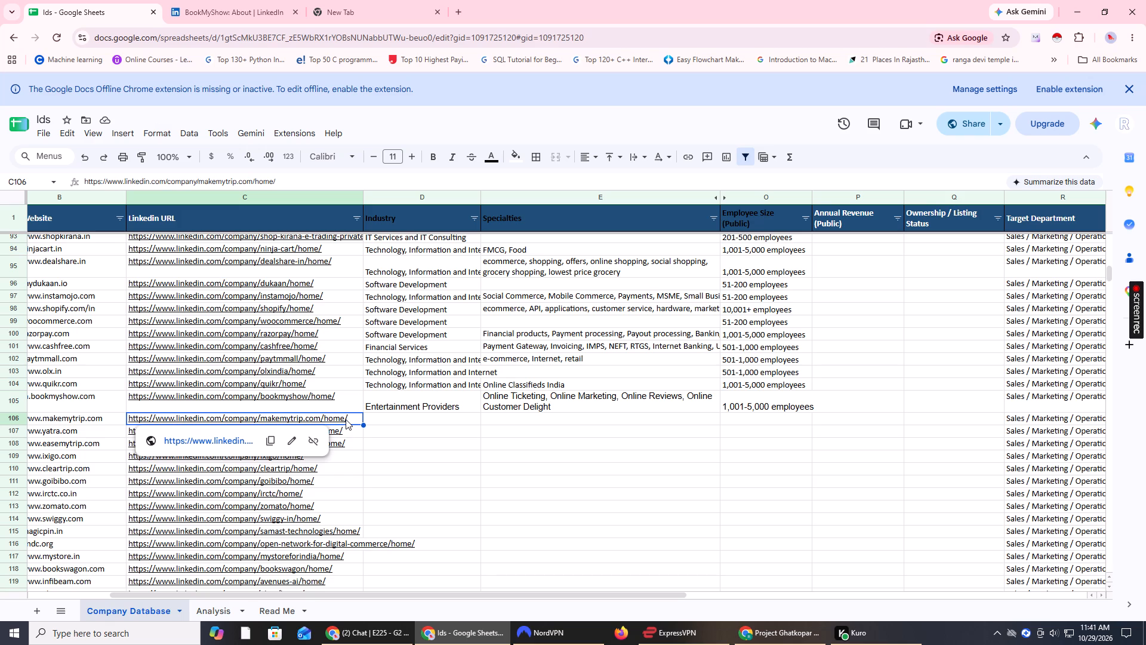
pyautogui.click(217, 435)
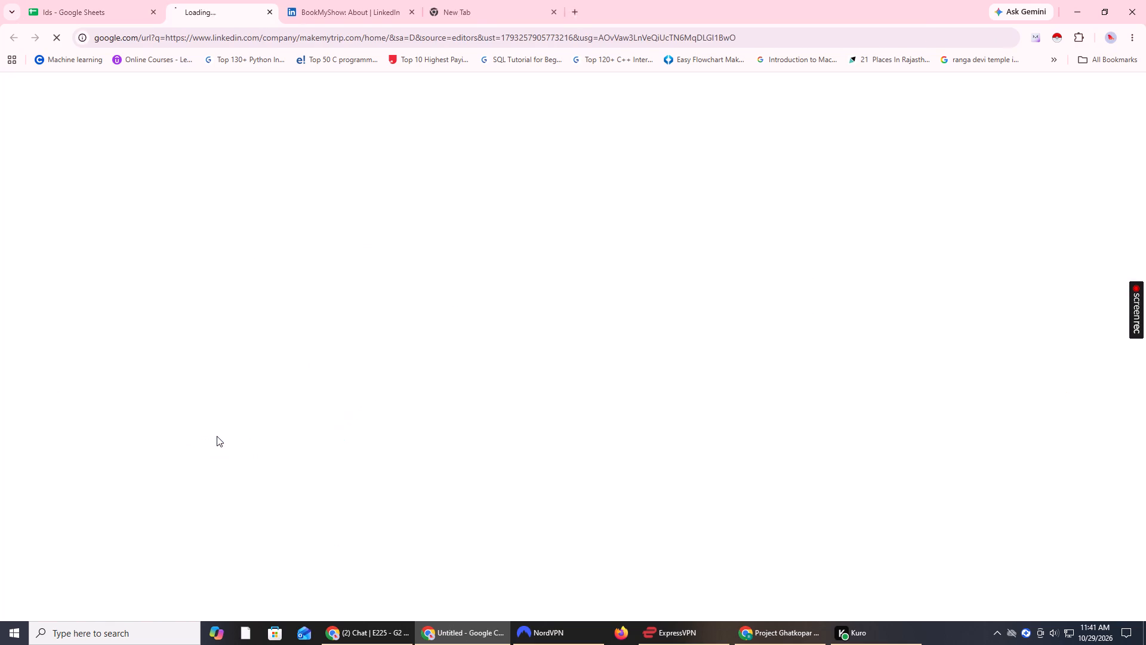
pyautogui.click(432, 9)
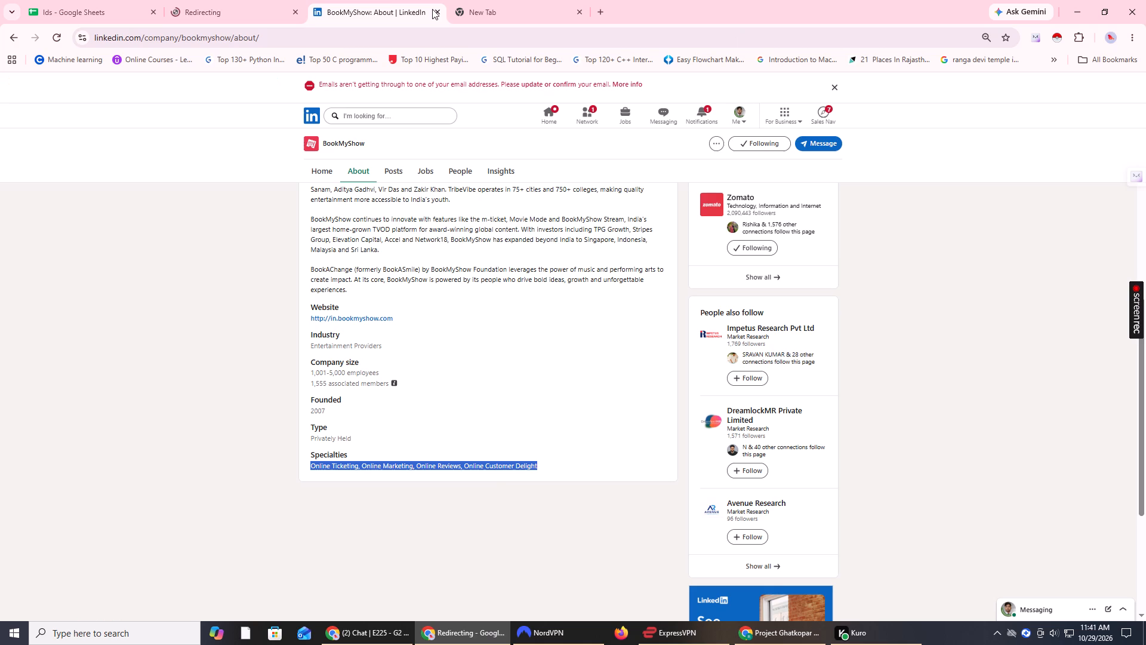
pyautogui.click(436, 12)
pyautogui.click(436, 12)
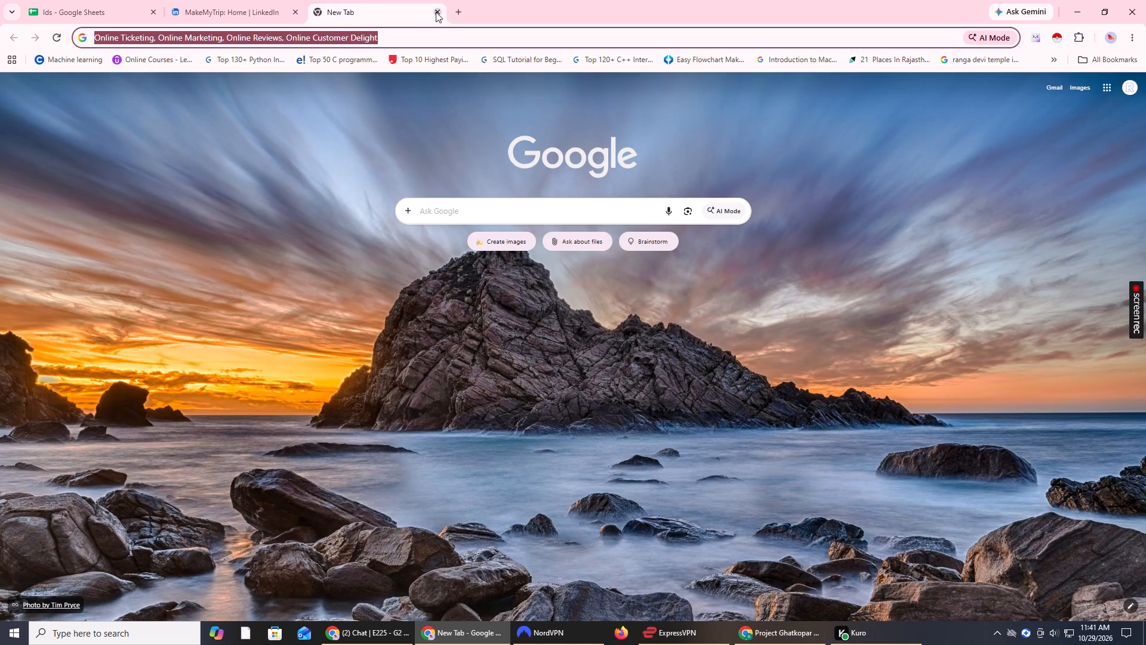
pyautogui.click(263, 0)
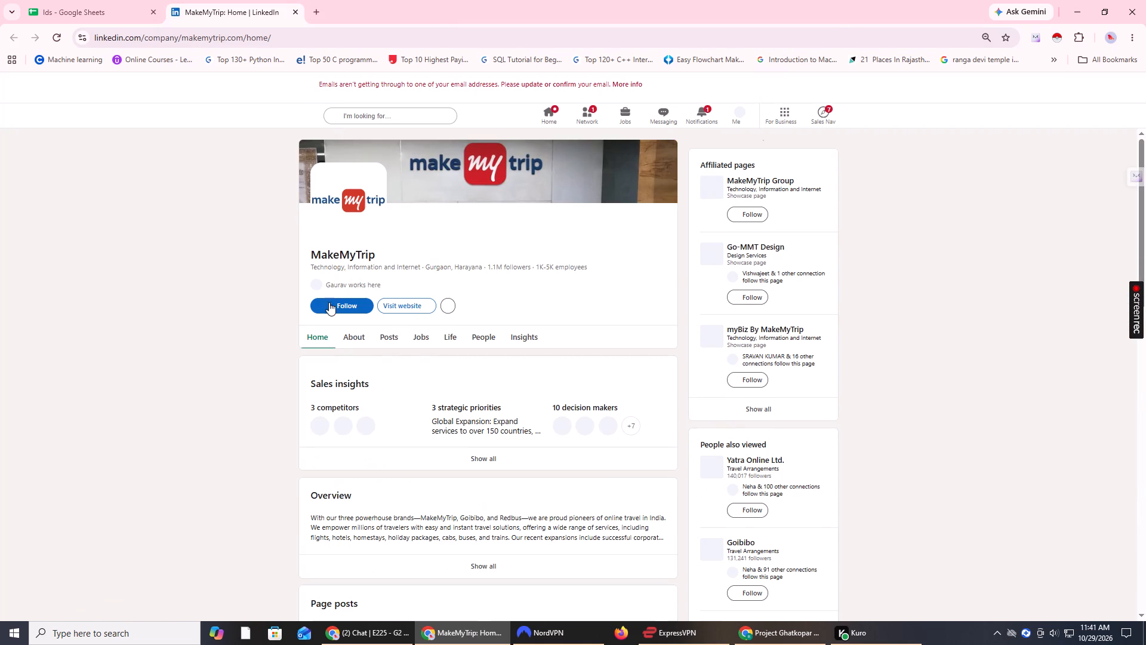
# Follow MakeMyTrip on LinkedIn and bring up the company details in its About section.
pyautogui.click(329, 302)
pyautogui.click(358, 342)
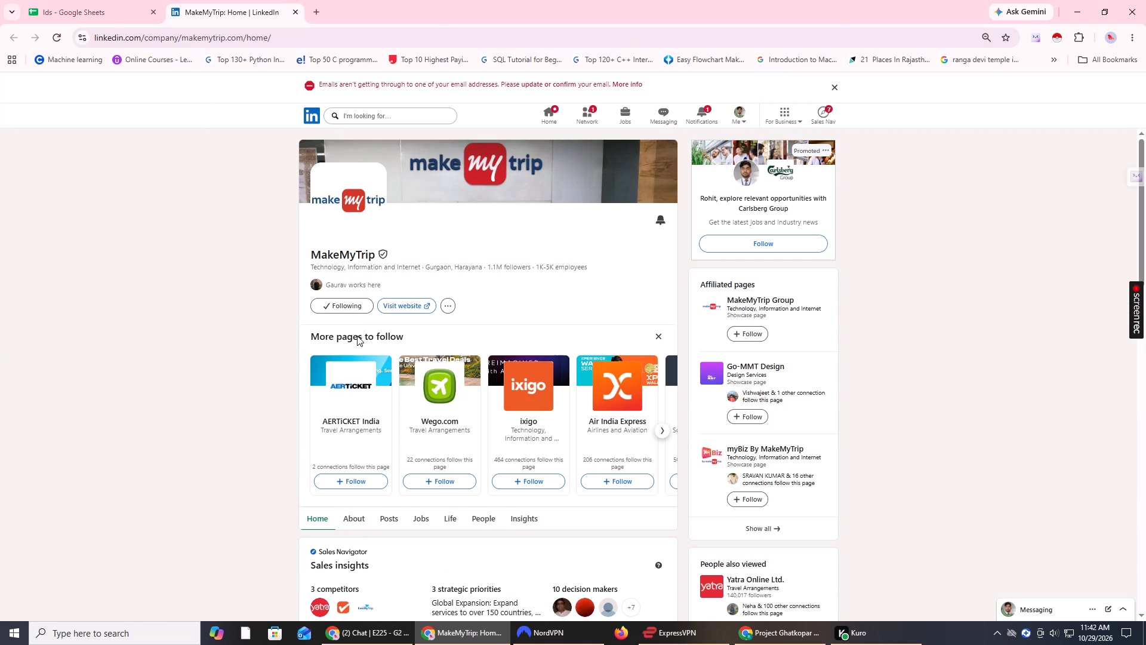
pyautogui.scroll(-11, 462, 342)
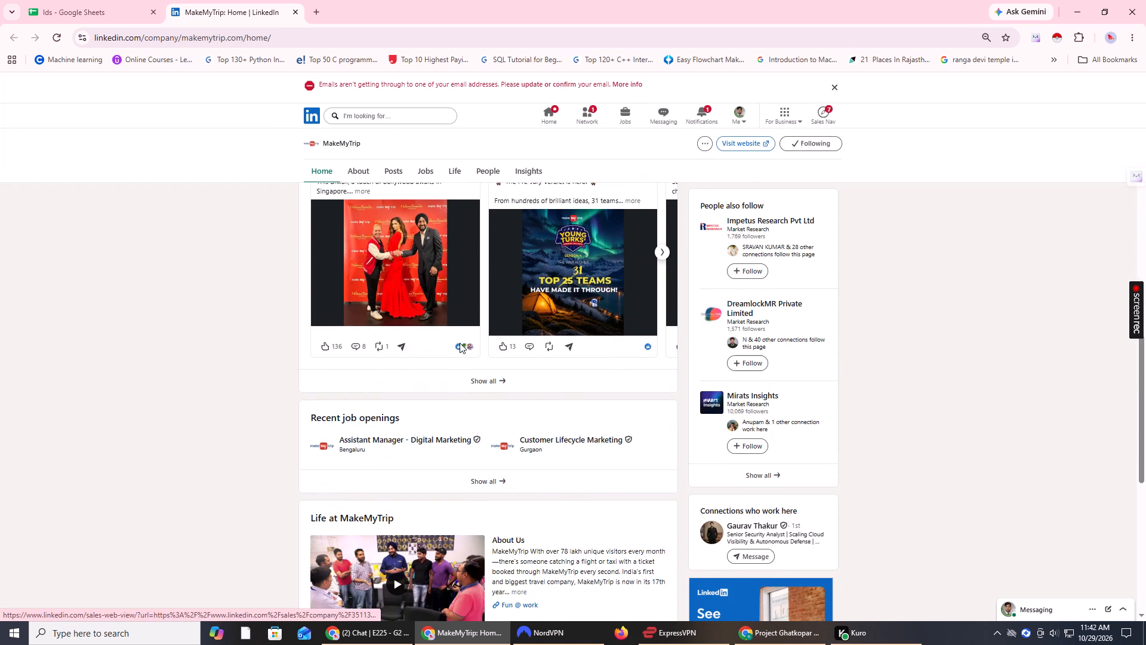
pyautogui.scroll(9, 460, 343)
pyautogui.click(349, 396)
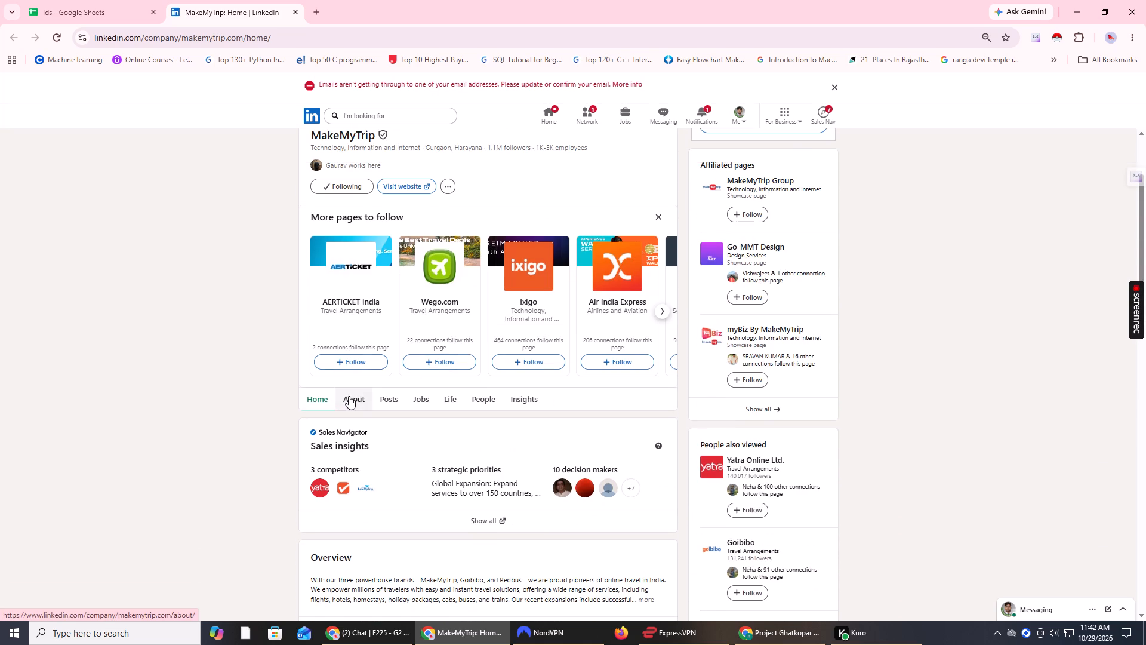
pyautogui.scroll(-3, 349, 394)
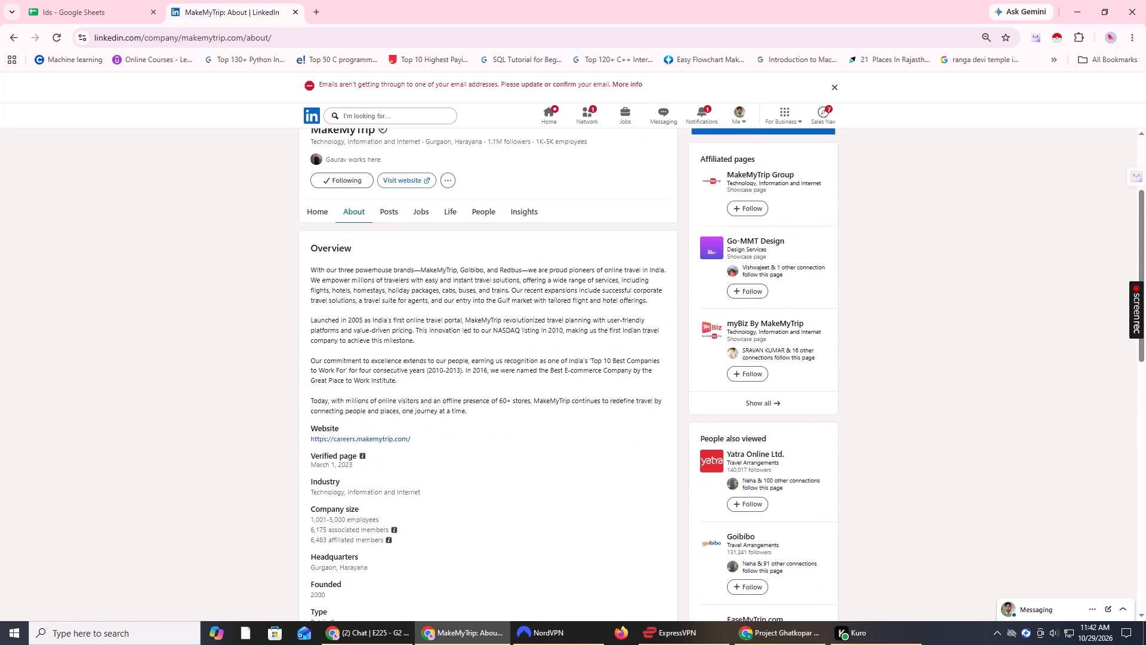
pyautogui.scroll(-1, 349, 394)
# Copy MakeMyTrip's industry, Technology, Information and Internet, from LinkedIn into Industry cell D106 of the sheet.
pyautogui.tripleClick(341, 381)
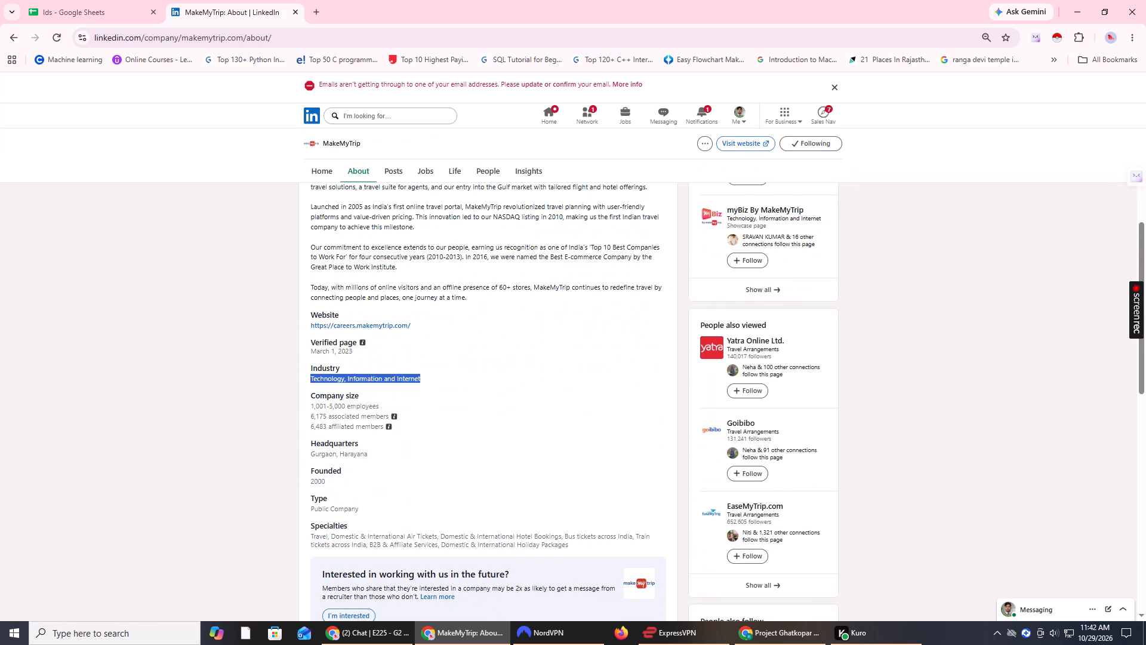
pyautogui.hotkey('ctrl', 'c')
pyautogui.click(108, 0)
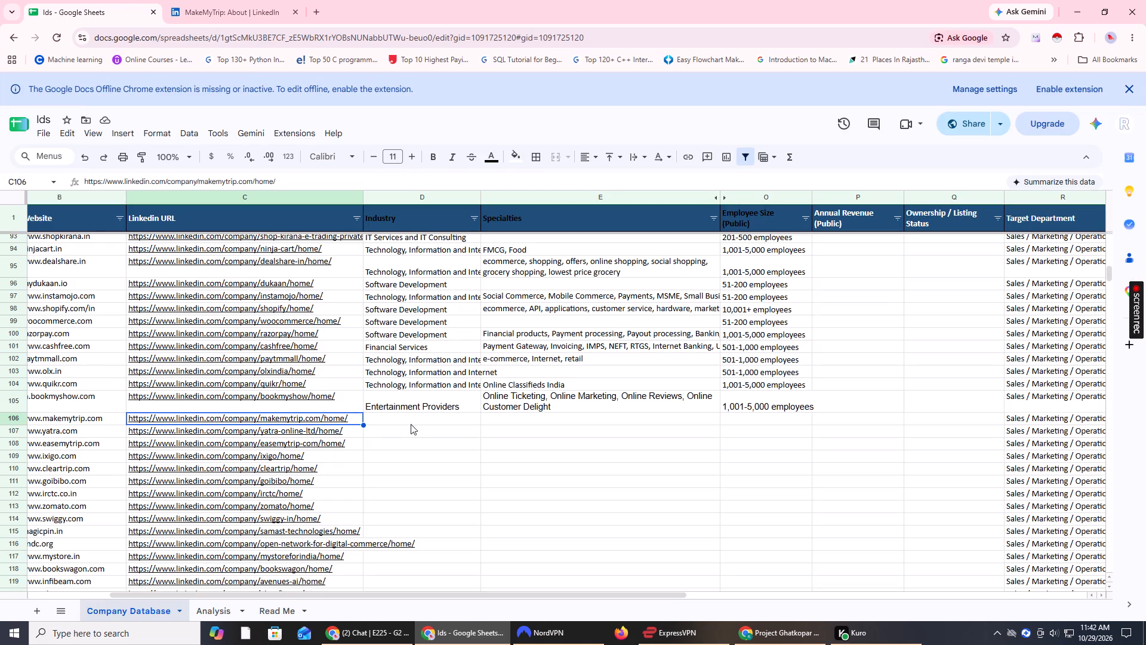
pyautogui.click(396, 420)
pyautogui.hotkey('ctrl', 'v')
# Copy MakeMyTrip's company size, 1,001-5,000 employees, from LinkedIn into Employee Size cell O106 of the sheet.
pyautogui.click(230, 0)
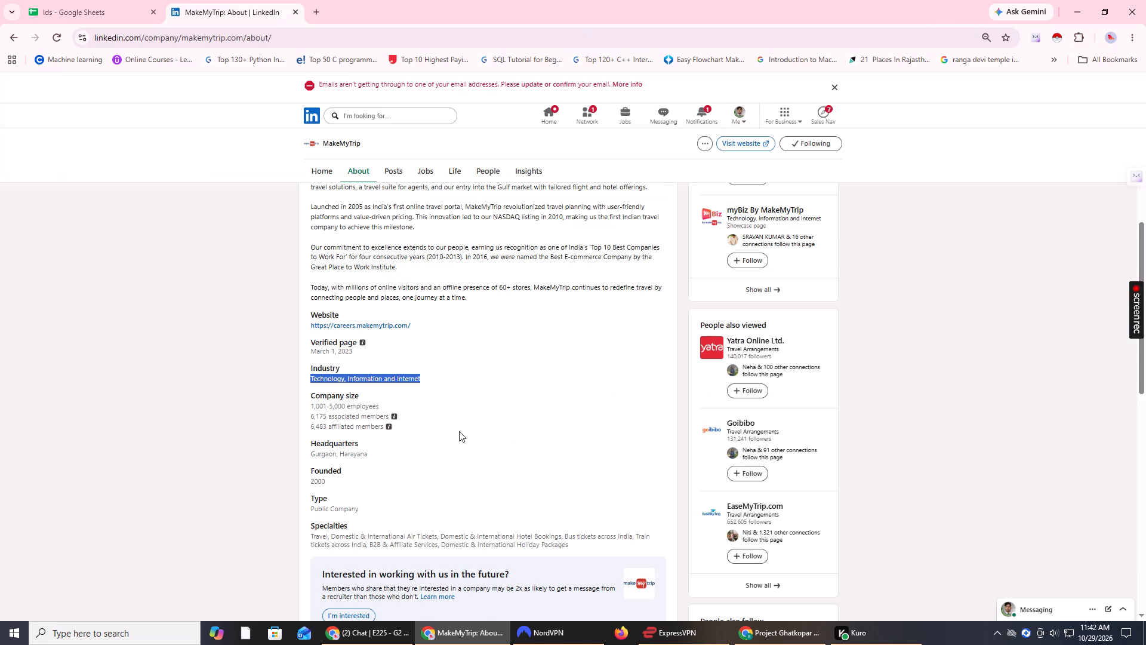
pyautogui.tripleClick(344, 408)
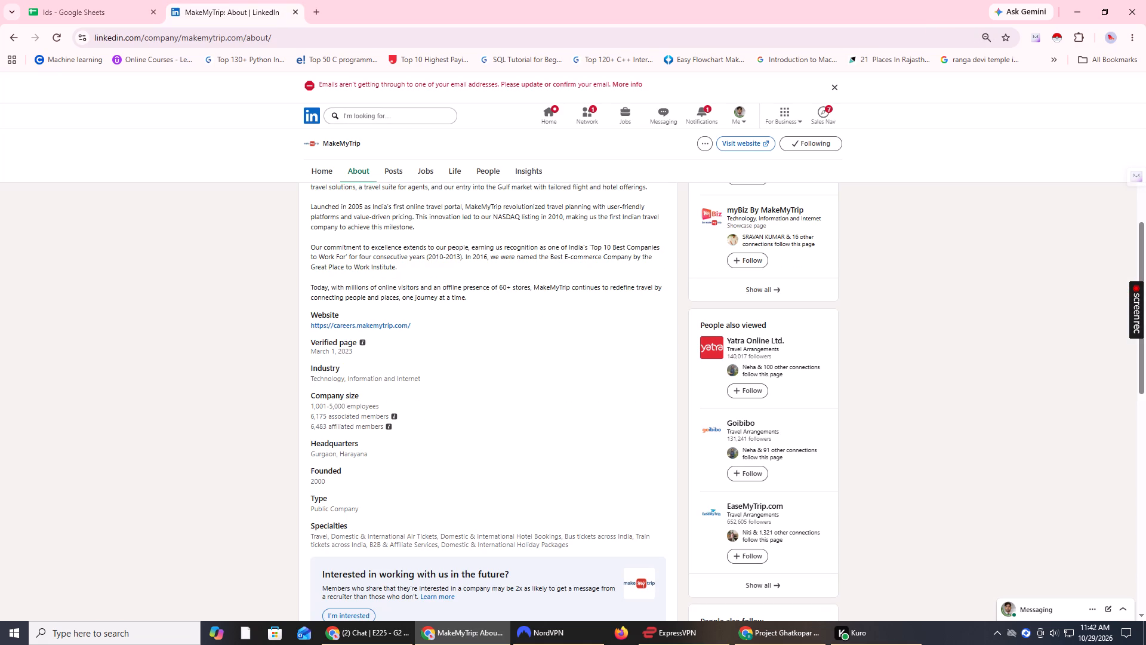
pyautogui.tripleClick(344, 406)
pyautogui.click(346, 406)
pyautogui.doubleClick(347, 403)
pyautogui.click(399, 401)
pyautogui.moveTo(381, 404); pyautogui.dragTo(301, 404)
pyautogui.hotkey('ctrl', 'c')
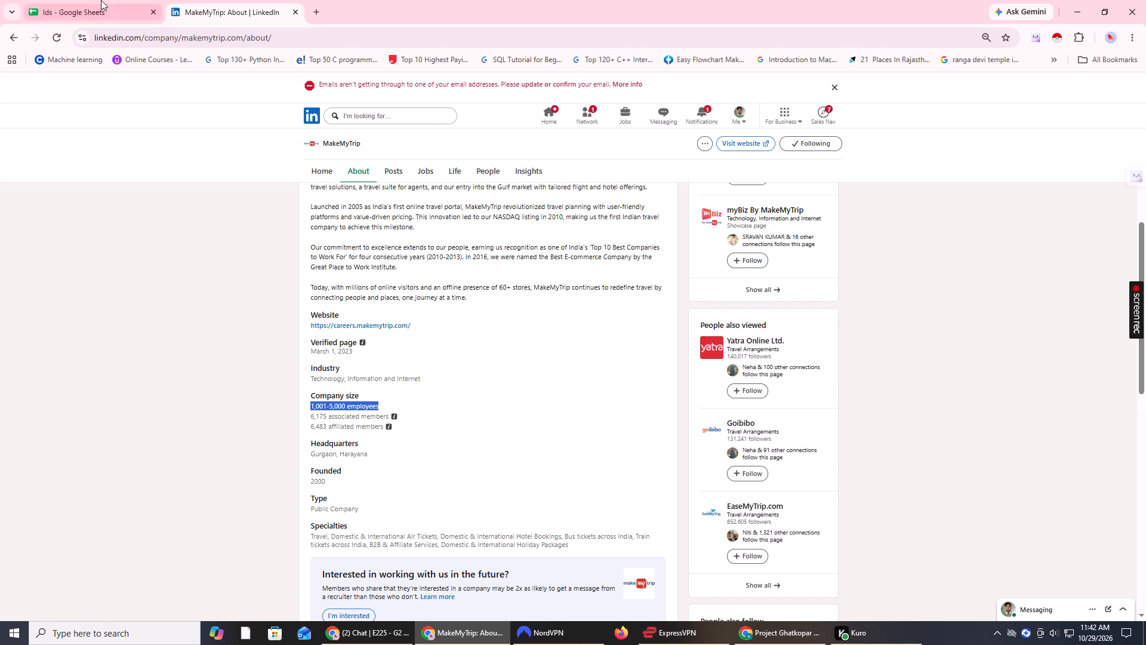
pyautogui.click(101, 0)
pyautogui.click(753, 422)
pyautogui.hotkey('ctrl', 'v')
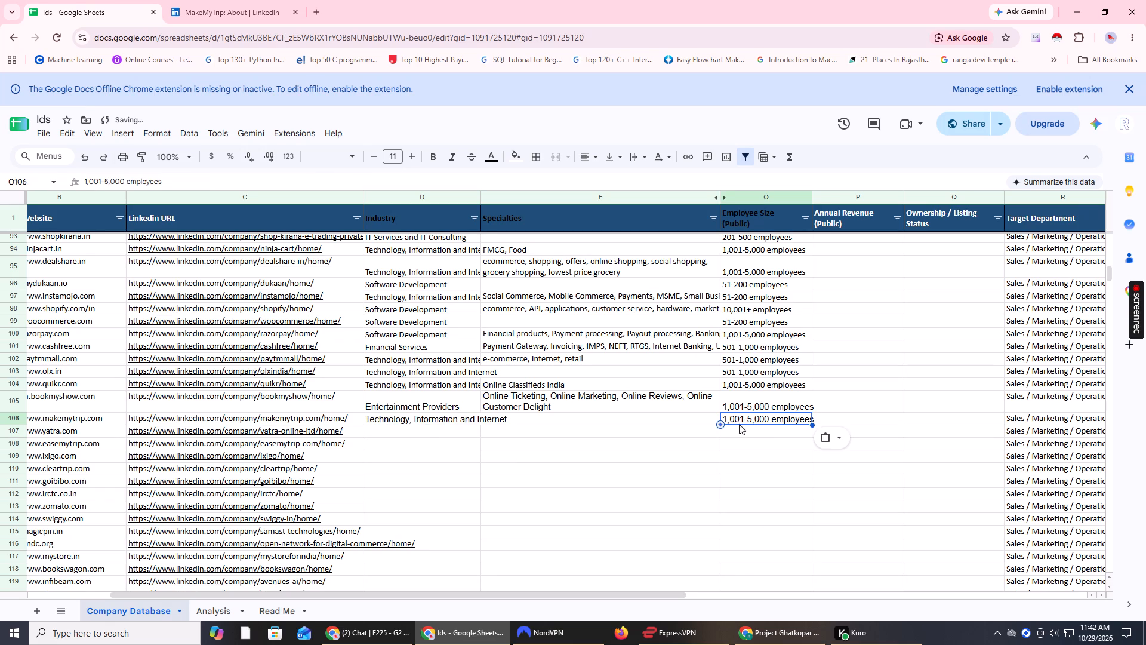
# Copy MakeMyTrip's full specialties text, from Travel through Domestic & International Holiday Packages, into Specialties cell E106 as plain text.
pyautogui.click(225, 0)
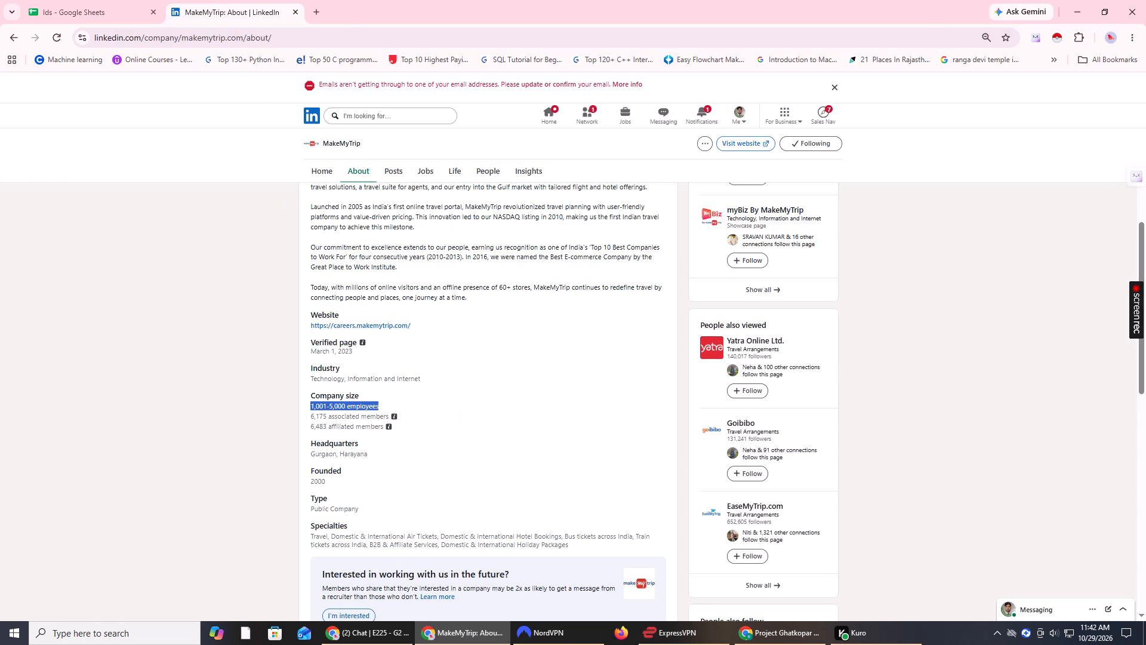
pyautogui.tripleClick(380, 537)
pyautogui.hotkey('ctrl', 'c')
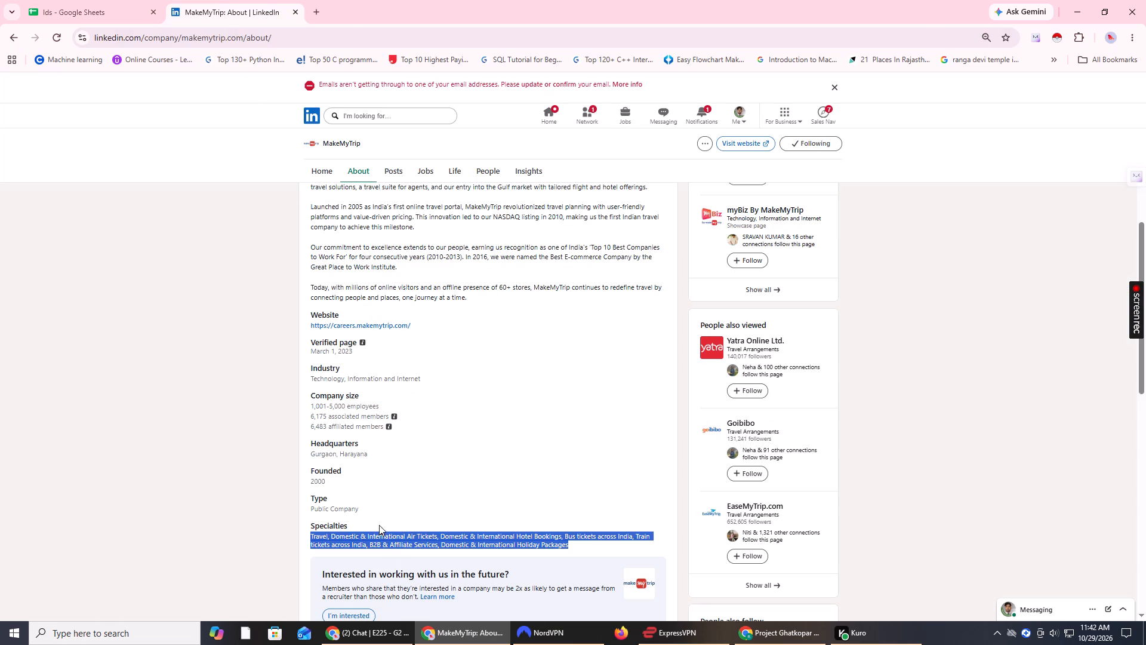
pyautogui.click(318, 8)
pyautogui.hotkey('ctrl', 'v')
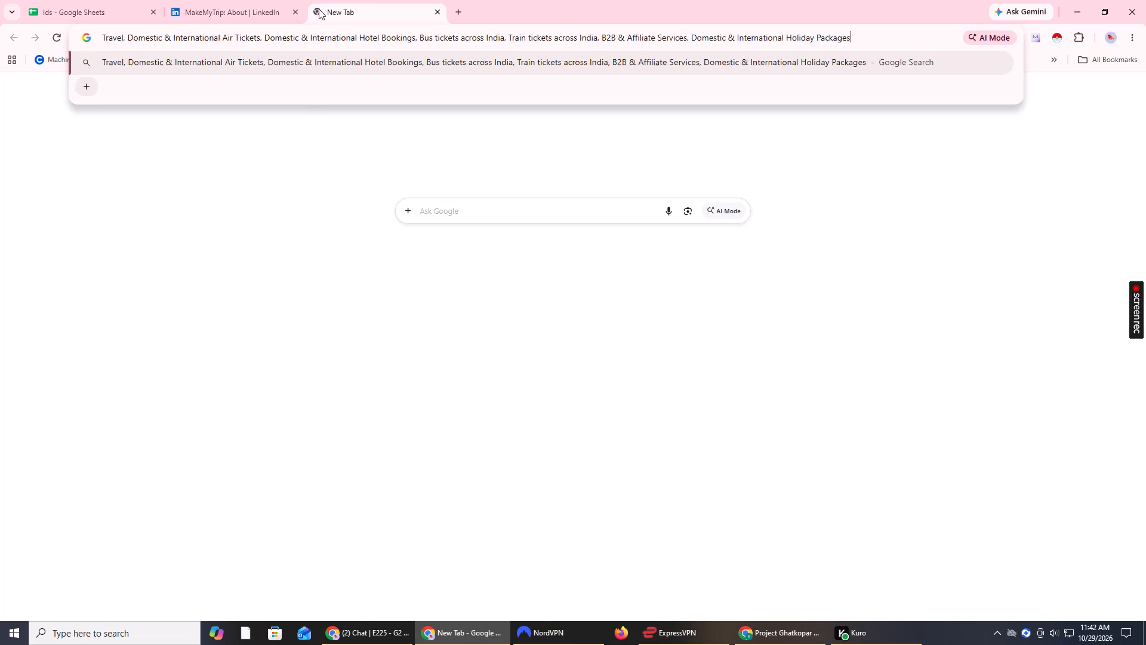
pyautogui.hotkey('ctrl', 'a')
pyautogui.hotkey('ctrl', 'c')
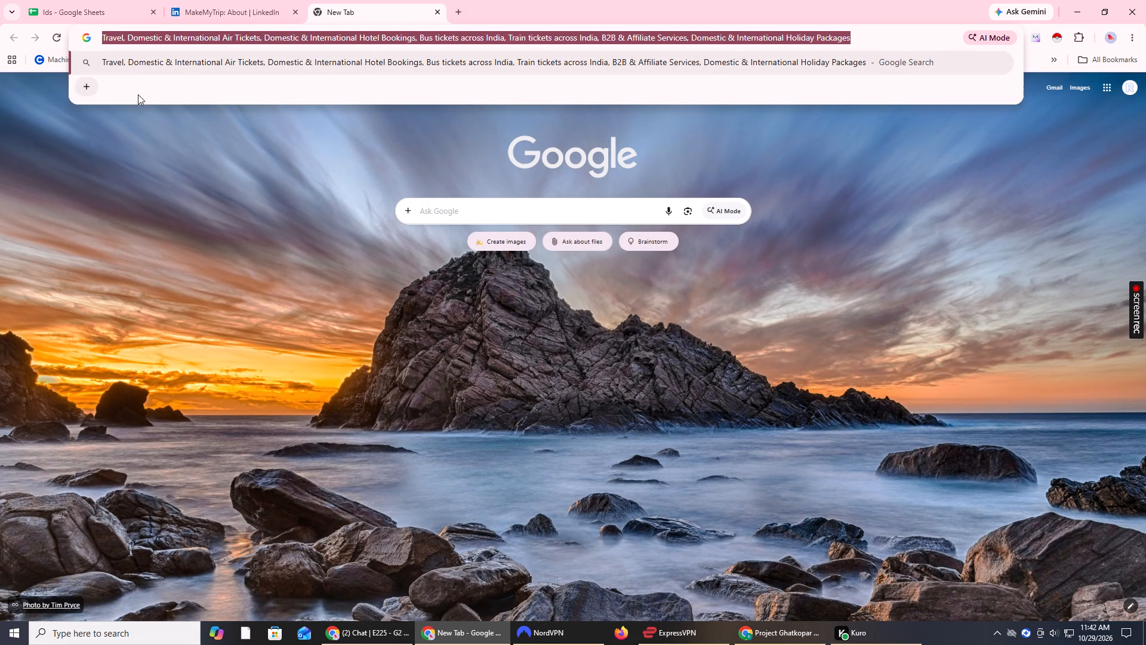
pyautogui.click(56, 0)
pyautogui.doubleClick(515, 420)
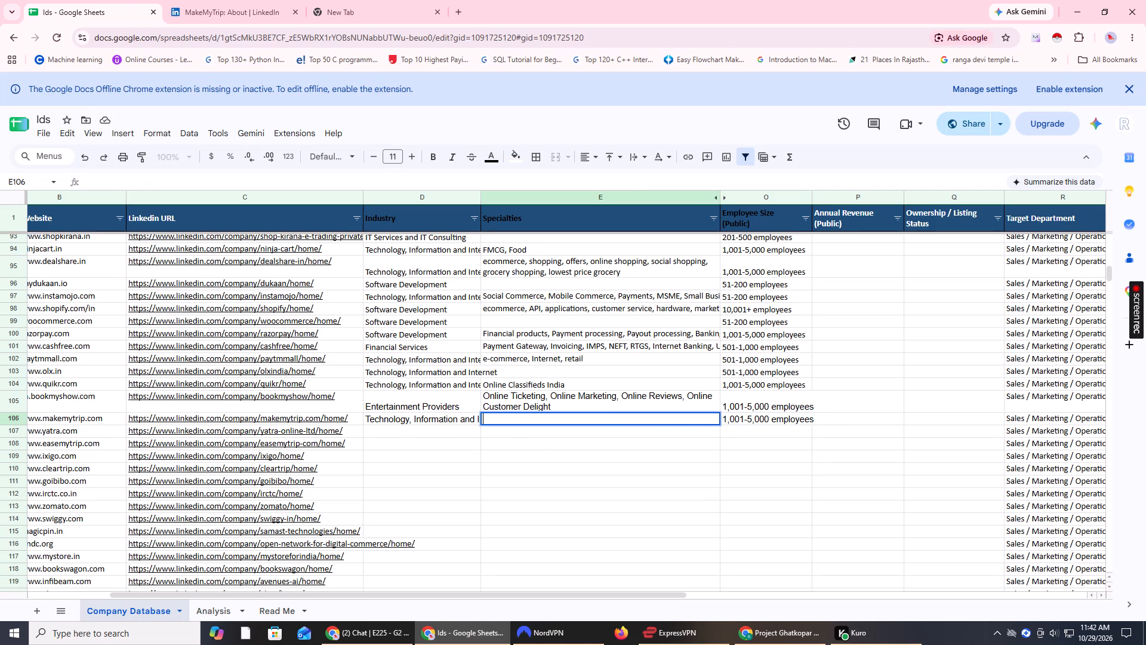
pyautogui.hotkey('ctrl', 'v')
pyautogui.press('Return')
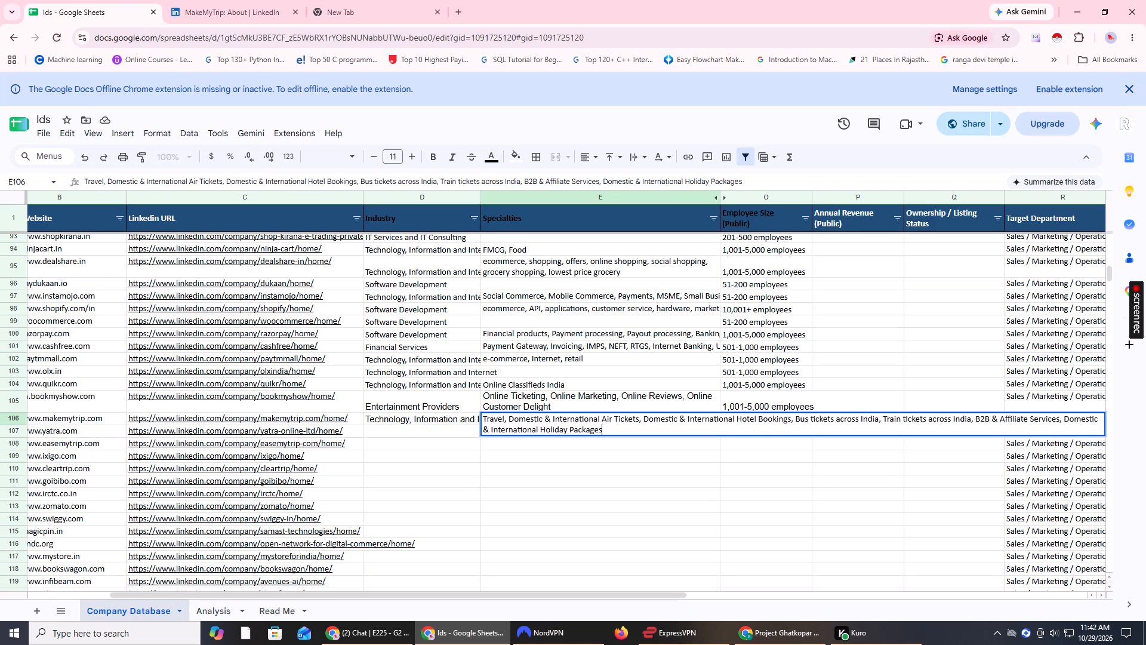
# Open Yatra Online Ltd.'s LinkedIn page from its URL in row 107 and follow the company.
pyautogui.click(327, 431)
pyautogui.click(217, 452)
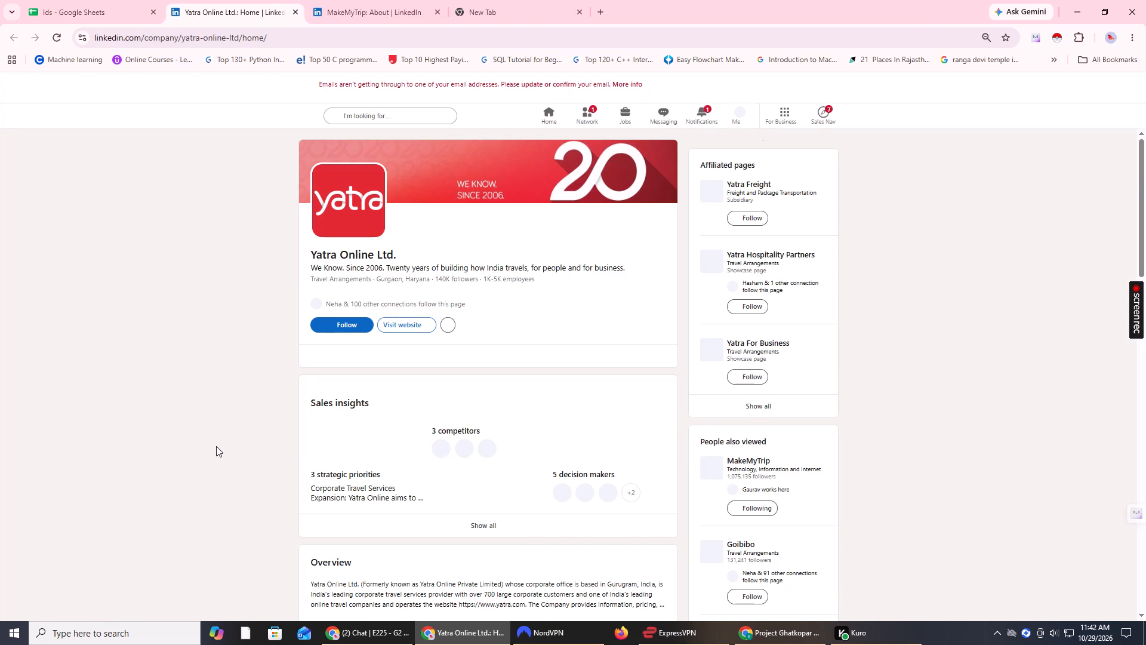
pyautogui.click(342, 318)
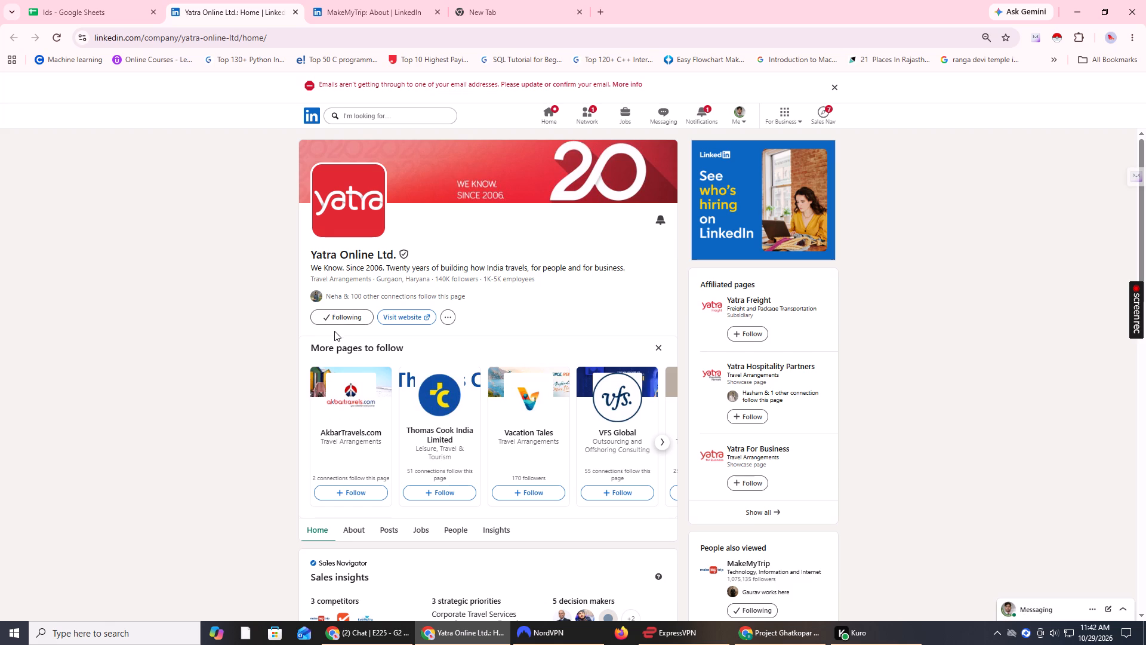
# Copy Yatra Online Ltd.'s industry, Travel Arrangements, from its LinkedIn About page into Industry cell D107 of the sheet.
pyautogui.click(363, 529)
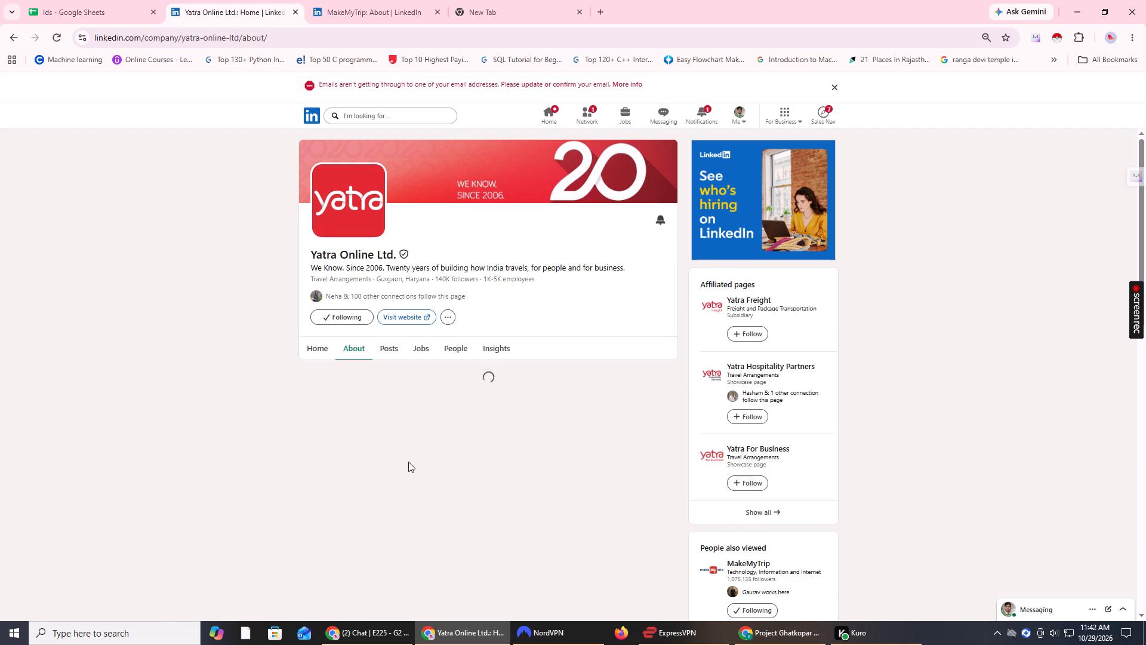
pyautogui.scroll(-2, 403, 461)
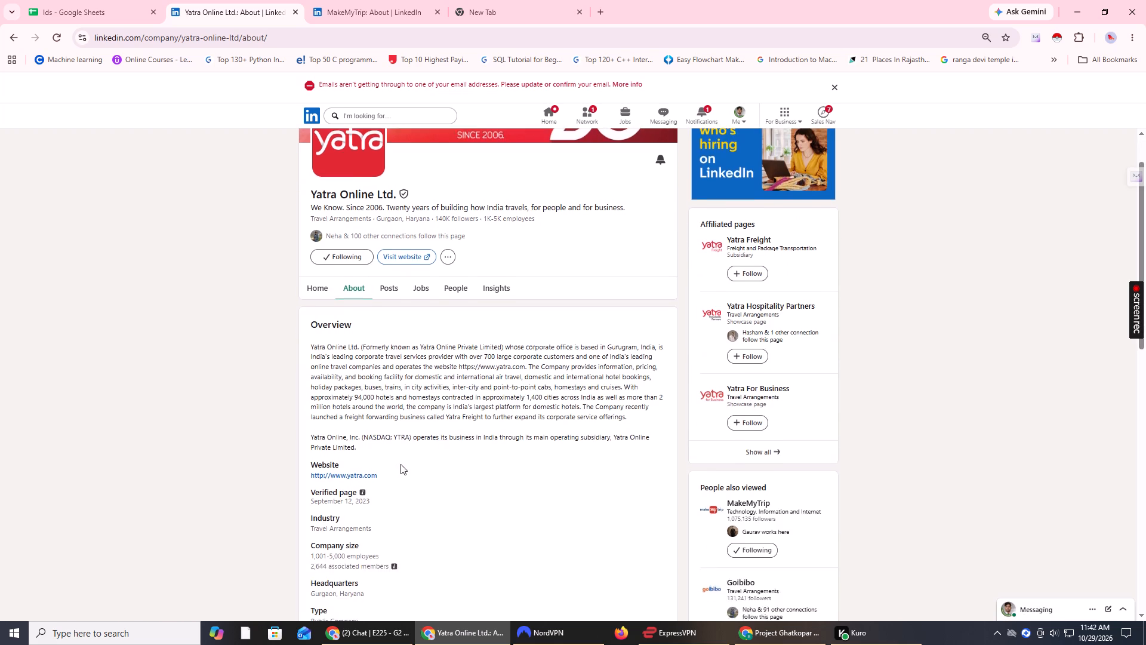
pyautogui.tripleClick(333, 466)
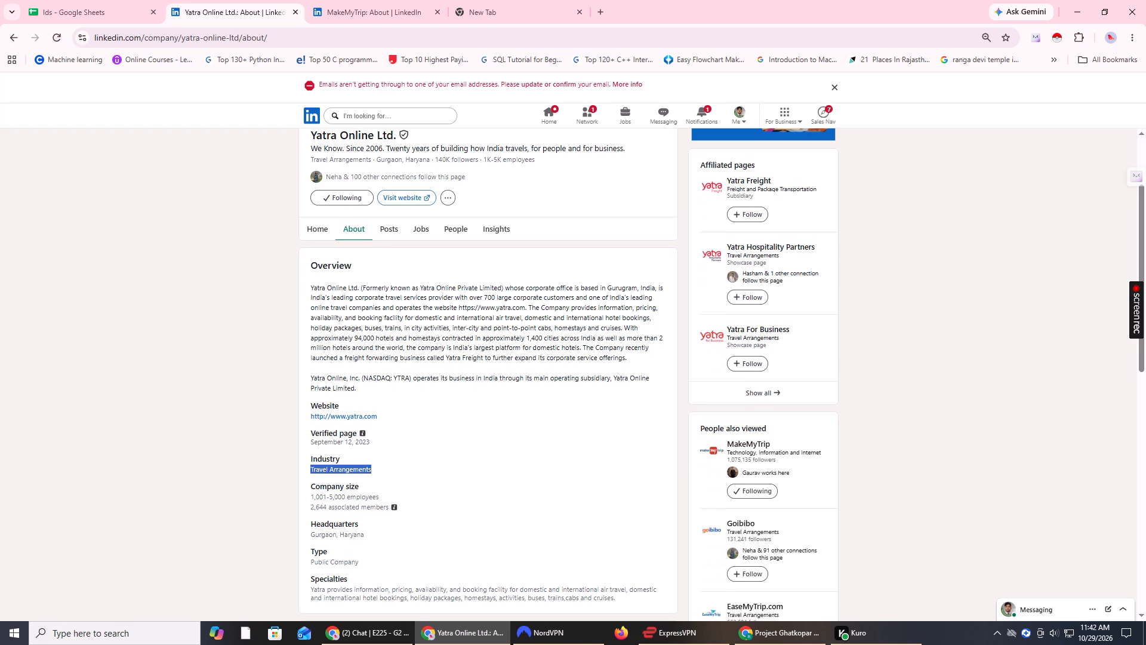
pyautogui.hotkey('ctrl', 'c')
pyautogui.click(106, 0)
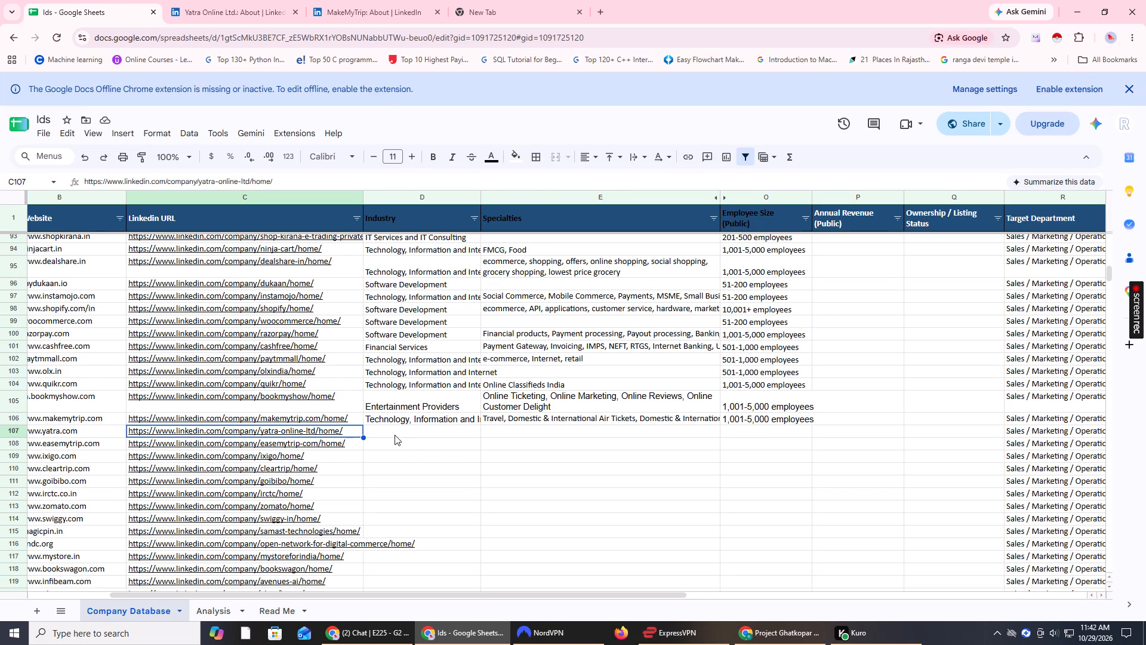
pyautogui.click(395, 435)
pyautogui.hotkey('ctrl', 'v')
# Copy Yatra's company size, 1,001-5,000 employees, from LinkedIn and return to the Company Database sheet.
pyautogui.click(228, 0)
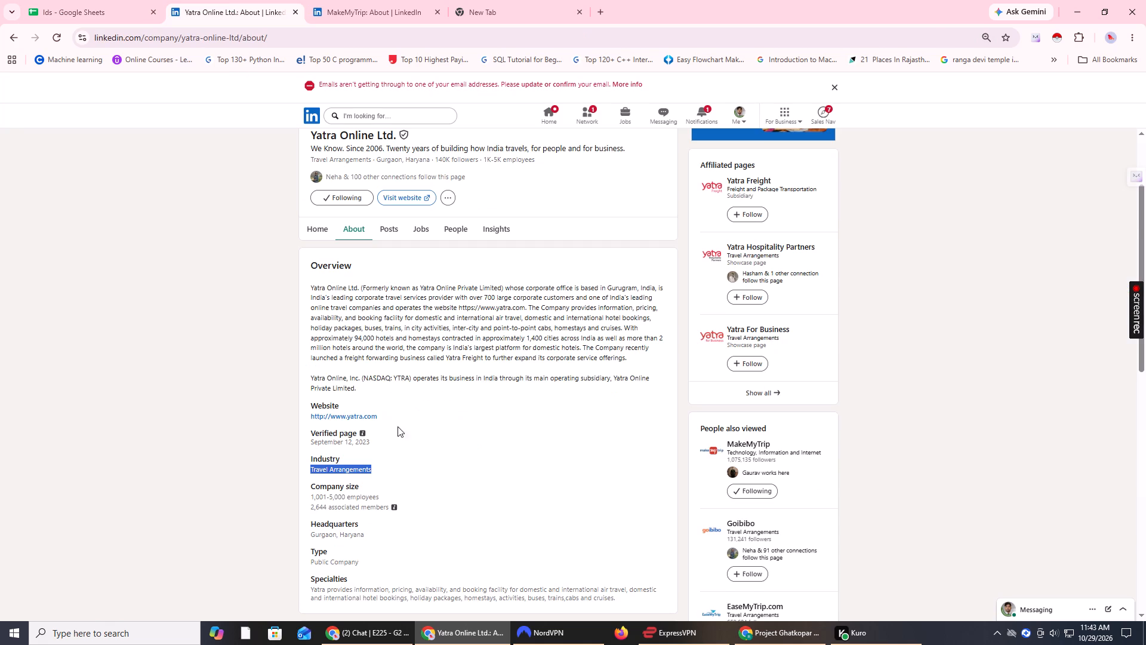
pyautogui.scroll(-2, 390, 414)
pyautogui.doubleClick(334, 377)
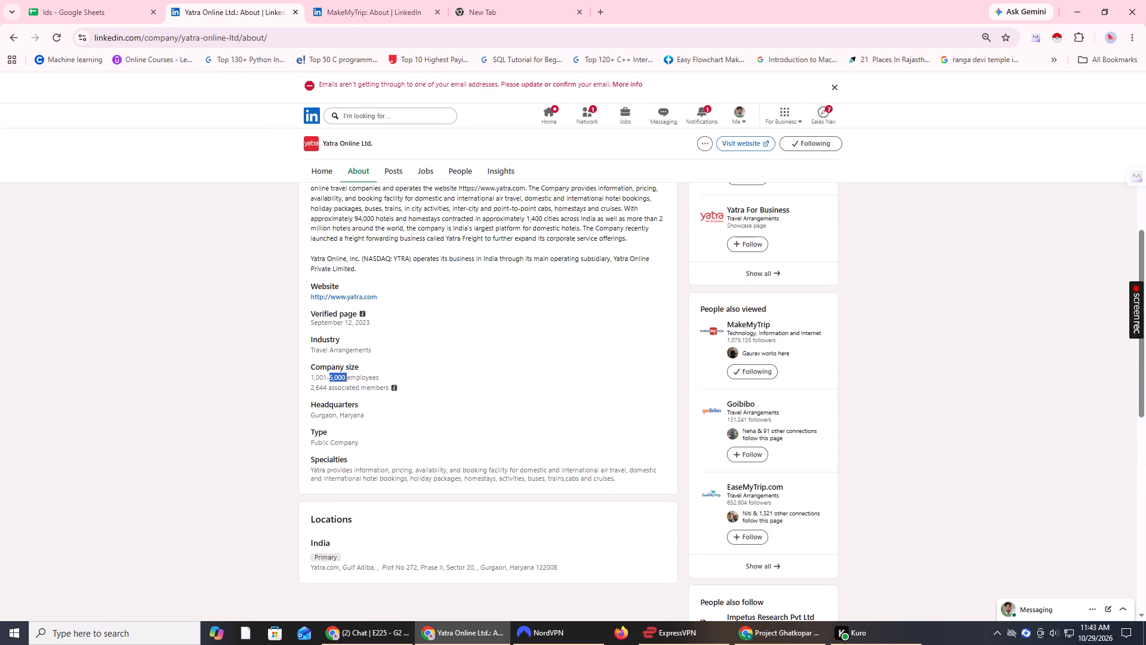
pyautogui.click(334, 377)
pyautogui.hotkey('ctrl', 'c')
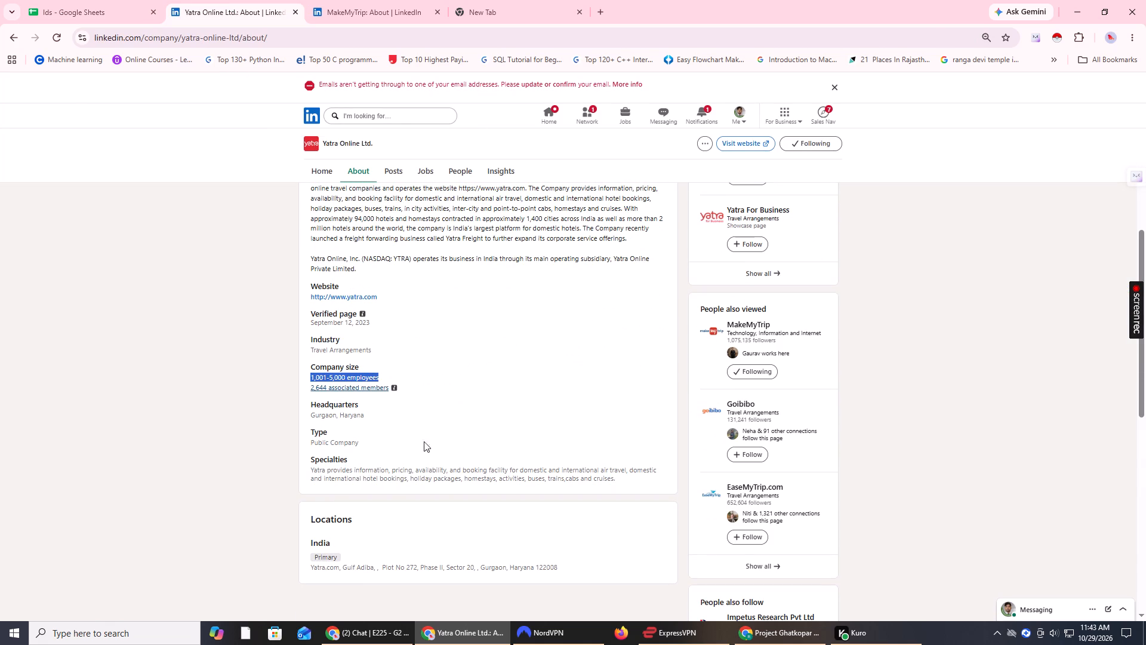
pyautogui.click(153, 0)
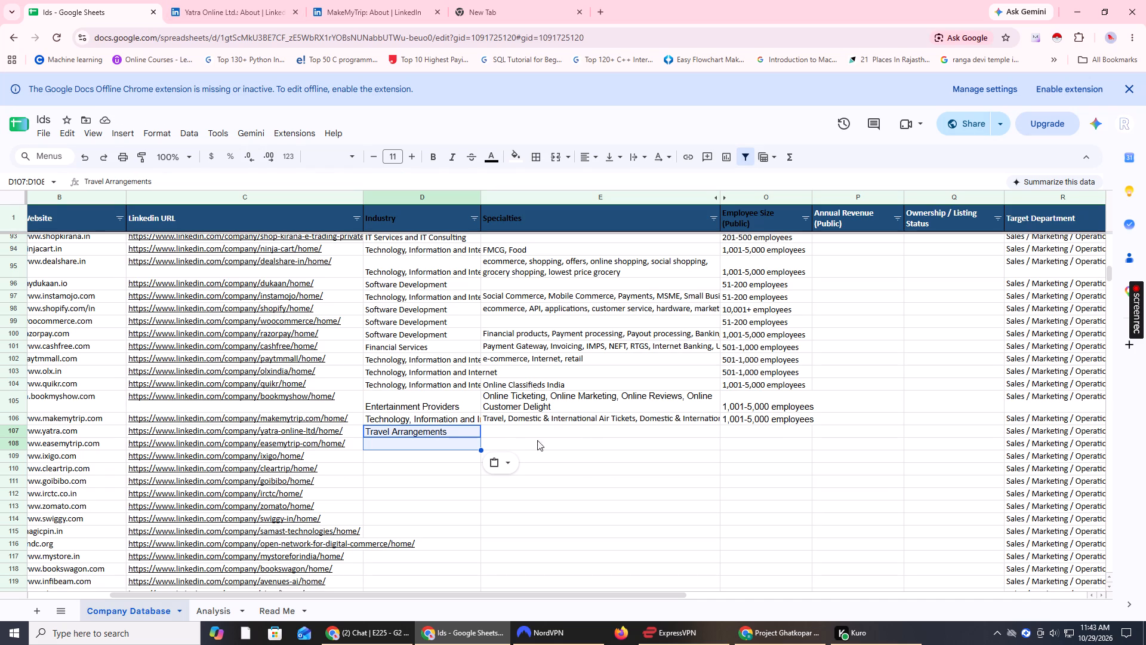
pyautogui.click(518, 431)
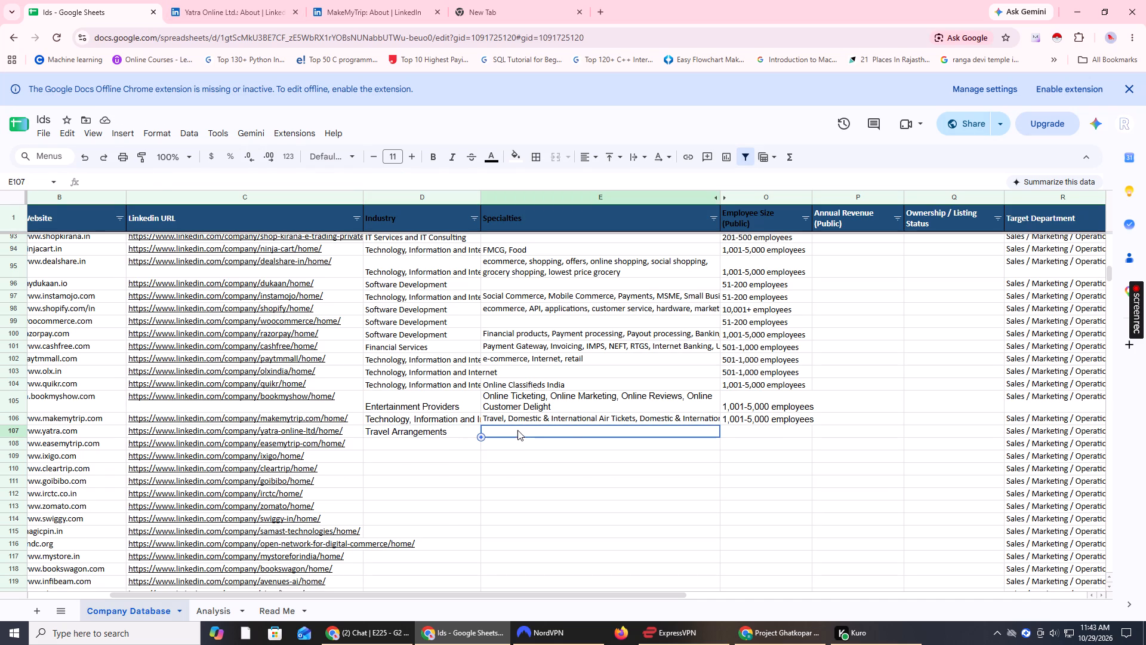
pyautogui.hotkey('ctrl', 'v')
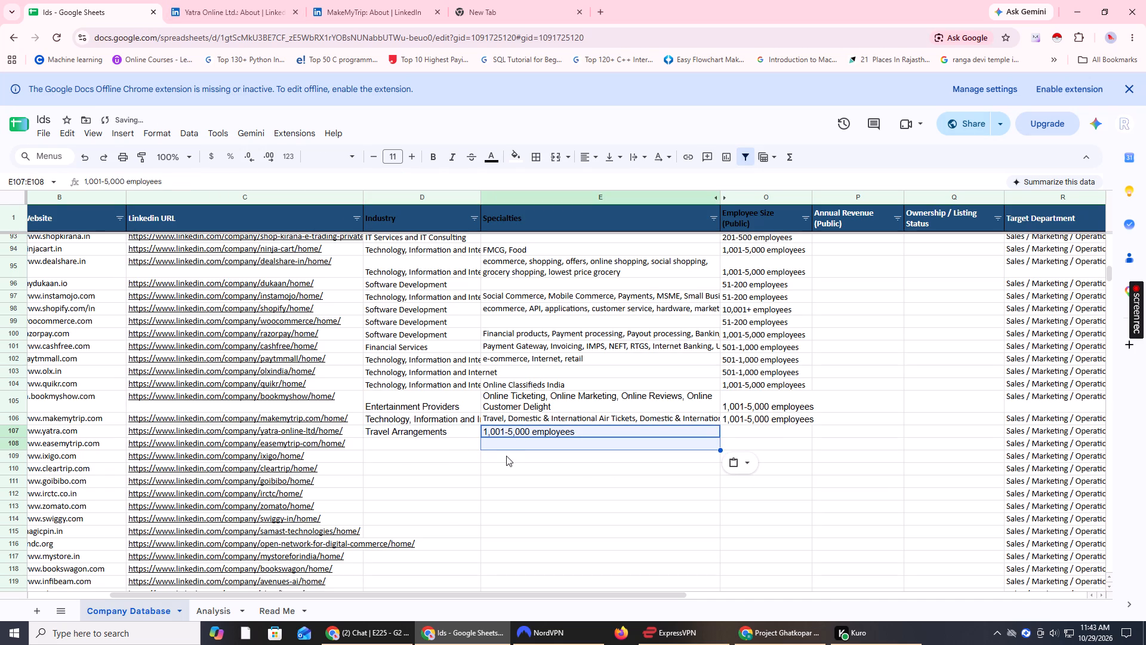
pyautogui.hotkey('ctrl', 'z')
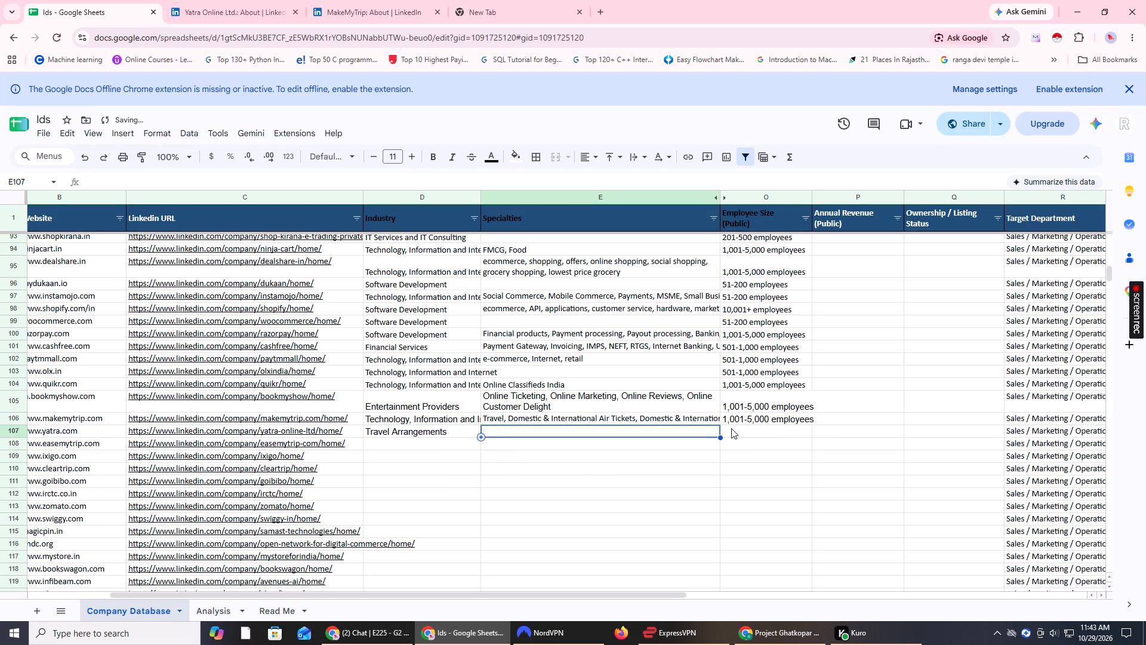
# Paste Yatra's copied company size, 1,001-5,000 employees, into Employee Size cell O107.
pyautogui.click(731, 428)
pyautogui.hotkey('ctrl', 'v')
# Copy Yatra's full specialties text, from Yatra provides information through cabs and cruises, into Specialties cell E107 as plain text.
pyautogui.click(235, 0)
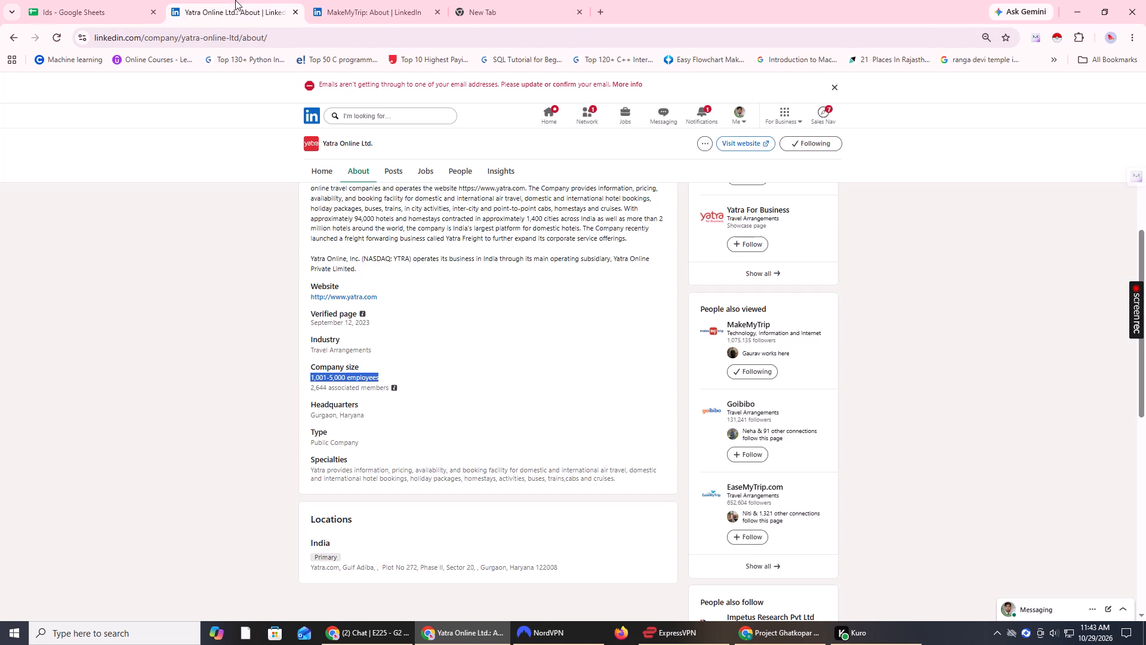
pyautogui.tripleClick(352, 473)
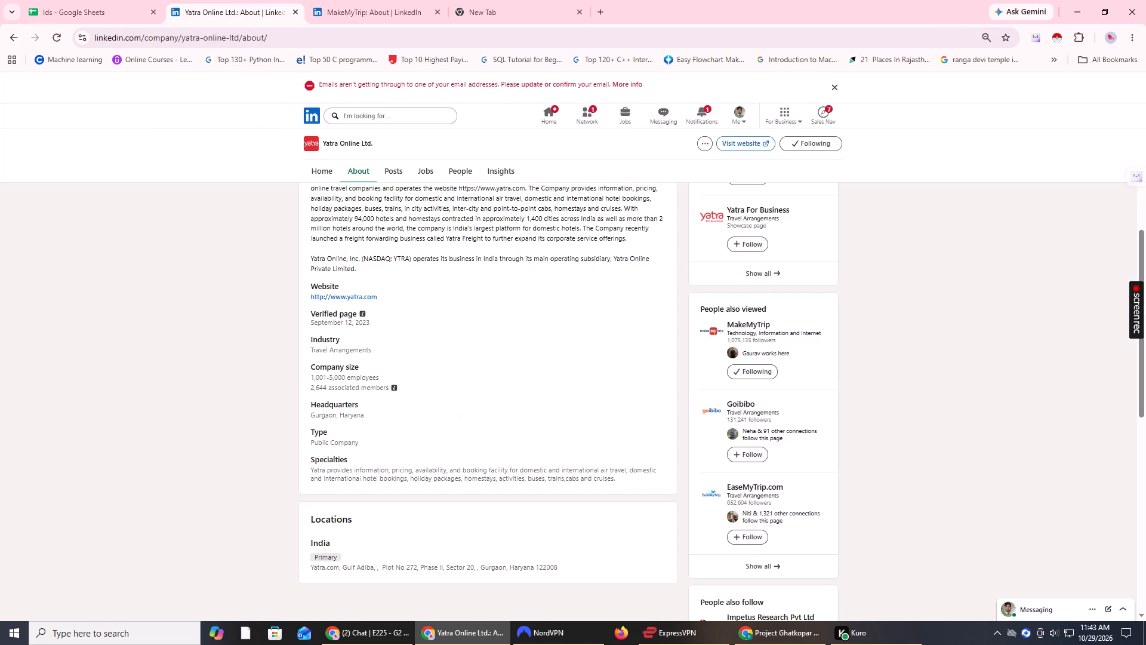
pyautogui.hotkey('ctrl', 'c')
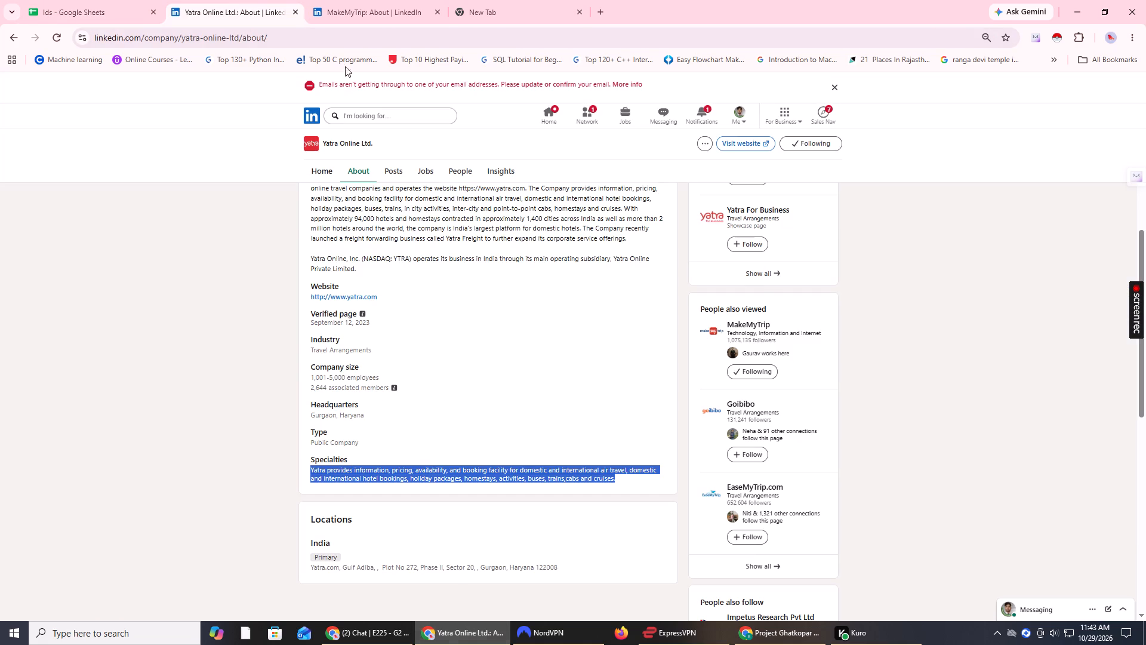
pyautogui.click(400, 0)
pyautogui.click(383, 30)
pyautogui.hotkey('ctrl', 'v')
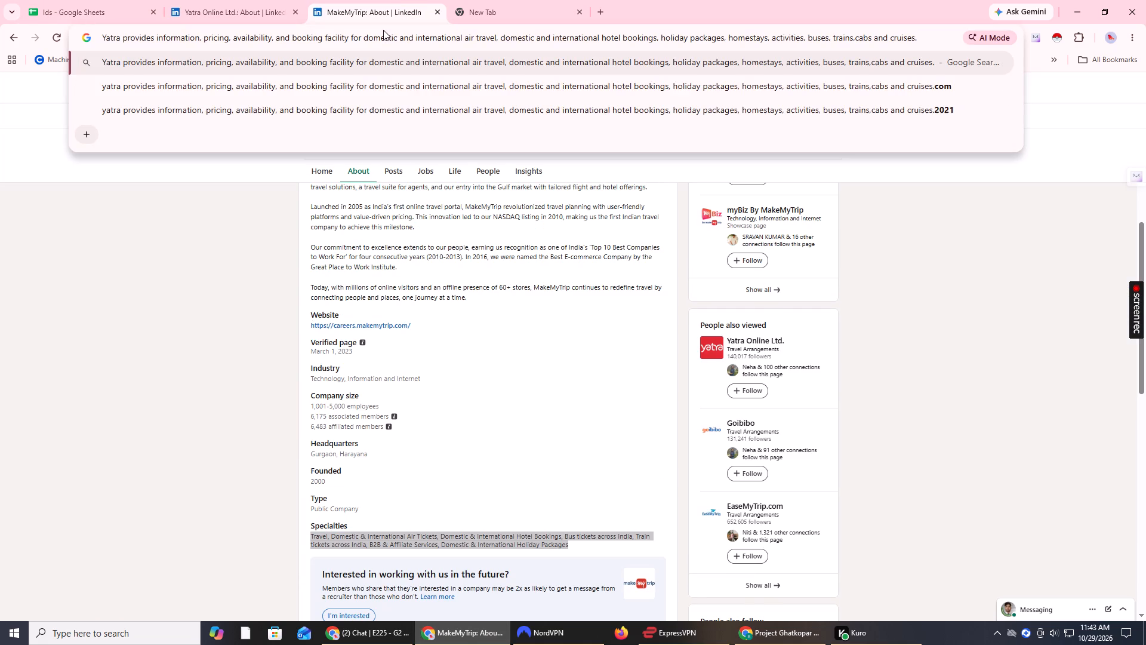
pyautogui.hotkey('ctrl', 'a')
pyautogui.hotkey('ctrl', 'c')
pyautogui.click(133, 0)
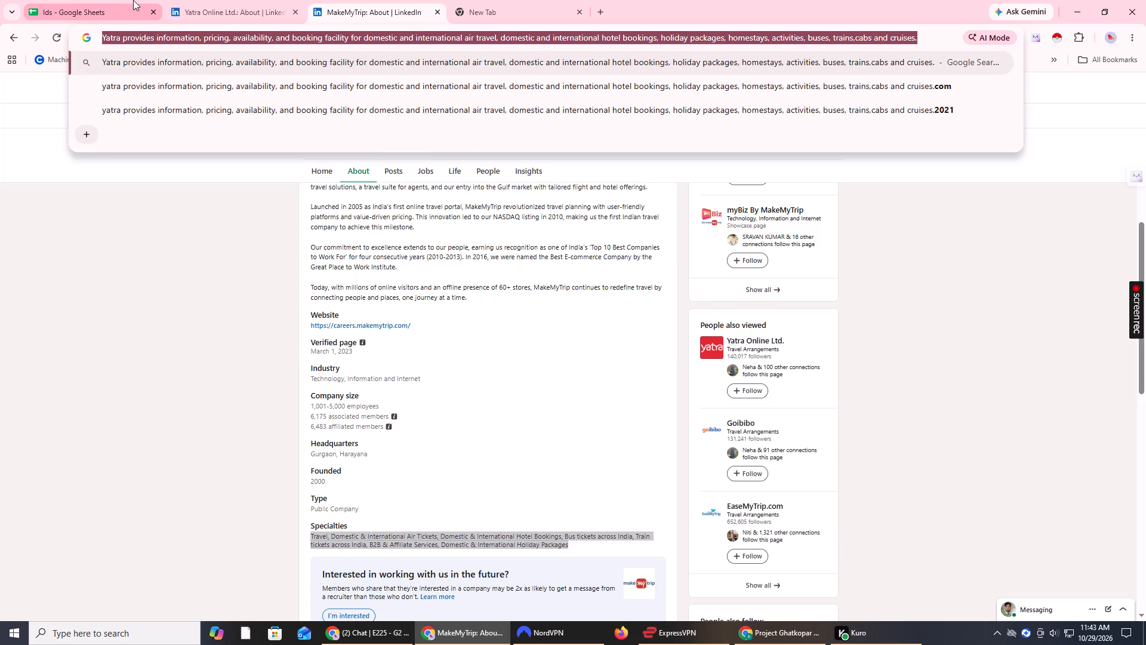
pyautogui.doubleClick(495, 431)
pyautogui.hotkey('ctrl', 'v')
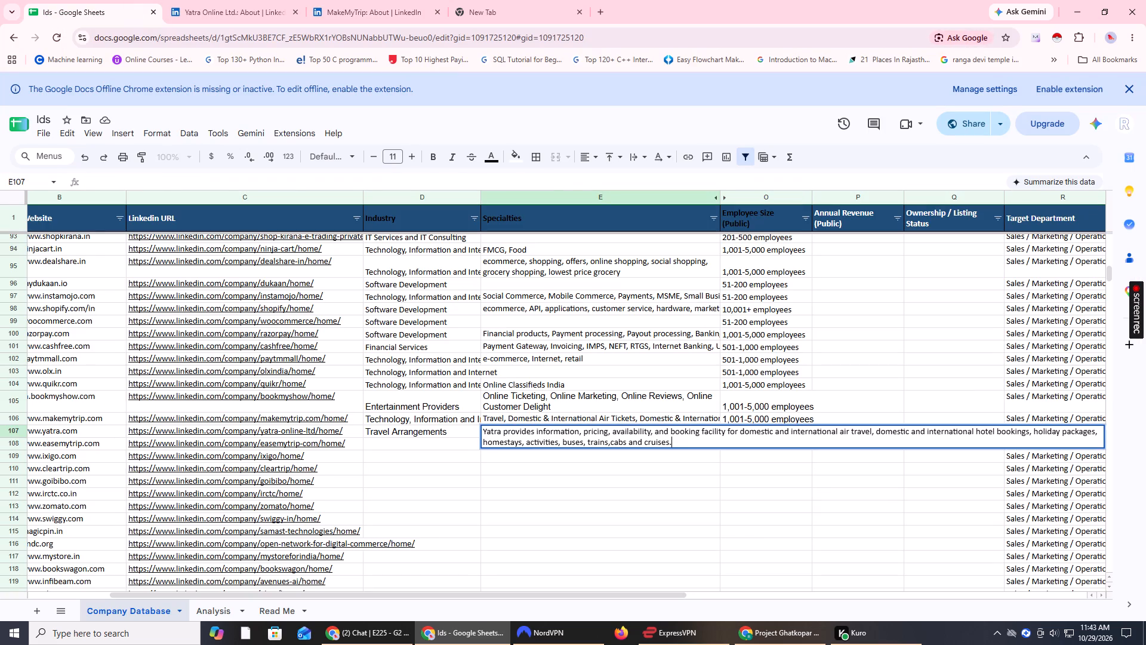
pyautogui.press('Return')
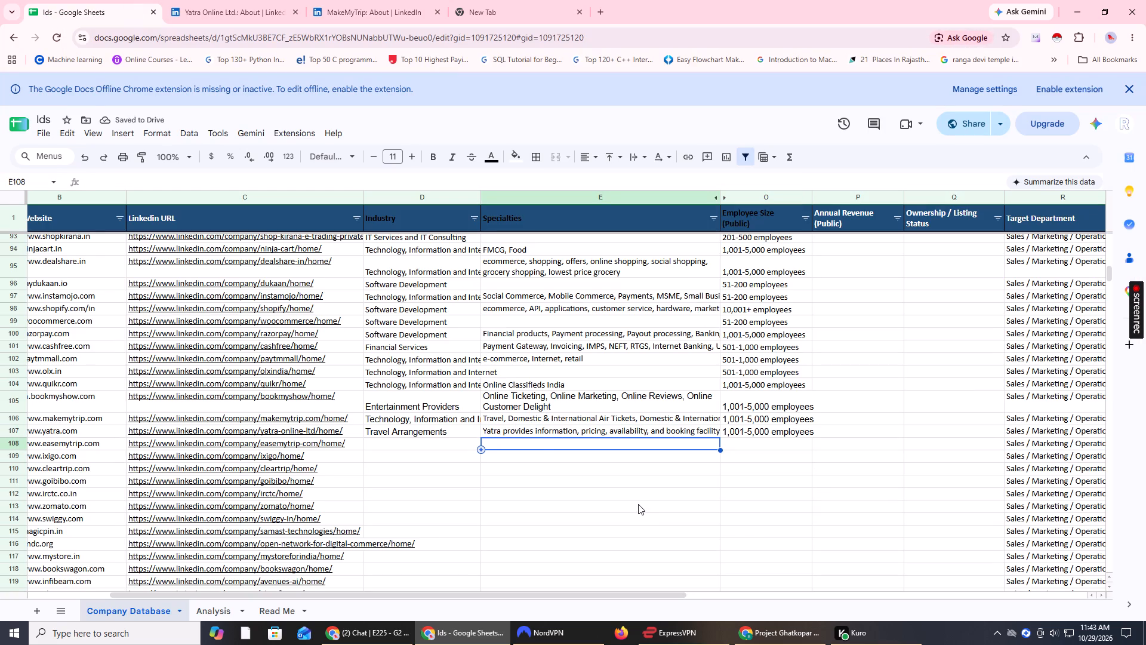
# Open EaseMyTrip.com's LinkedIn page from its URL in row 108.
pyautogui.click(467, 492)
pyautogui.scroll(-2, 467, 490)
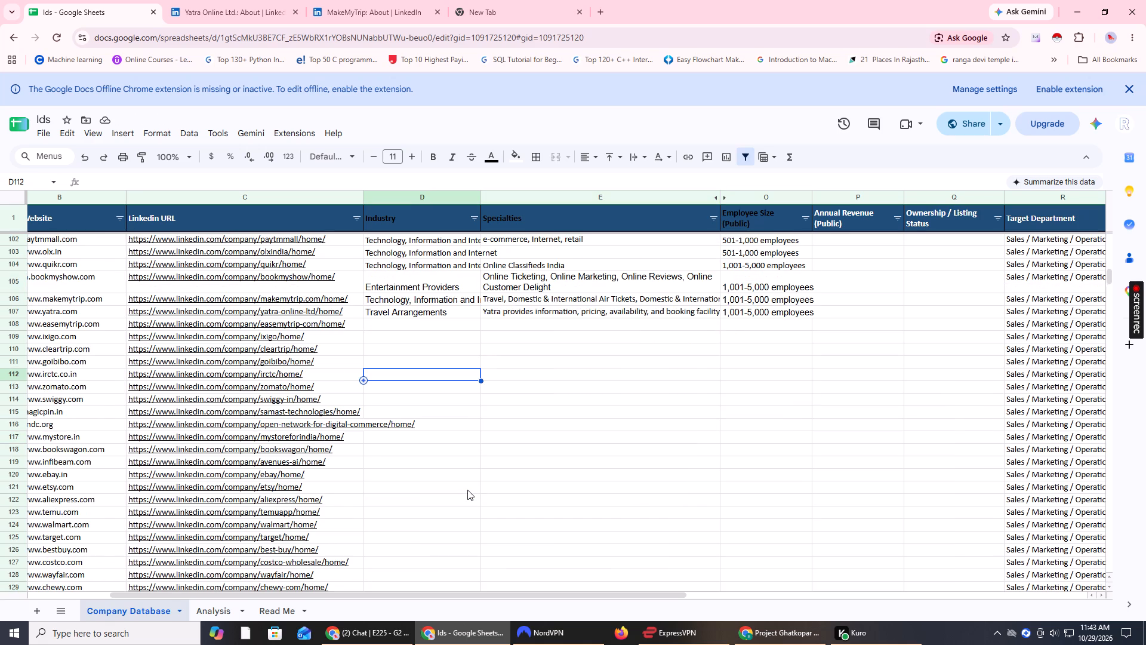
pyautogui.scroll(2, 553, 498)
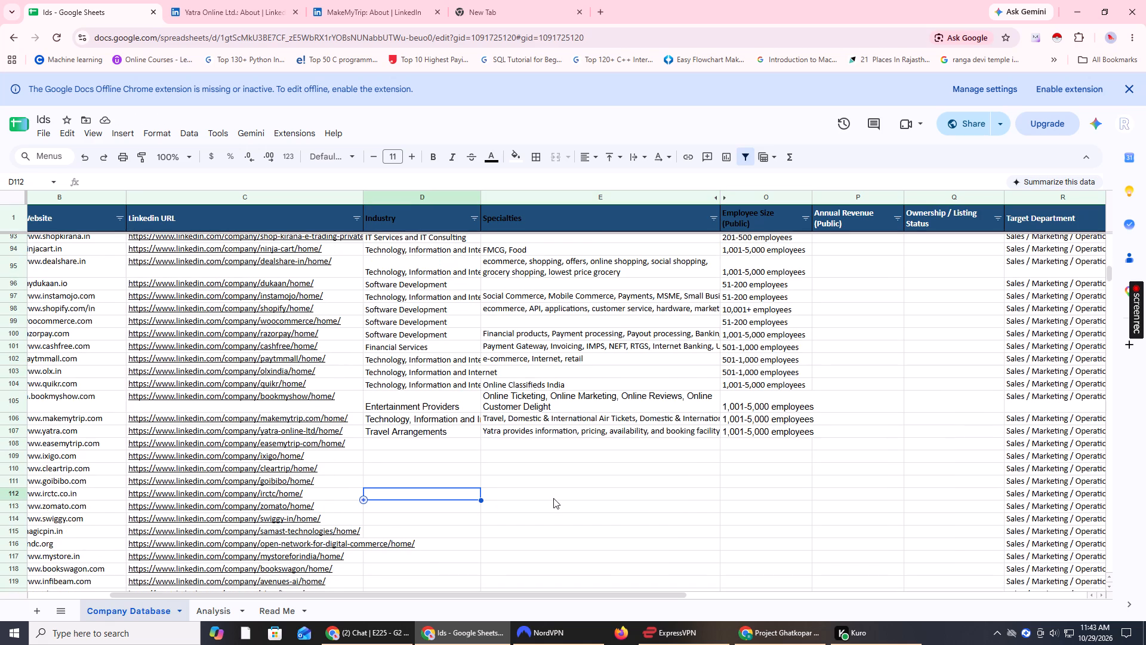
pyautogui.click(306, 442)
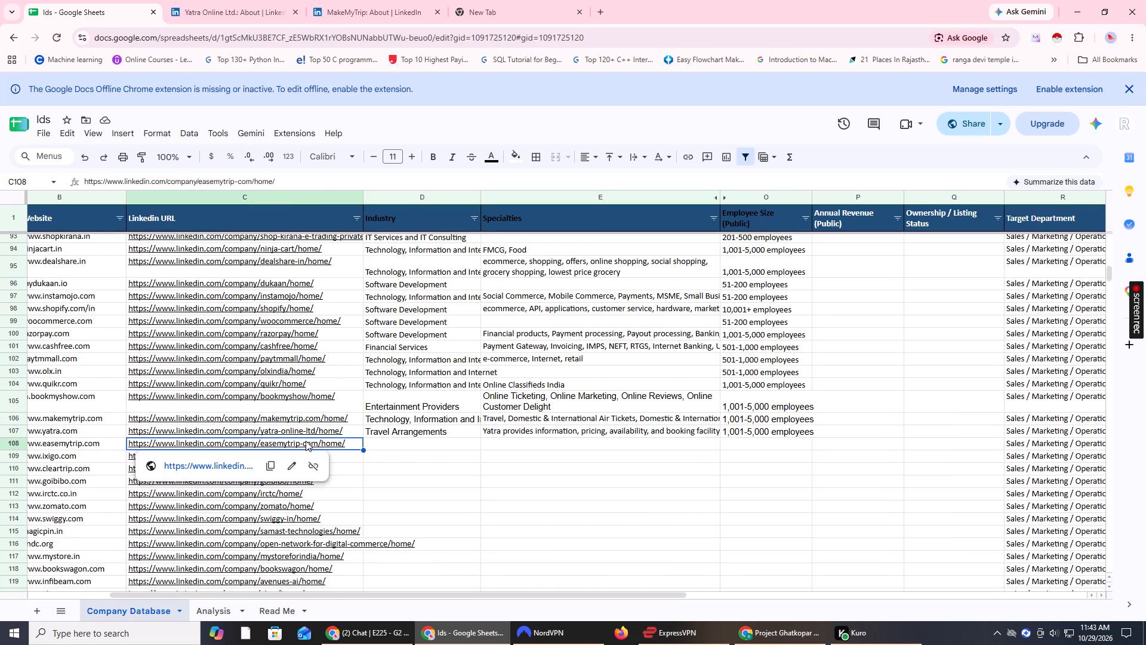
pyautogui.tripleClick(215, 469)
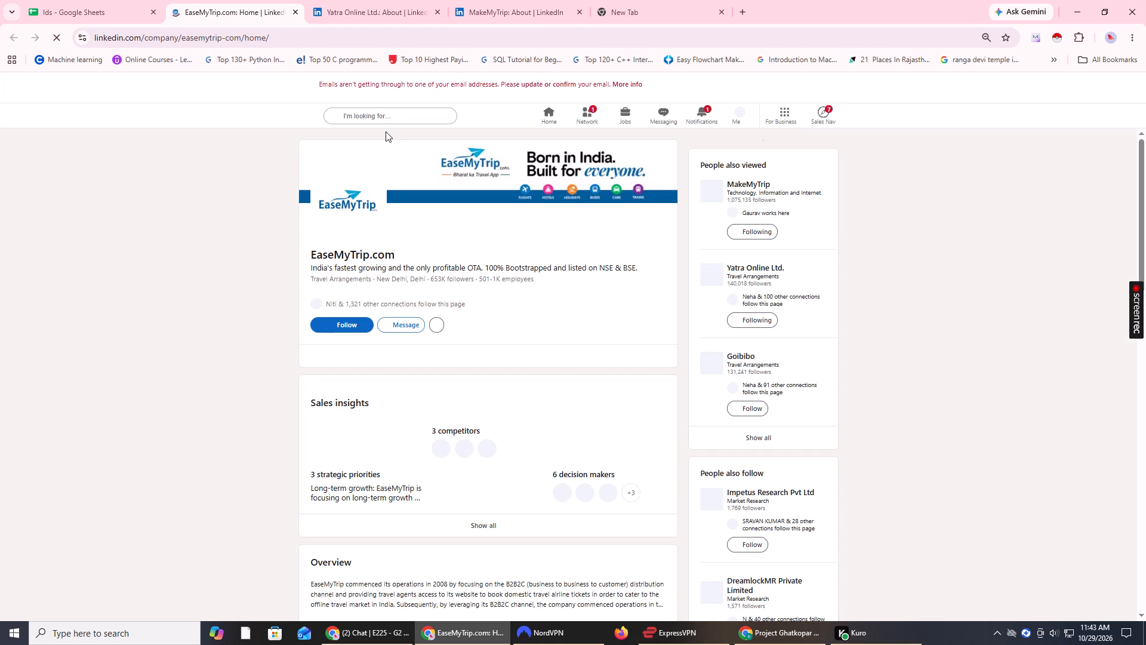
# Check the LinkedIn profile-view notification, review the most recent viewer's activity and experience, and open their current employer's page.
pyautogui.click(387, 0)
pyautogui.click(700, 123)
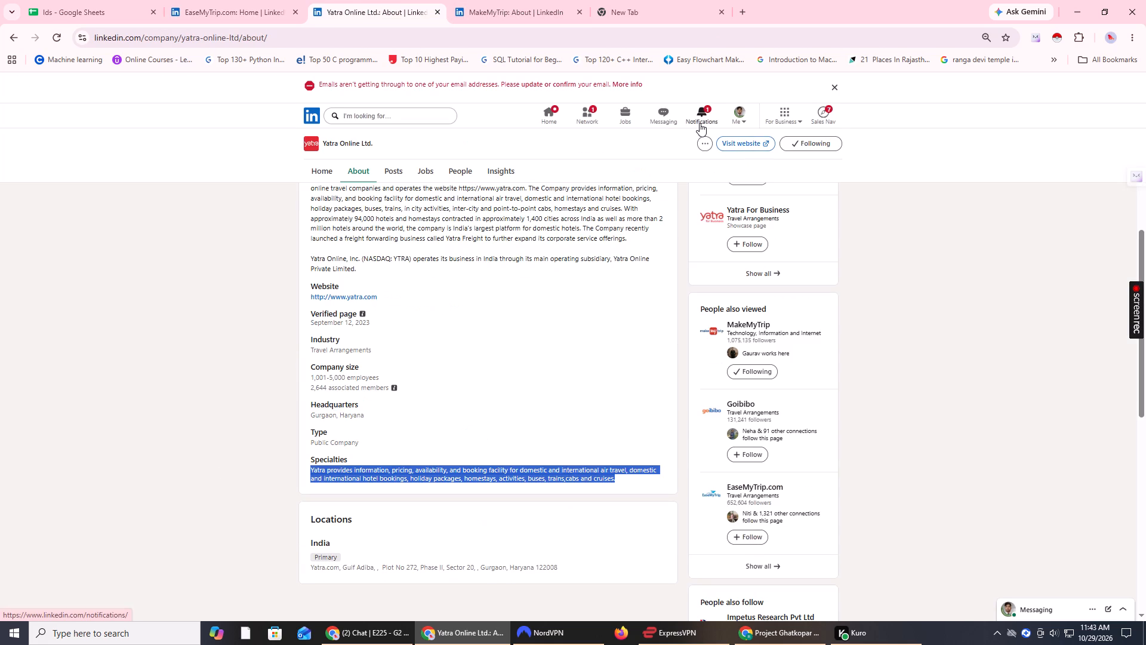
pyautogui.click(838, 88)
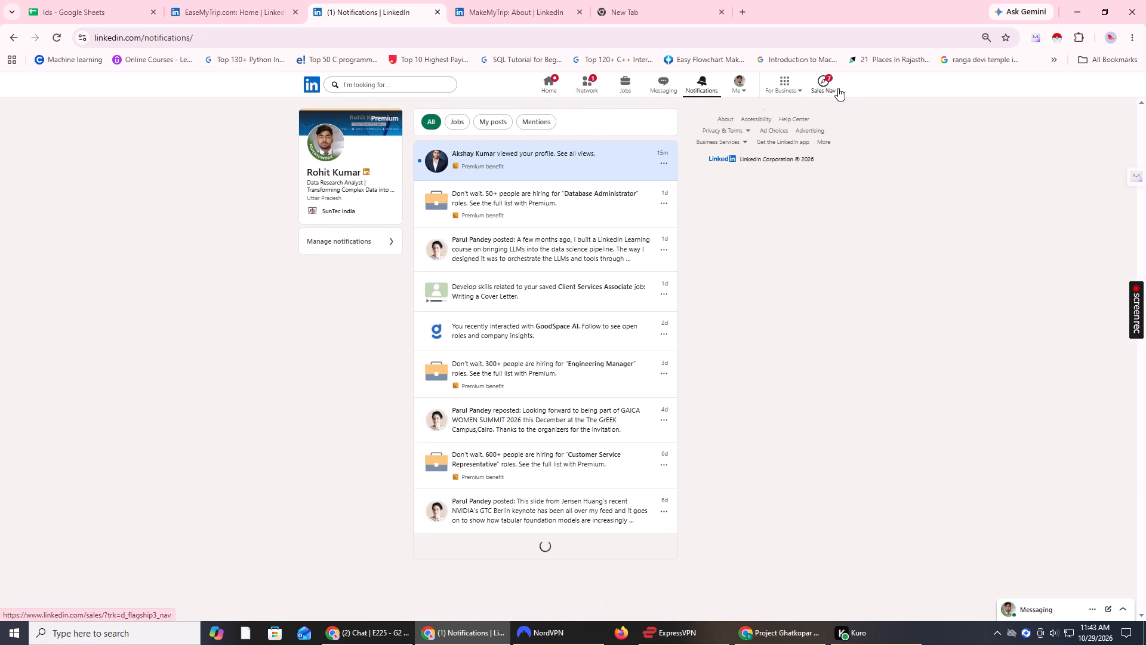
pyautogui.click(471, 149)
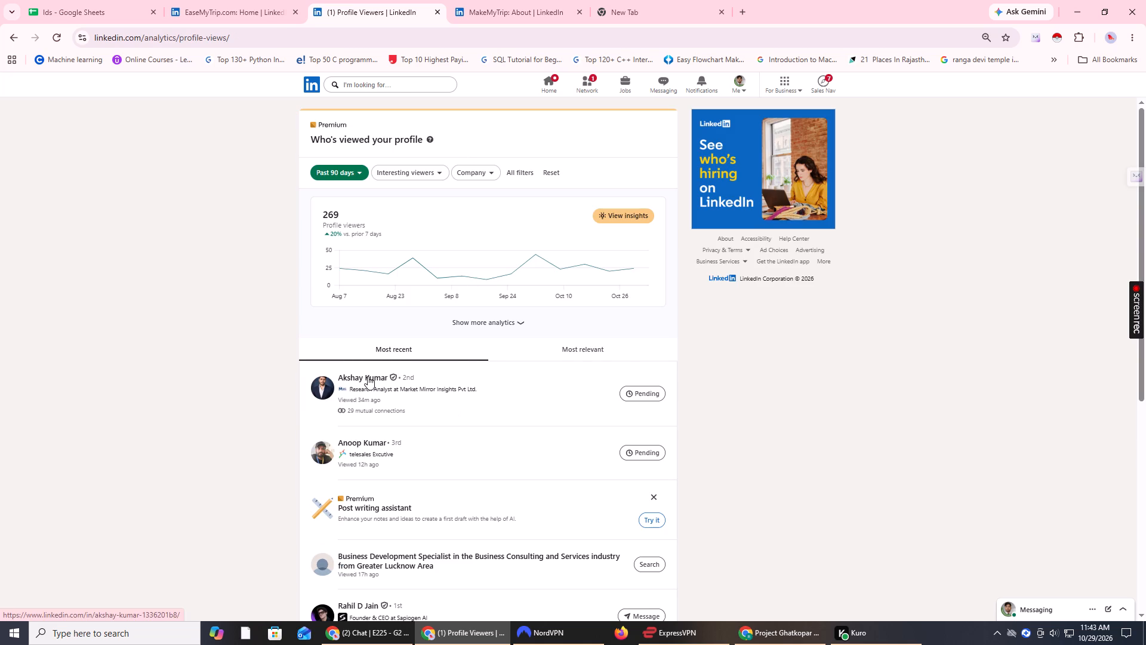
pyautogui.click(367, 375)
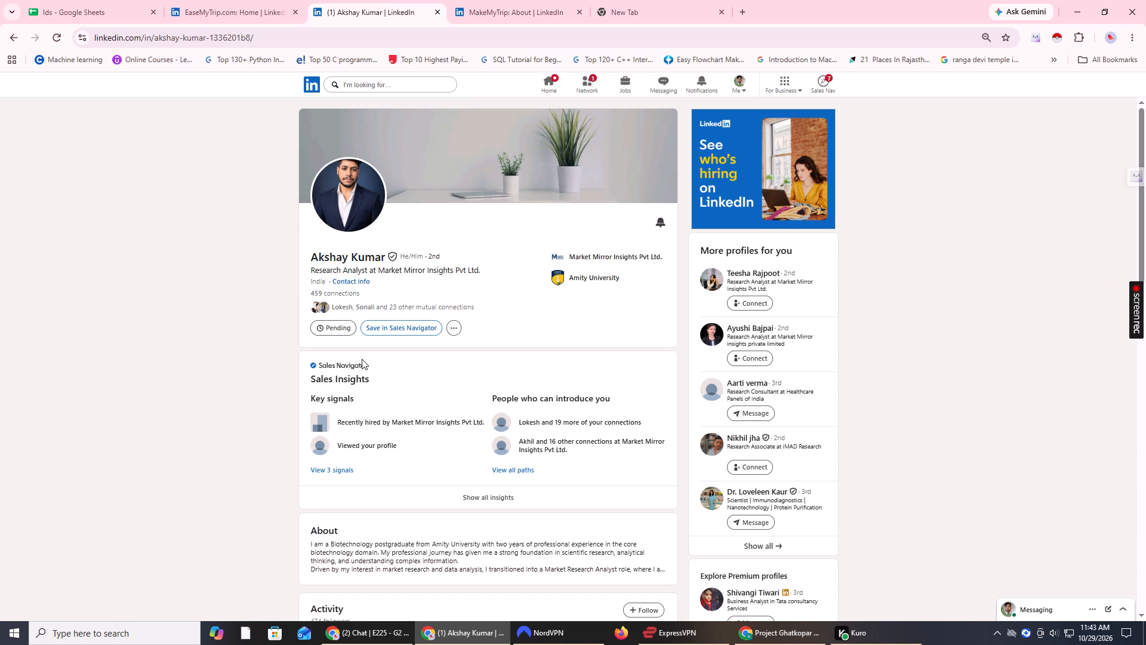
pyautogui.scroll(-7, 399, 408)
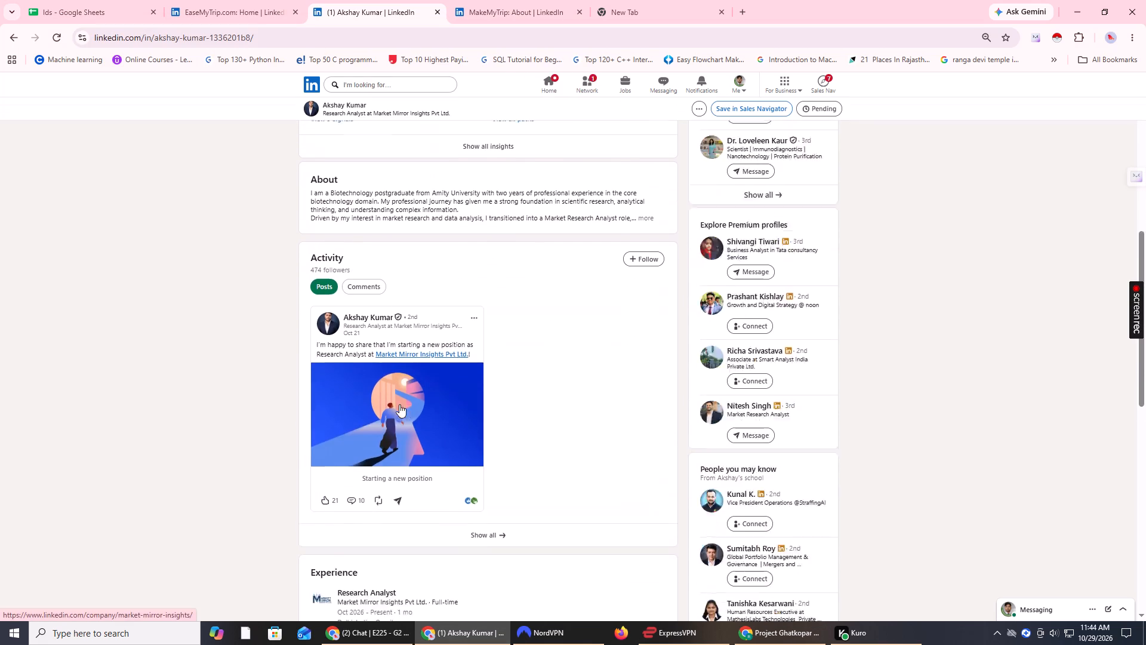
pyautogui.scroll(-2, 399, 404)
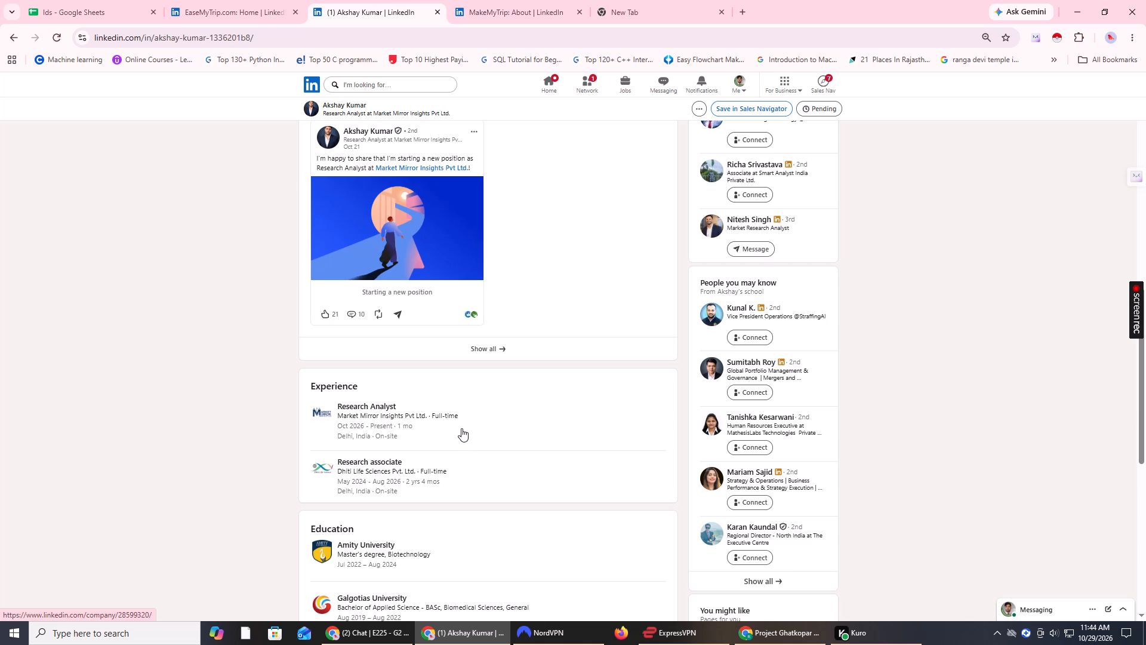
pyautogui.click(317, 414)
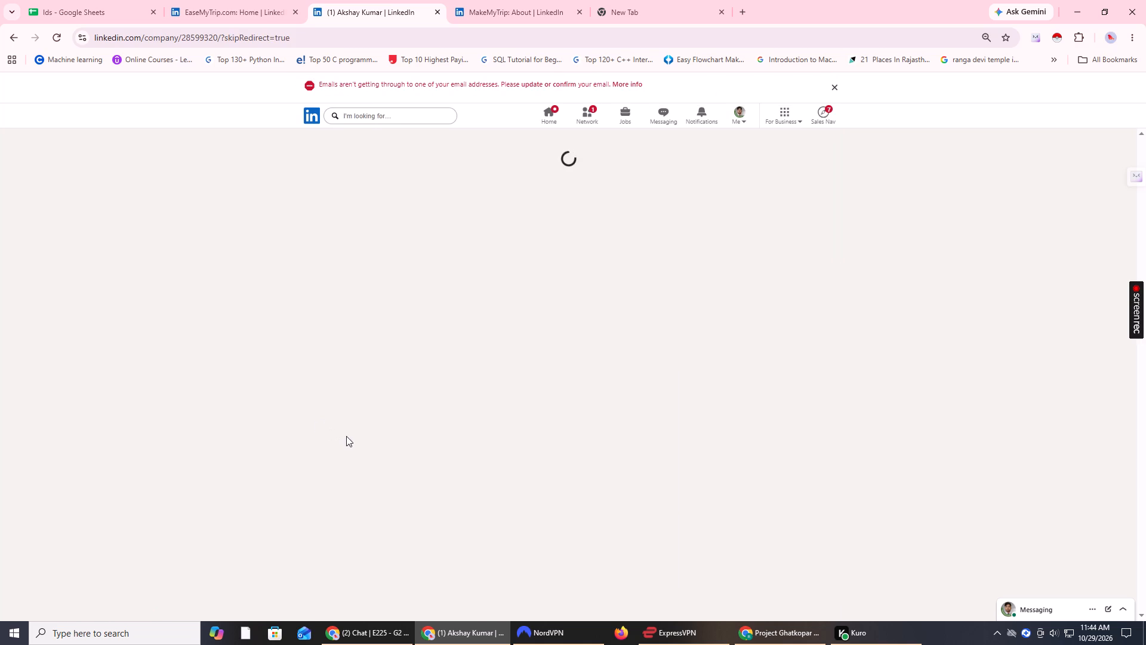
# Accept Cashfree's invitation to subscribe to the Winning in India newsletter, closing the spare new tab and the network page.
pyautogui.click(522, 0)
pyautogui.click(589, 115)
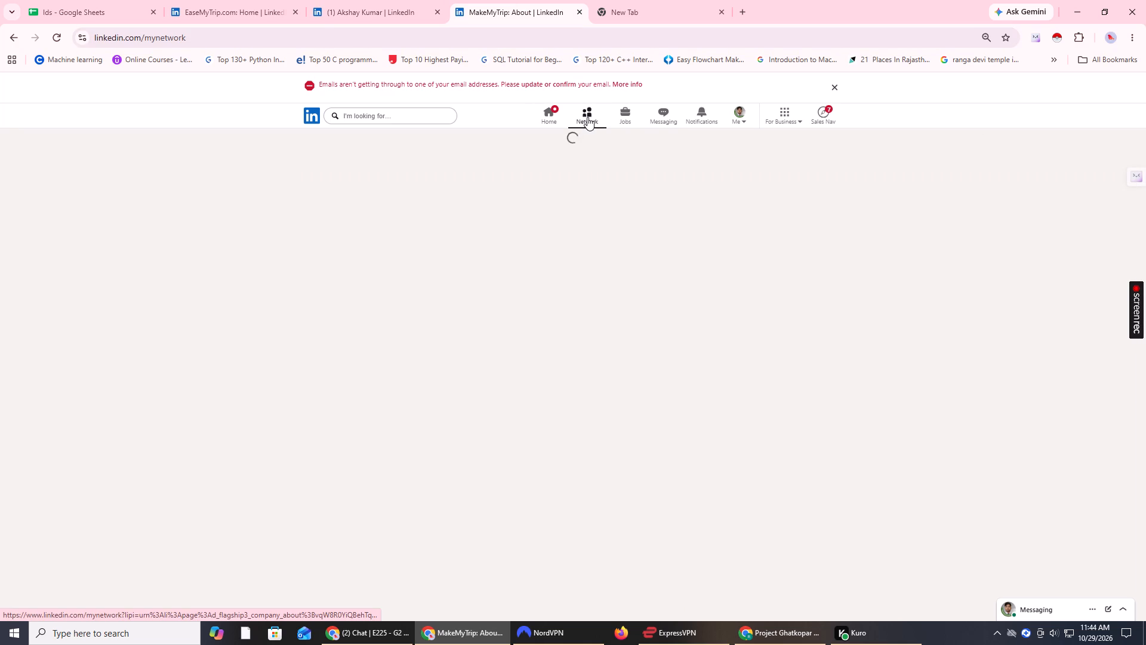
pyautogui.click(720, 10)
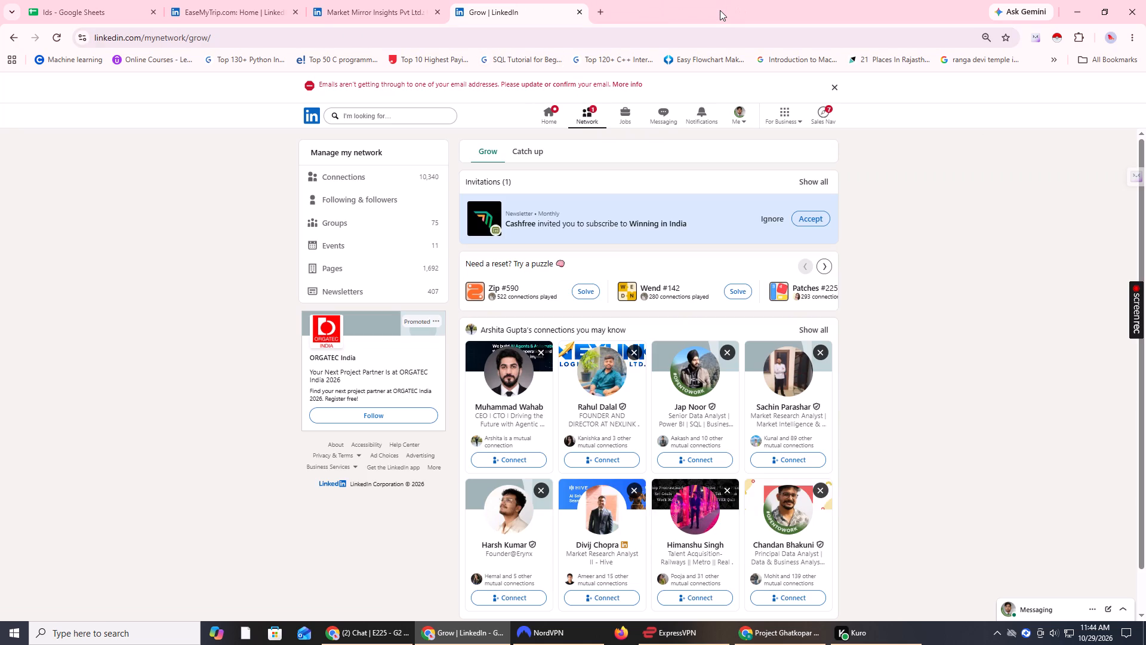
pyautogui.click(815, 219)
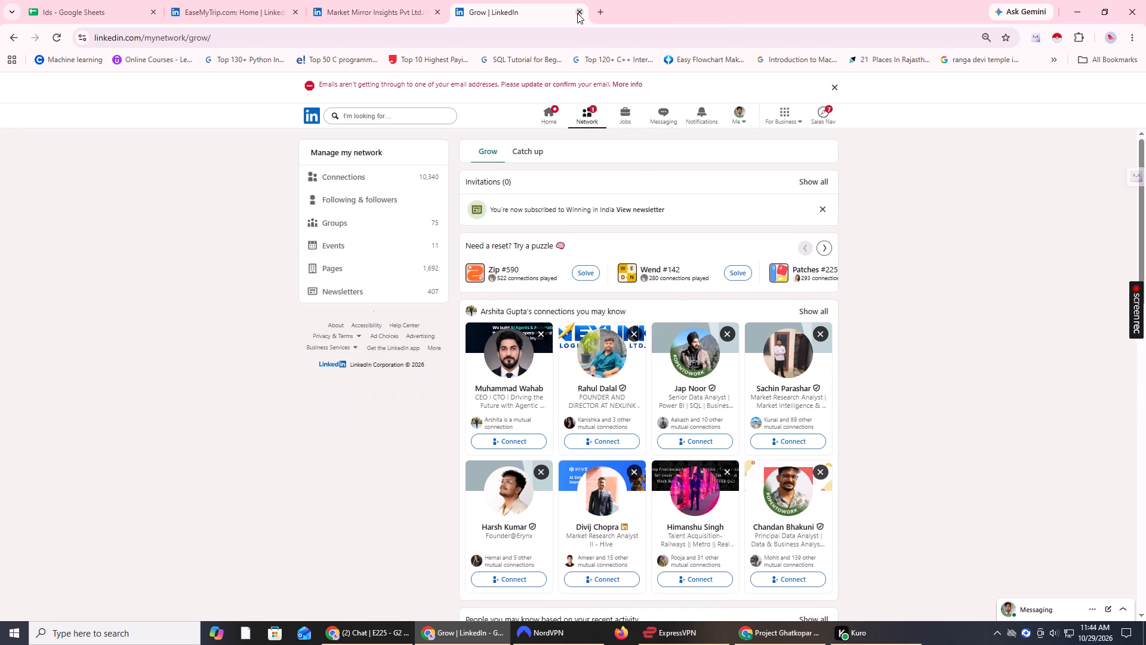
pyautogui.click(577, 13)
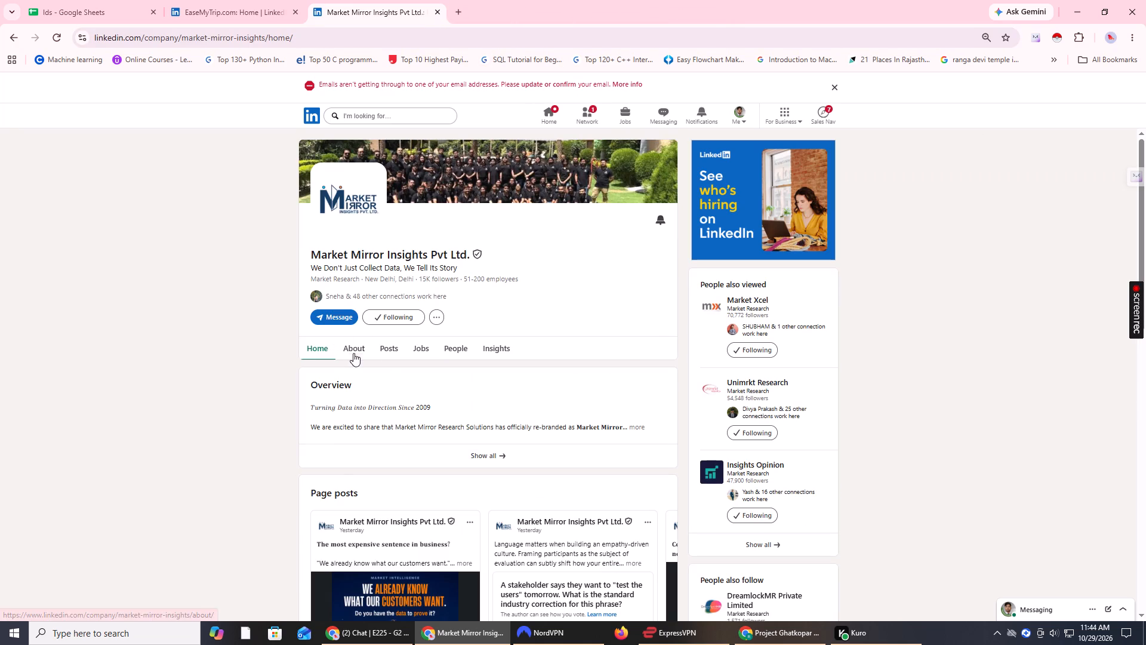
# Review Market Mirror Insights' About, Jobs, People and Posts pages on LinkedIn, and close its tab.
pyautogui.click(353, 347)
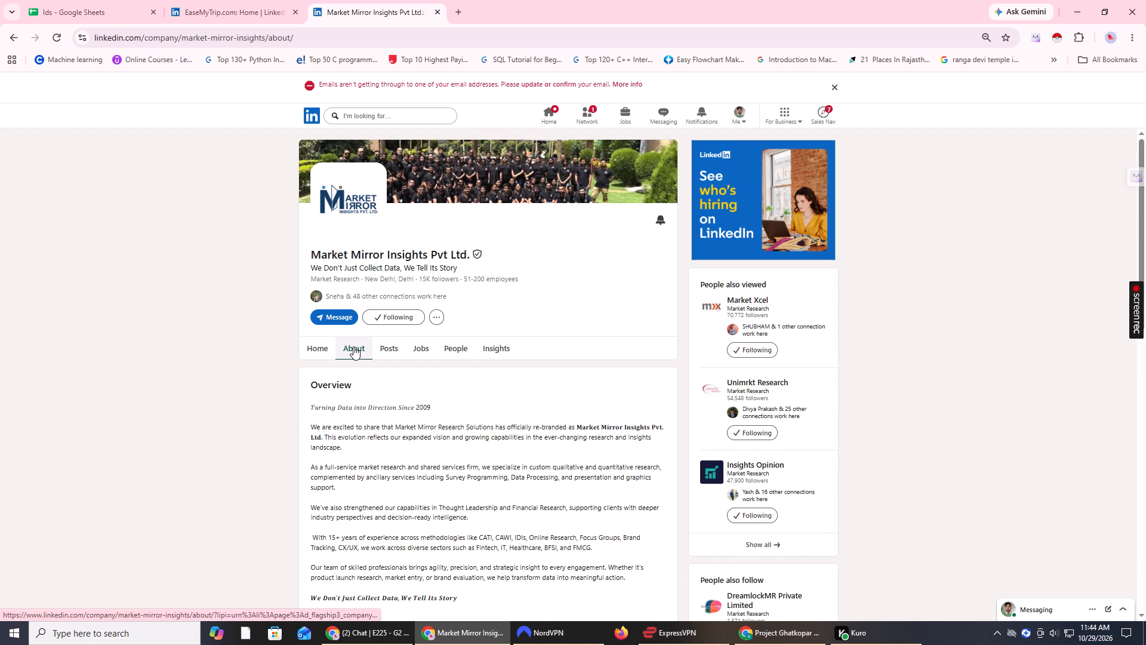
pyautogui.scroll(-3, 353, 346)
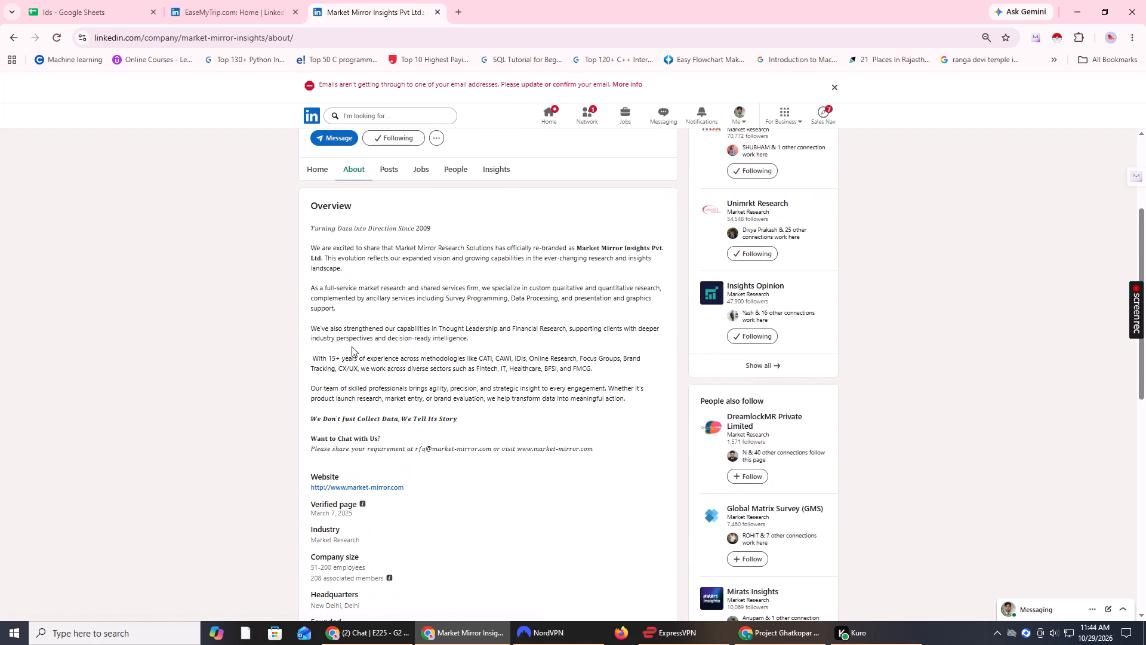
pyautogui.scroll(-4, 352, 346)
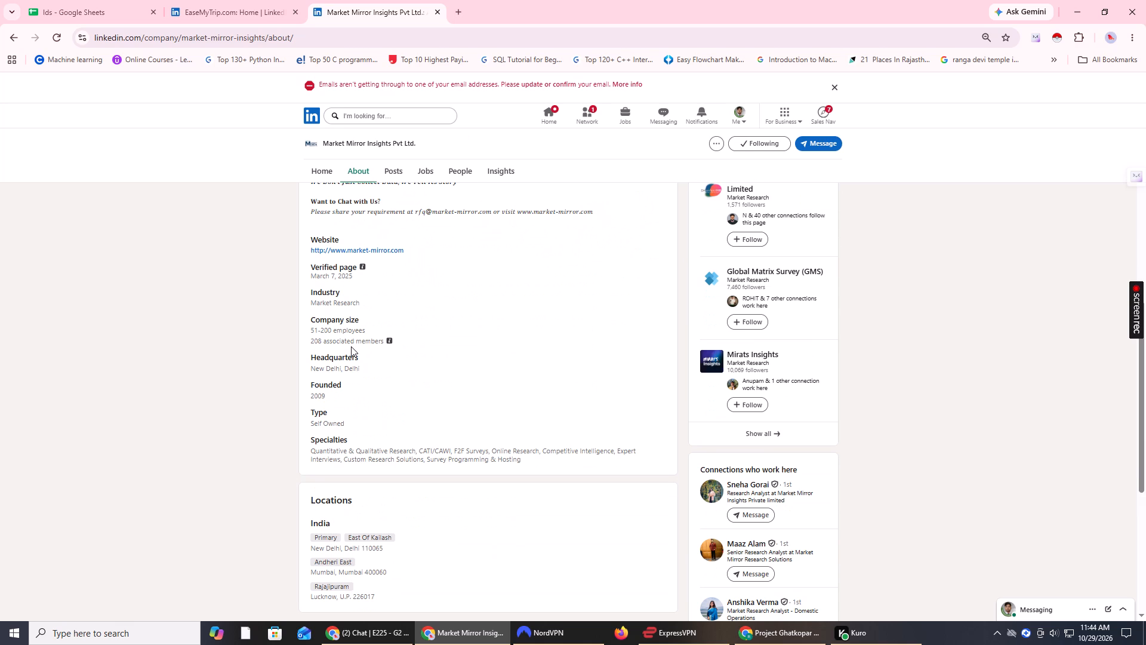
pyautogui.scroll(11, 351, 346)
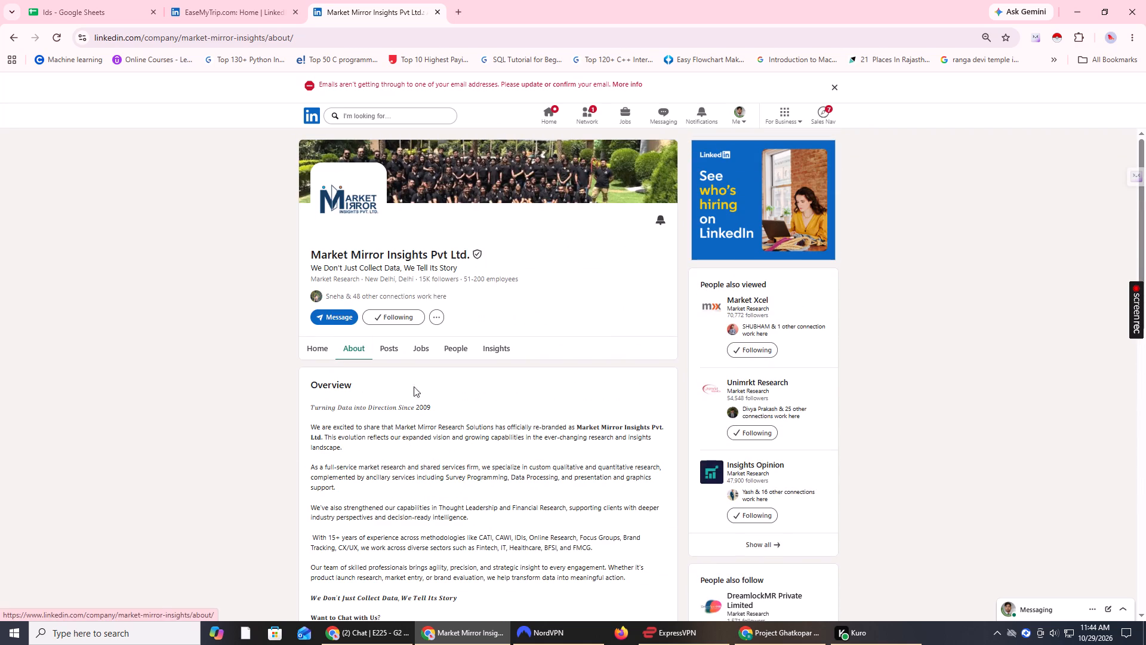
pyautogui.click(426, 353)
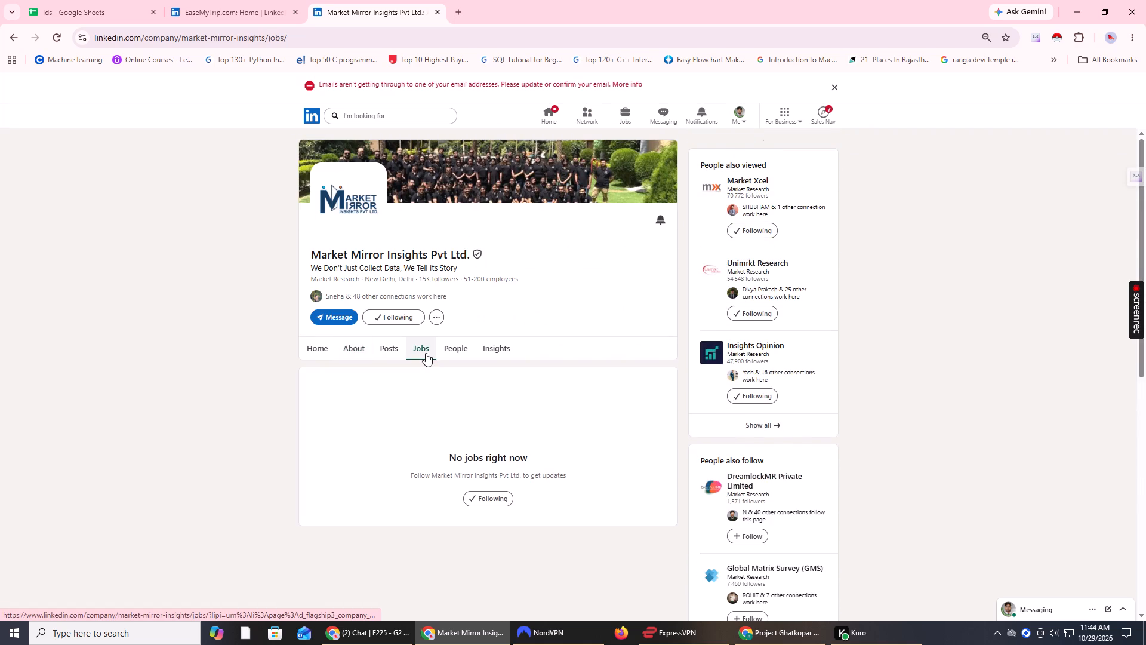
pyautogui.click(444, 354)
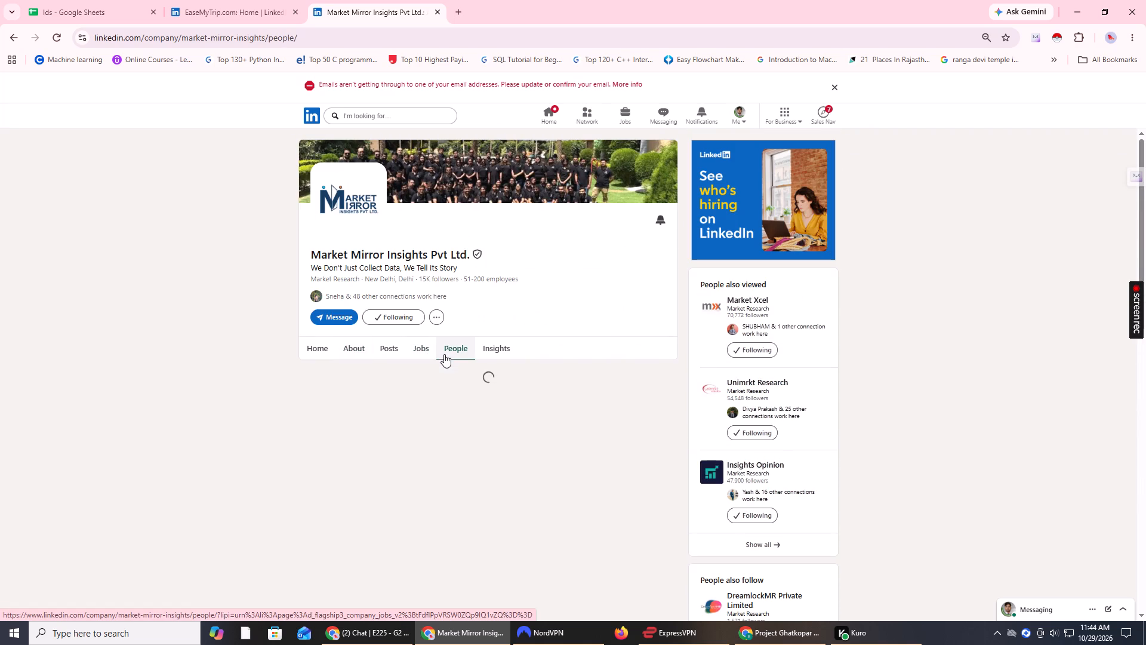
pyautogui.click(386, 358)
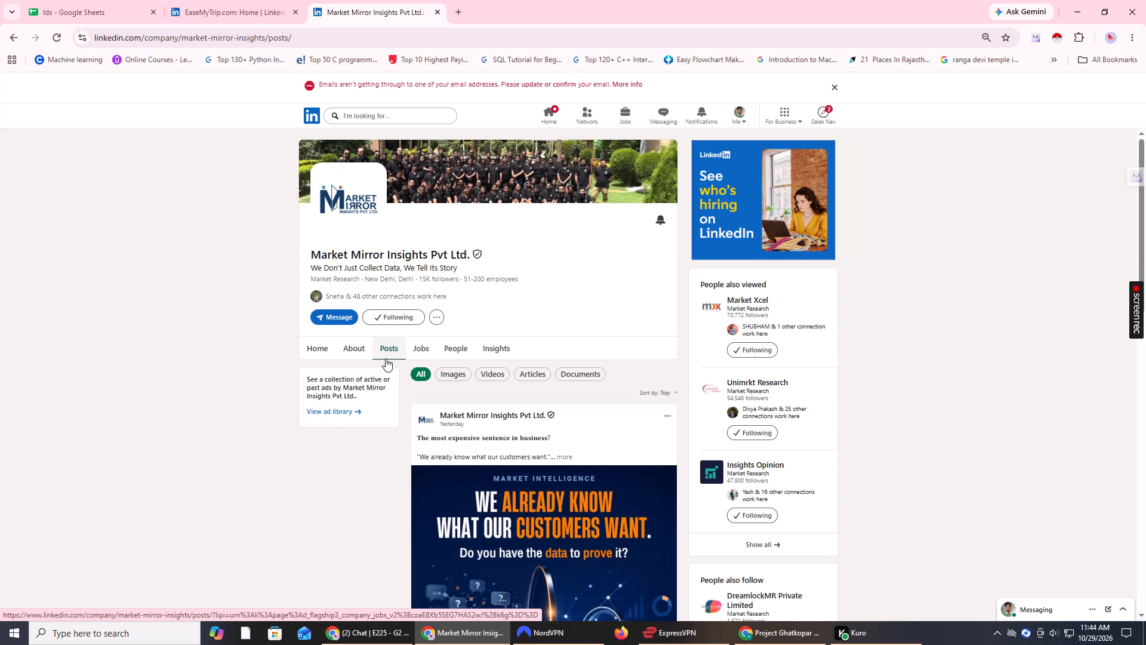
pyautogui.scroll(-7, 390, 360)
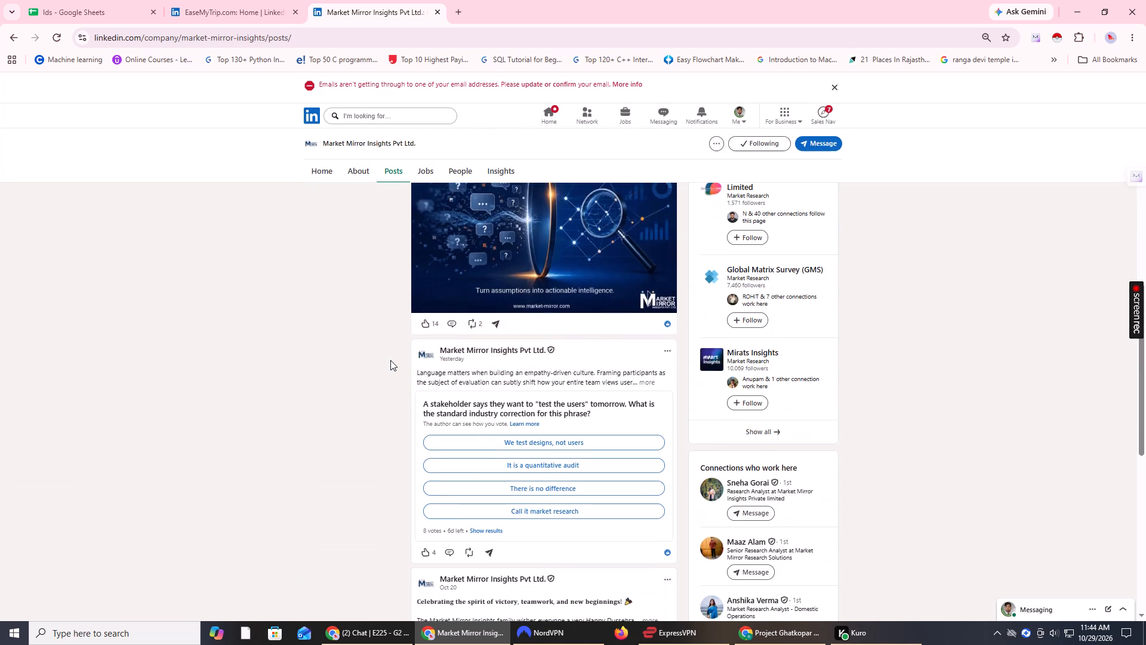
pyautogui.scroll(-9, 390, 360)
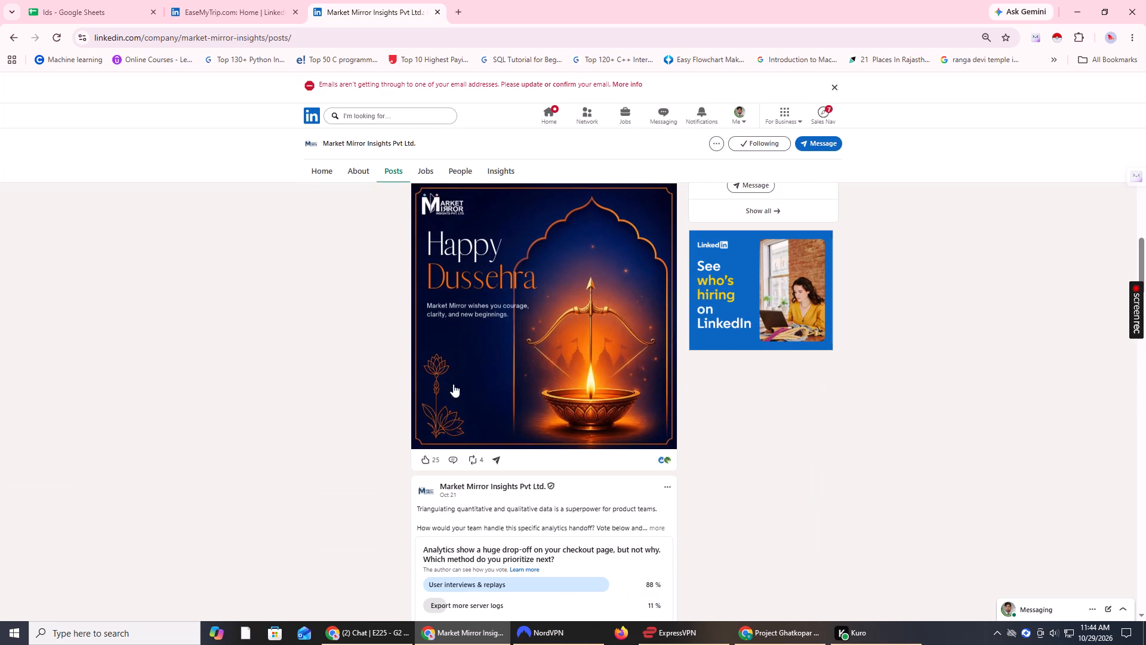
pyautogui.click(438, 12)
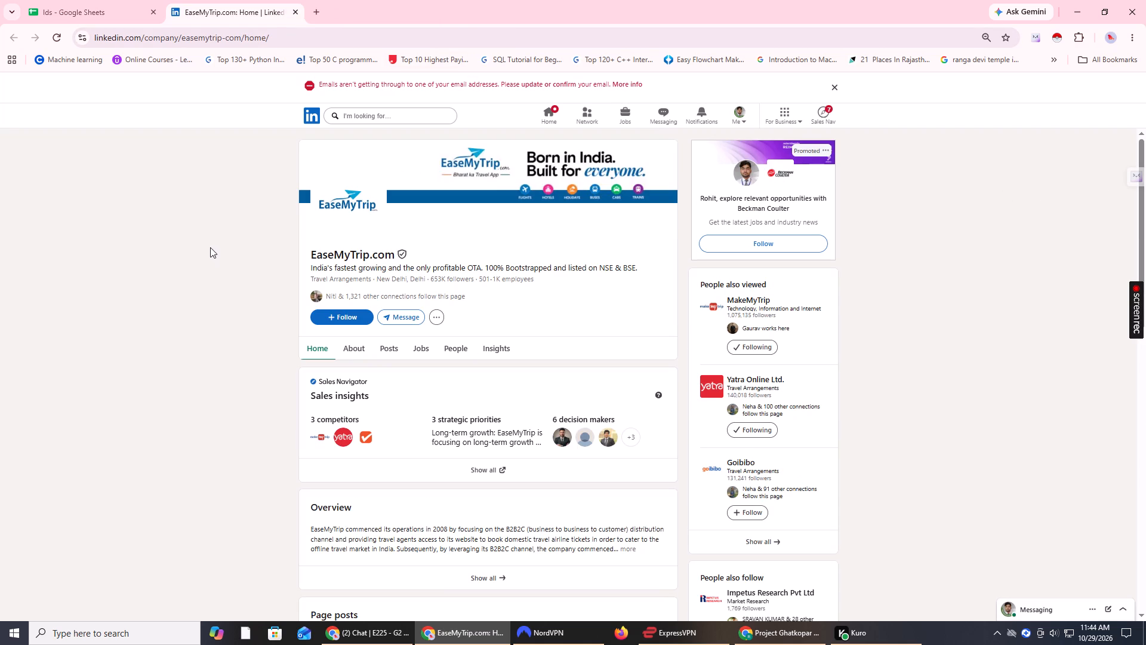
# Follow EaseMyTrip.com on its LinkedIn company page.
pyautogui.click(210, 247)
pyautogui.click(341, 317)
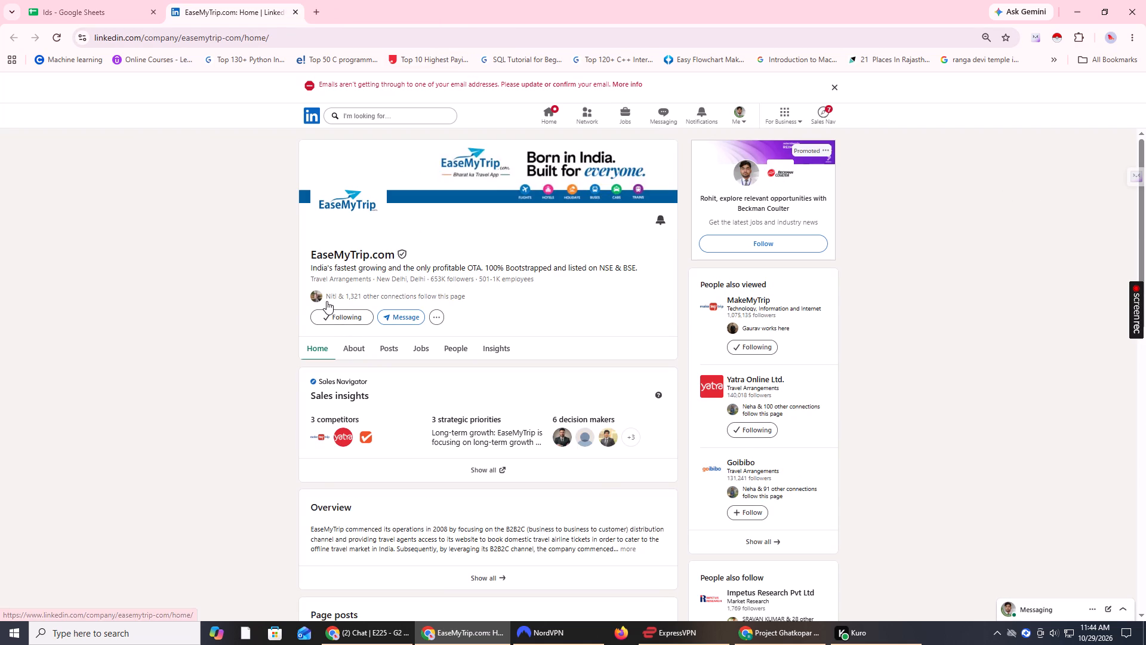
pyautogui.scroll(1, 326, 300)
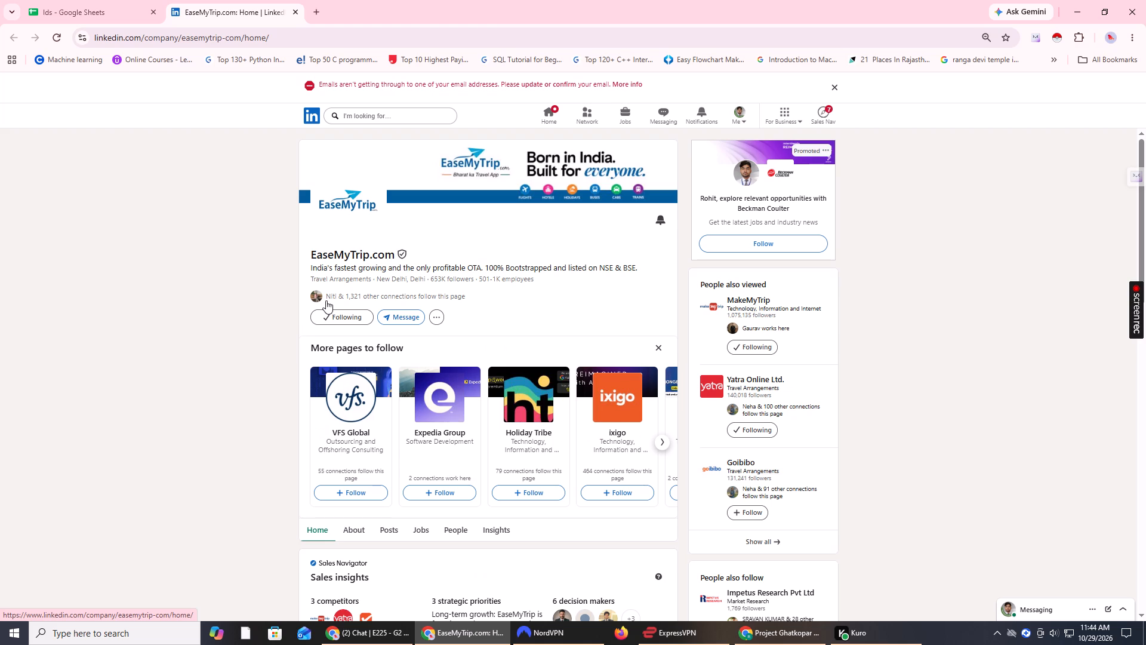
# Copy EaseMyTrip's industry, Travel Arrangements, from its LinkedIn About details into Industry cell D108 of the Company Database sheet.
pyautogui.click(112, 0)
pyautogui.click(112, 0)
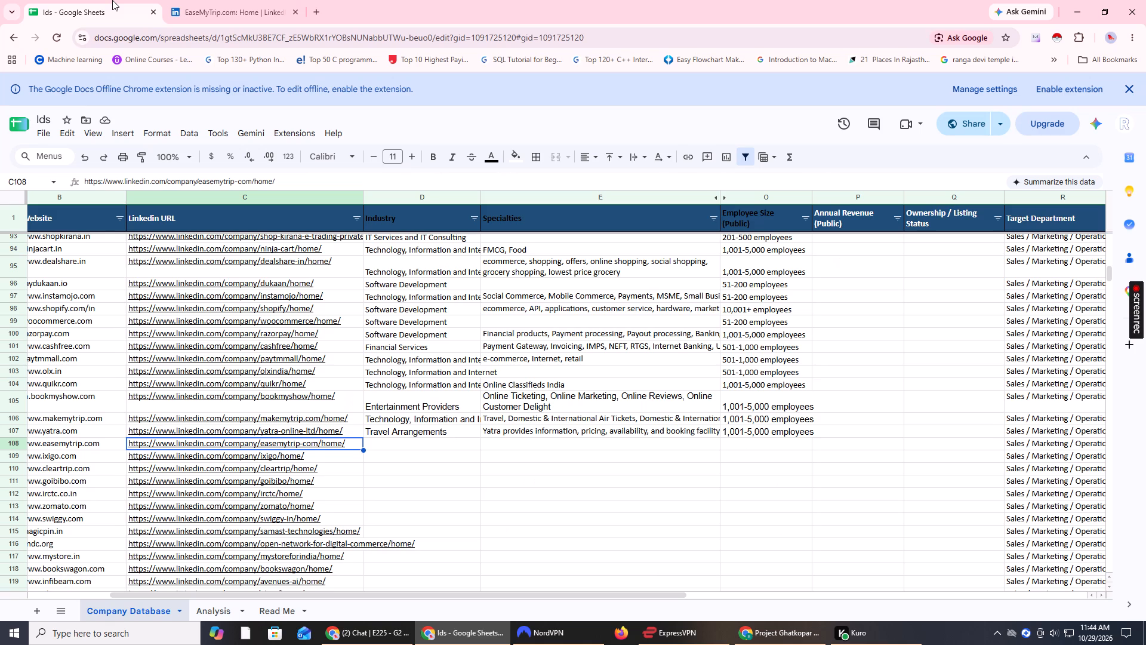
pyautogui.click(420, 446)
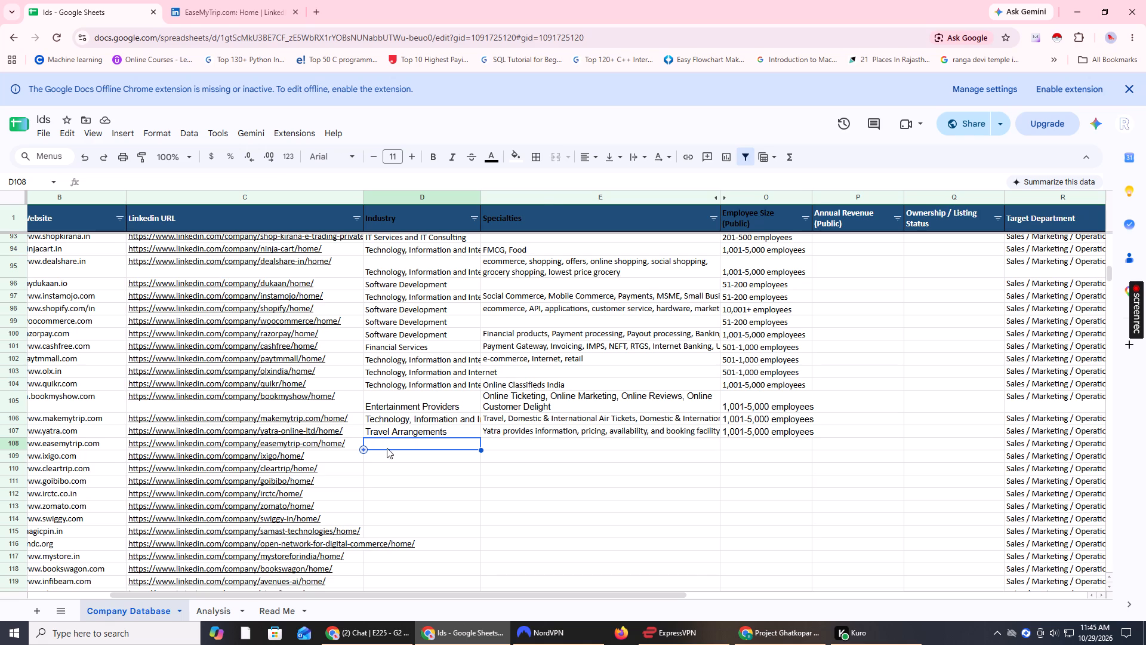
pyautogui.click(236, 0)
pyautogui.click(355, 351)
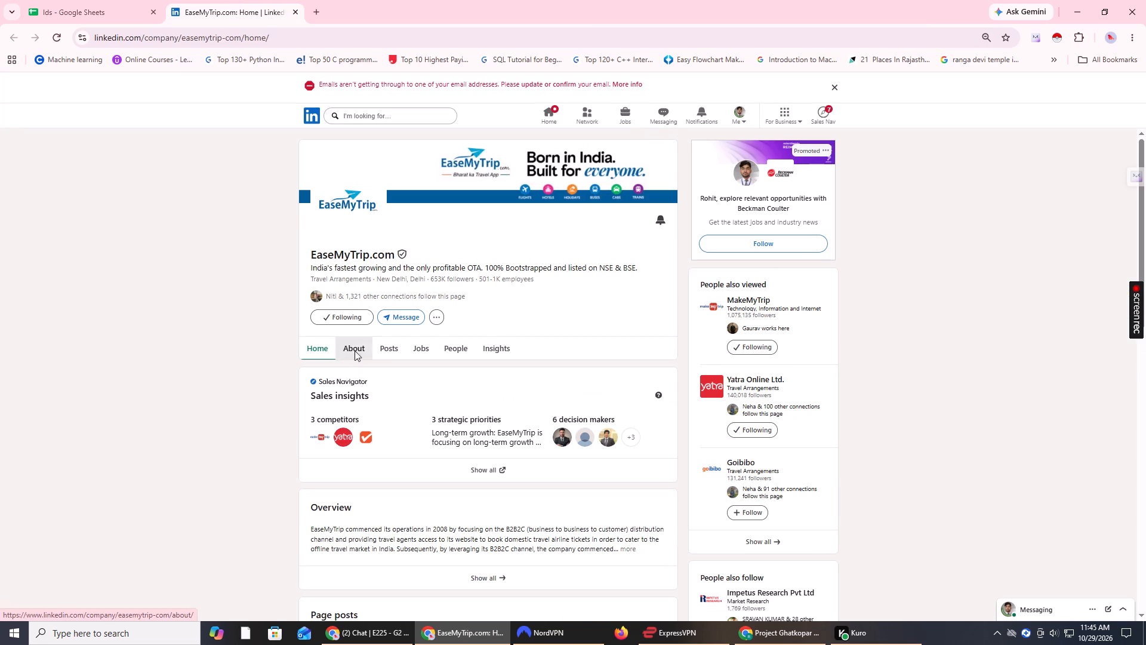
pyautogui.scroll(-3, 353, 345)
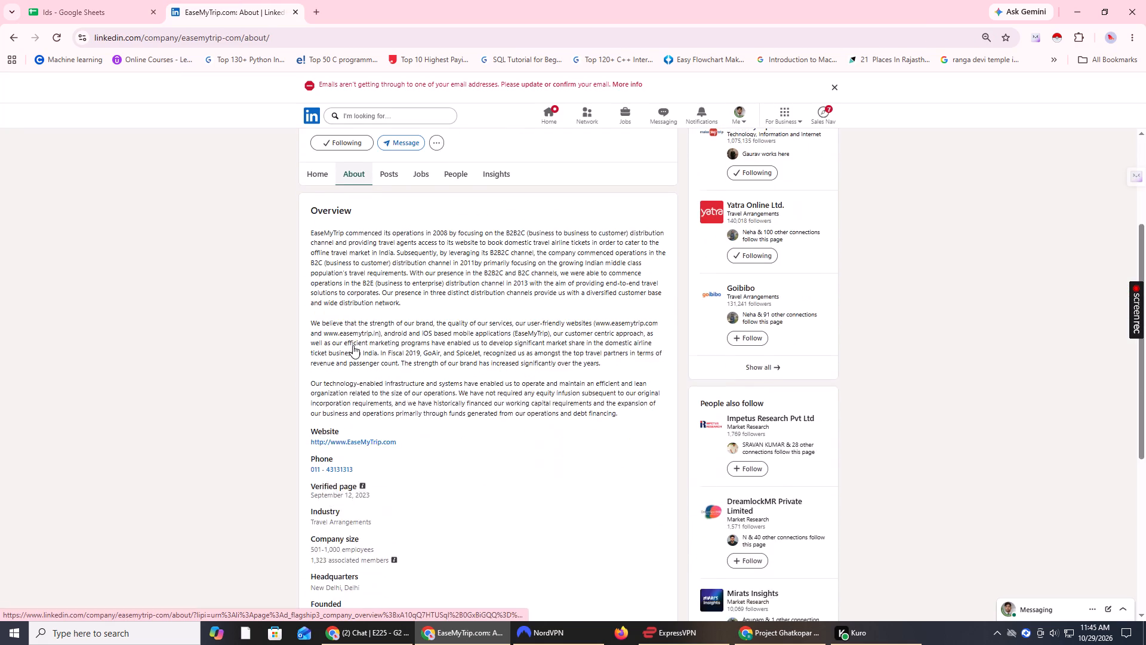
pyautogui.scroll(-3, 353, 345)
pyautogui.scroll(1, 353, 345)
pyautogui.scroll(-1, 353, 345)
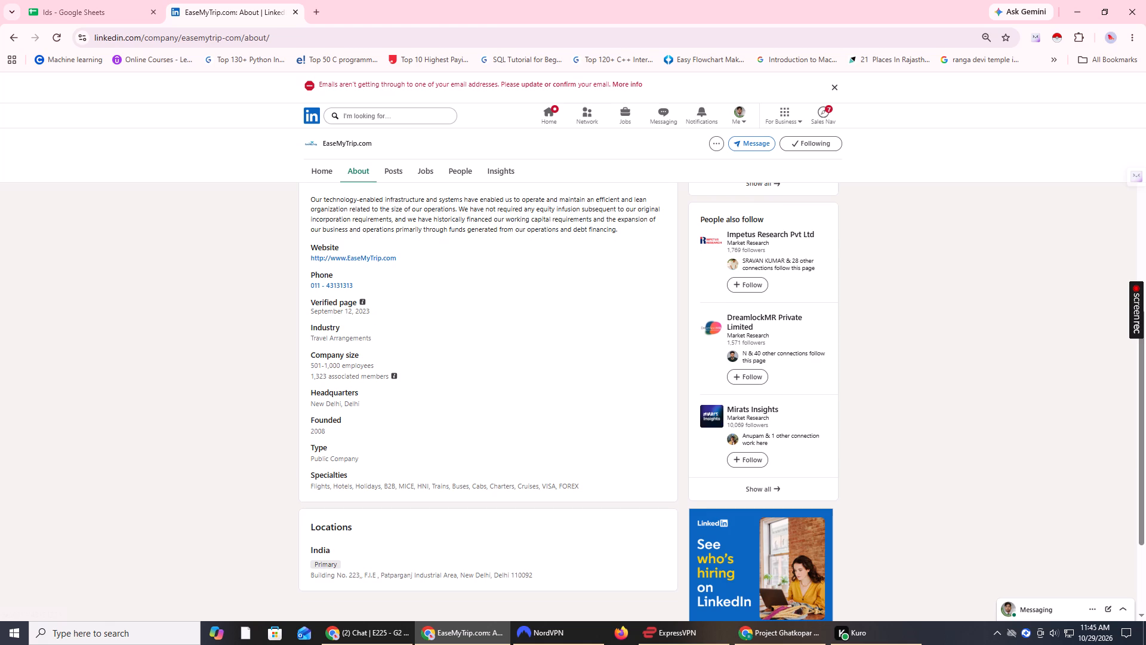
pyautogui.tripleClick(337, 337)
pyautogui.hotkey('ctrl', 'c')
pyautogui.click(57, 0)
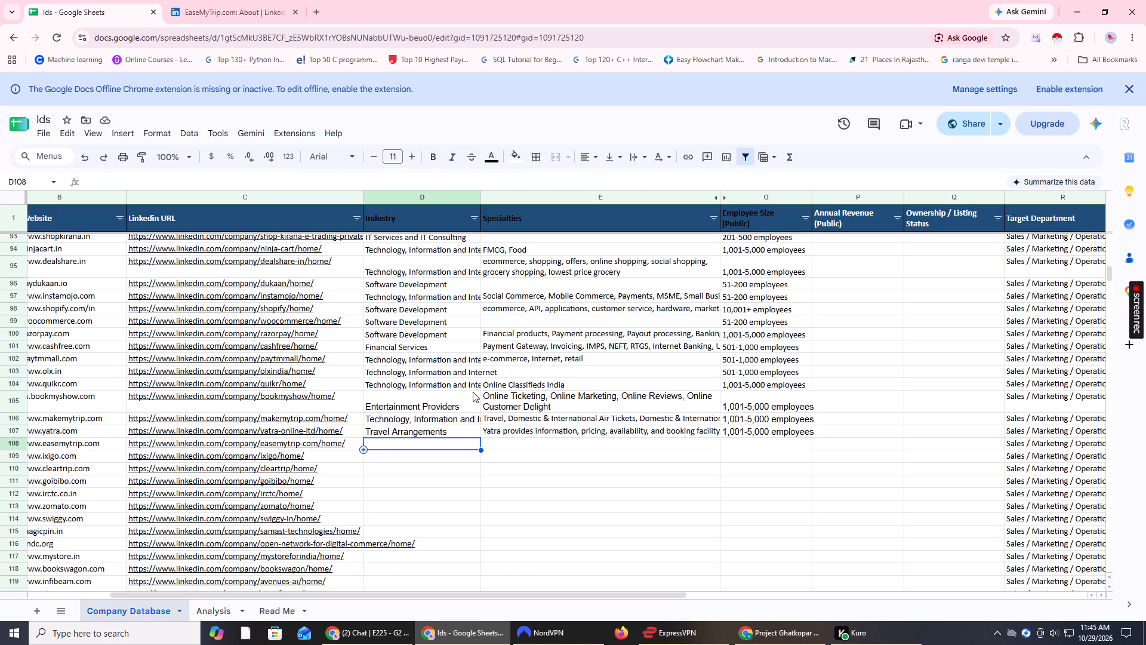
pyautogui.hotkey('ctrl', 'v')
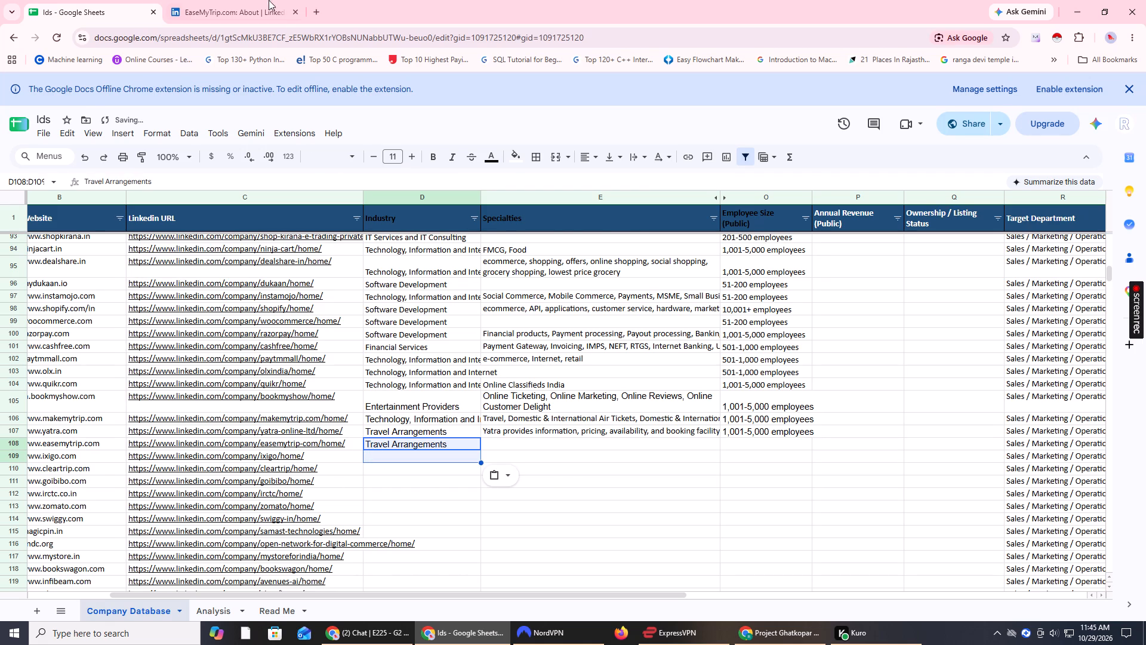
# Copy EaseMyTrip's company size, 501-1,000 employees, from LinkedIn into Employee Size cell O108.
pyautogui.click(239, 0)
pyautogui.tripleClick(338, 365)
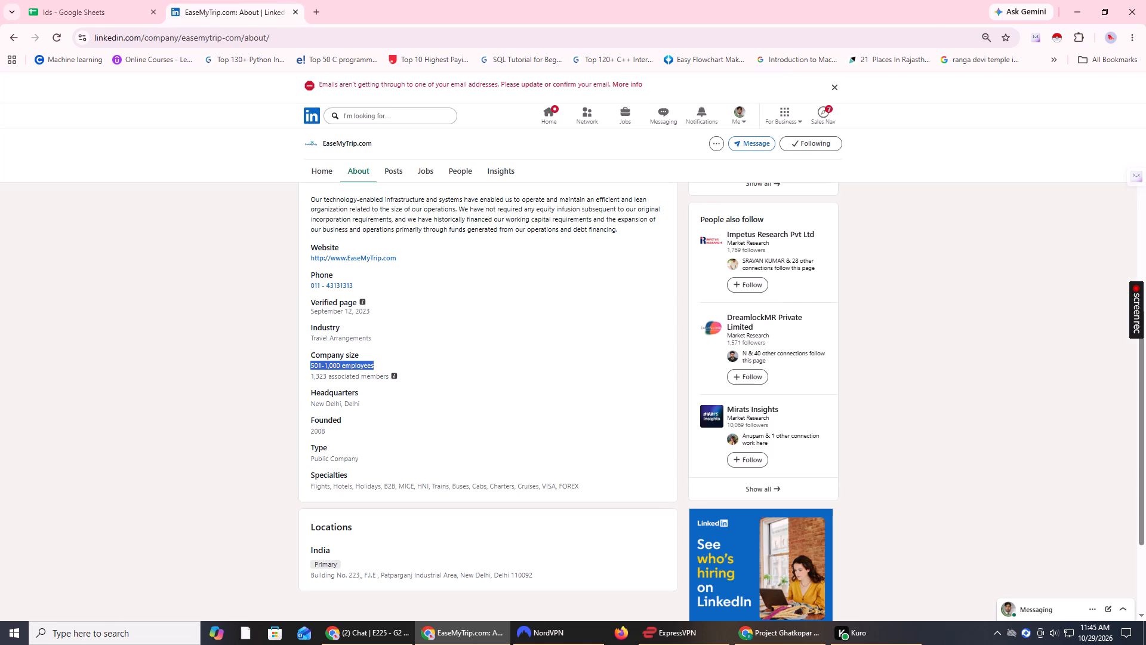
pyautogui.hotkey('ctrl', 'c')
pyautogui.click(122, 0)
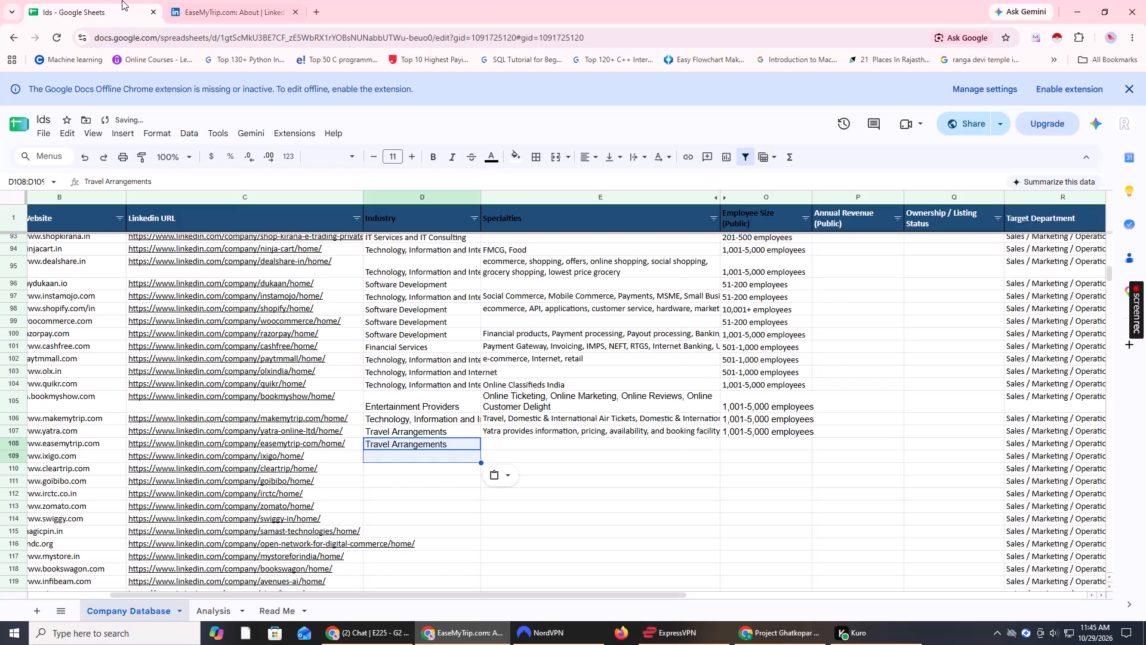
pyautogui.click(743, 446)
pyautogui.hotkey('ctrl', 'v')
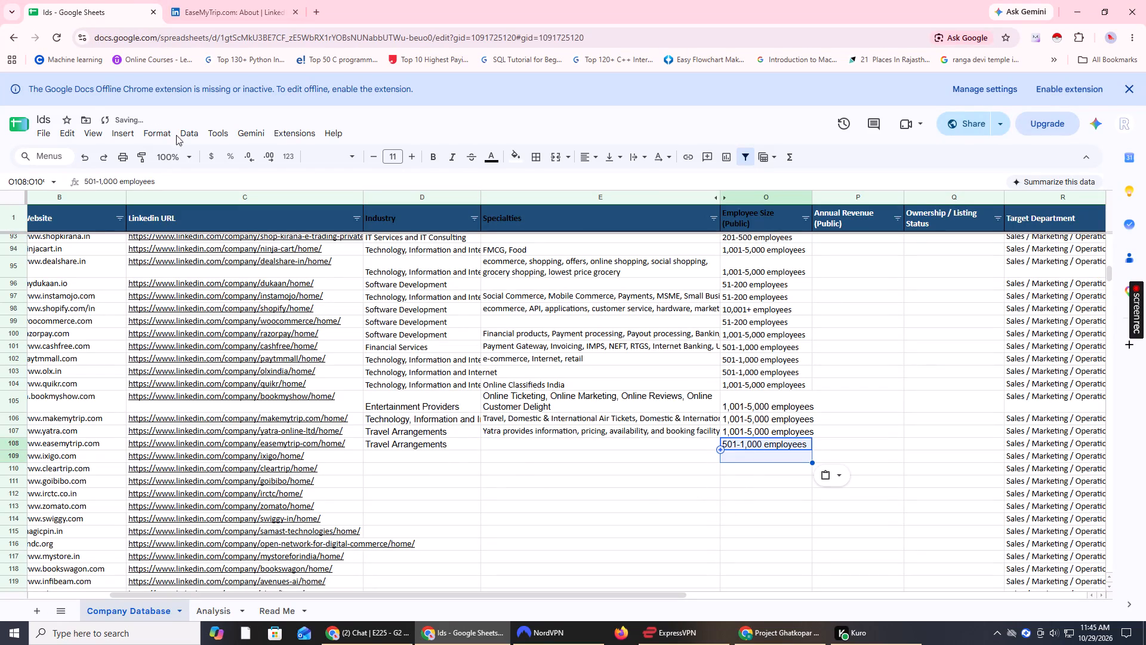
# Copy EaseMyTrip's full specialties text, from Flights and Hotels through VISA and FOREX, into Specialties cell E108 as plain text.
pyautogui.click(220, 0)
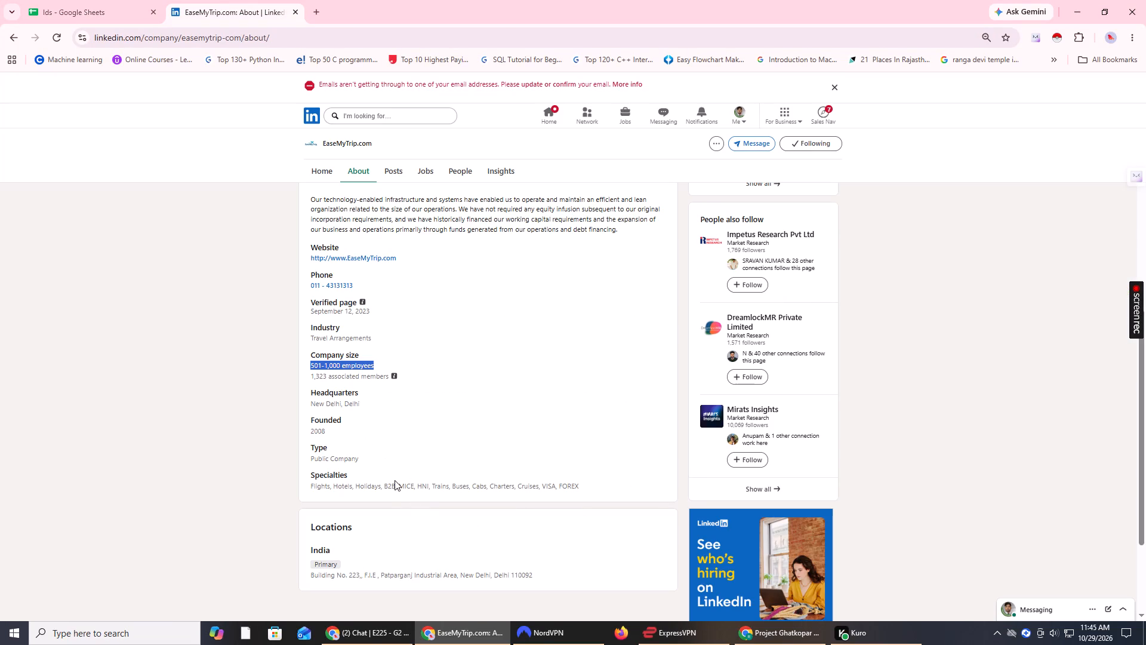
pyautogui.tripleClick(395, 480)
pyautogui.click(395, 480)
pyautogui.tripleClick(395, 492)
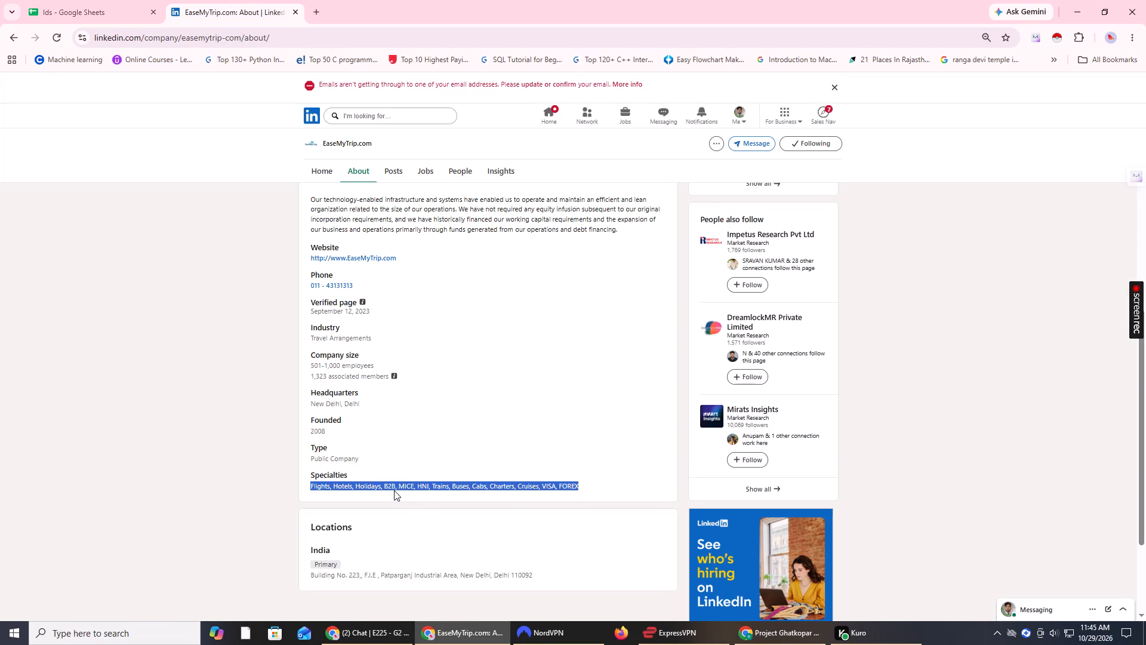
pyautogui.hotkey('ctrl', 'c')
pyautogui.click(81, 0)
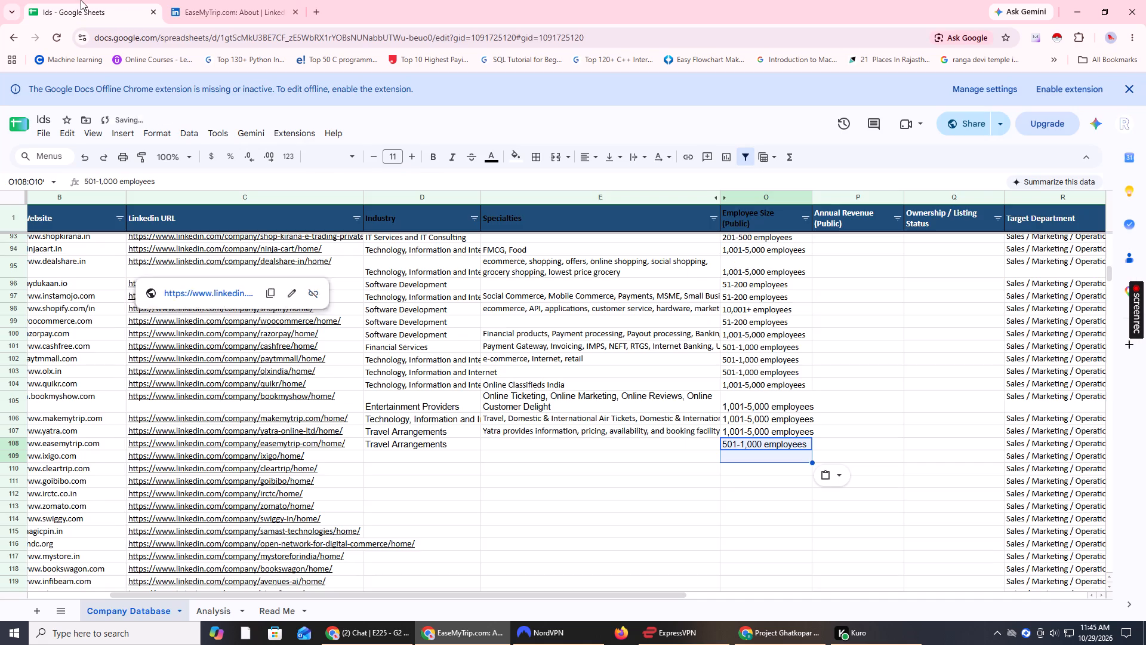
pyautogui.click(502, 444)
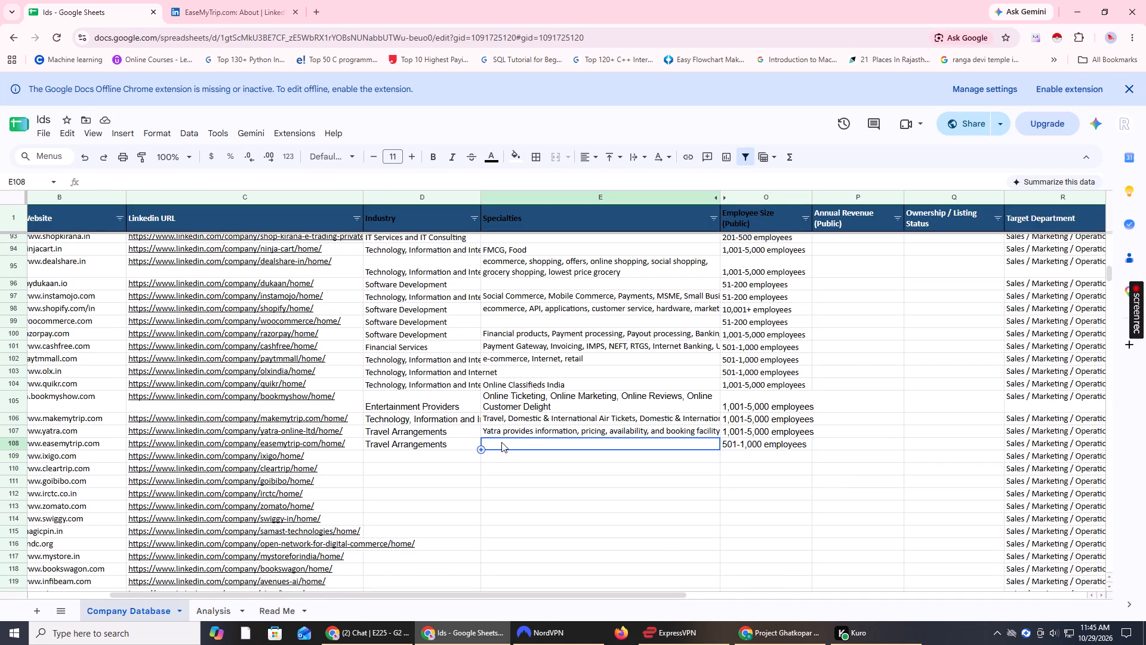
pyautogui.hotkey('ctrl', 'v')
pyautogui.hotkey('ctrl', 'z')
pyautogui.click(314, 10)
pyautogui.hotkey('ctrl', 'v')
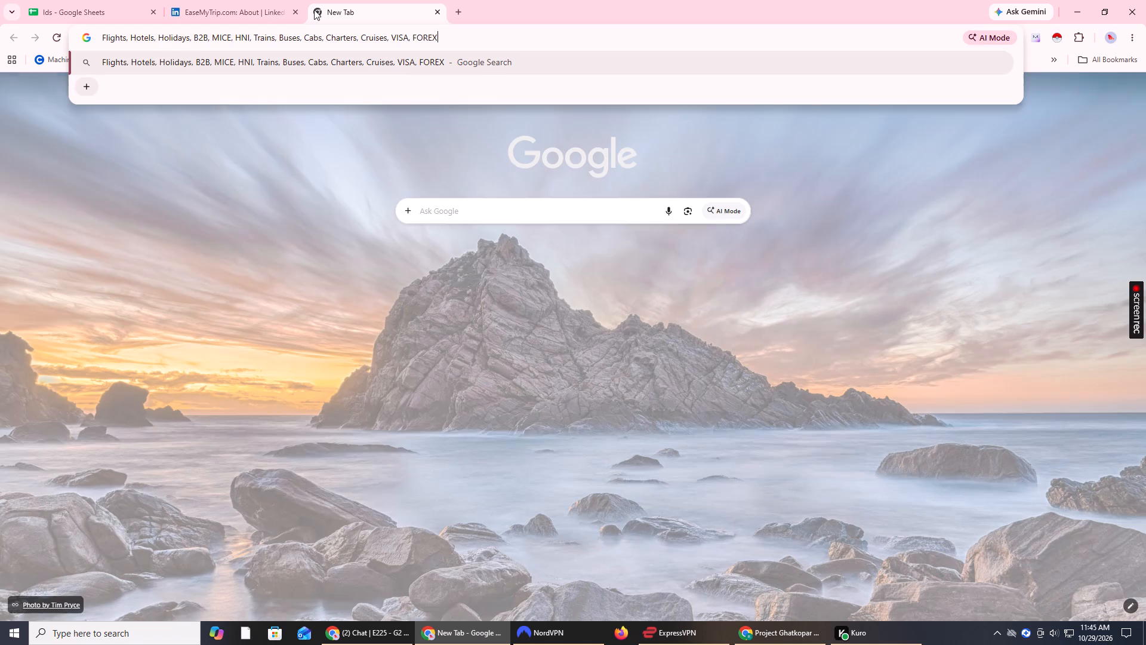
pyautogui.hotkey('ctrl', 'a')
pyautogui.hotkey('ctrl', 'c')
pyautogui.click(33, 0)
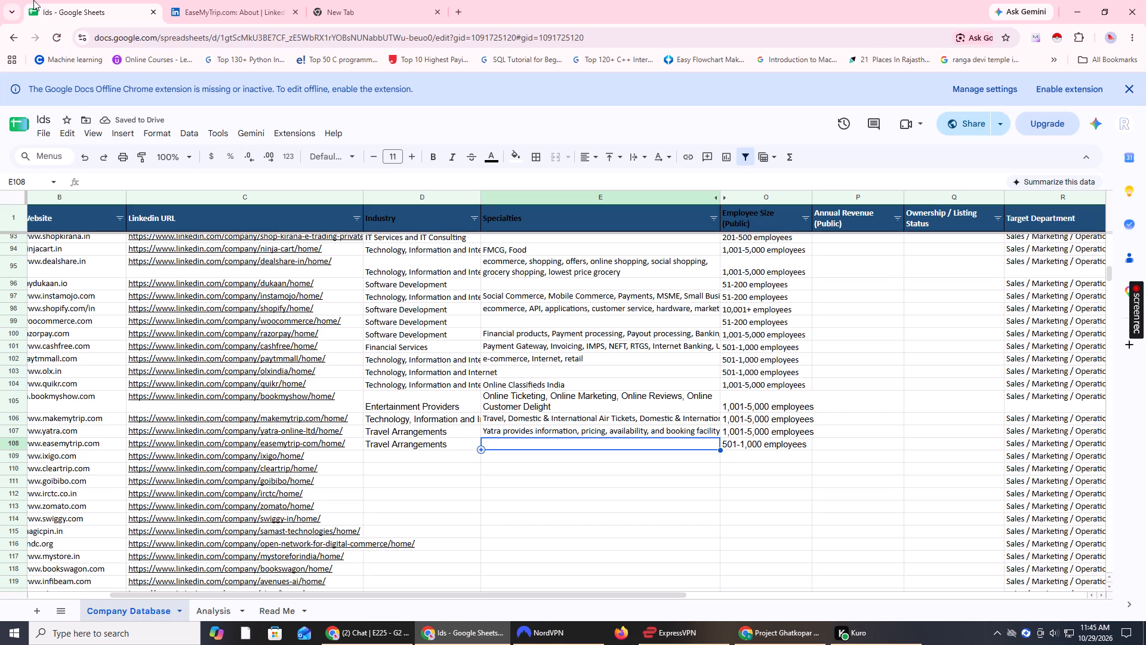
pyautogui.doubleClick(488, 444)
pyautogui.hotkey('ctrl', 'v')
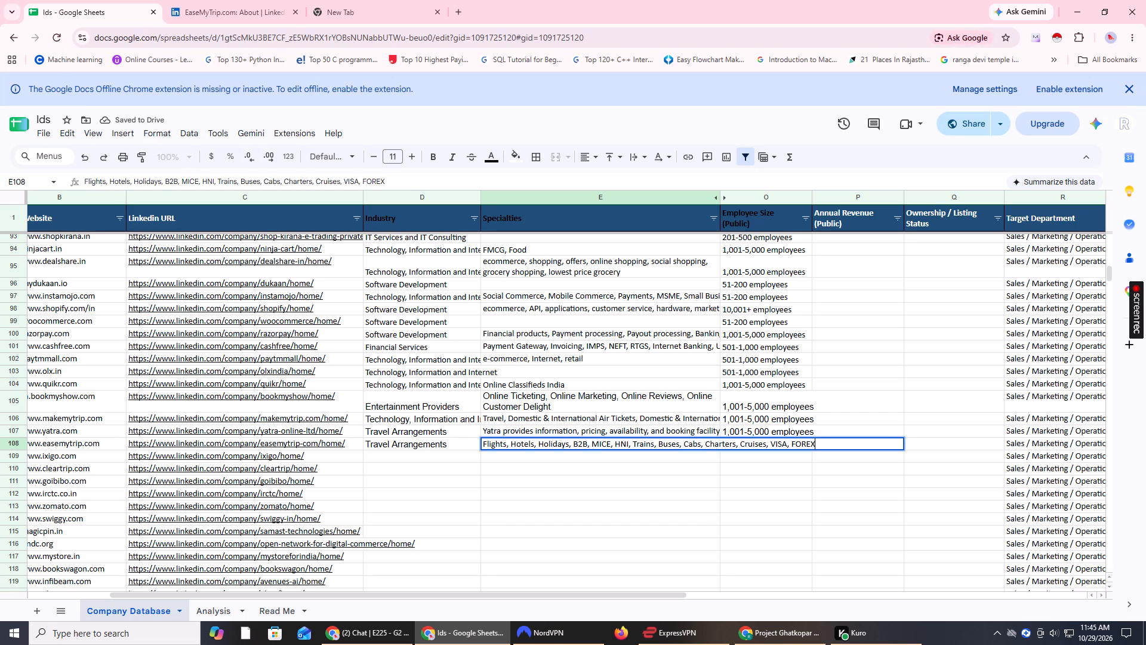
pyautogui.press('Return')
pyautogui.click(649, 533)
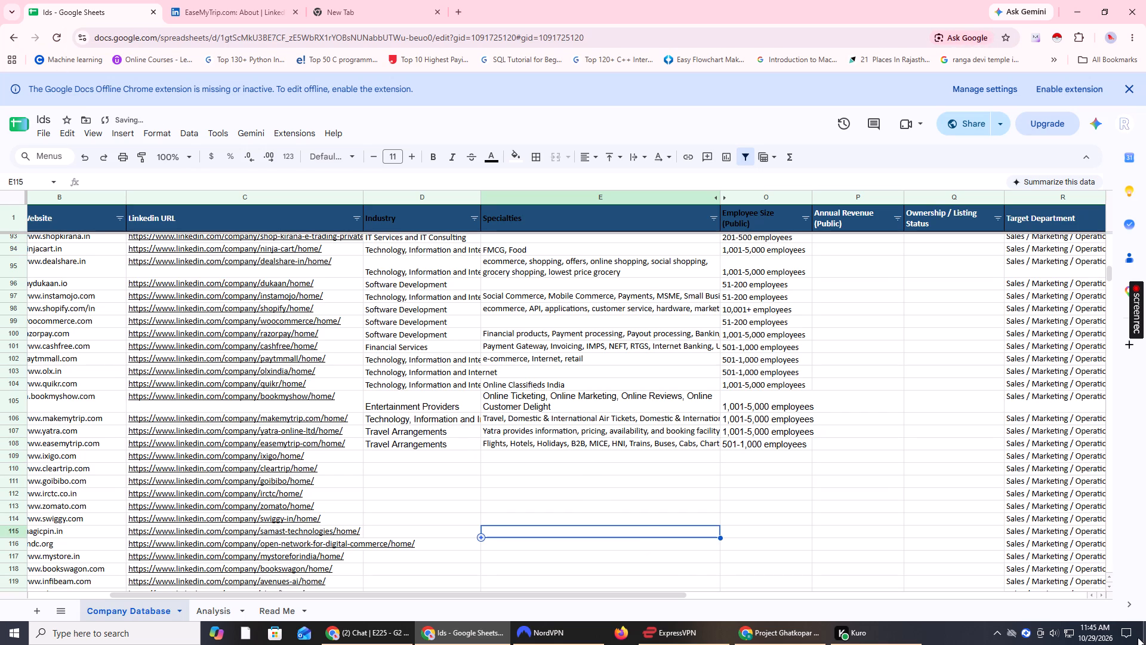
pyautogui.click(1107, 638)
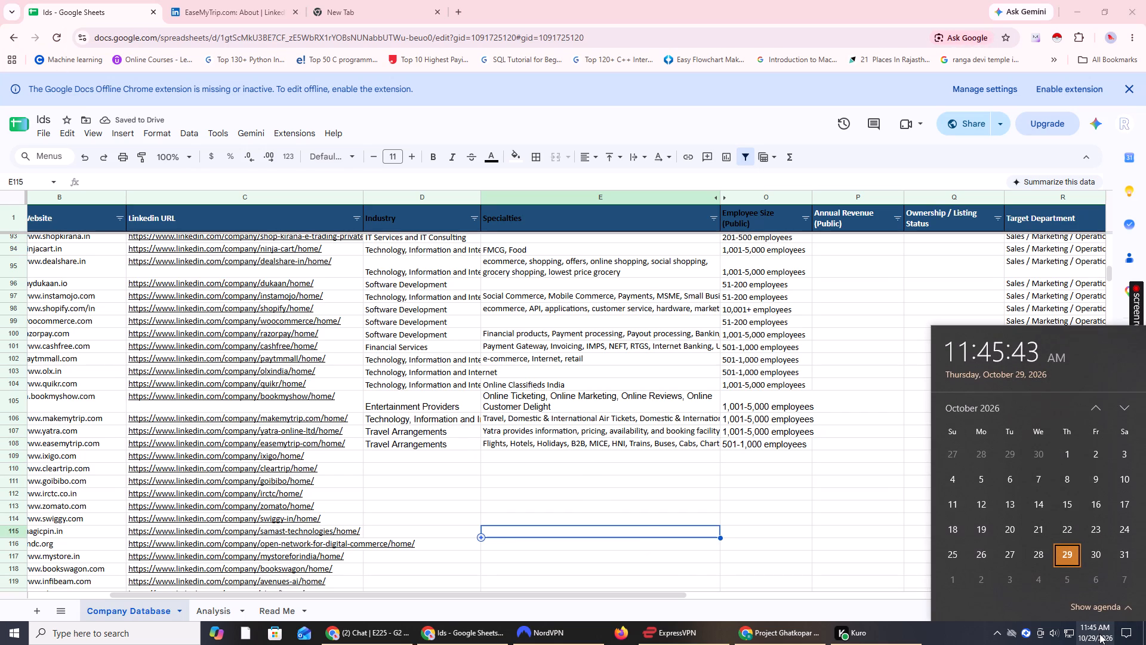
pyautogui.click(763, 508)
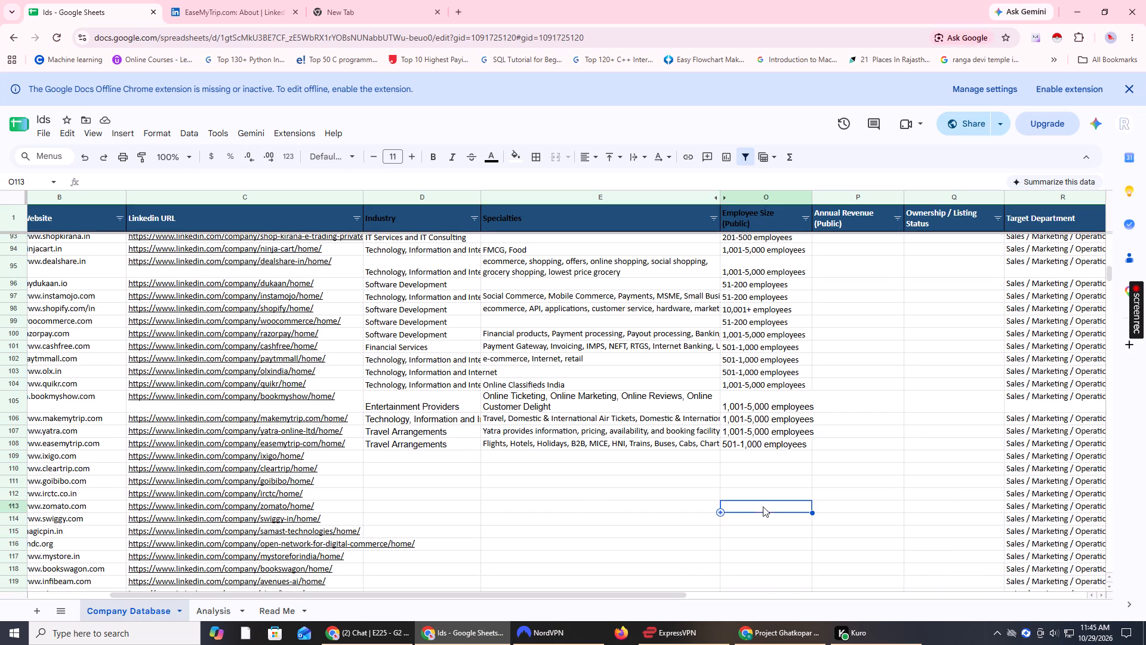
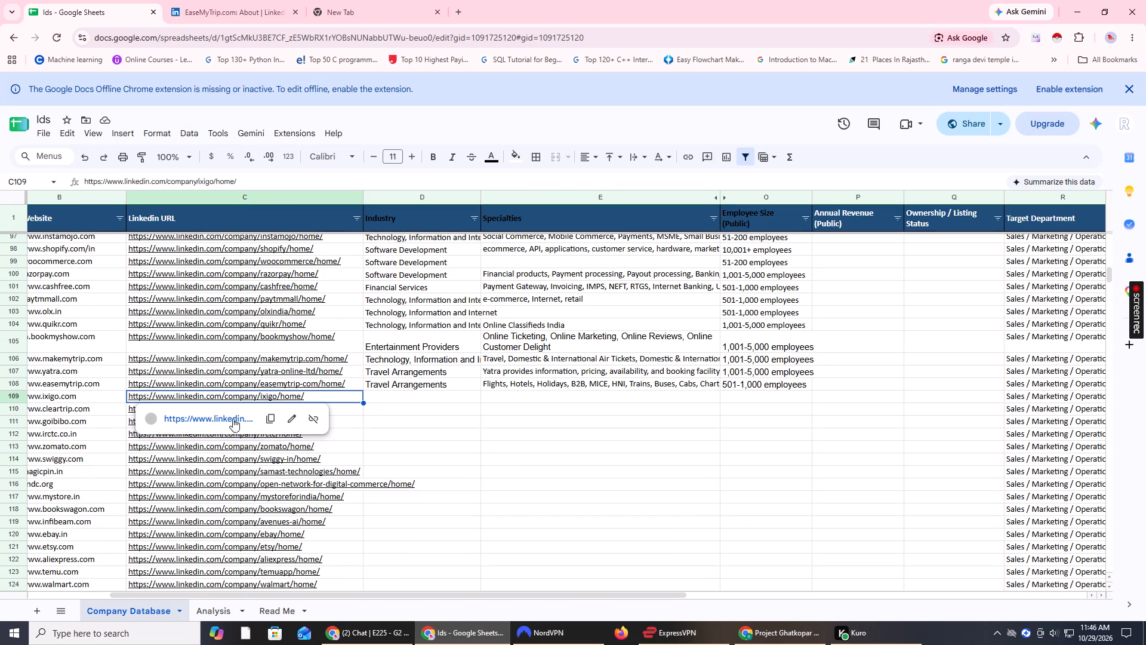
# Open ixigo's LinkedIn page from its link in cell C109 and close the finished EaseMyTrip page.
pyautogui.click(195, 419)
pyautogui.click(439, 11)
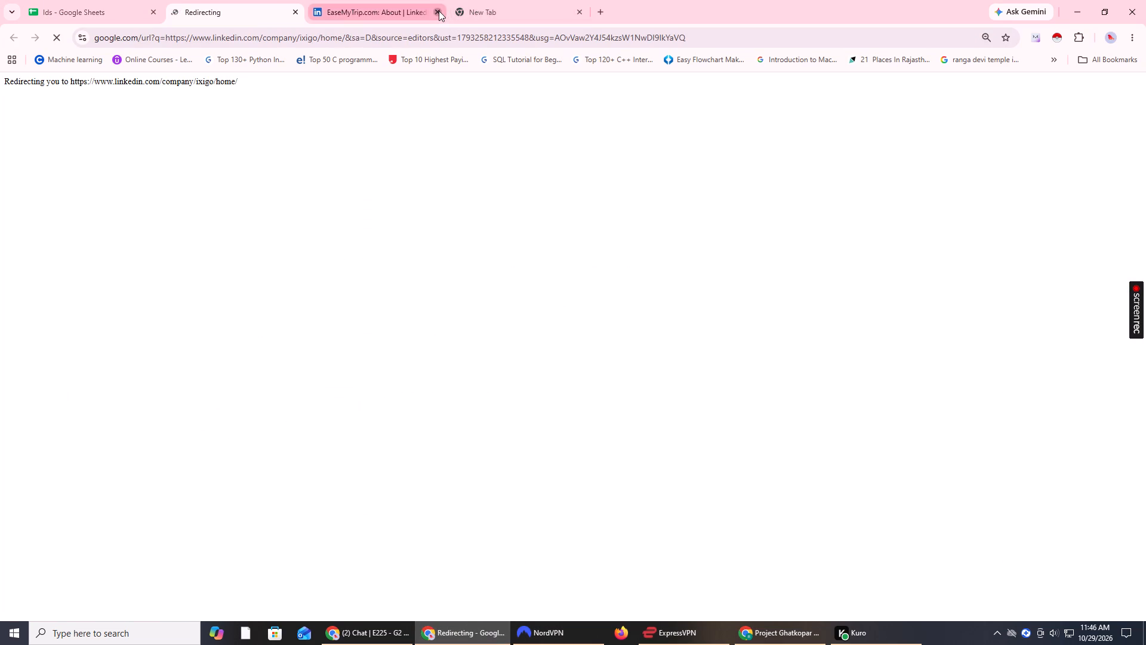
# Open cricbuzz.com, browse the match cards and open the Mumbai vs Haryana Ranji Trophy Elite match.
pyautogui.click(368, 7)
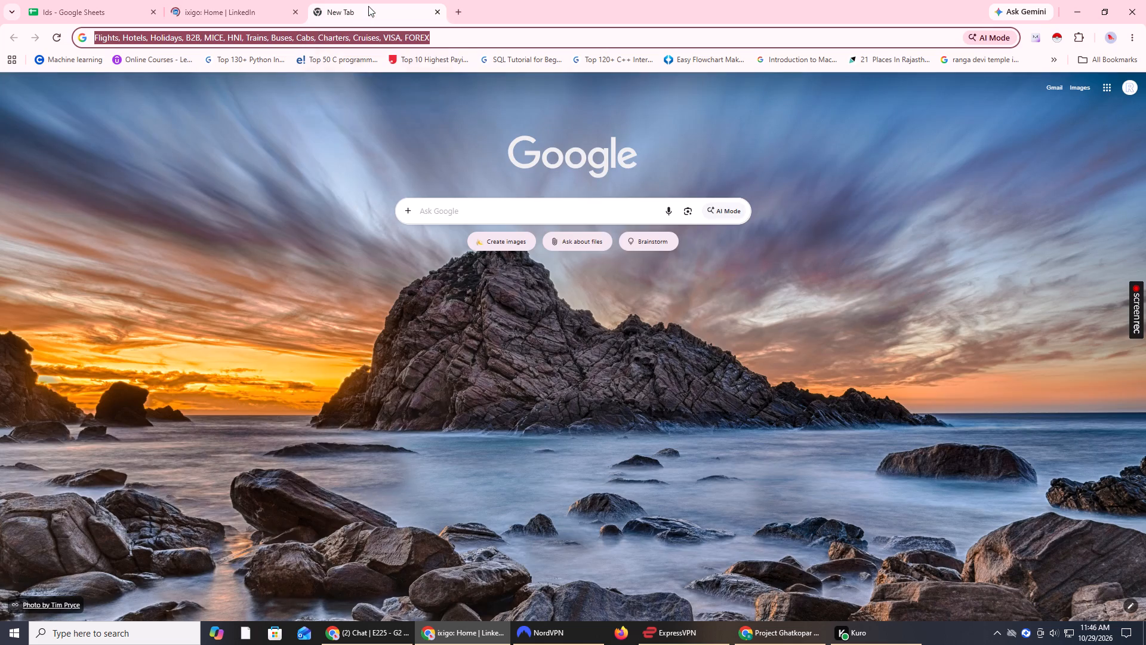
pyautogui.write('cr')
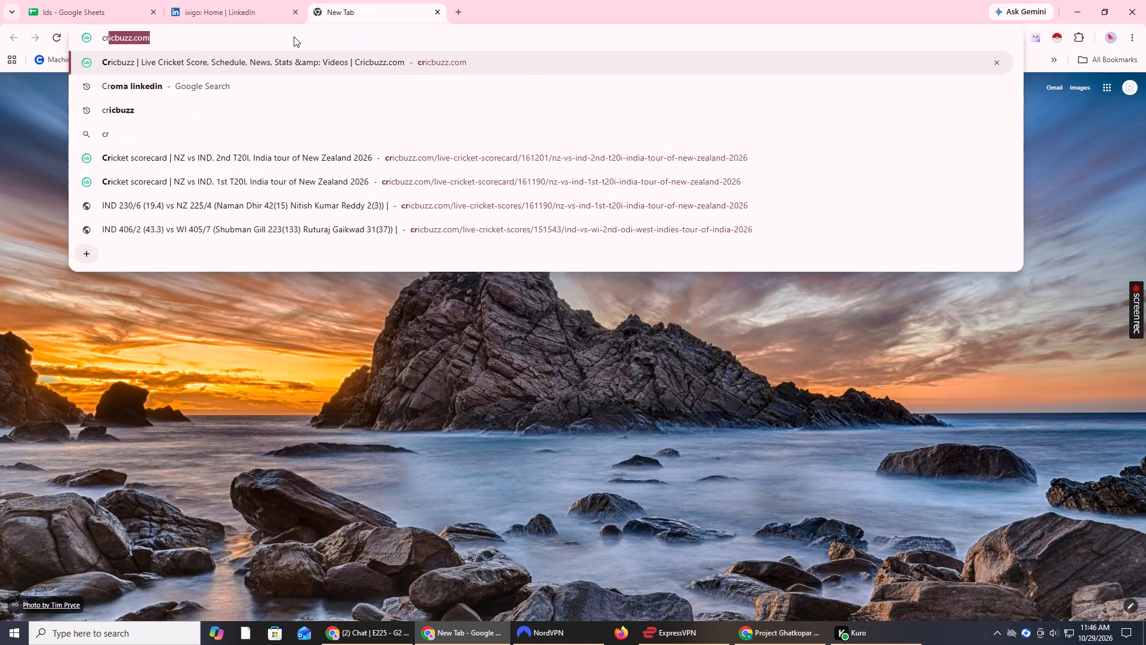
pyautogui.press('Return')
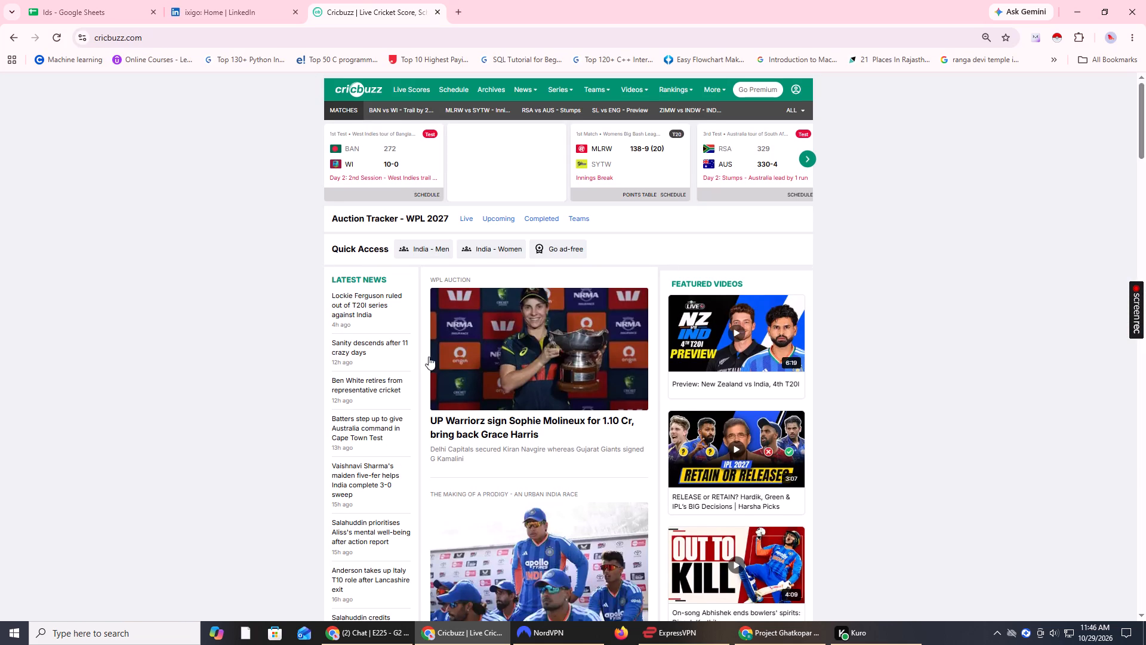
pyautogui.scroll(-5, 473, 454)
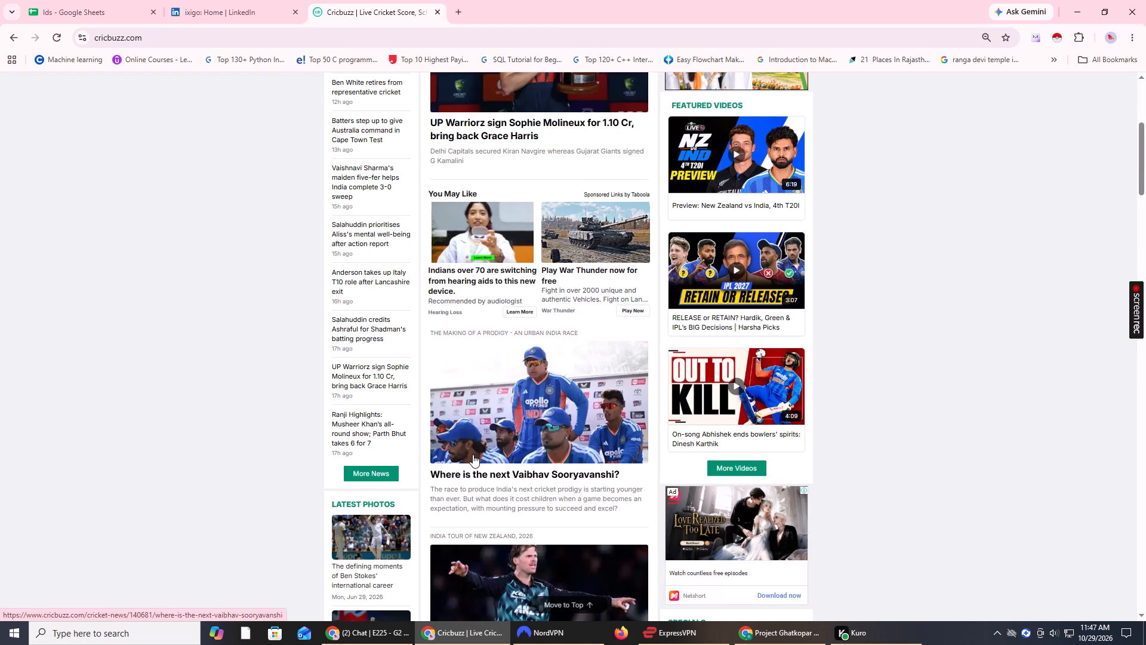
pyautogui.scroll(11, 473, 454)
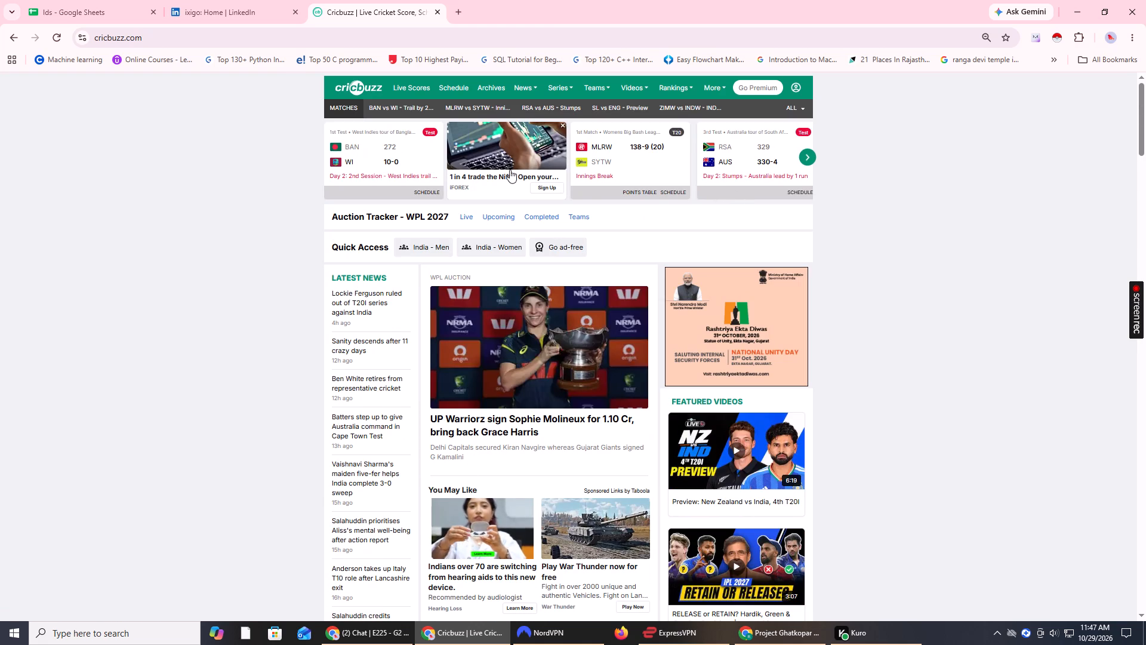
pyautogui.click(805, 157)
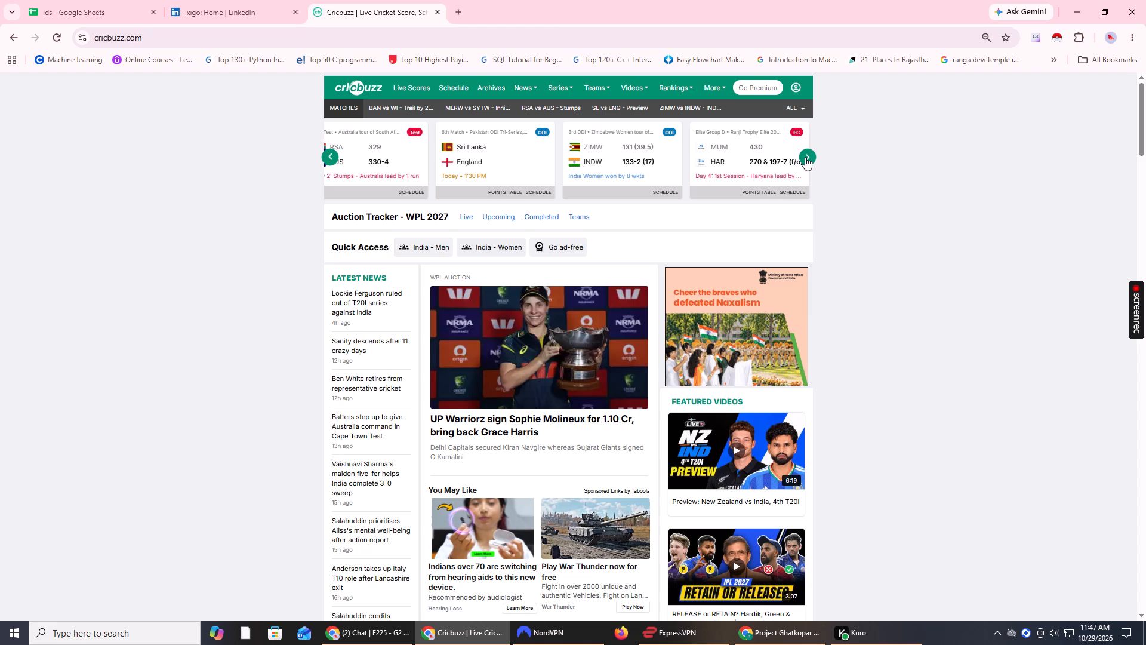
pyautogui.keyDown('ctrl'); pyautogui.click(751, 159); pyautogui.keyUp('ctrl')
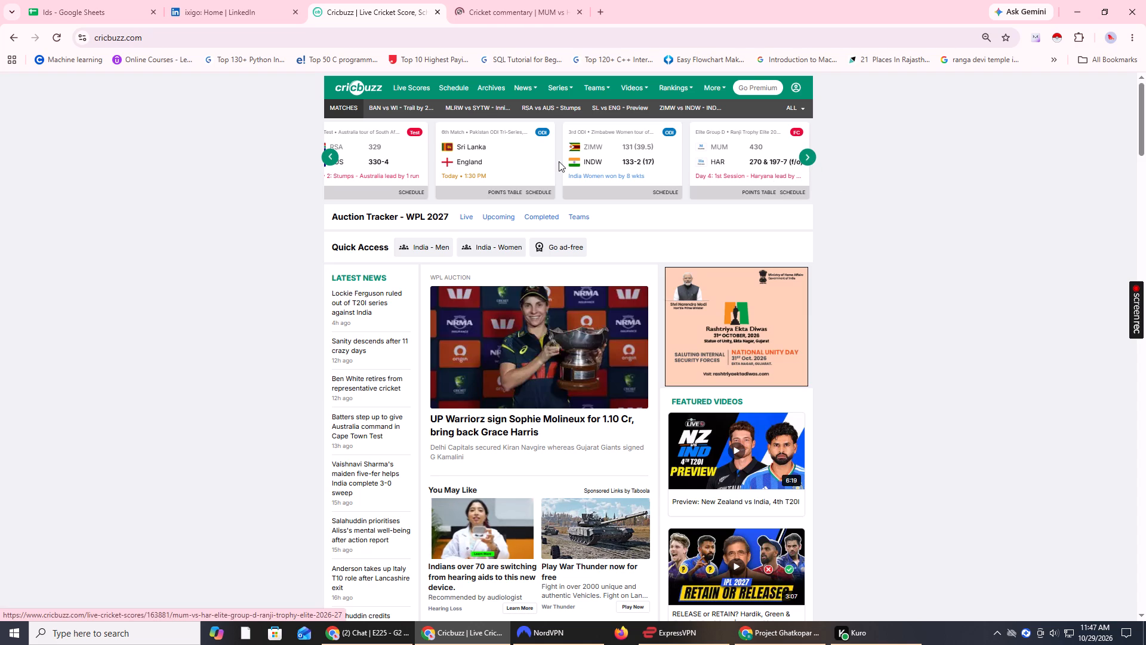
pyautogui.click(326, 152)
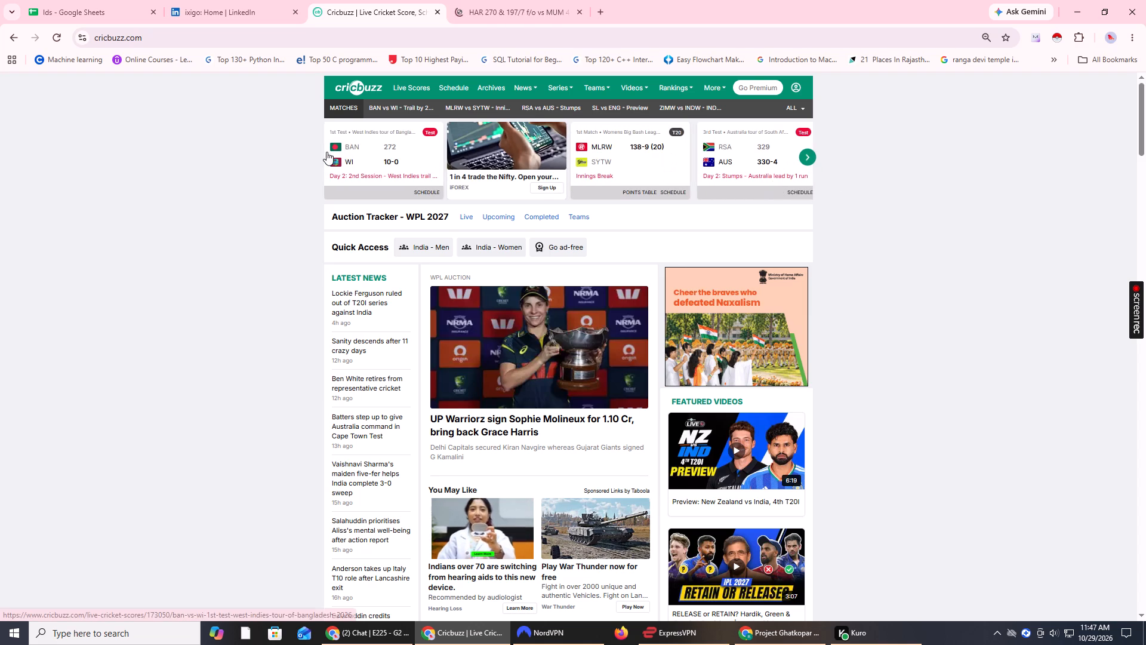
pyautogui.click(477, 0)
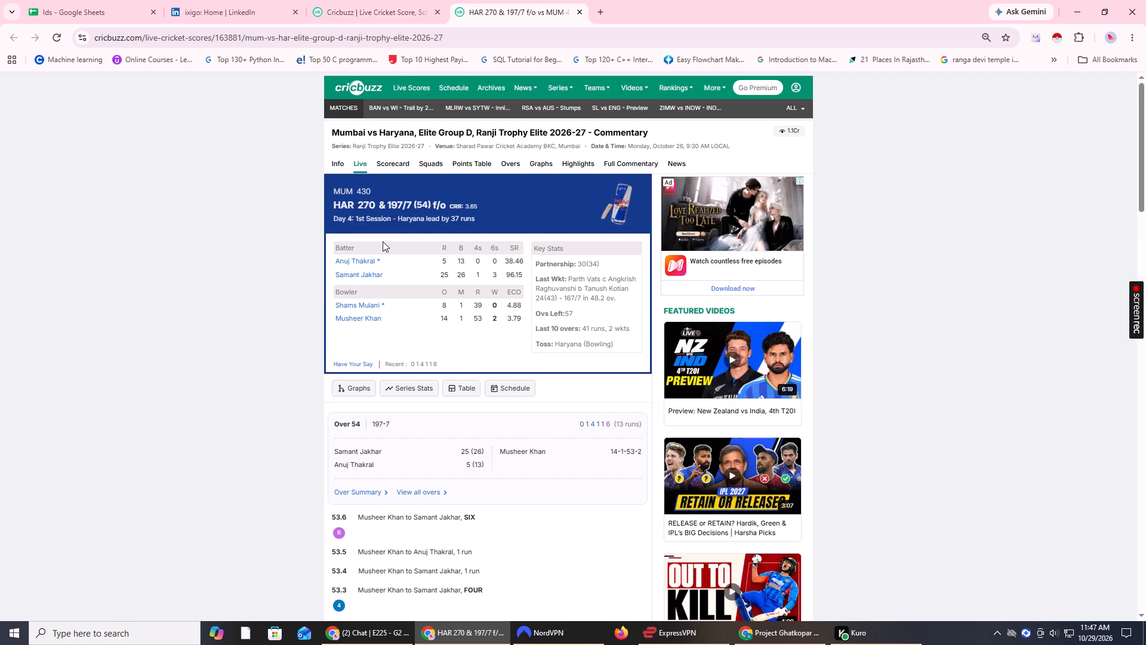
# Examine Haryana's second and first innings on the Mumbai vs Haryana scorecard in a smaller, heightened browser window.
pyautogui.click(392, 162)
pyautogui.click(1106, 15)
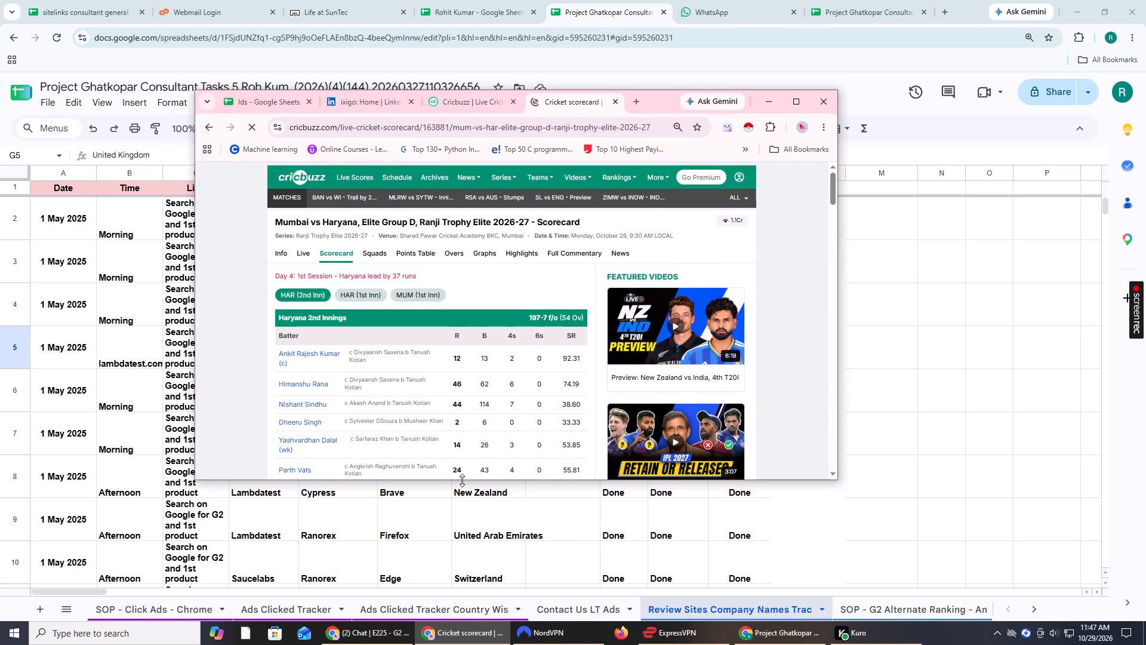
pyautogui.moveTo(462, 480); pyautogui.dragTo(454, 580)
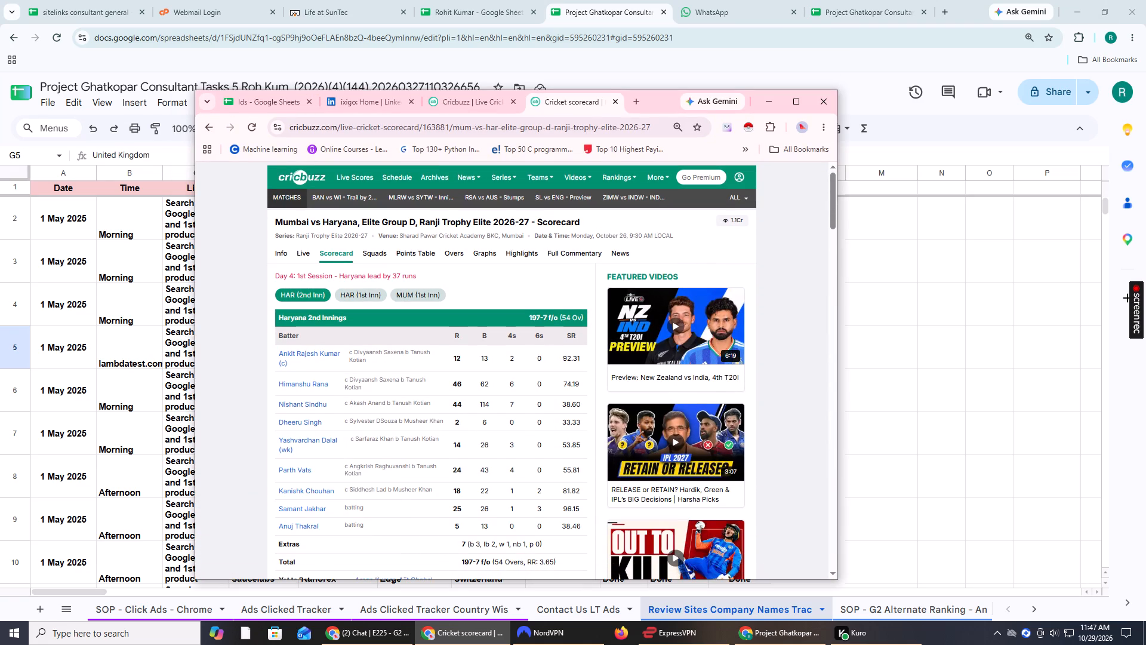
pyautogui.scroll(3, 401, 485)
pyautogui.click(356, 295)
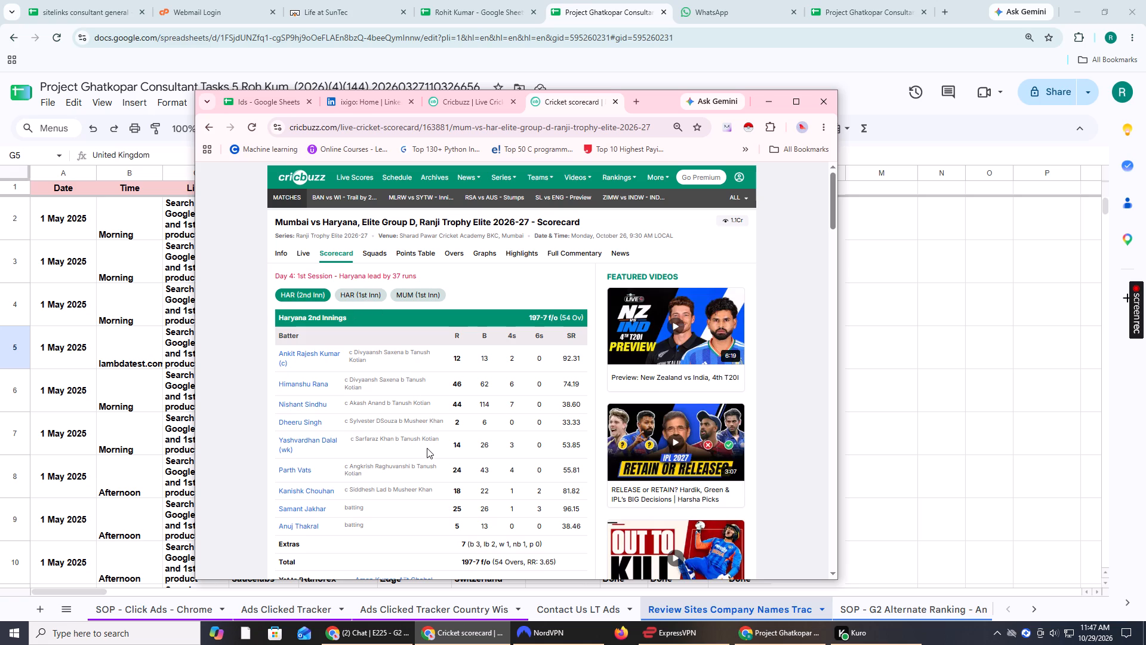
pyautogui.scroll(-1, 427, 448)
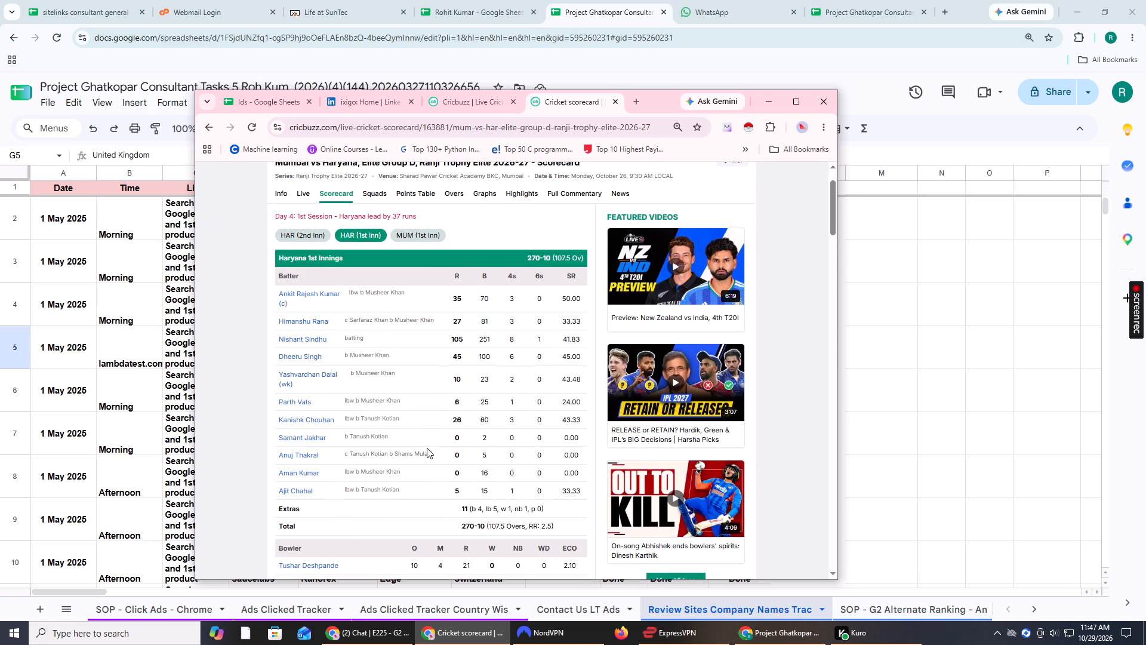
pyautogui.scroll(1, 427, 448)
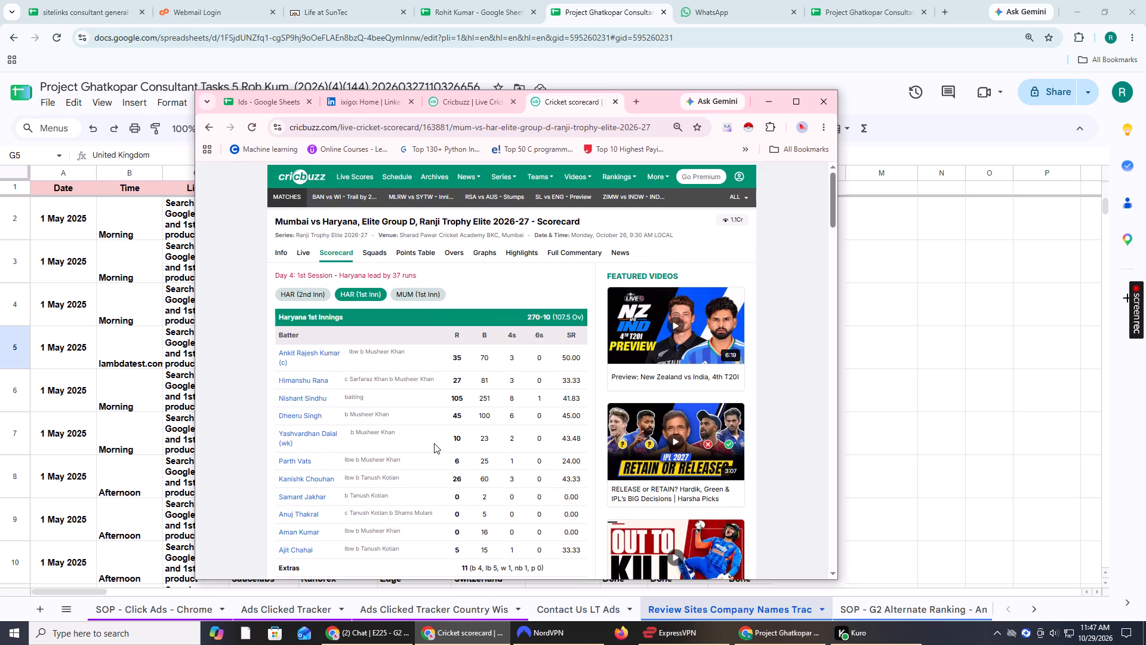
pyautogui.scroll(-1, 433, 447)
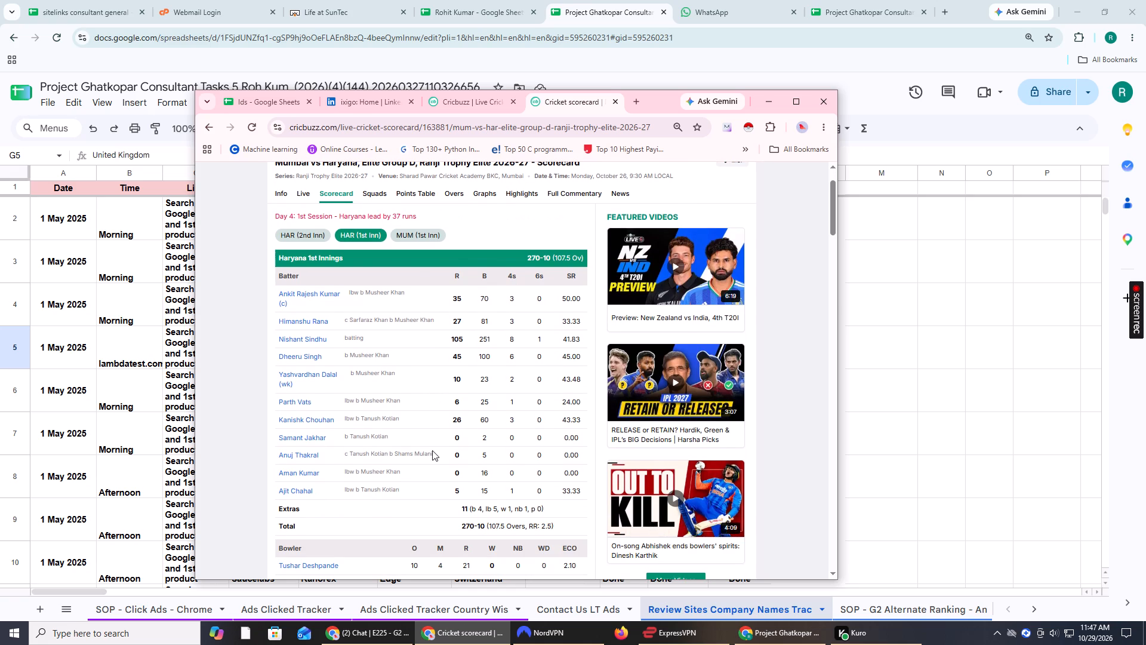
pyautogui.scroll(-2, 432, 450)
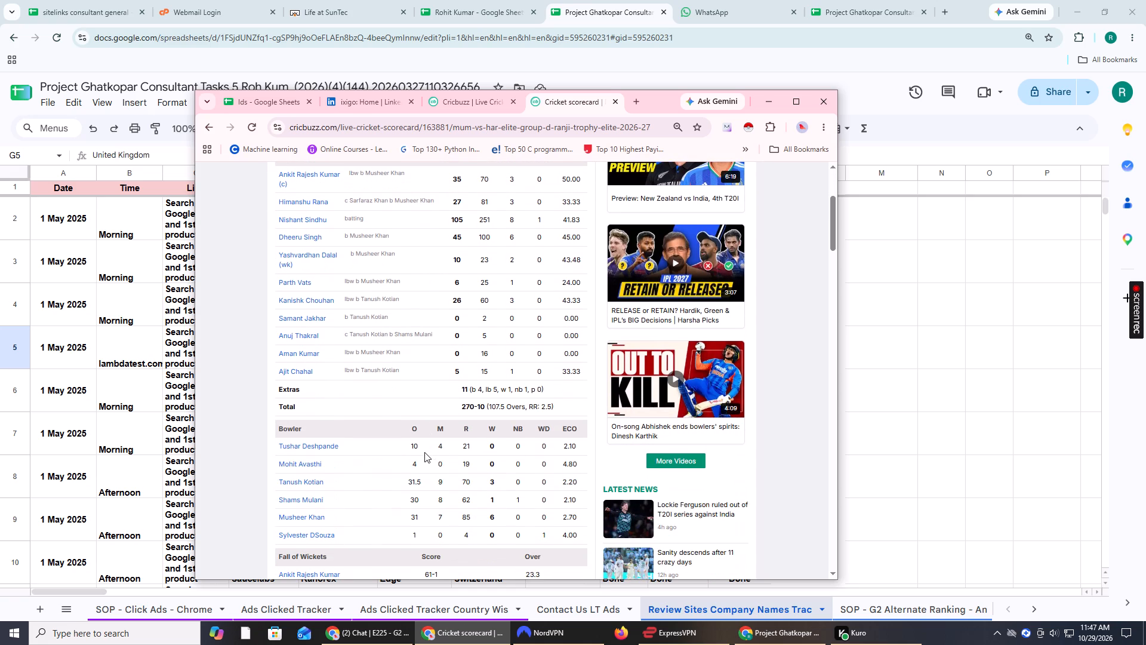
pyautogui.scroll(-1, 424, 452)
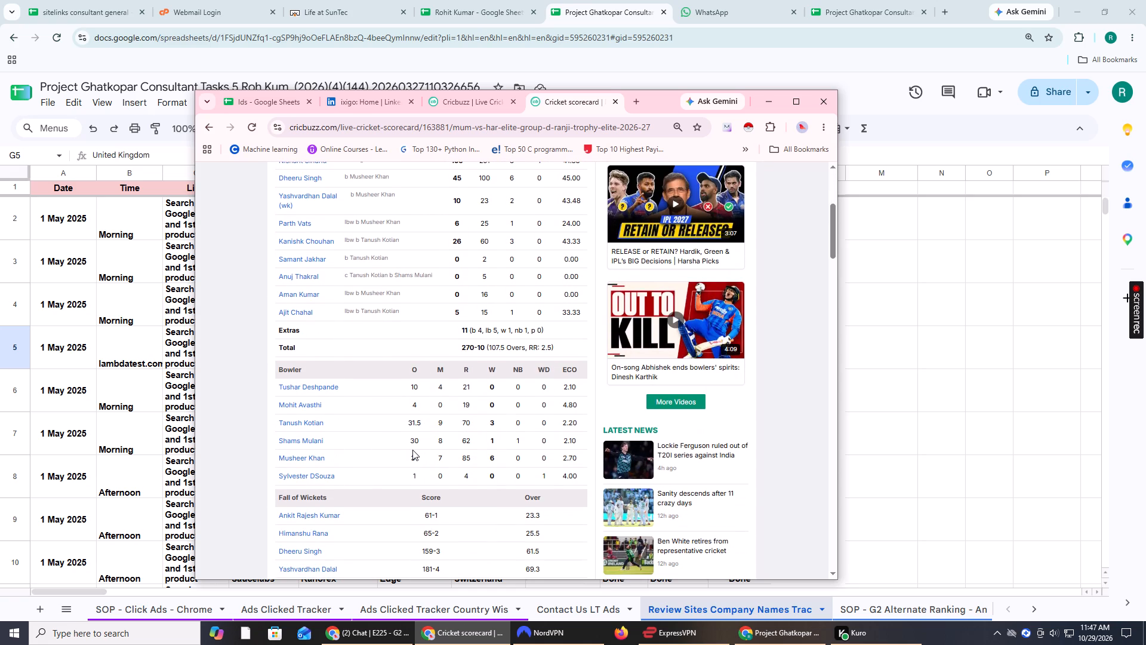
pyautogui.scroll(6, 412, 450)
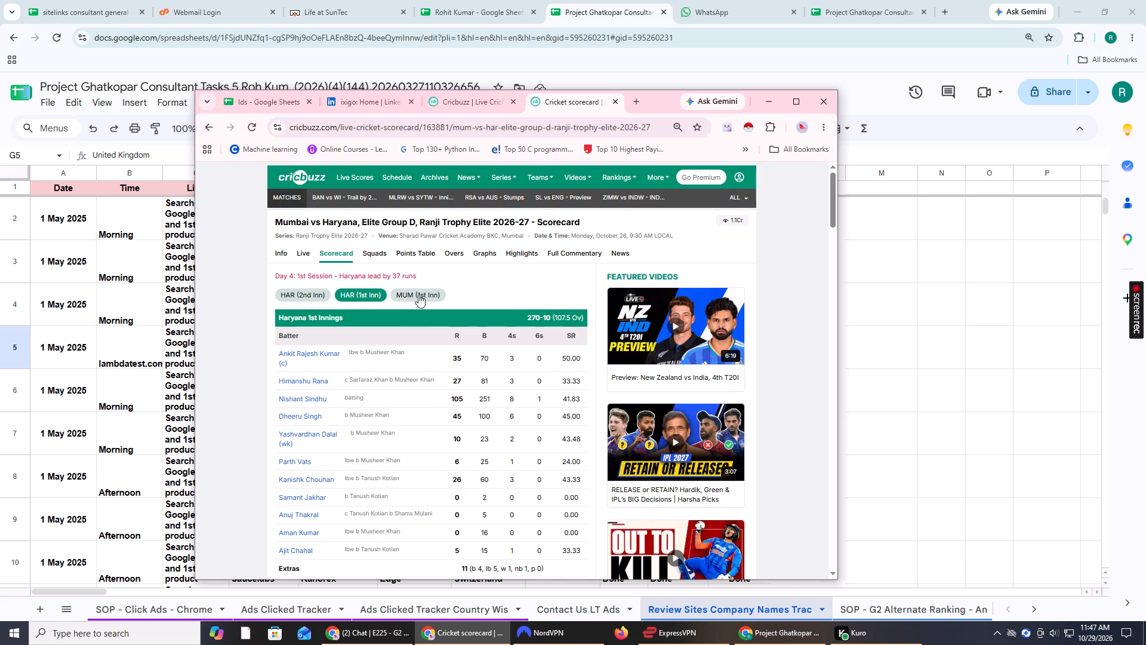
# Examine Mumbai's first-innings batting and bowling figures on the match scorecard.
pyautogui.click(418, 294)
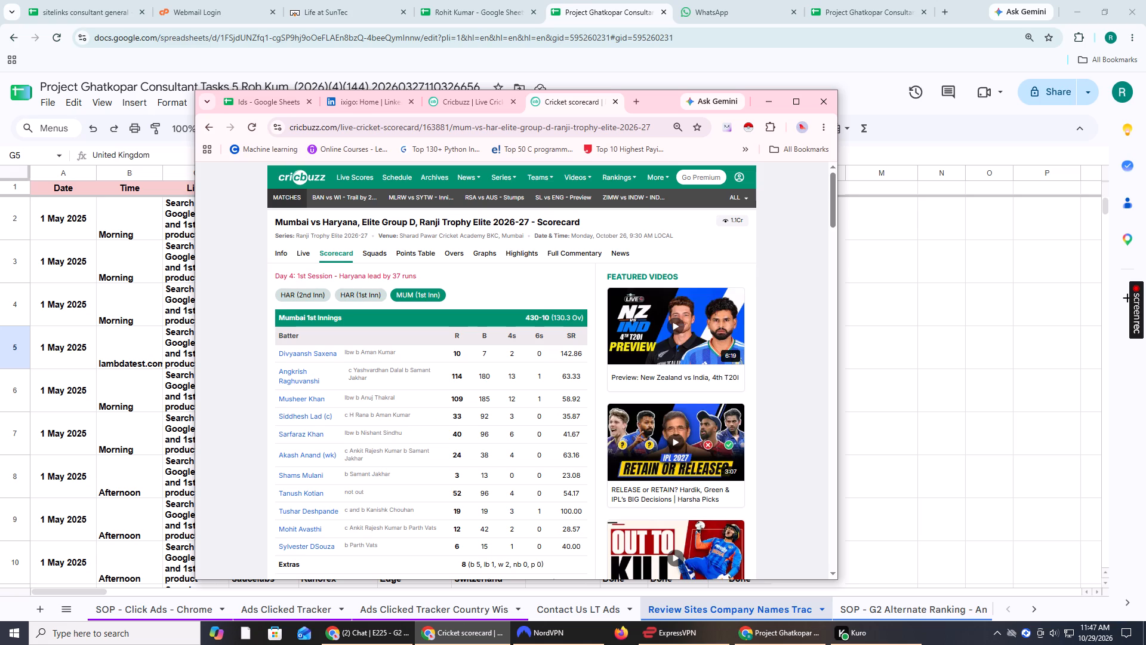
pyautogui.scroll(-1, 403, 414)
pyautogui.scroll(1, 403, 414)
pyautogui.scroll(-1, 403, 414)
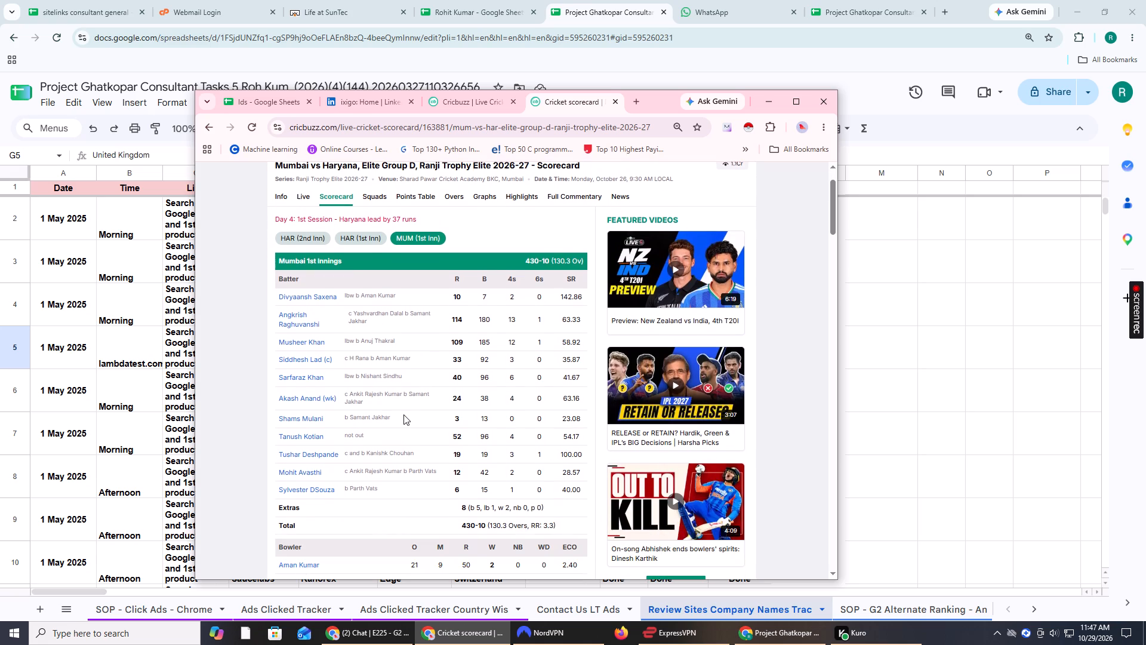
pyautogui.scroll(-2, 403, 414)
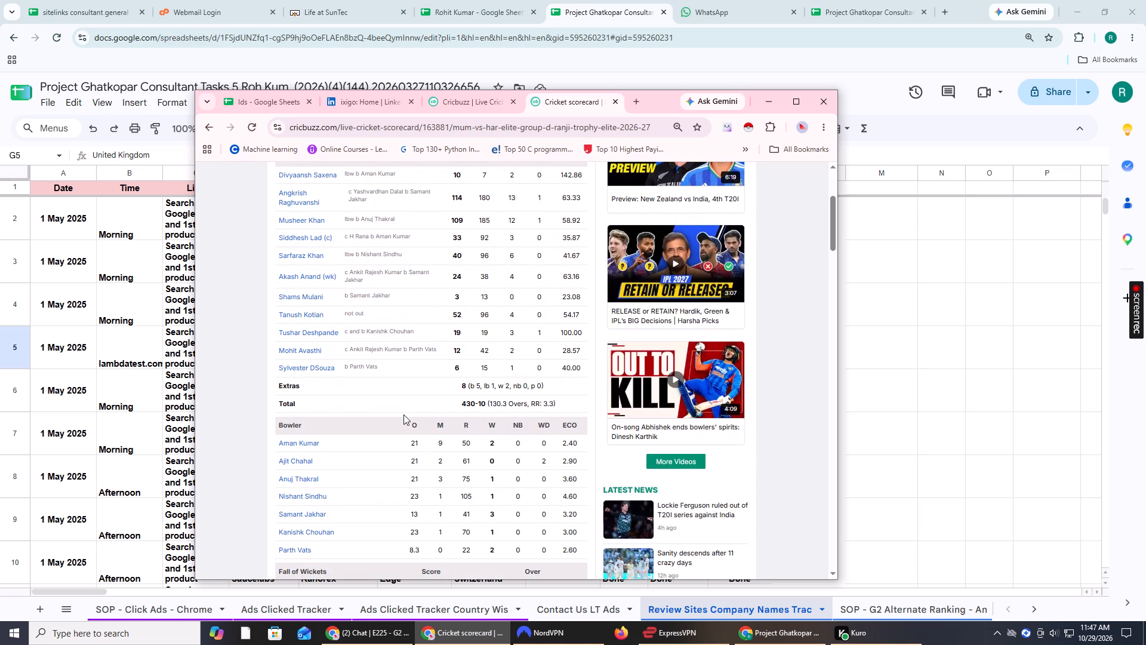
pyautogui.scroll(6, 402, 412)
pyautogui.scroll(-1, 402, 412)
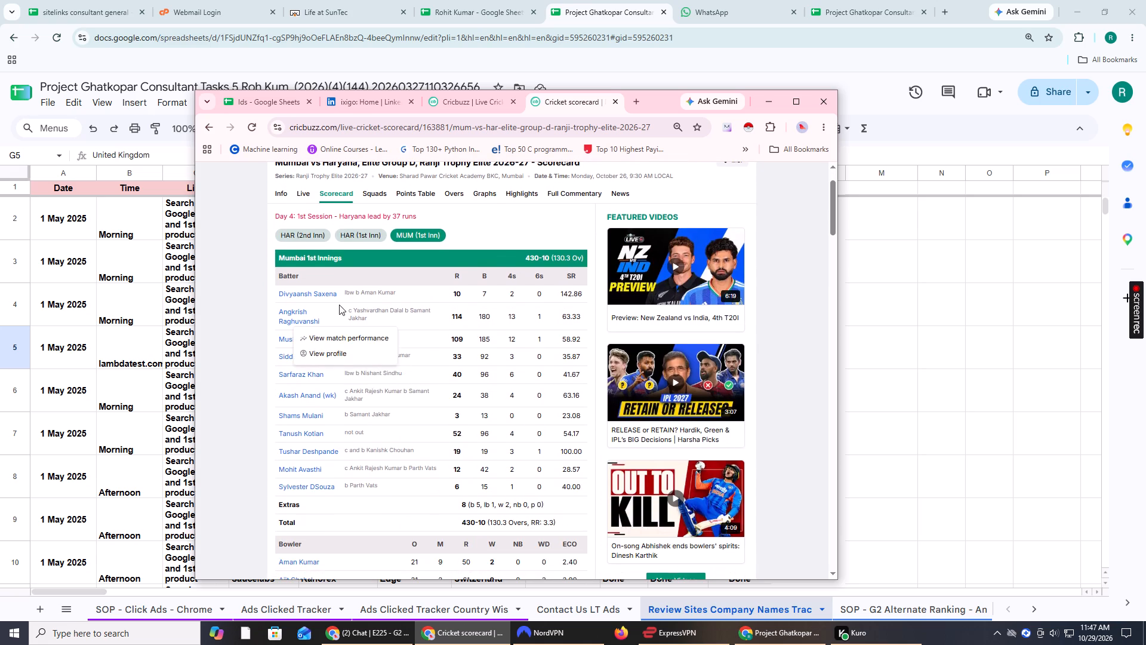
pyautogui.scroll(2, 339, 305)
# Look through the playing XI and bench of the Mumbai and Haryana squads, closing the match page when done.
pyautogui.click(374, 254)
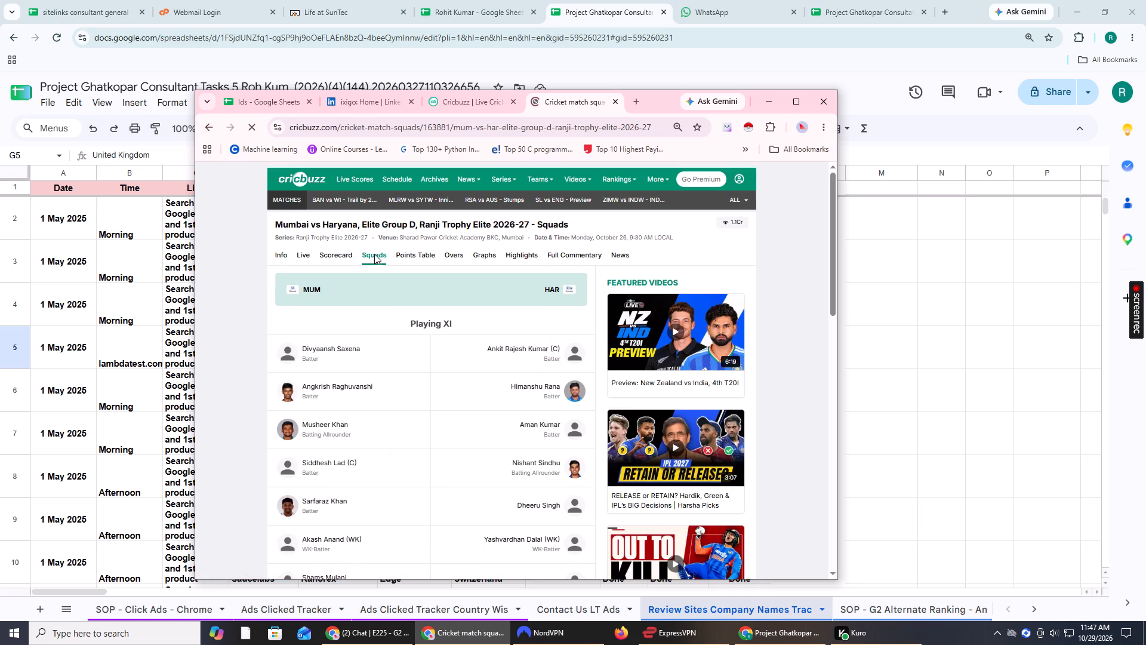
pyautogui.scroll(-6, 448, 387)
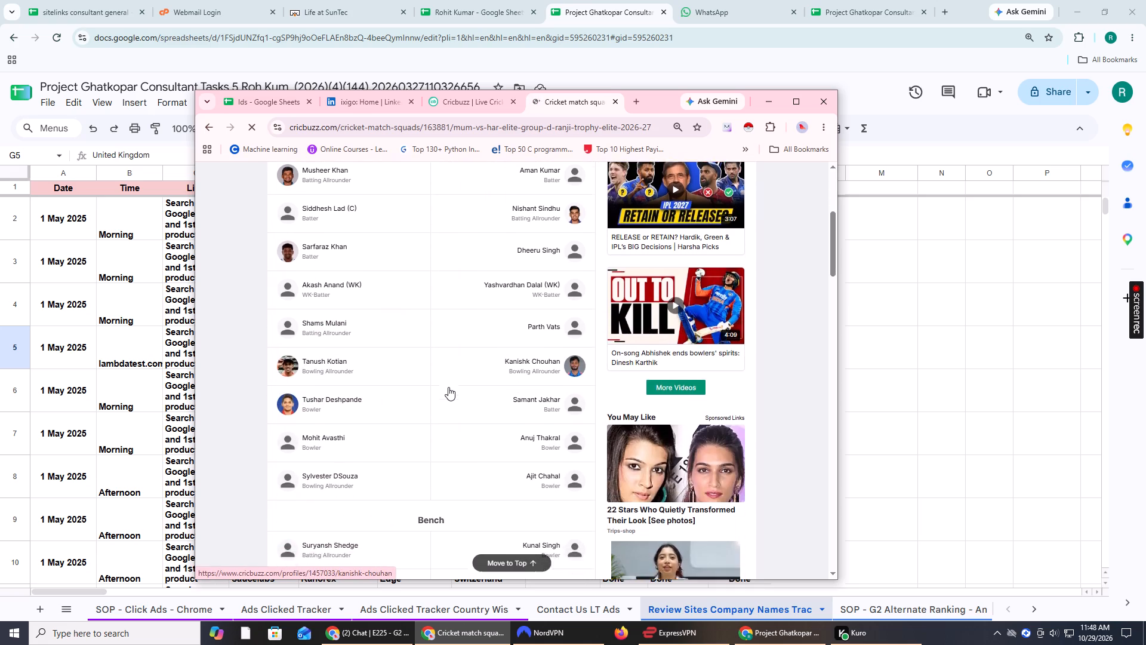
pyautogui.scroll(-2, 448, 387)
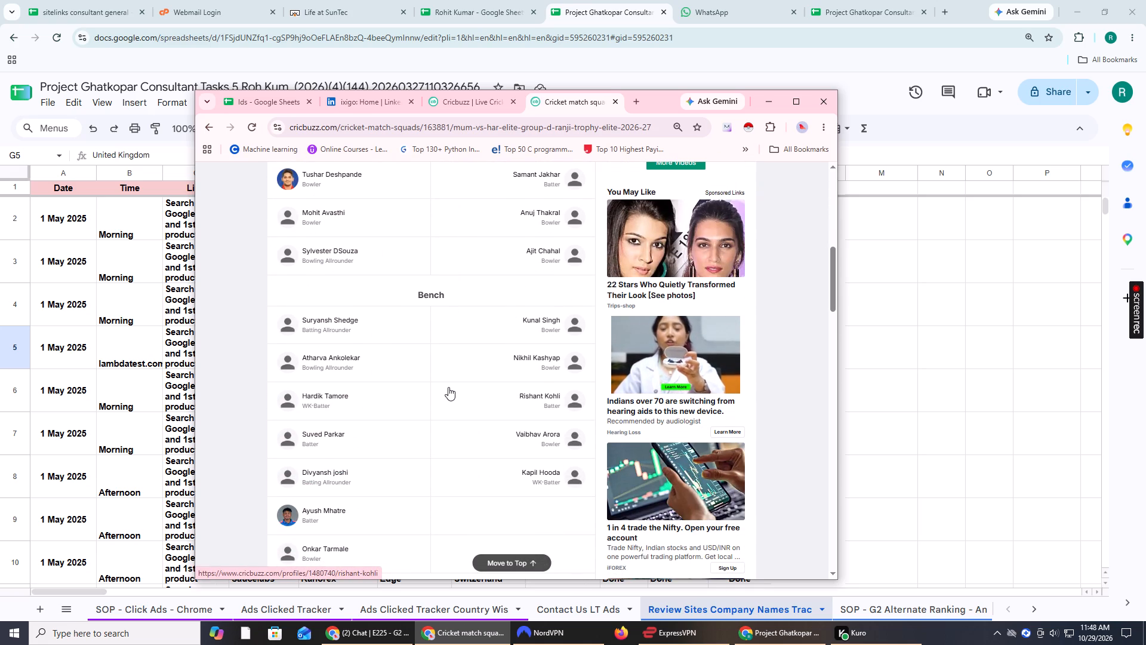
pyautogui.scroll(-2, 448, 387)
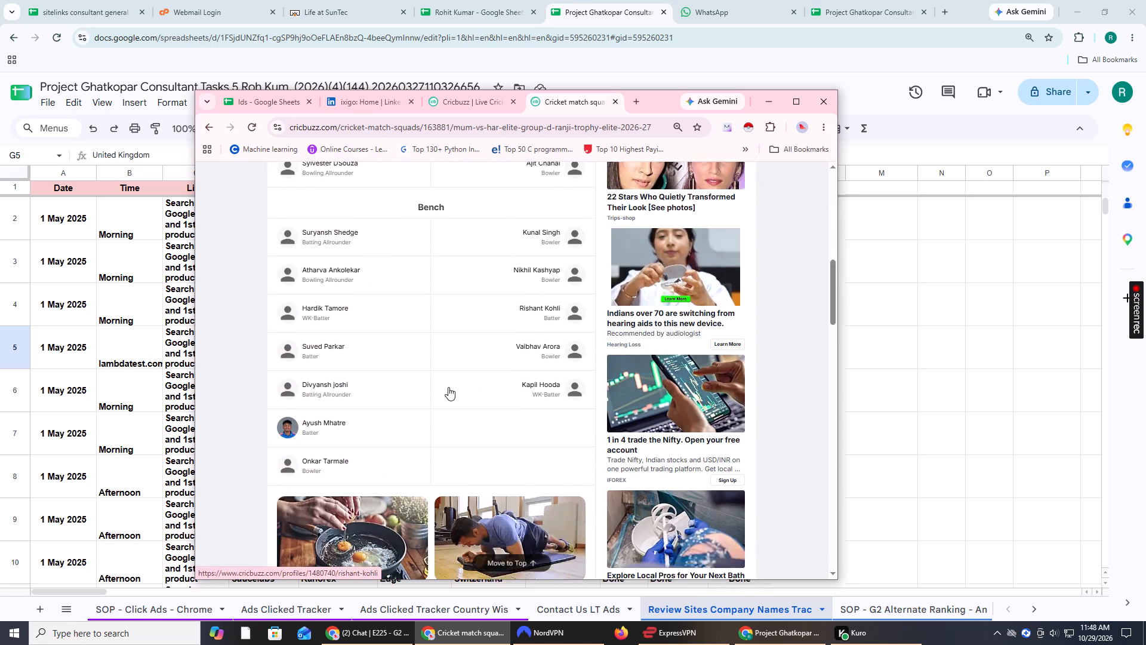
pyautogui.scroll(9, 448, 387)
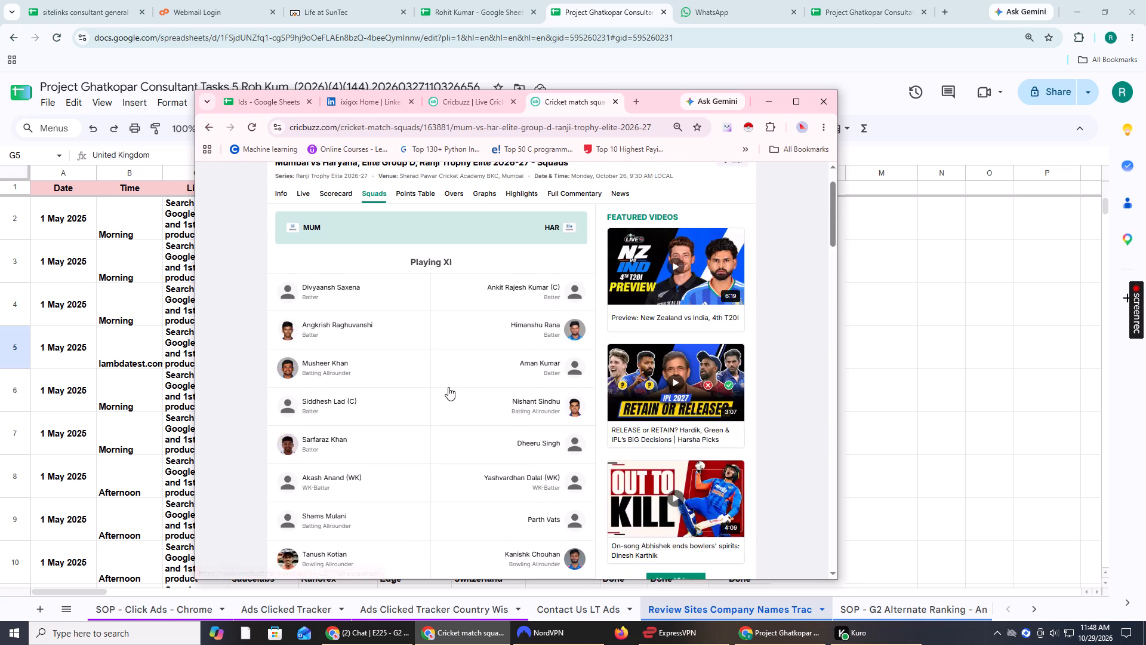
pyautogui.scroll(5, 448, 387)
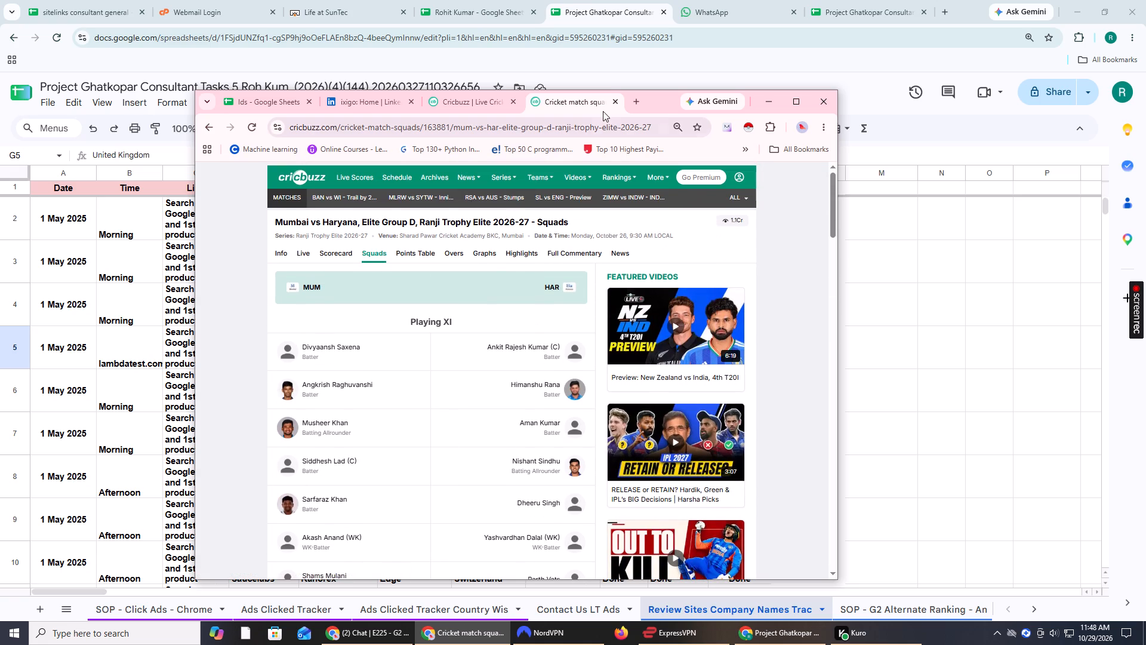
pyautogui.click(614, 103)
# Open the South Africa vs Australia 3rd Test scorecard from the Cricbuzz match cards and view South Africa's first innings.
pyautogui.scroll(3, 382, 349)
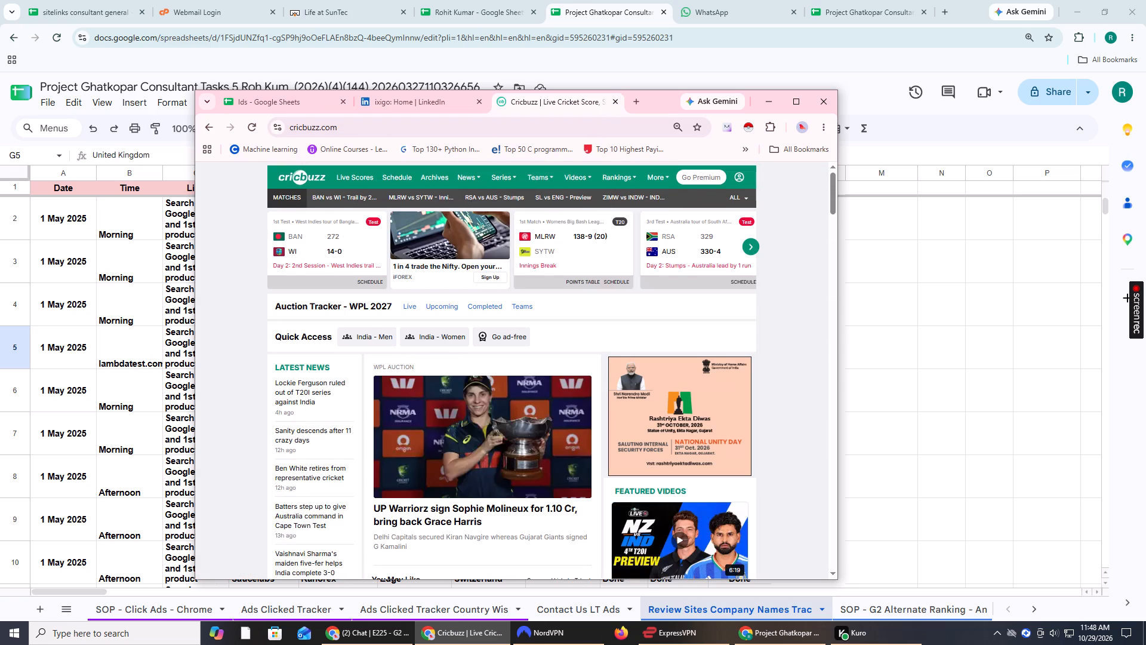
pyautogui.click(748, 244)
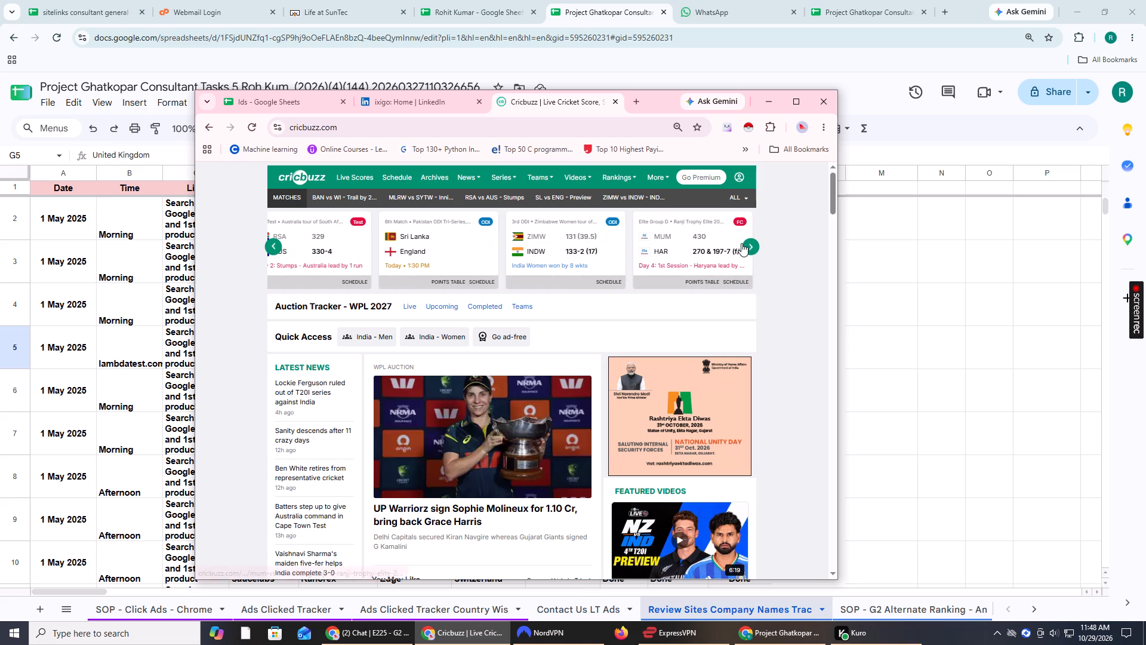
pyautogui.click(321, 245)
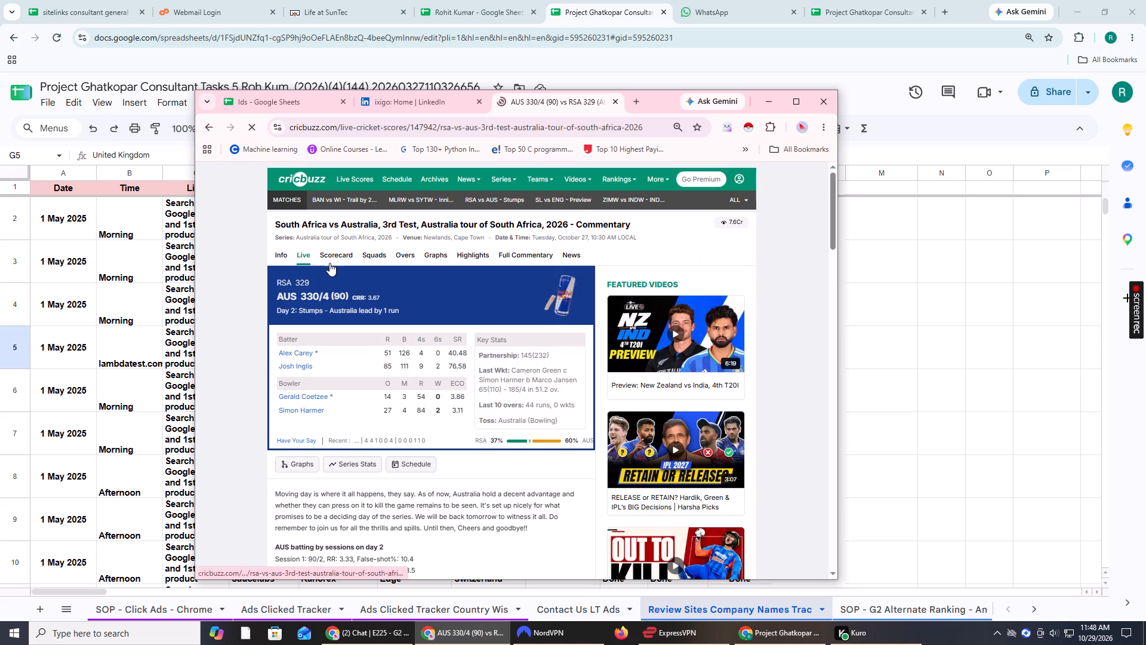
pyautogui.click(331, 378)
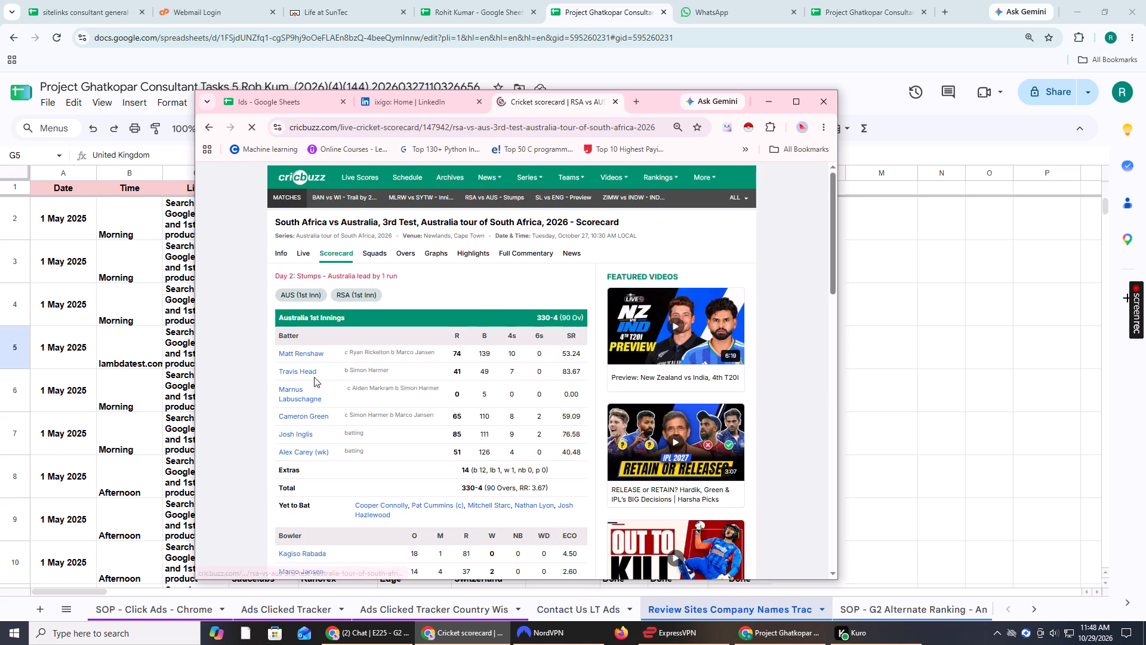
pyautogui.click(346, 297)
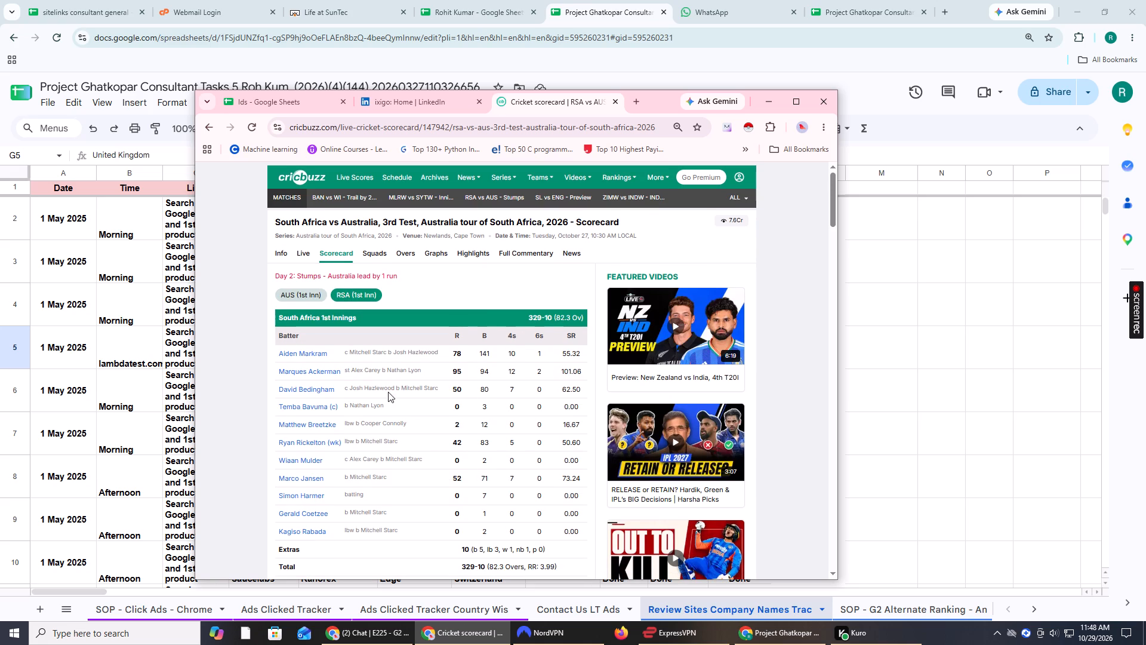
# Examine South Africa's first-innings batting and bowling figures, followed by Australia's first innings, on the 3rd Test scorecard.
pyautogui.scroll(-1, 388, 386)
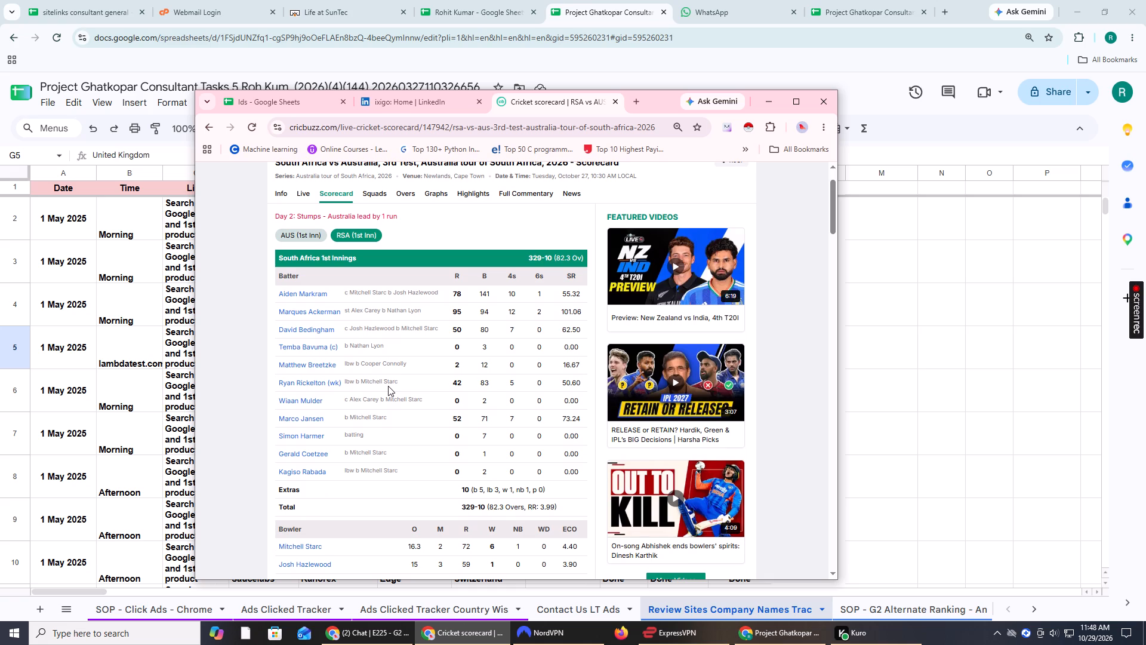
pyautogui.scroll(-1, 388, 386)
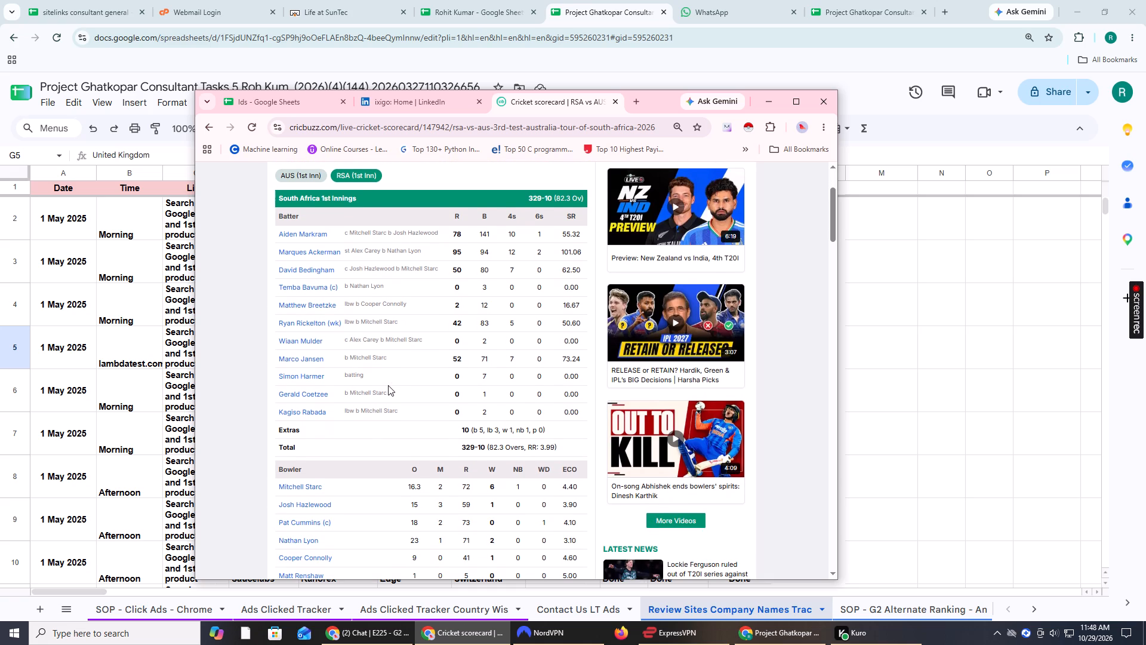
pyautogui.scroll(2, 388, 385)
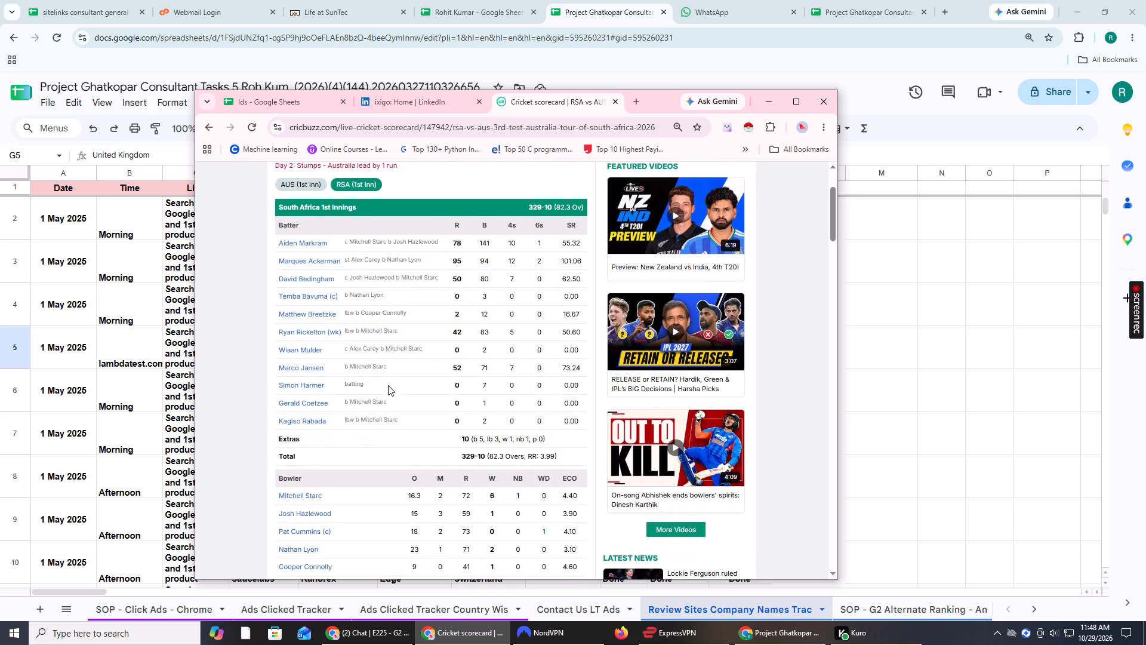
pyautogui.scroll(5, 388, 385)
pyautogui.click(307, 293)
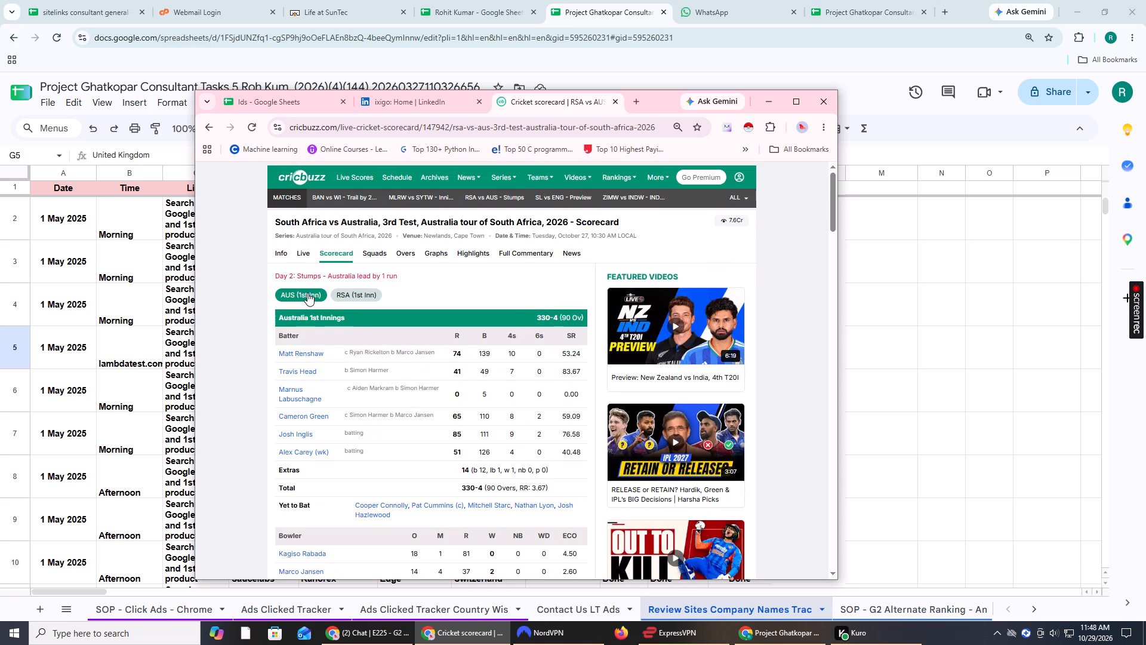
pyautogui.scroll(-1, 392, 349)
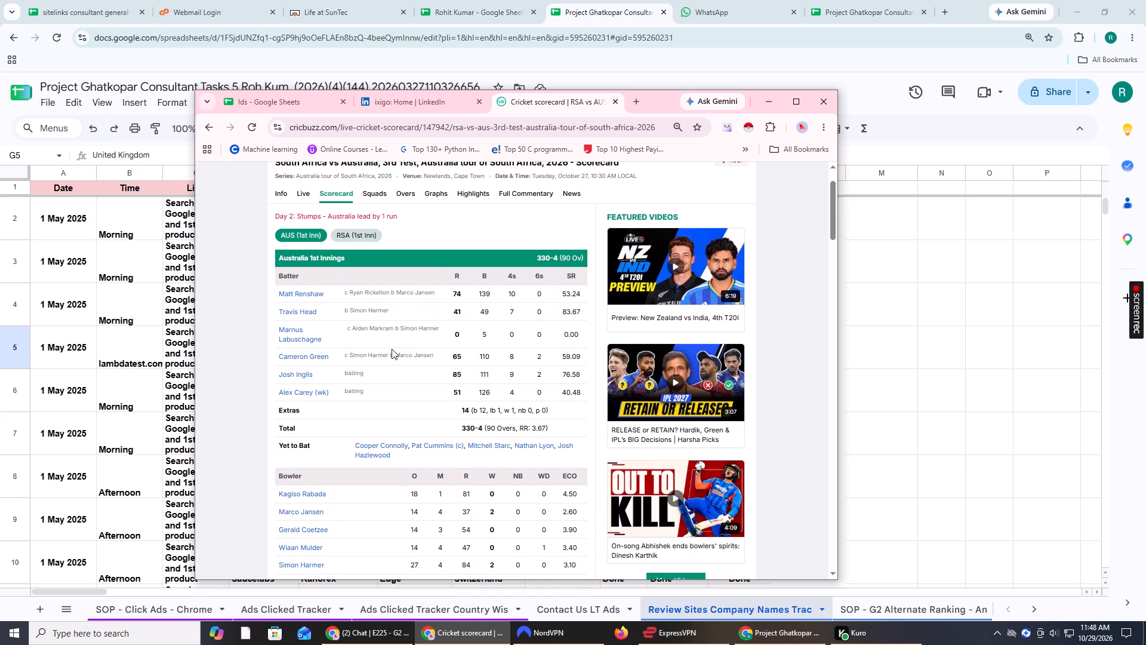
pyautogui.scroll(-1, 393, 348)
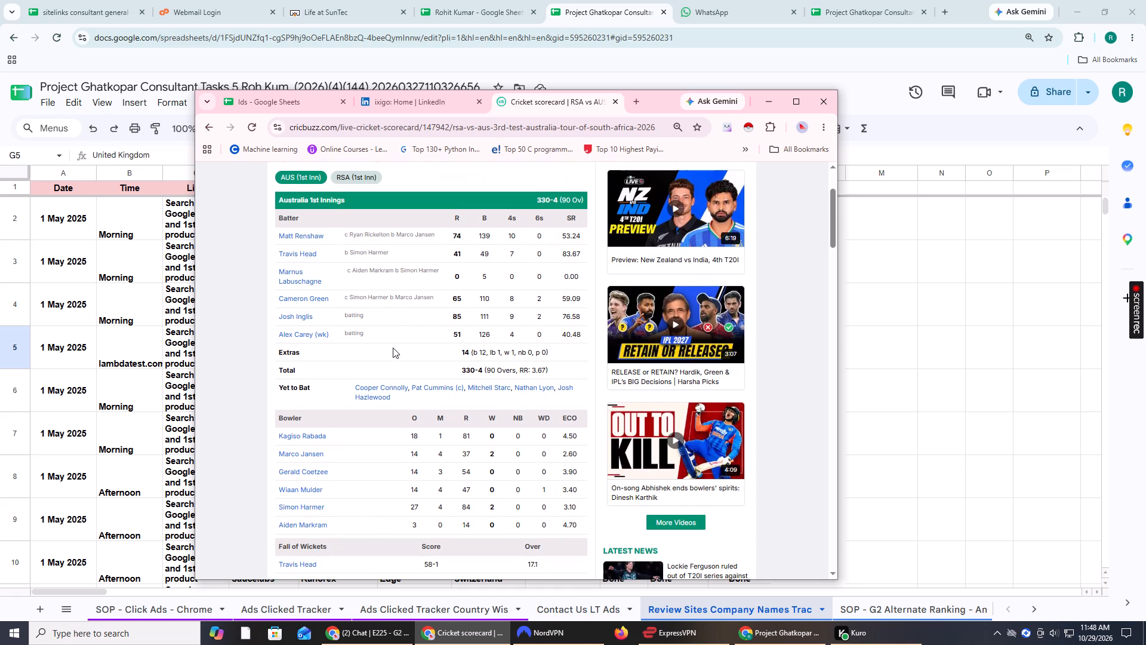
# Check Australia's bowling-against figures and fall of wickets on the 3rd Test scorecard, closing the scorecard page when done.
pyautogui.scroll(-2, 393, 348)
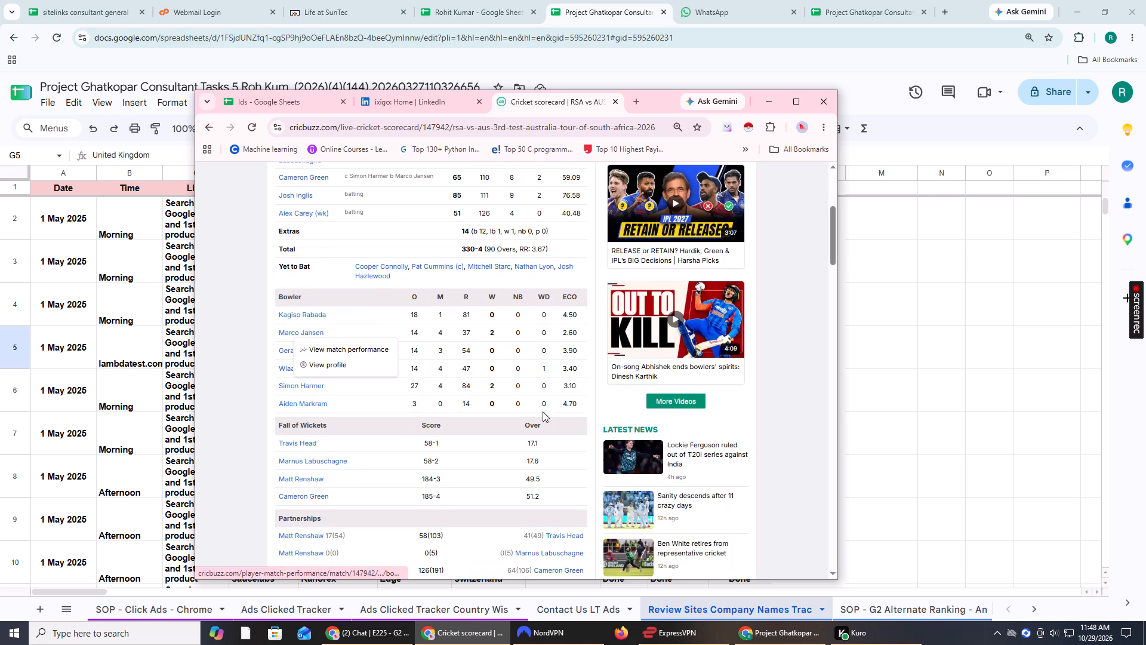
pyautogui.click(617, 103)
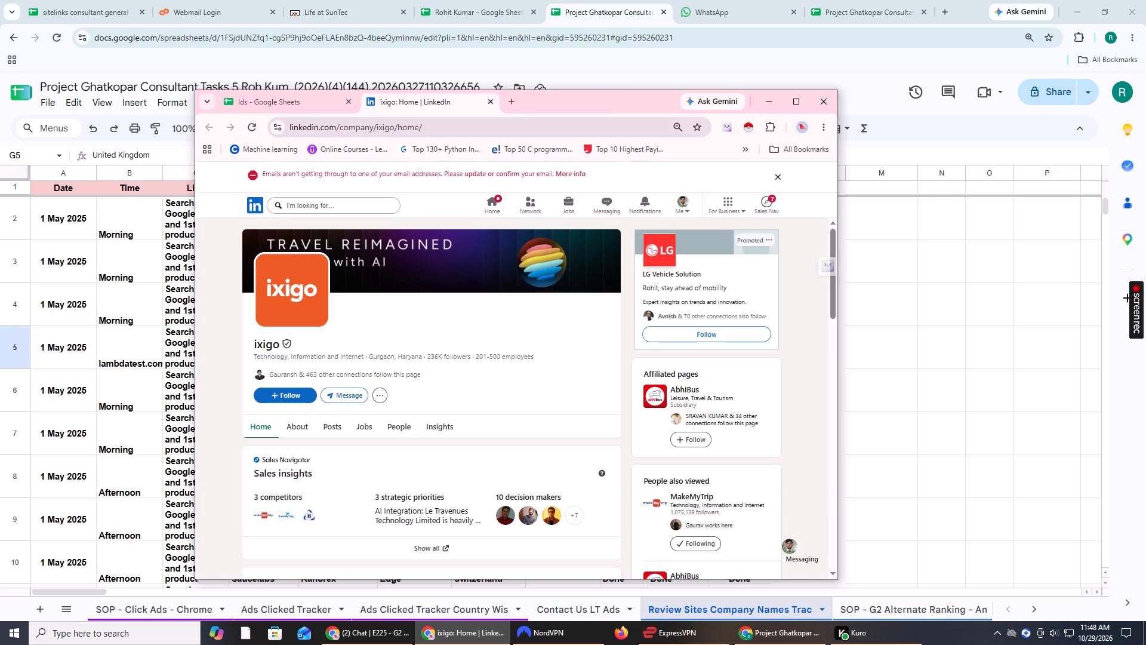
# Follow the ixigo company page on LinkedIn.
pyautogui.click(269, 387)
pyautogui.click(269, 389)
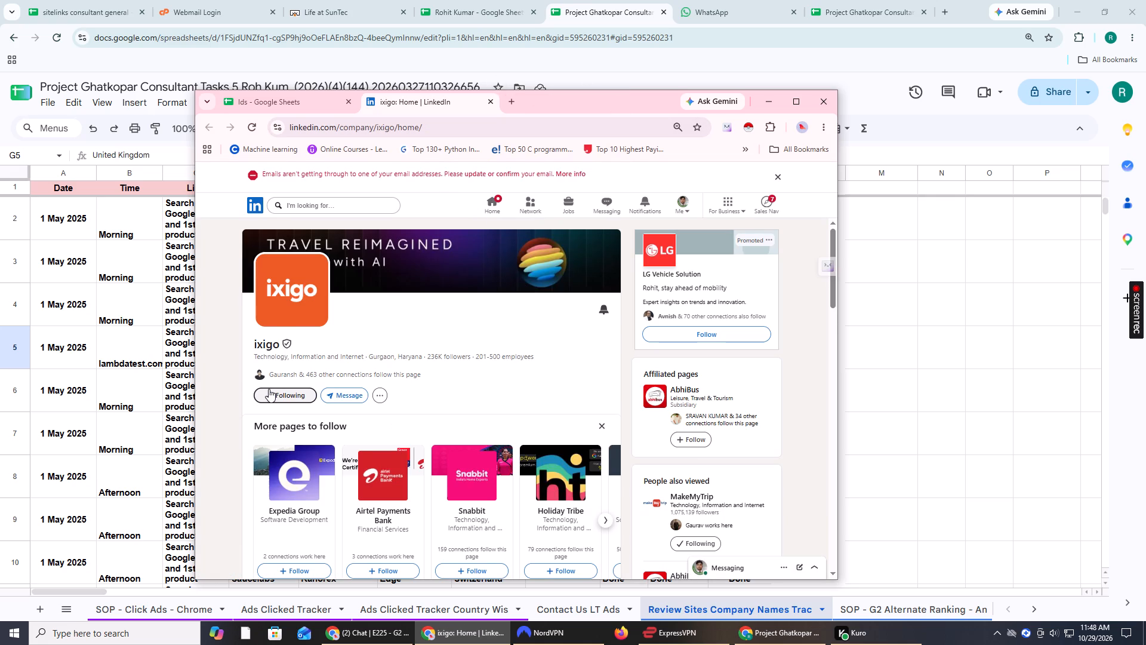
# Open the About section of ixigo's LinkedIn company page to view its overview.
pyautogui.scroll(-2, 269, 389)
pyautogui.scroll(-1, 297, 453)
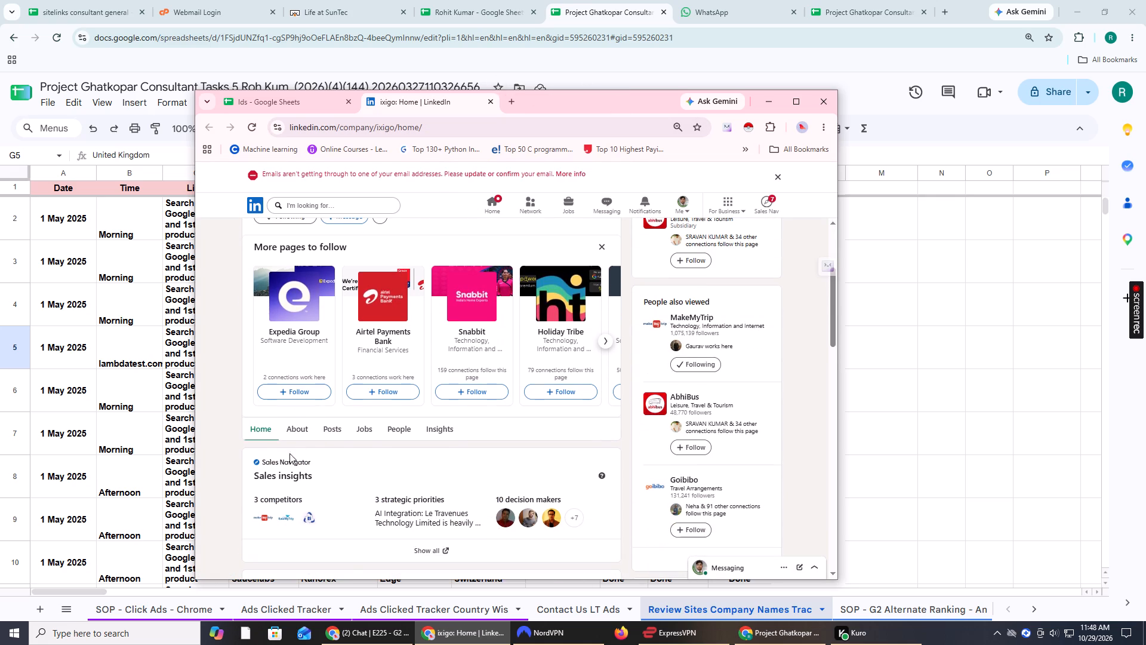
pyautogui.click(289, 430)
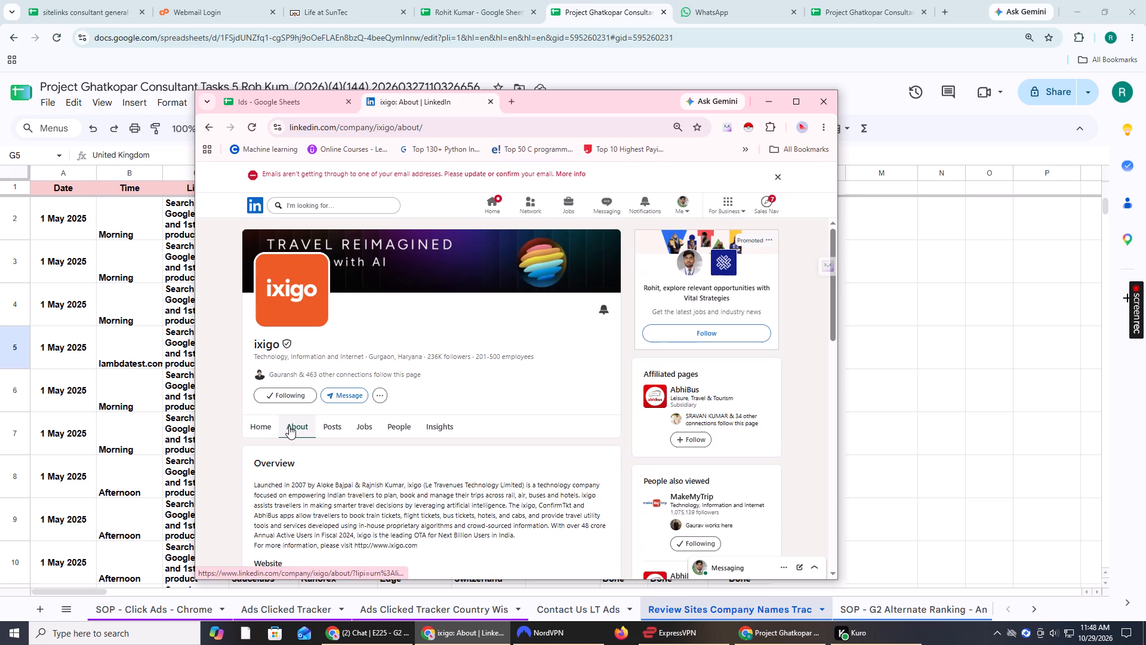
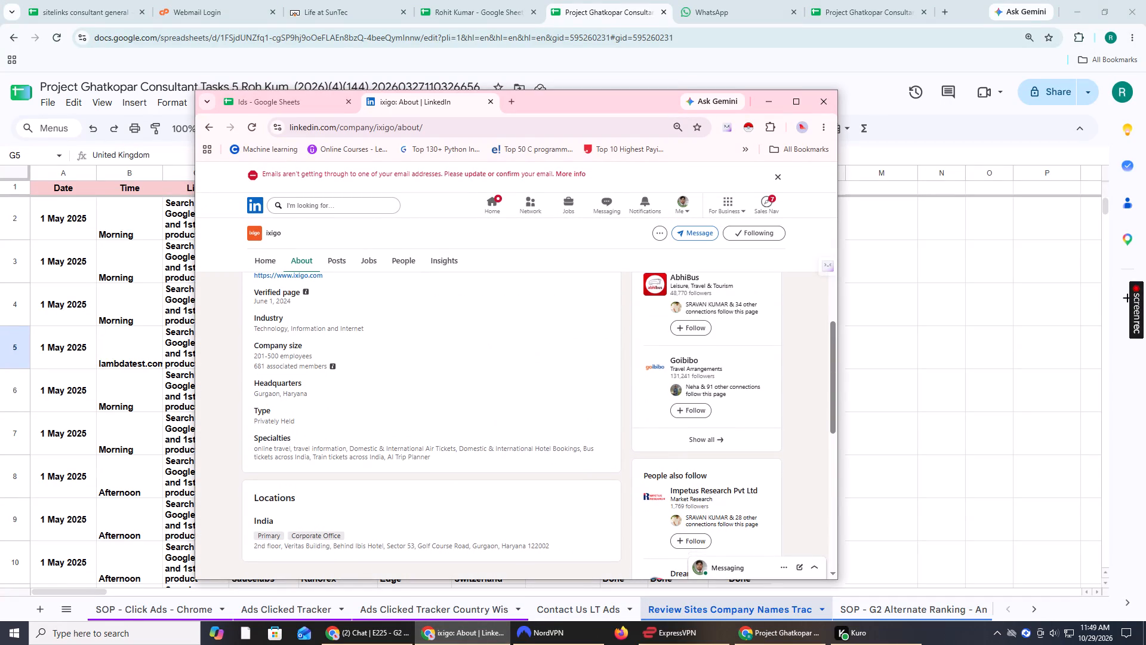
pyautogui.tripleClick(276, 326)
pyautogui.hotkey('ctrl', 'c')
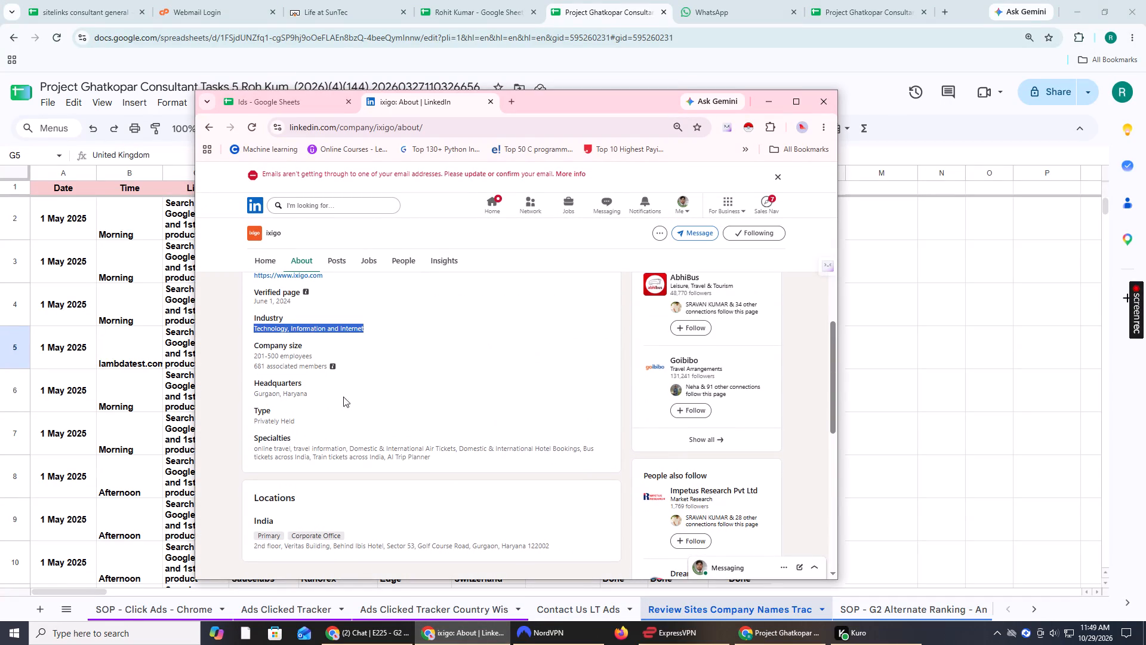
pyautogui.click(268, 103)
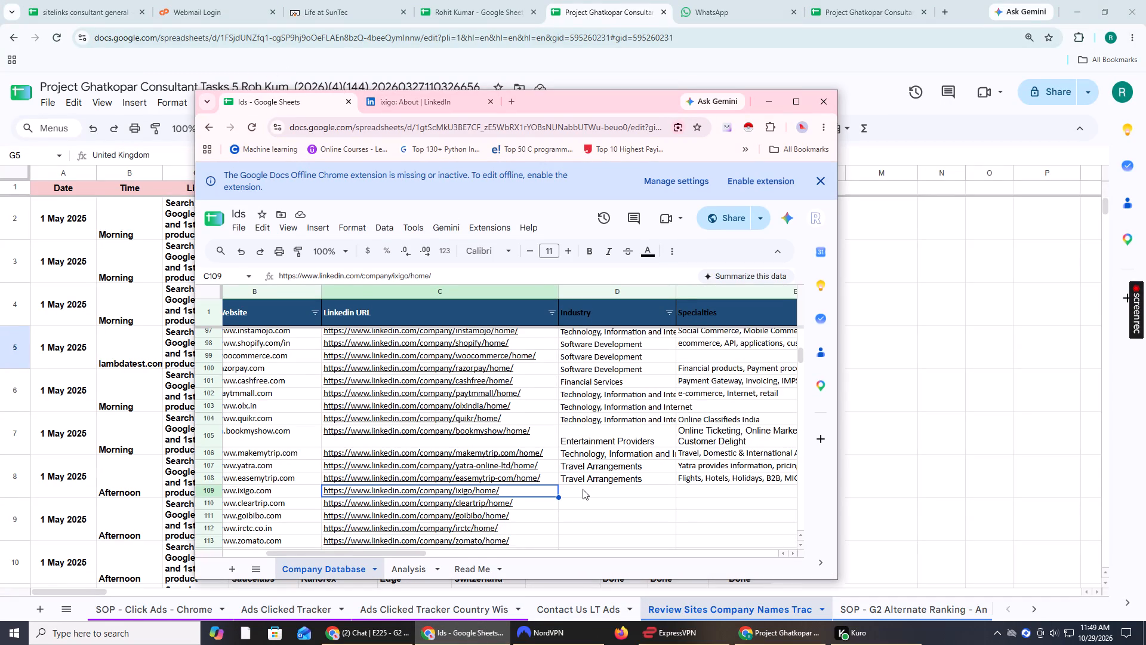
pyautogui.click(582, 489)
pyautogui.hotkey('ctrl', 'v')
# Copy ixigo's company size, 201-500 employees, from its LinkedIn About page.
pyautogui.click(394, 109)
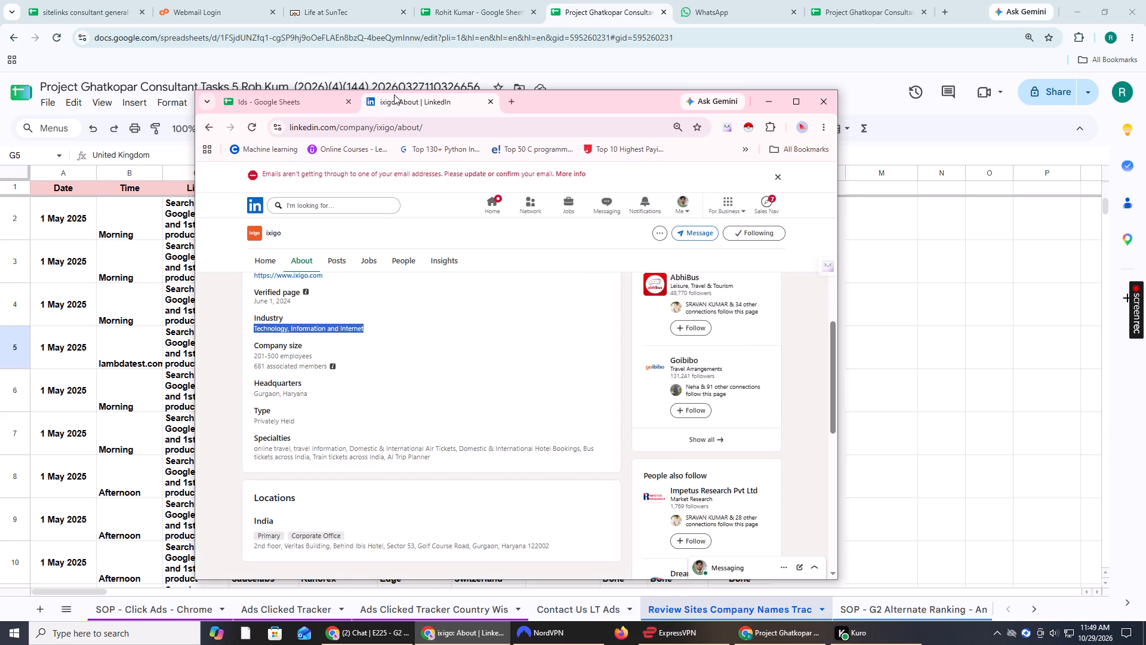
pyautogui.tripleClick(279, 357)
# Enter ixigo's LinkedIn company size, 201-500 employees, in the Employee Size cell of its Company Database row.
pyautogui.hotkey('ctrl', 'c')
pyautogui.click(260, 112)
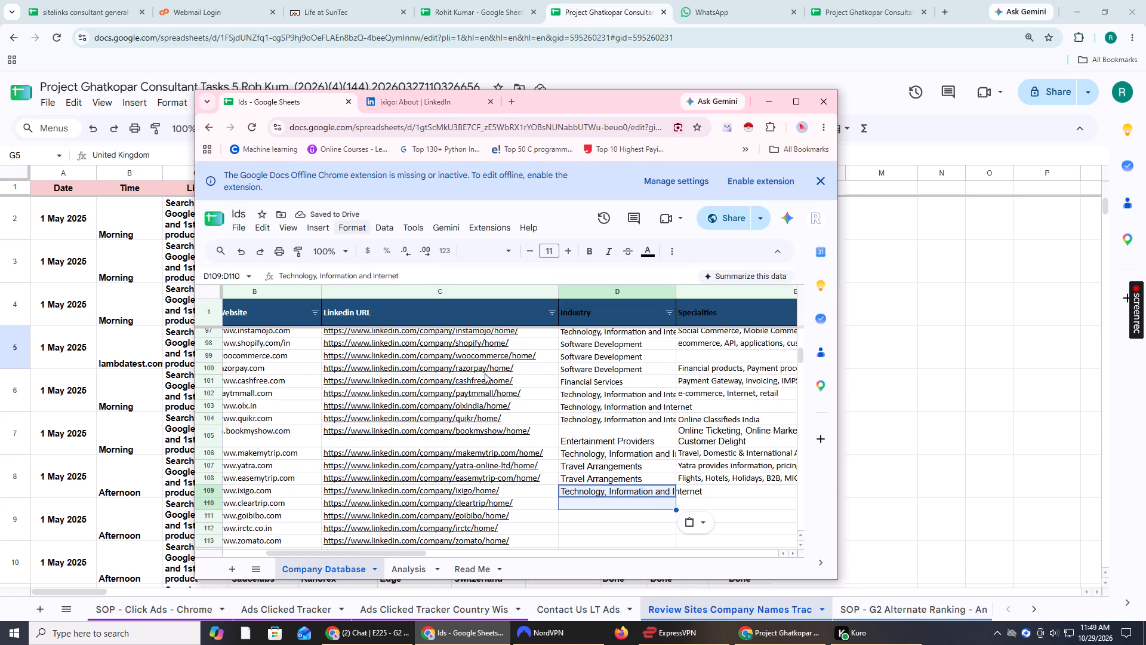
pyautogui.click(789, 99)
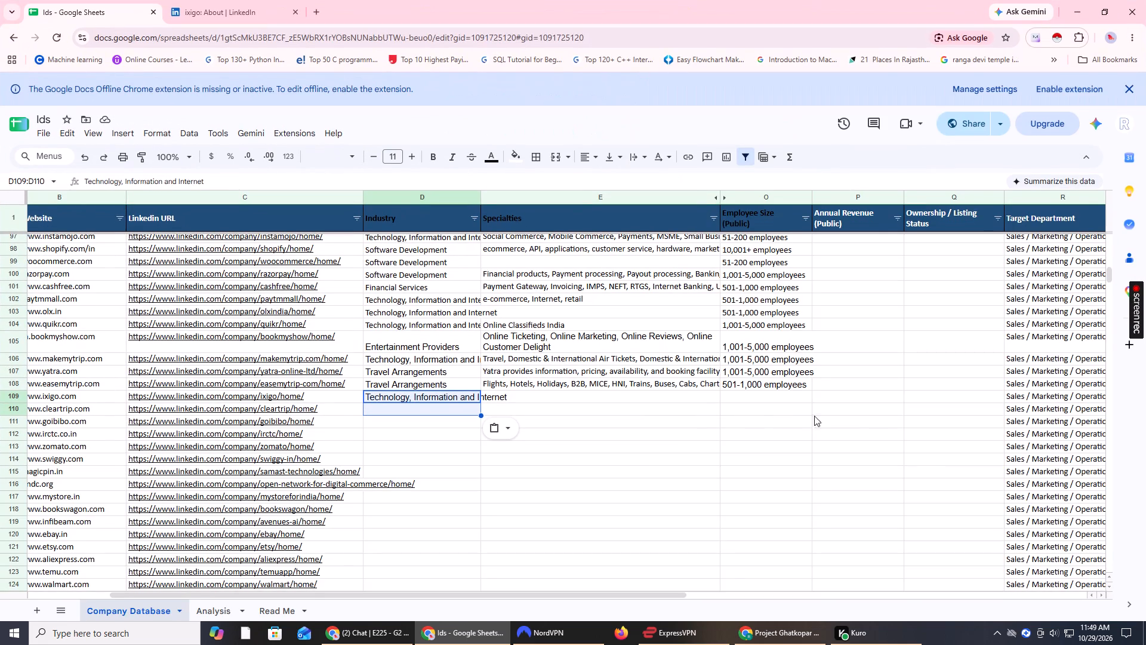
pyautogui.click(758, 397)
pyautogui.hotkey('ctrl', 'v')
# Copy the full specialties text from ixigo's LinkedIn About page.
pyautogui.click(232, 0)
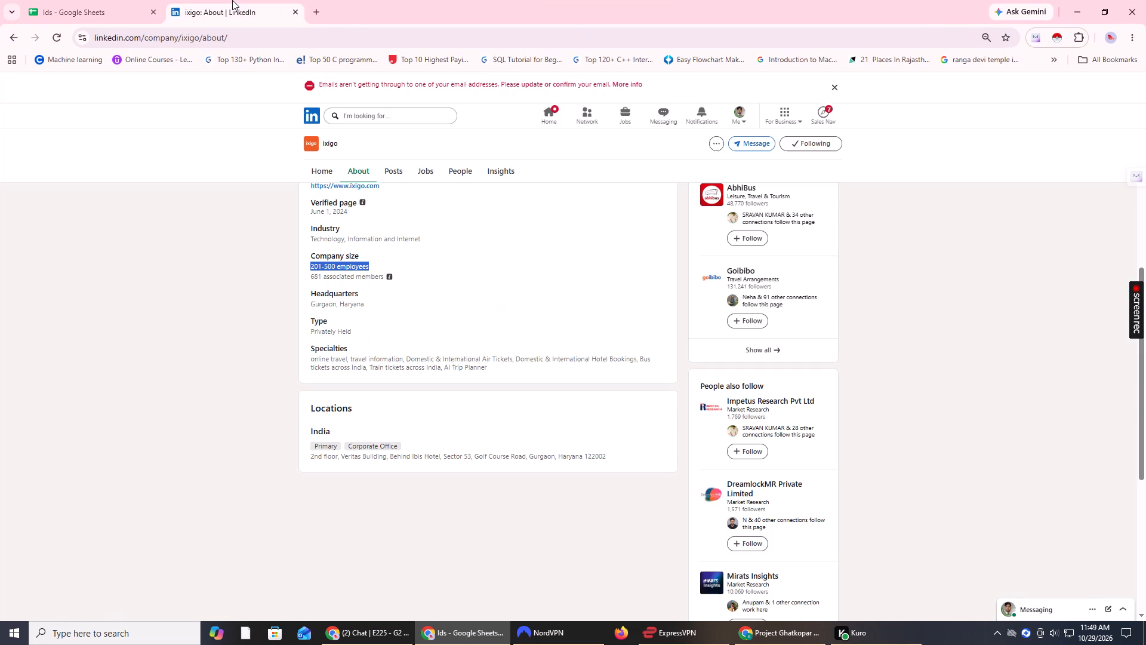
pyautogui.tripleClick(398, 356)
pyautogui.hotkey('ctrl', 'c')
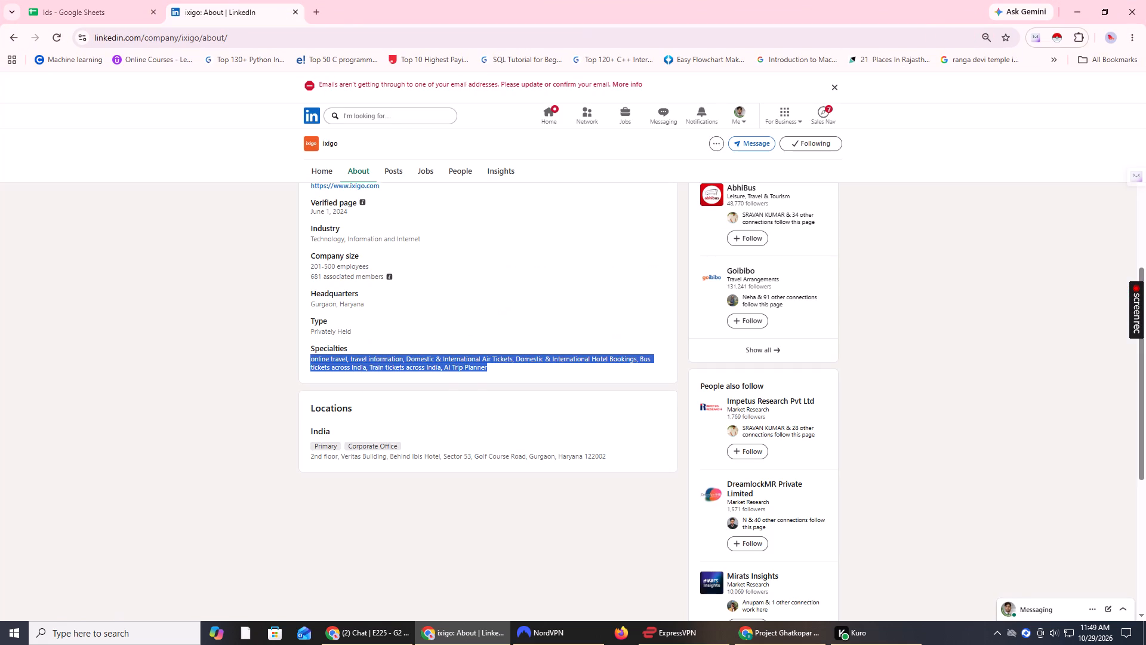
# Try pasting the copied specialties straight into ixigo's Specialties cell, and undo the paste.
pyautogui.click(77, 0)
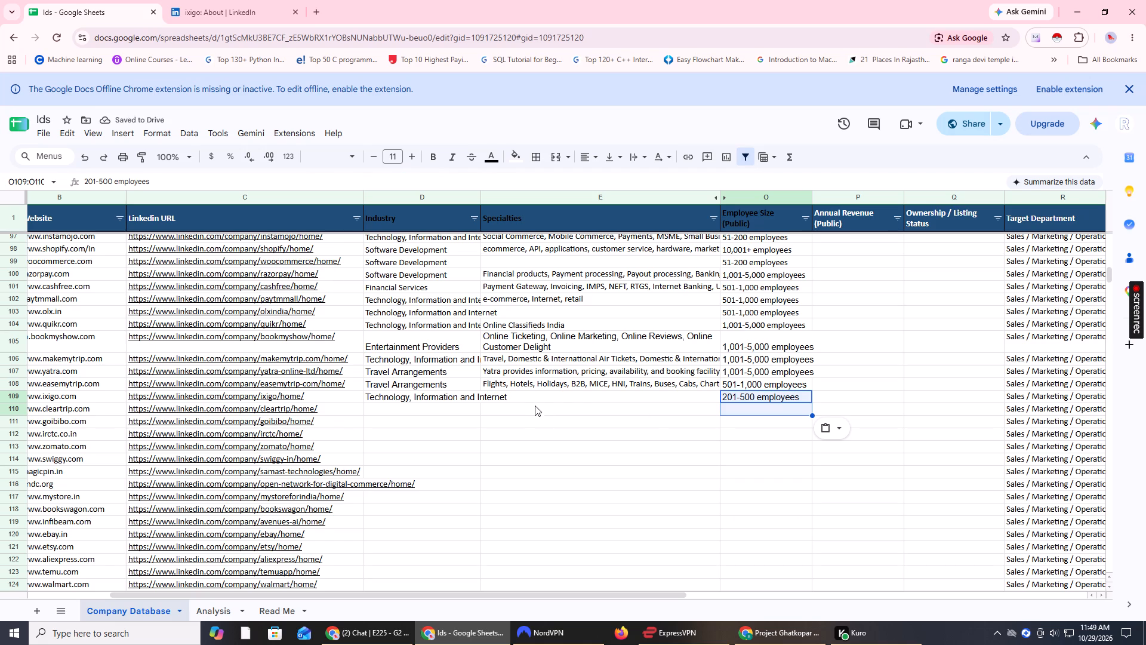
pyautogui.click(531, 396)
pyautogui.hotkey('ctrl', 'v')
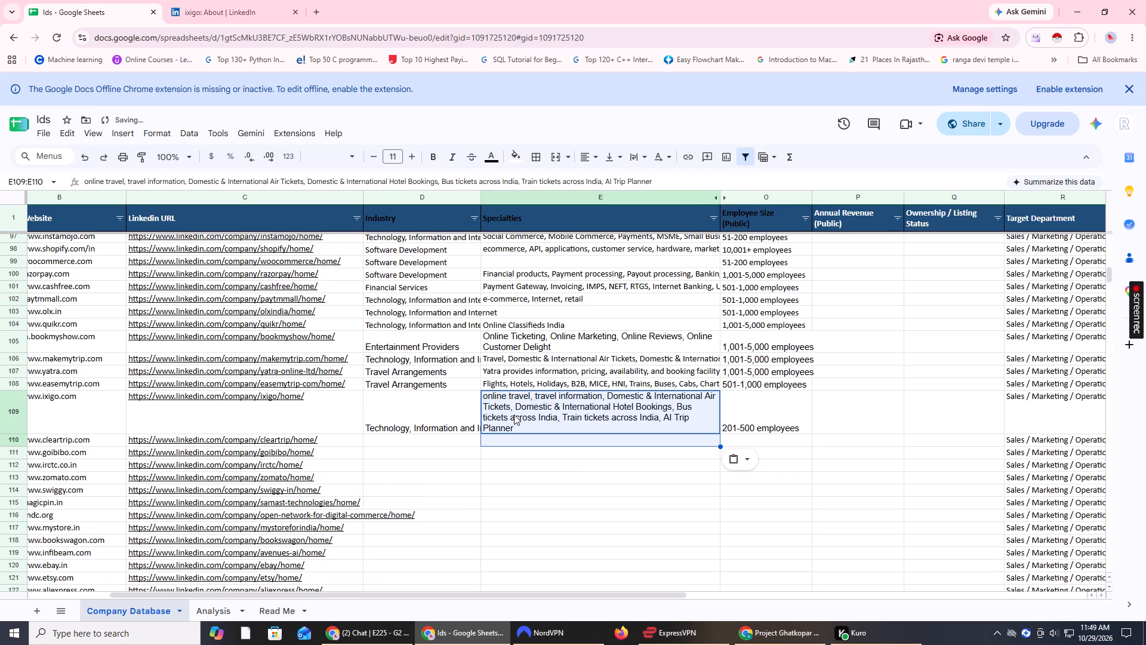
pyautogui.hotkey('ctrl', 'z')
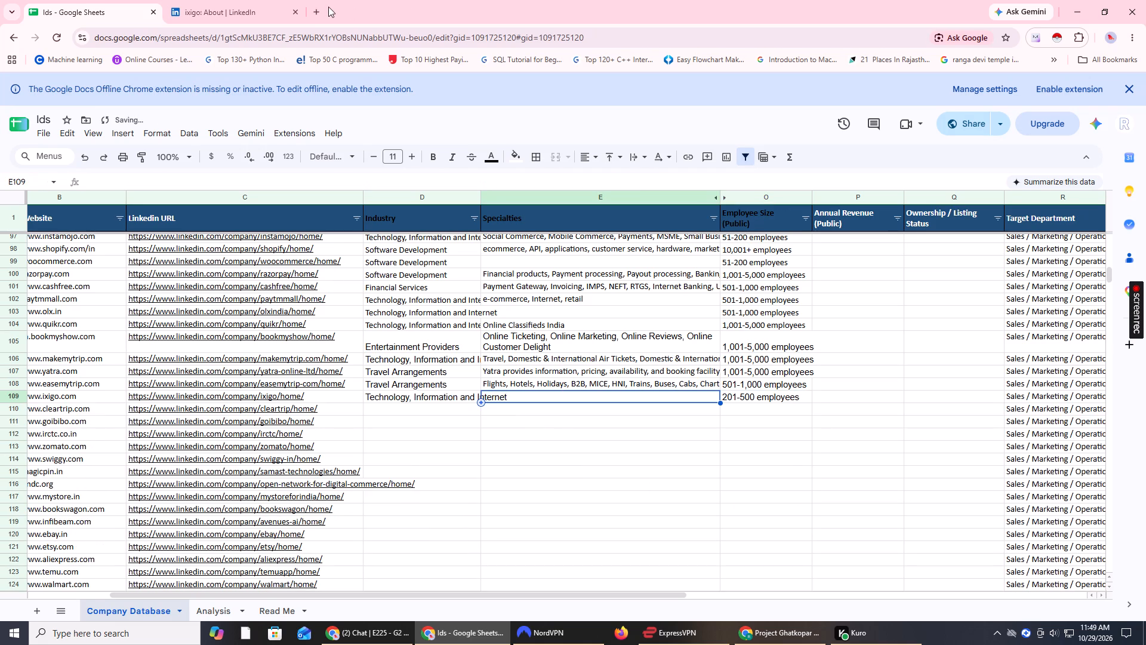
# Strip the formatting from ixigo's specialties text using a blank tab's address field, and enter it in ixigo's Specialties cell.
pyautogui.click(318, 9)
pyautogui.hotkey('ctrl', 'v')
pyautogui.hotkey('ctrl', 'a')
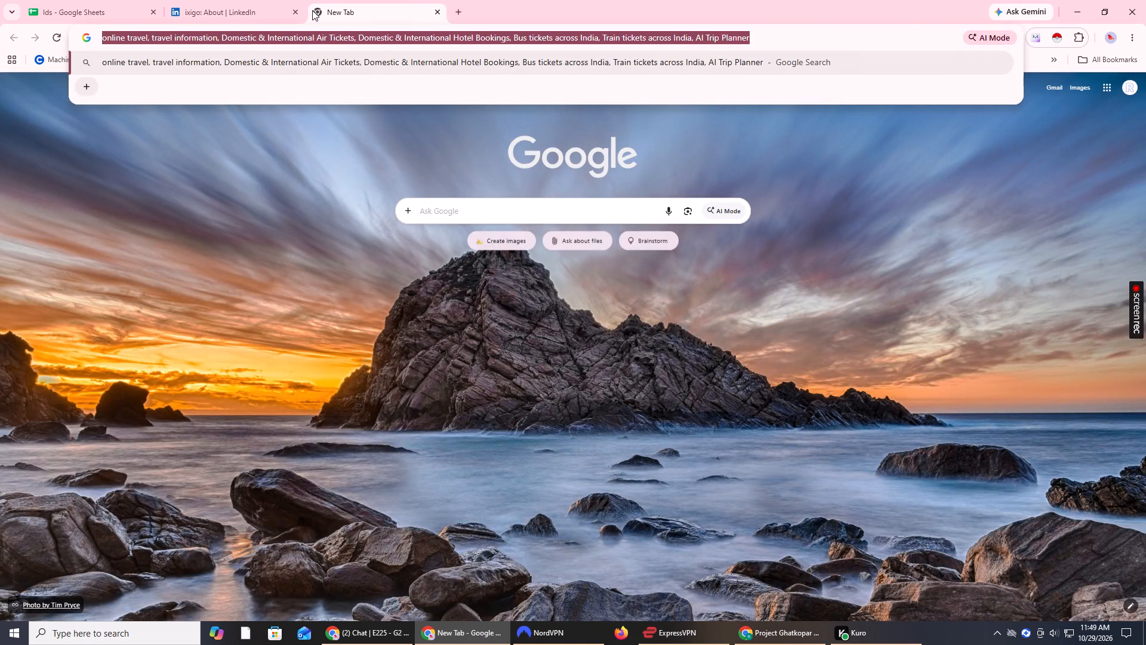
pyautogui.hotkey('ctrl', 'c')
pyautogui.click(95, 0)
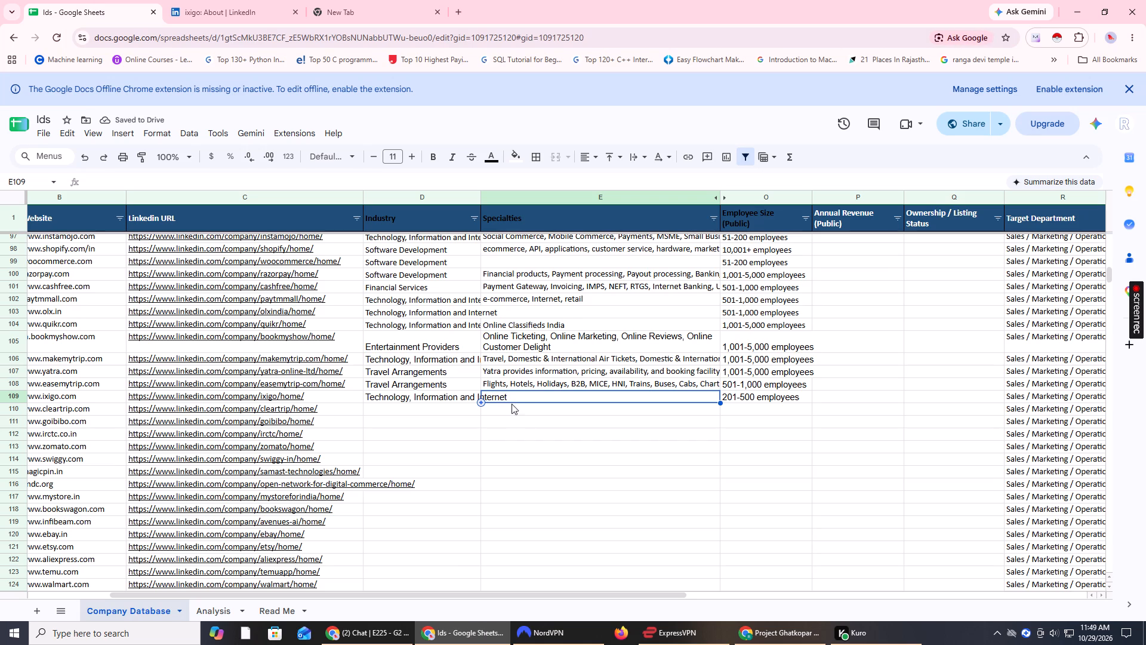
pyautogui.tripleClick(510, 395)
pyautogui.click(510, 395)
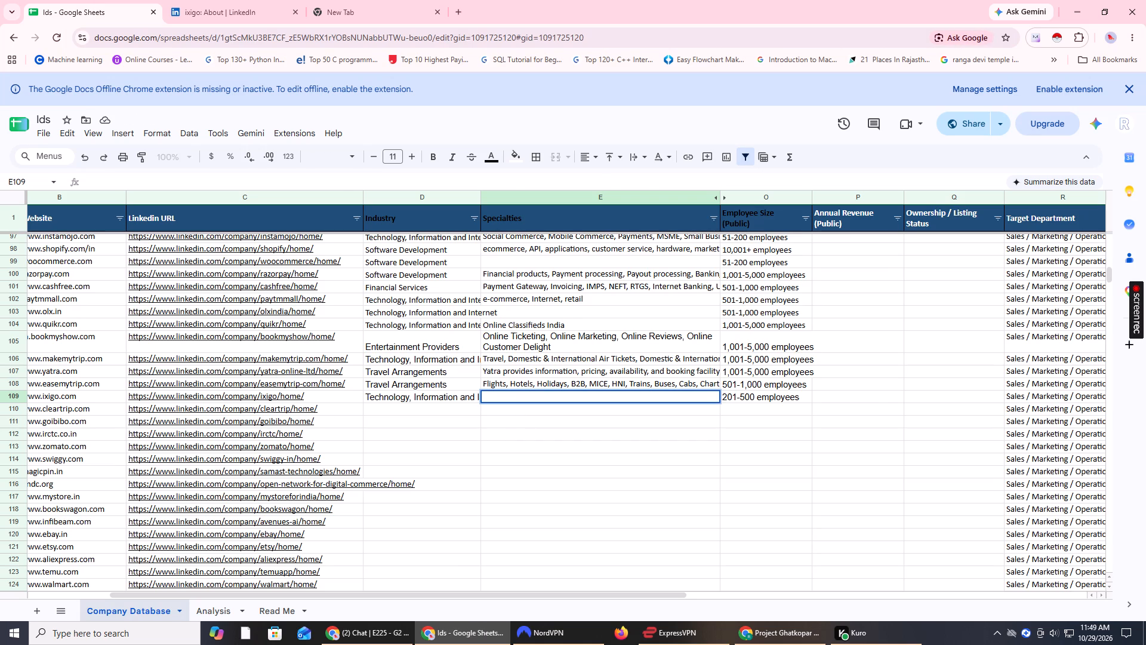
pyautogui.hotkey('ctrl', 'v')
pyautogui.press('Return')
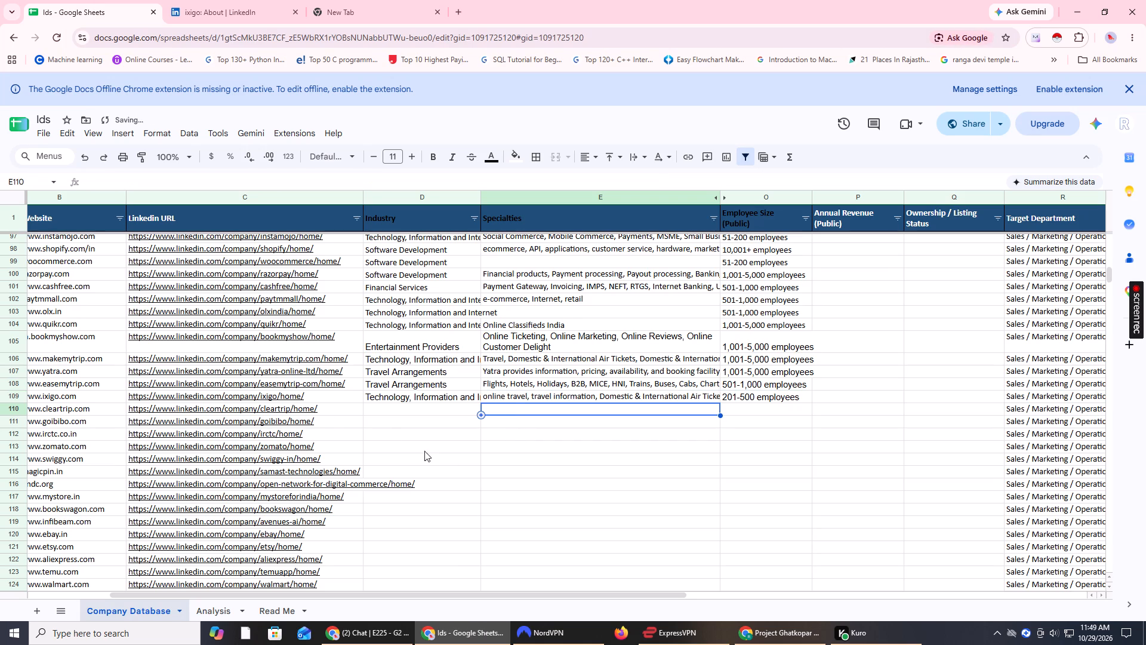
# Open Cleartrip's LinkedIn page from its URL in row 110 and close the leftover ixigo and blank tabs.
pyautogui.click(298, 407)
pyautogui.click(196, 432)
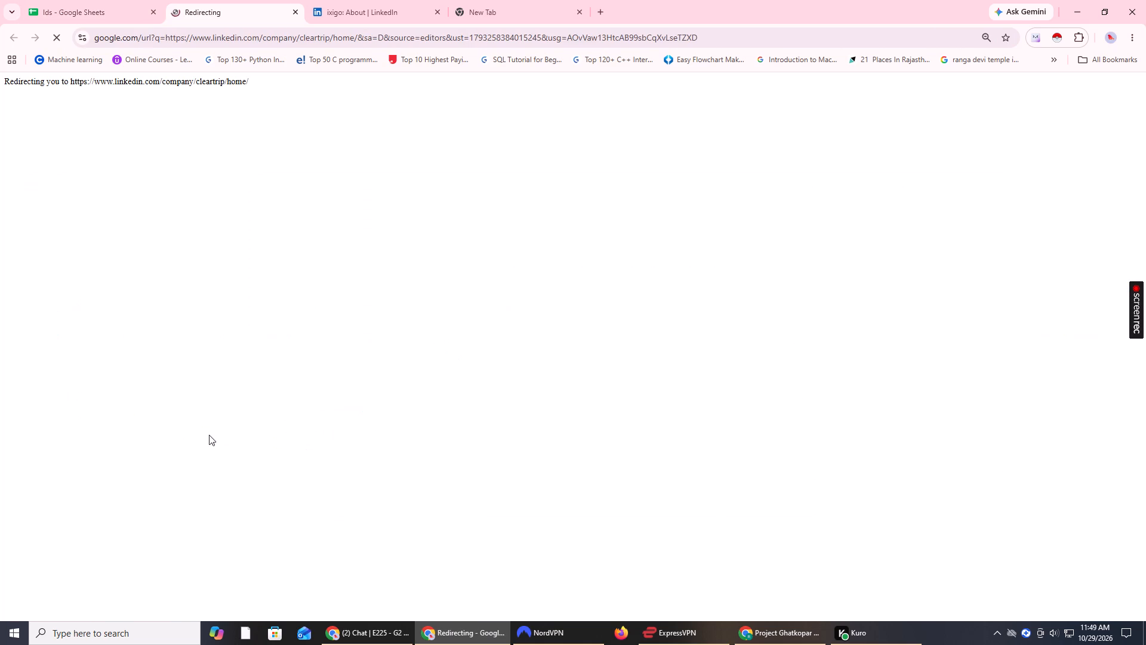
pyautogui.click(436, 11)
pyautogui.click(437, 11)
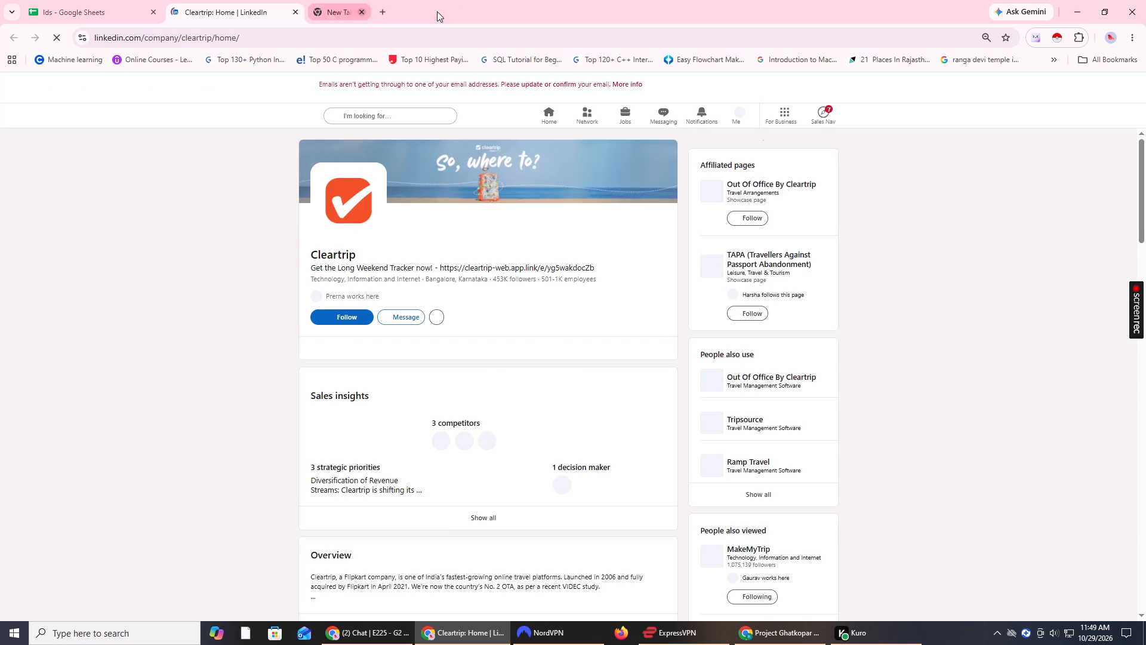
pyautogui.click(60, 0)
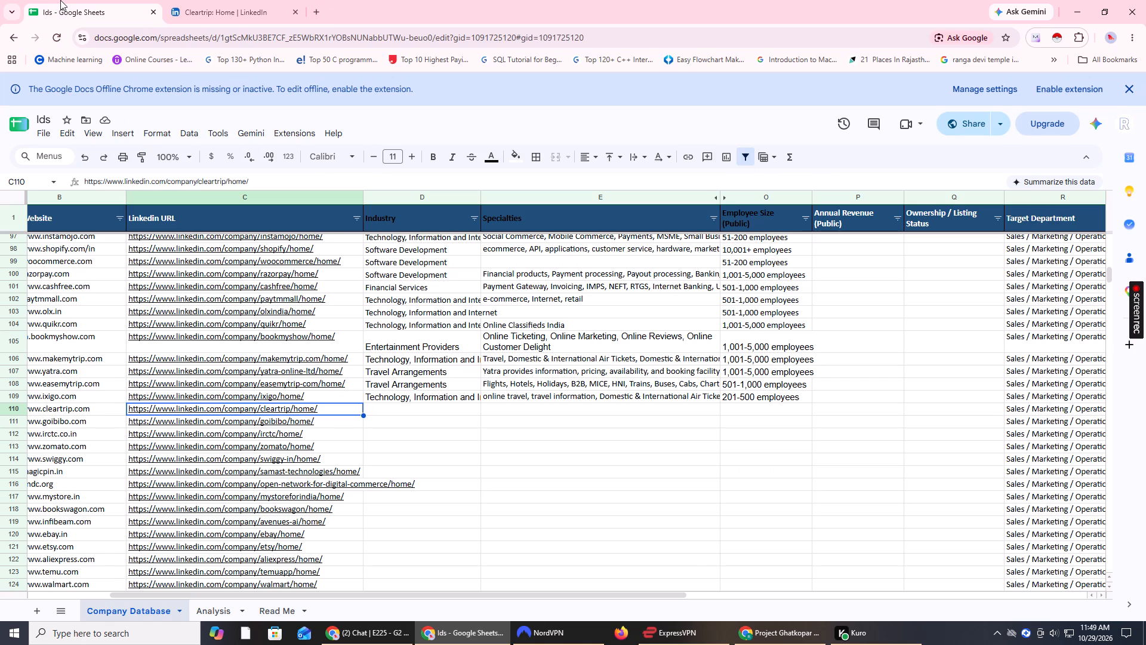
pyautogui.click(186, 0)
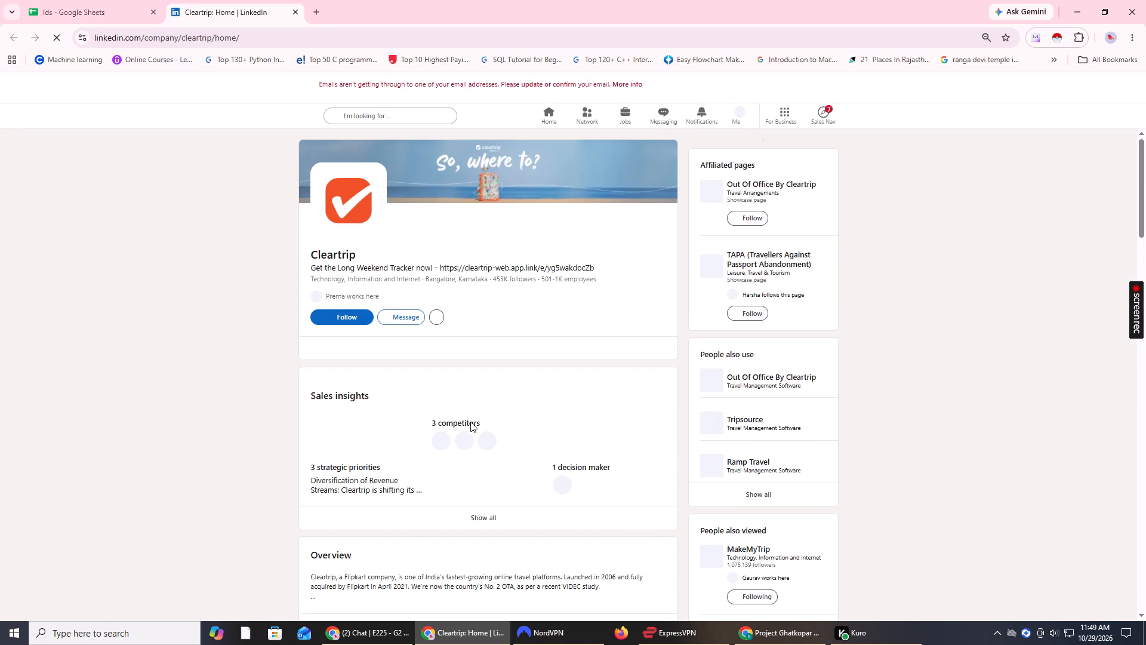
# Follow Cleartrip from the About section of its LinkedIn page.
pyautogui.click(344, 355)
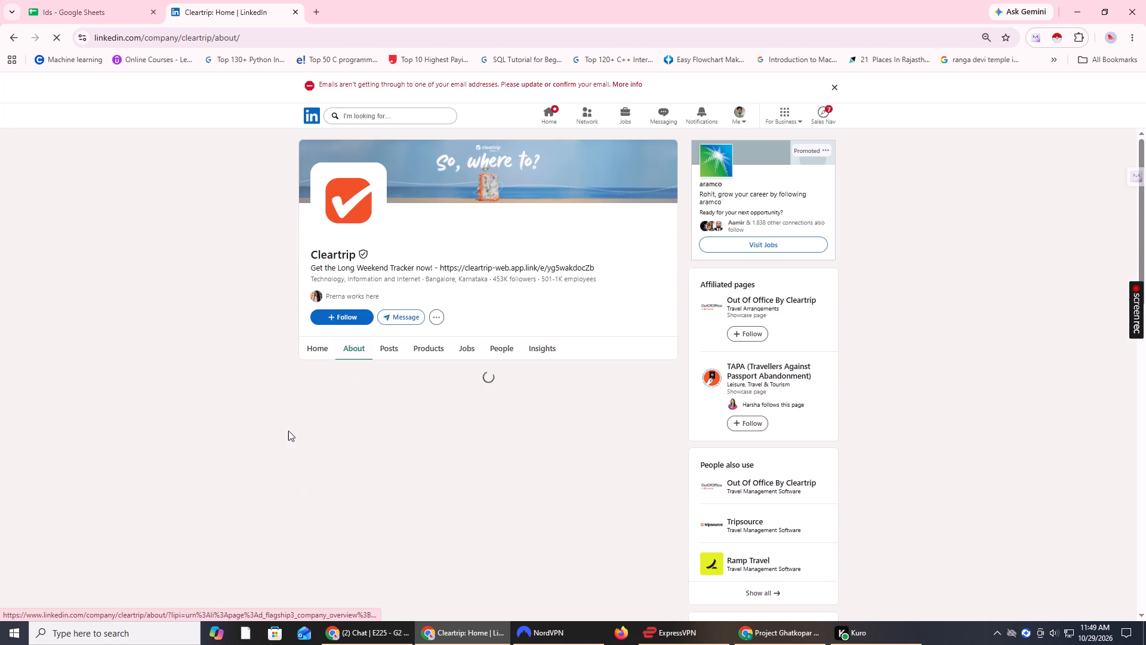
pyautogui.scroll(-1, 300, 417)
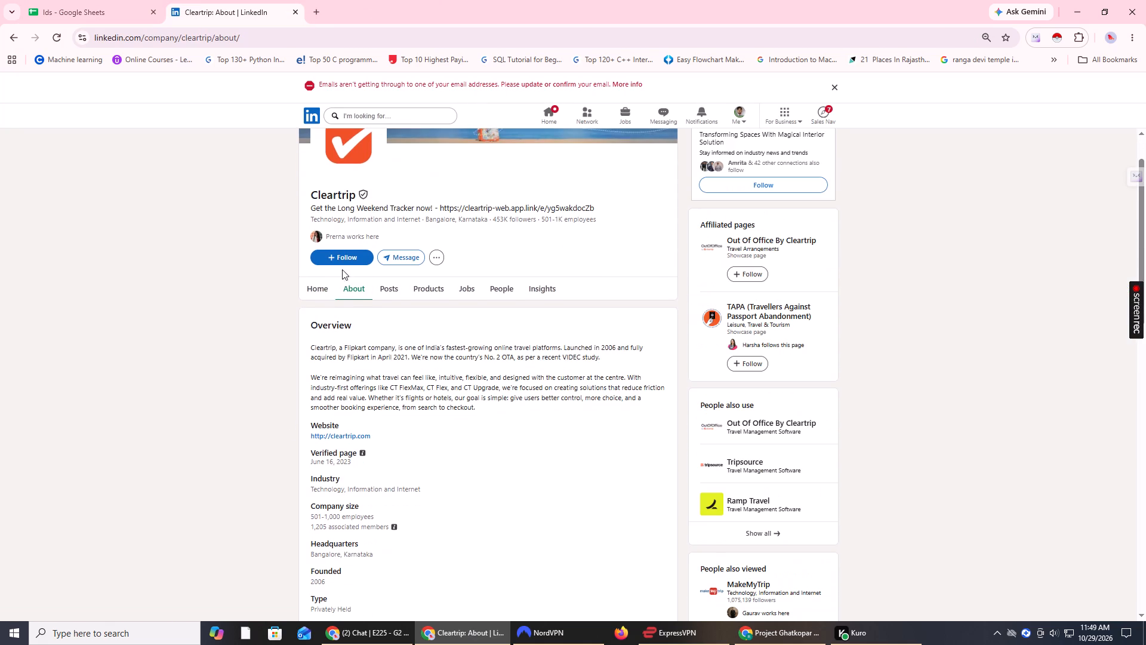
pyautogui.click(342, 263)
# Copy Cleartrip's industry, Technology, Information and Internet, from LinkedIn into the Industry cell of row 110.
pyautogui.scroll(-1, 414, 422)
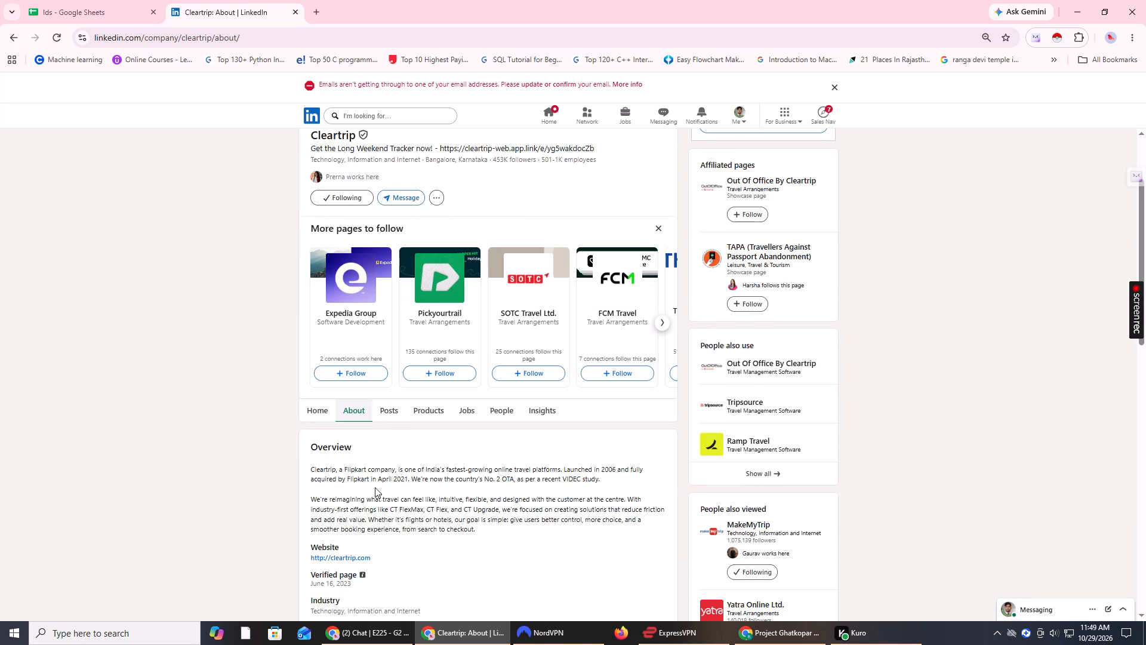
pyautogui.scroll(-3, 378, 481)
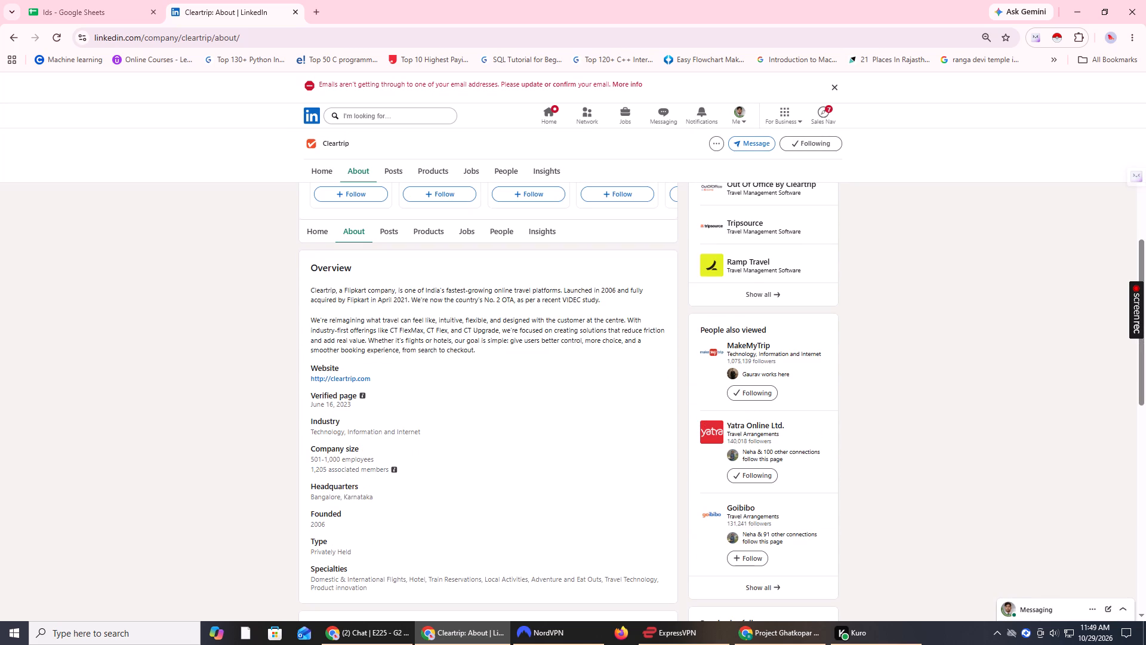
pyautogui.tripleClick(337, 430)
pyautogui.hotkey('ctrl', 'c')
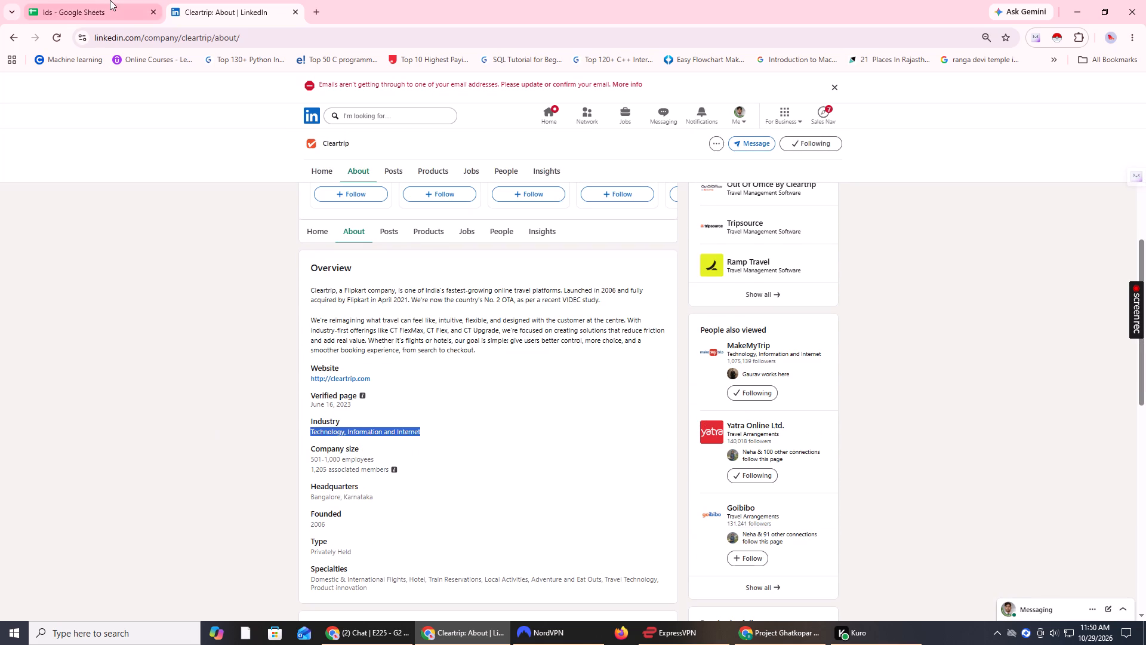
pyautogui.click(110, 0)
pyautogui.click(385, 410)
pyautogui.hotkey('ctrl', 'v')
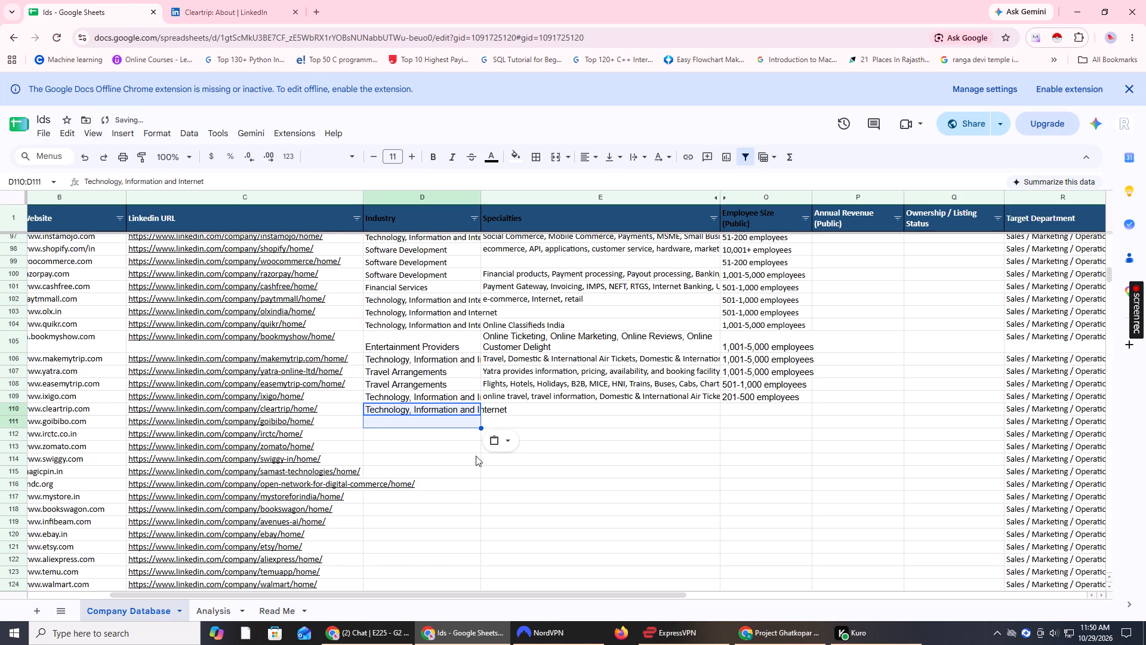
# Copy Cleartrip's company size, 501-1,000 employees, from LinkedIn into the Employee Size cell of row 110.
pyautogui.click(230, 0)
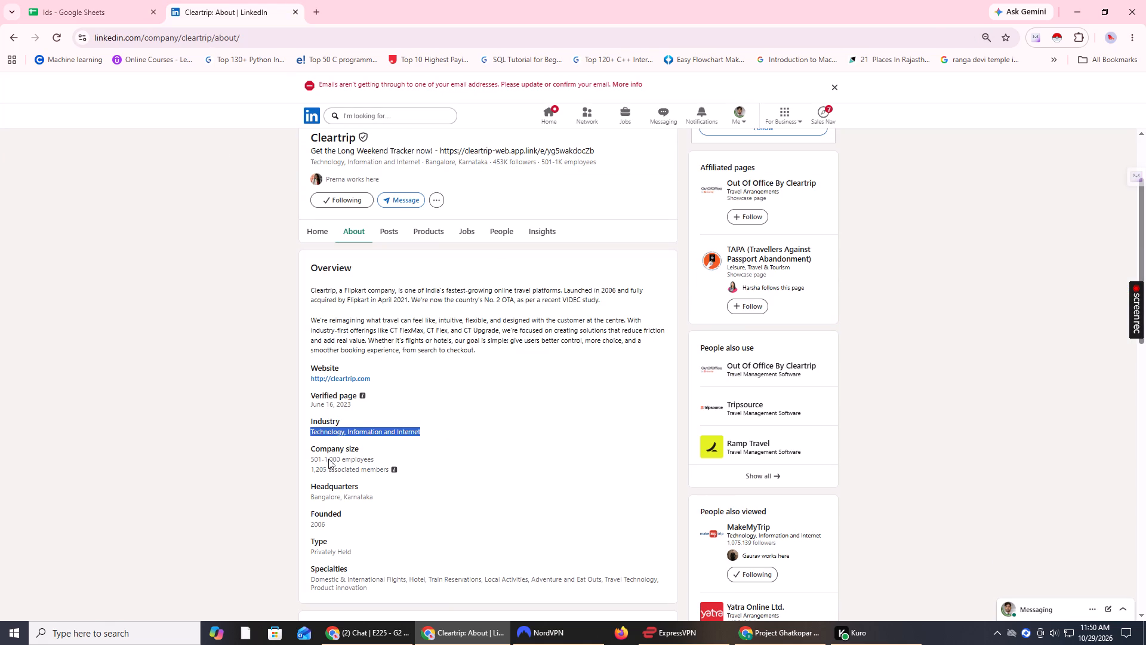
pyautogui.tripleClick(328, 459)
pyautogui.click(328, 459)
pyautogui.hotkey('ctrl', 'c')
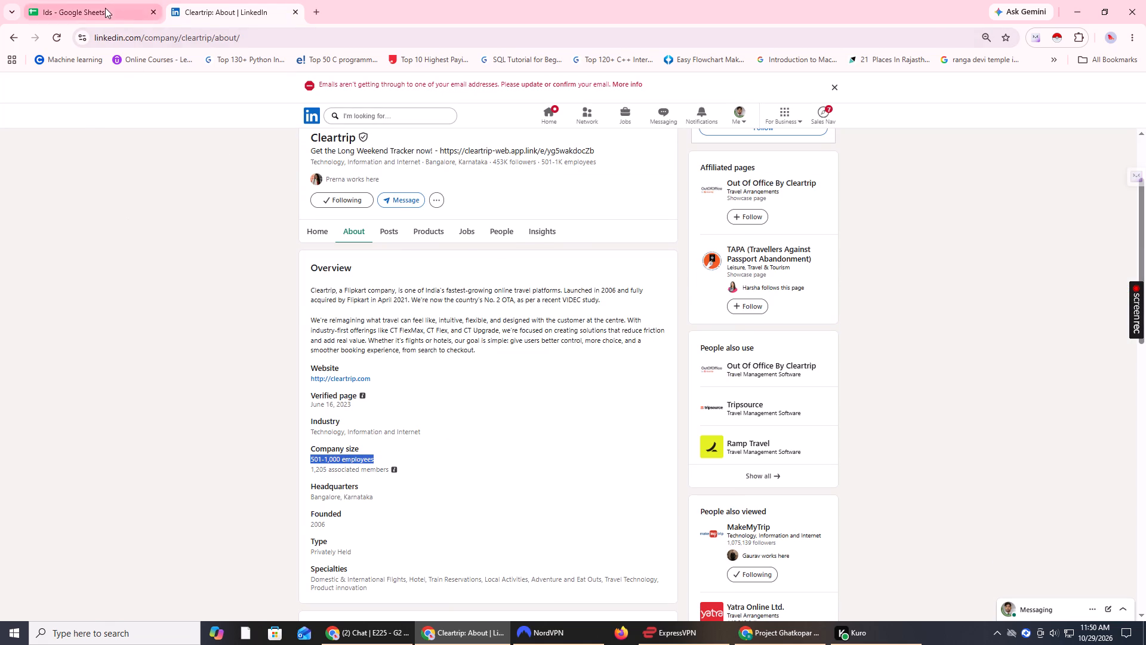
pyautogui.click(105, 8)
pyautogui.click(724, 404)
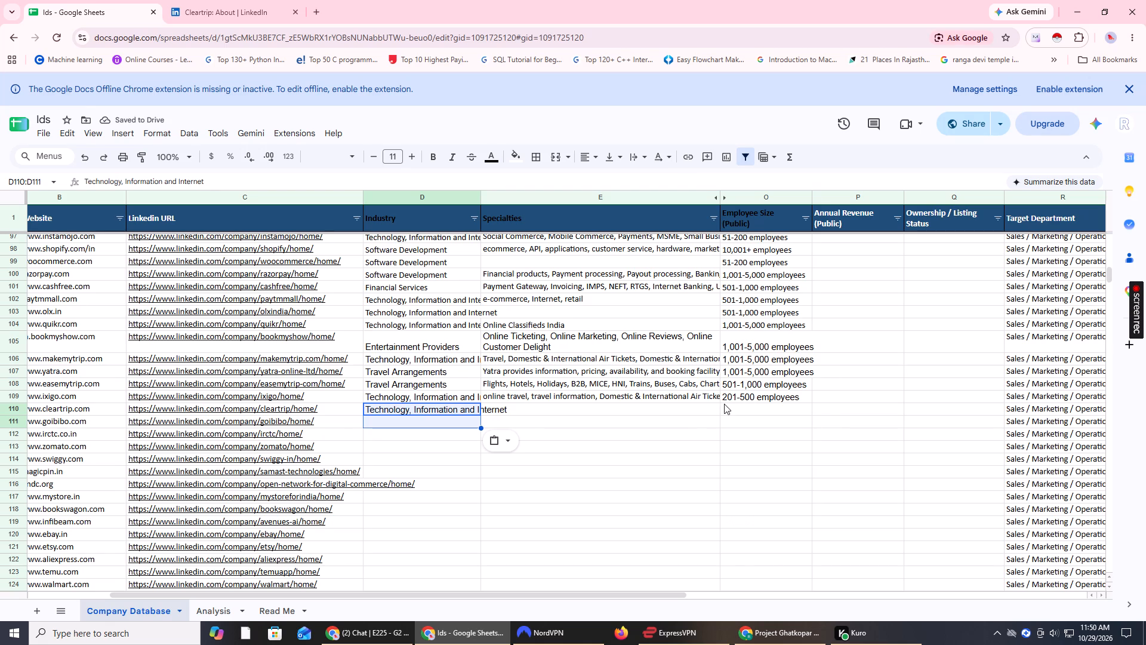
pyautogui.click(727, 411)
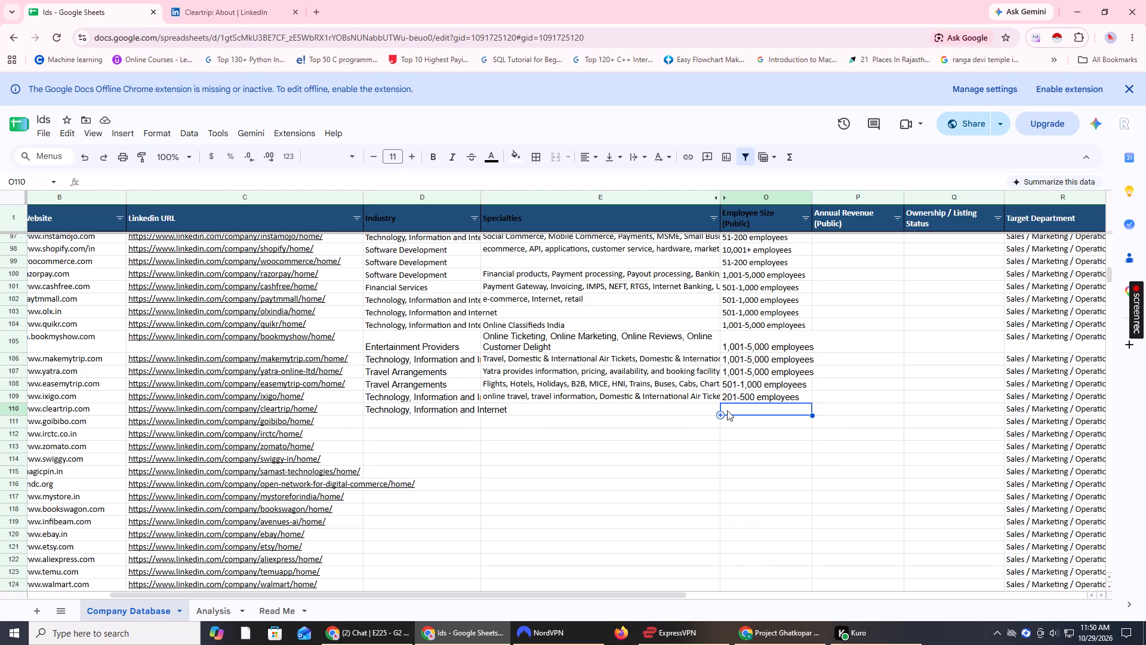
pyautogui.hotkey('ctrl', 'v')
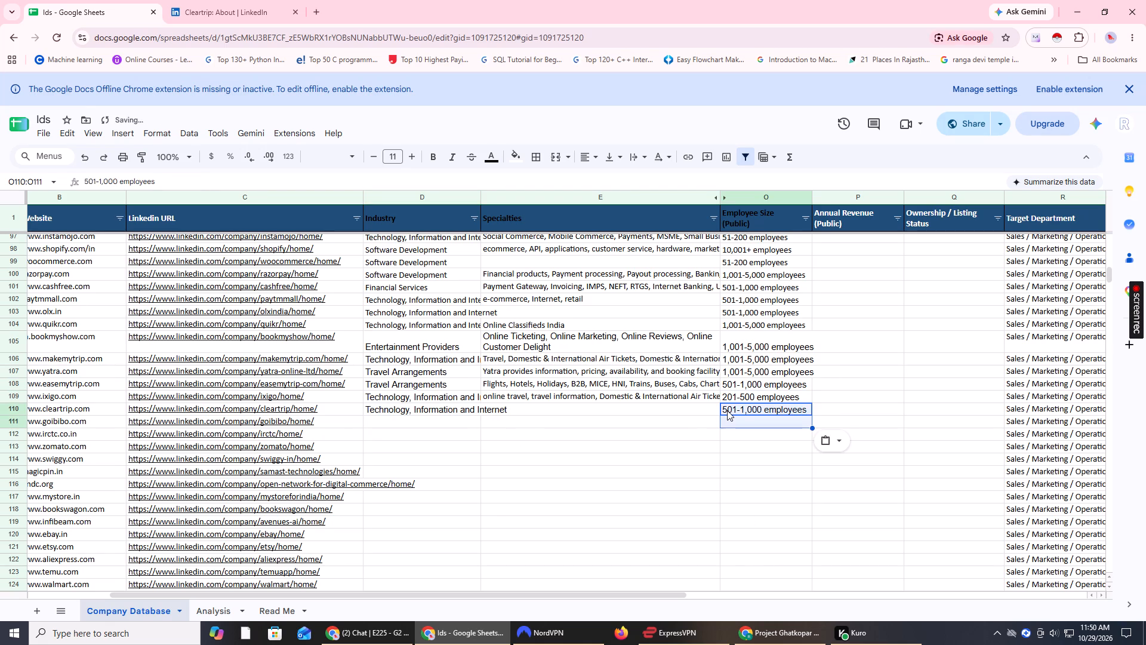
pyautogui.keyDown('ctrl'); pyautogui.click(674, 428); pyautogui.keyUp('ctrl')
# Copy Cleartrip's LinkedIn specialties, strip their formatting through a blank tab, and enter them in the Specialties cell of row 110.
pyautogui.click(225, 0)
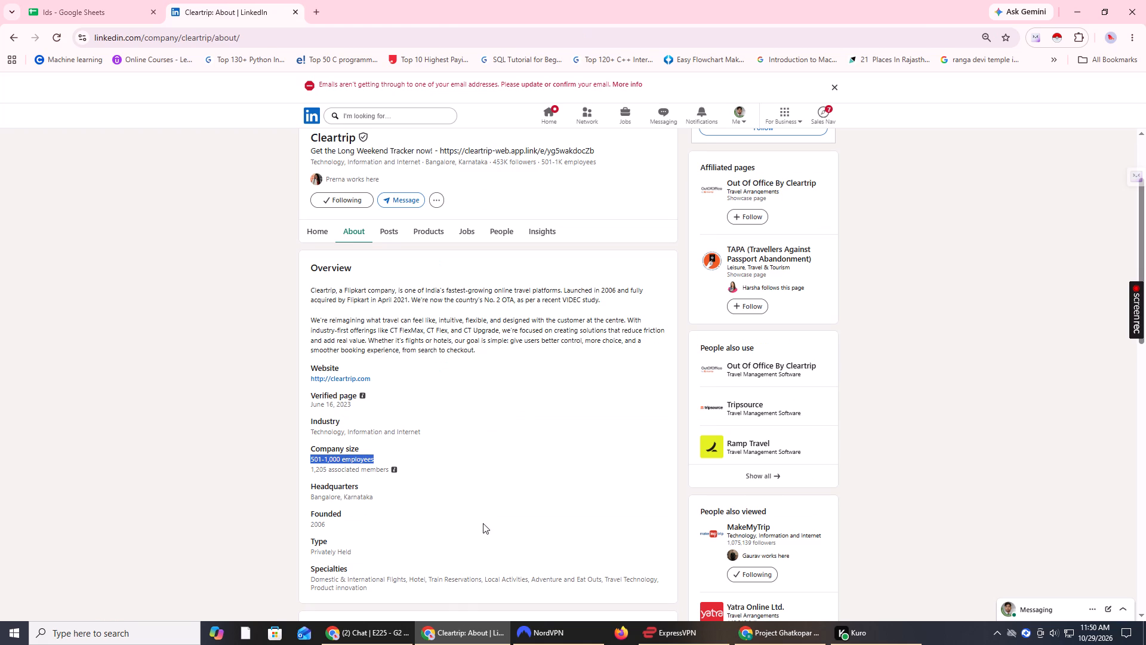
pyautogui.scroll(-1, 463, 529)
pyautogui.tripleClick(383, 523)
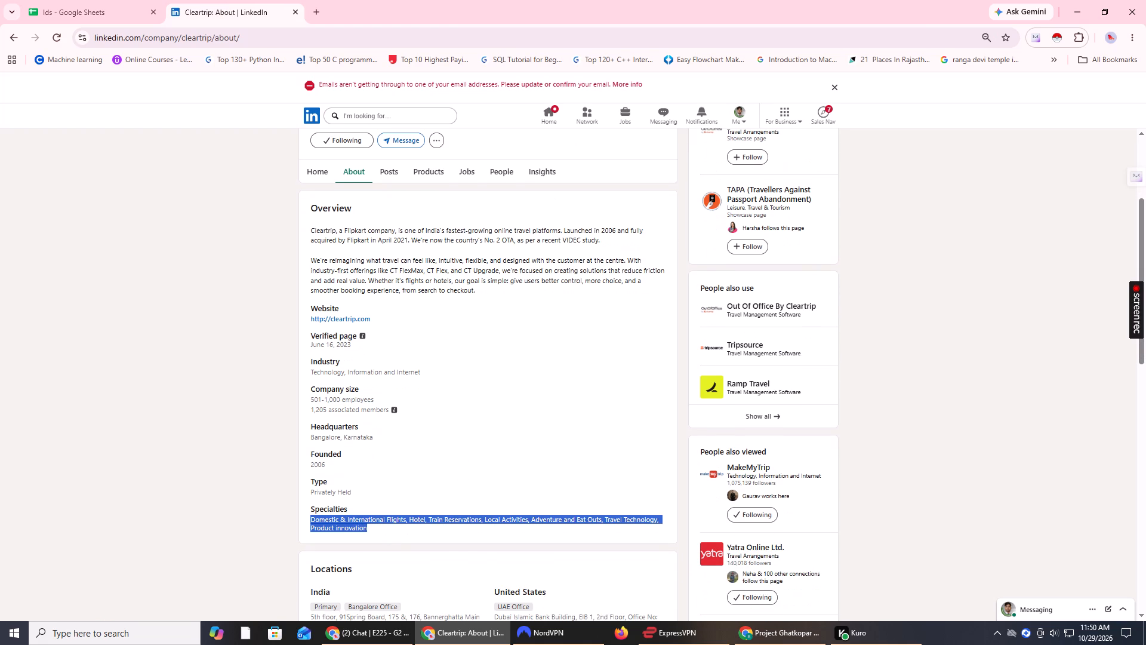
pyautogui.hotkey('ctrl', 'c')
pyautogui.click(163, 253)
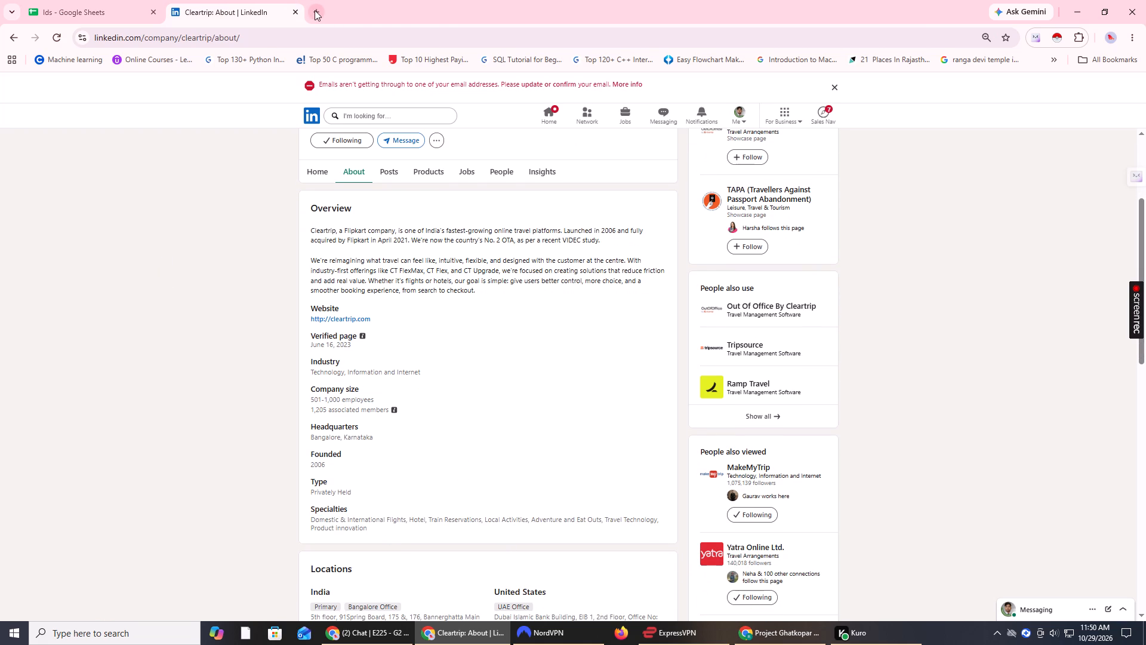
pyautogui.click(315, 10)
pyautogui.hotkey('ctrl', 'v')
pyautogui.hotkey('ctrl', 'a')
pyautogui.hotkey('ctrl', 'c')
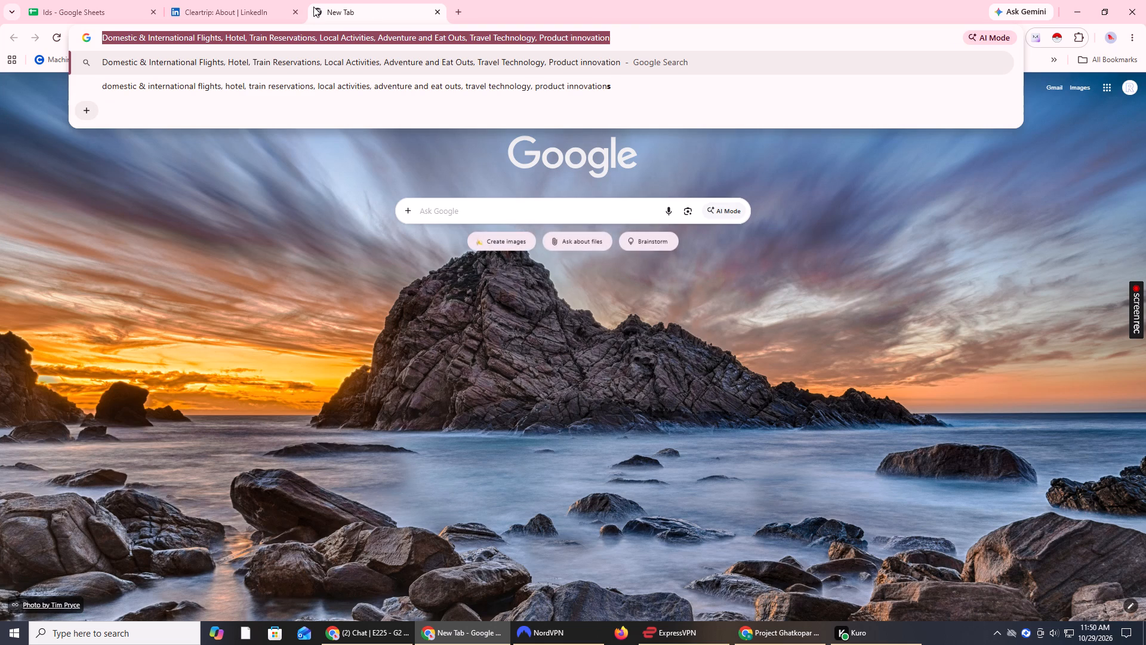
pyautogui.click(87, 0)
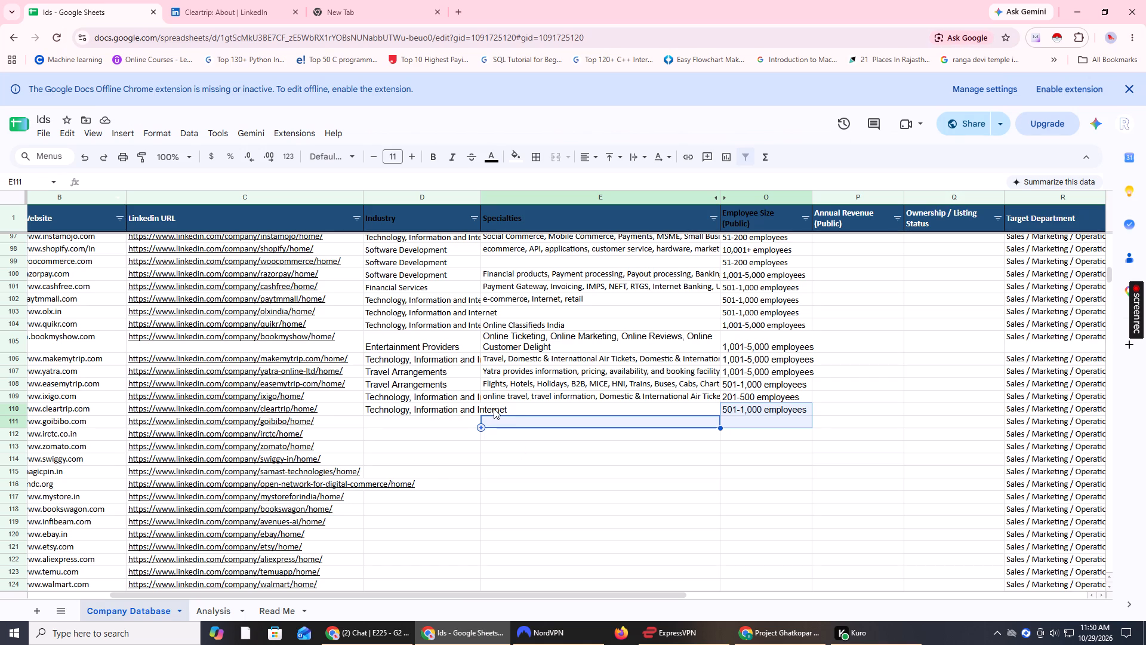
pyautogui.click(494, 408)
pyautogui.hotkey('ctrl', 'v')
pyautogui.click(480, 446)
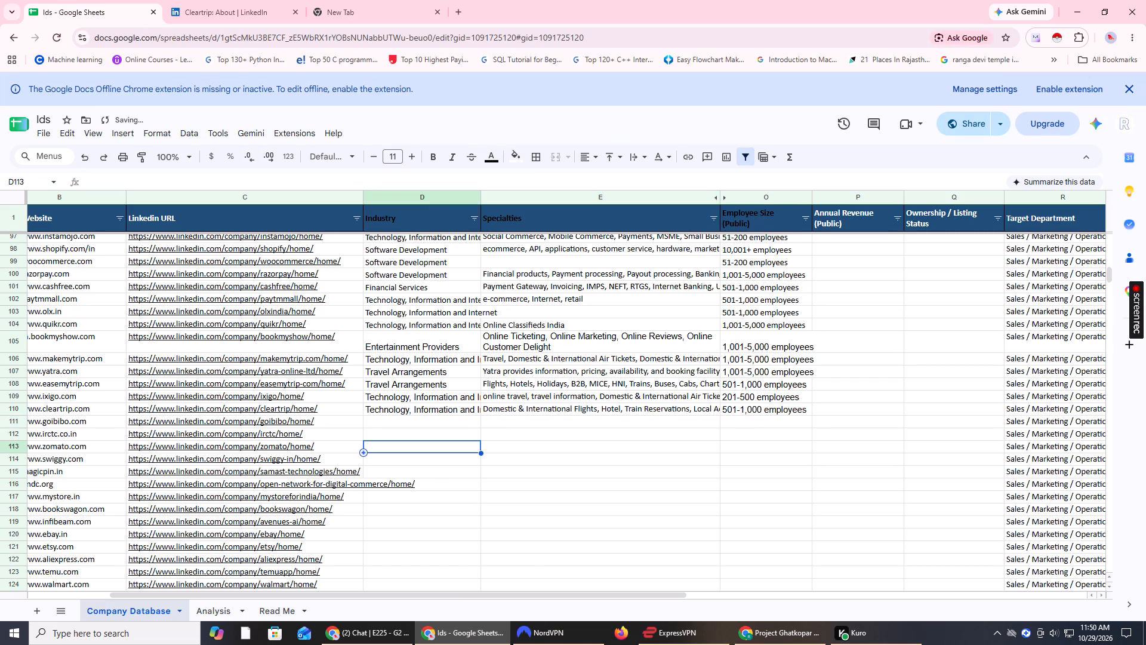
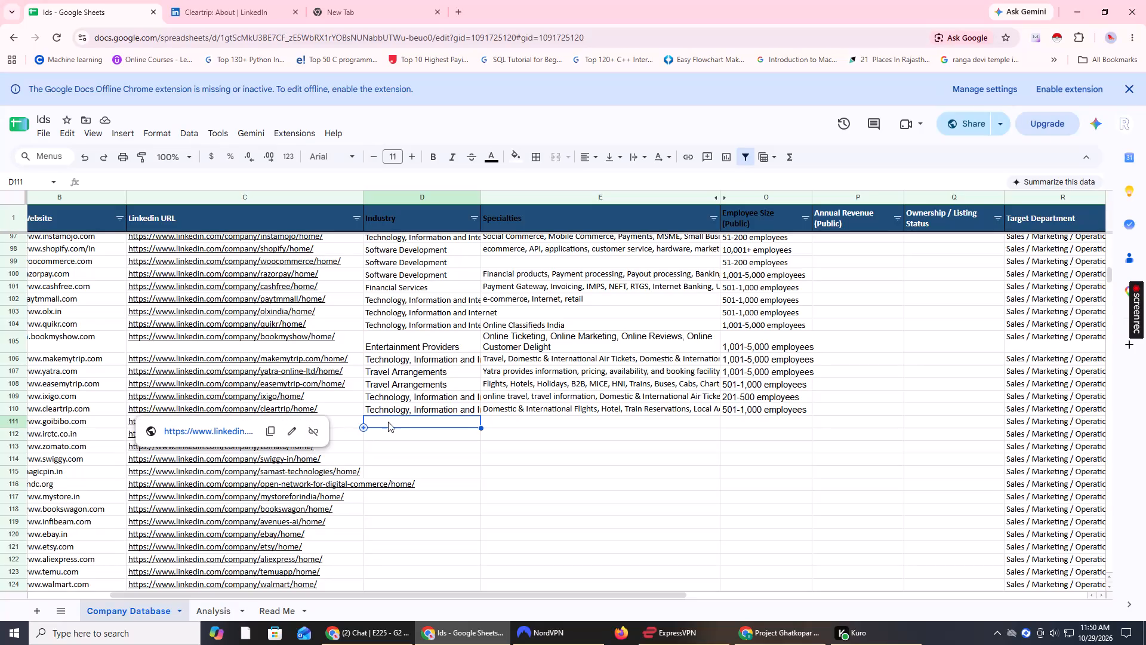
# Open Goibibo's LinkedIn page from its URL in row 111 and close the Cleartrip page.
pyautogui.click(388, 422)
pyautogui.click(282, 420)
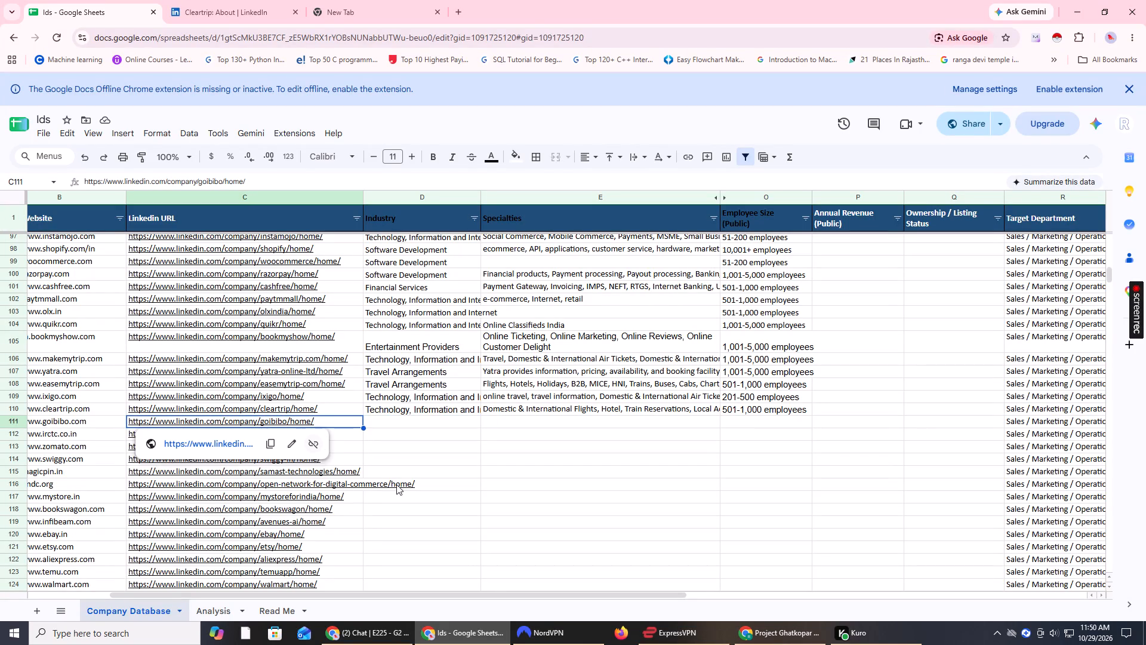
pyautogui.click(207, 444)
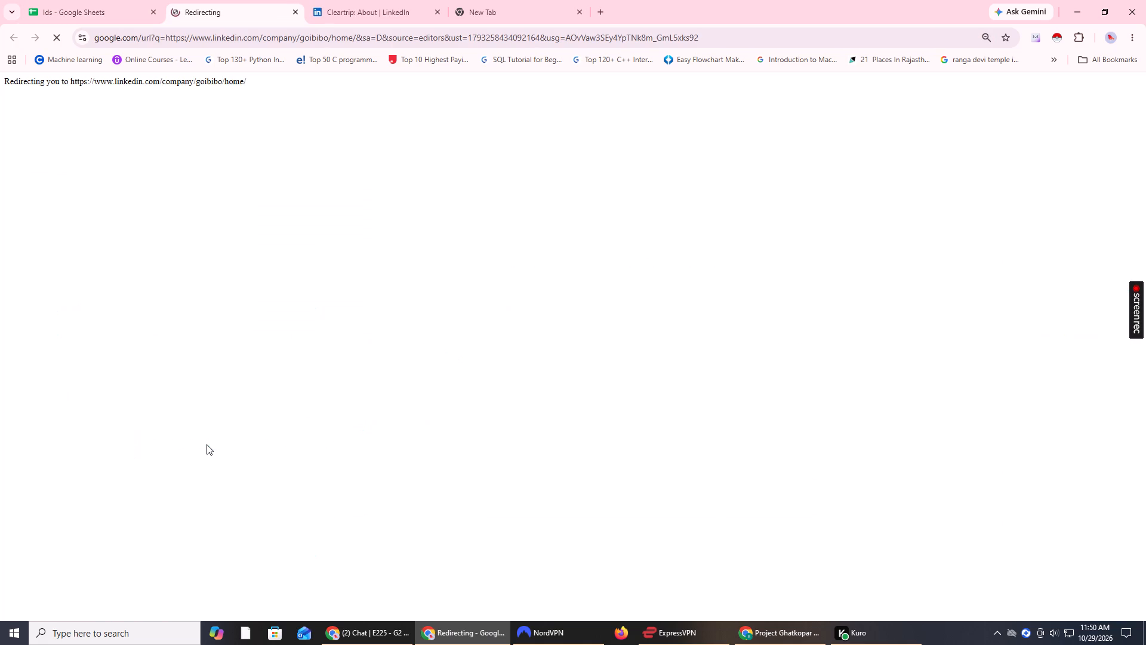
pyautogui.click(434, 8)
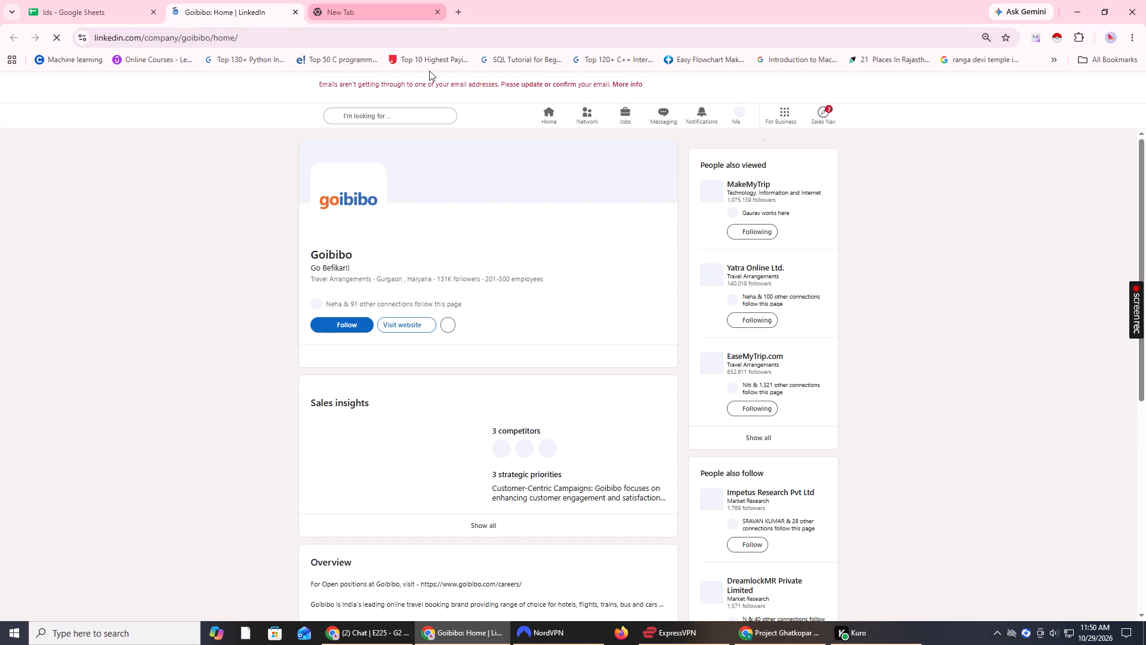
# Follow Goibibo on LinkedIn and open the About section of its page.
pyautogui.click(363, 327)
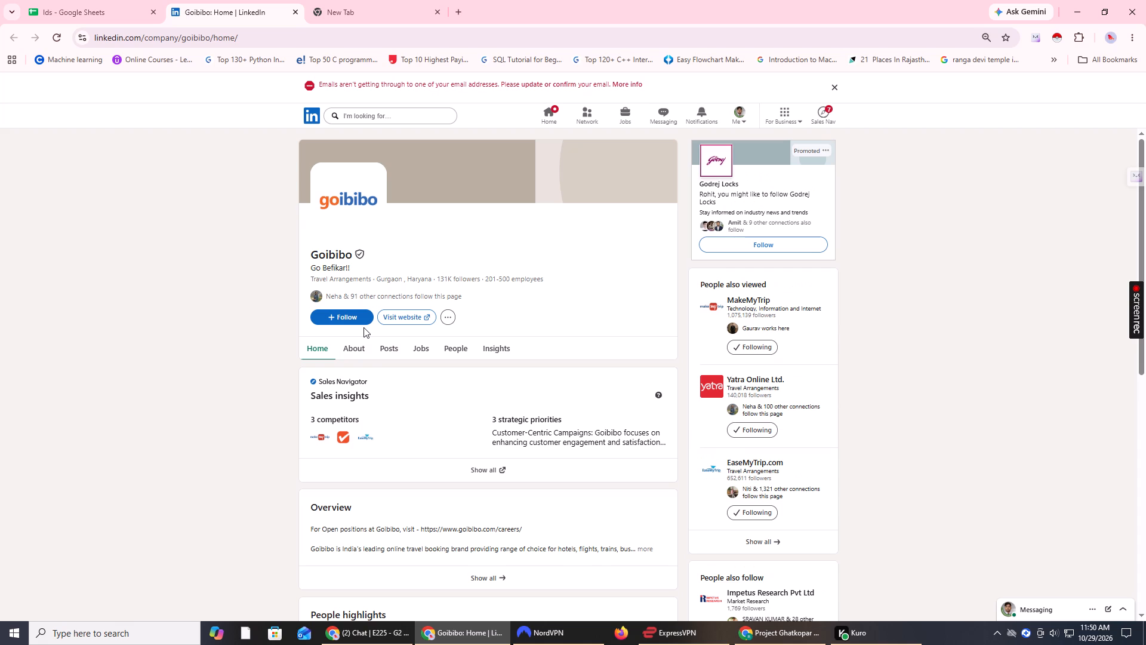
pyautogui.click(347, 322)
pyautogui.click(352, 343)
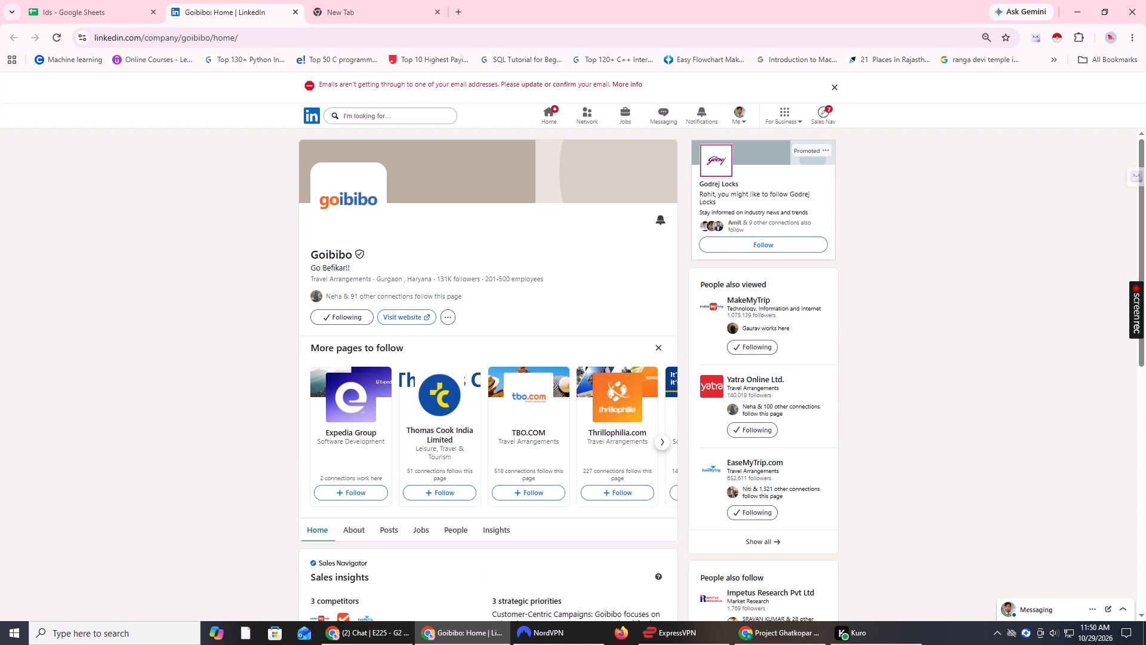
pyautogui.scroll(-4, 356, 345)
pyautogui.click(347, 292)
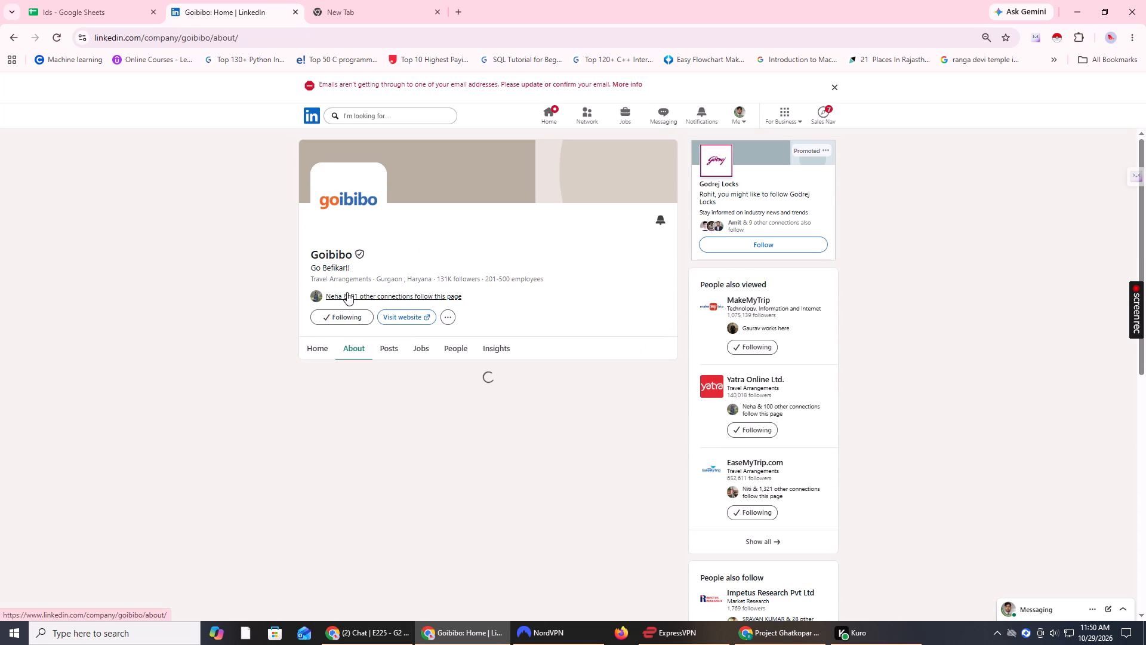
# Copy Goibibo's industry, Travel Arrangements, from LinkedIn into the Industry cell of row 111.
pyautogui.scroll(-7, 437, 376)
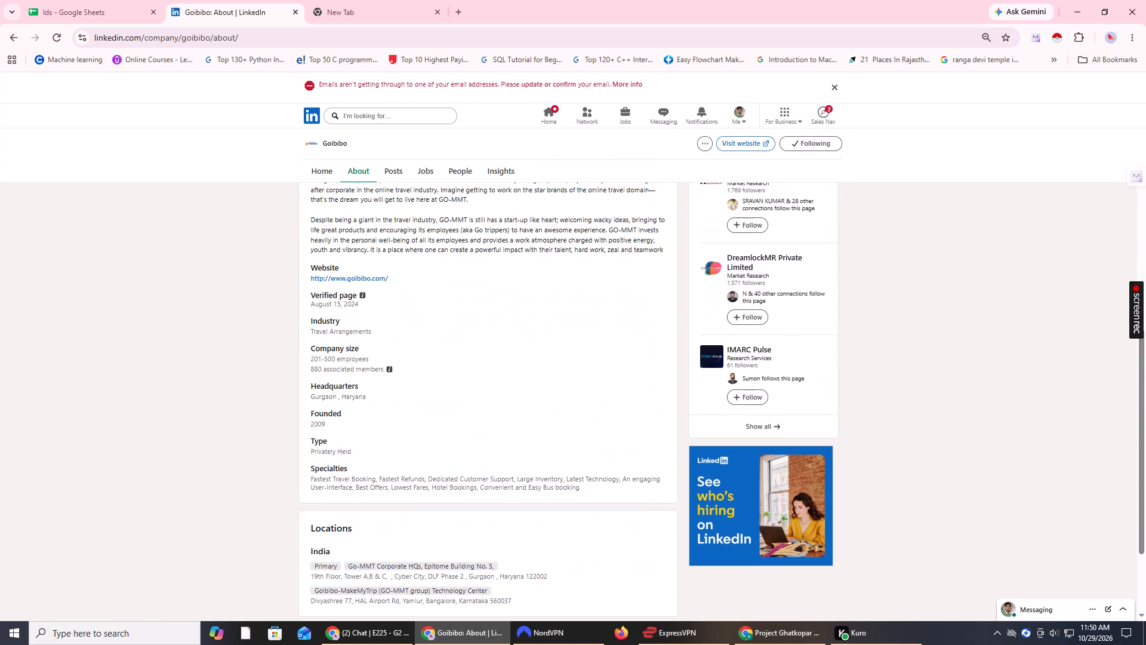
pyautogui.tripleClick(338, 329)
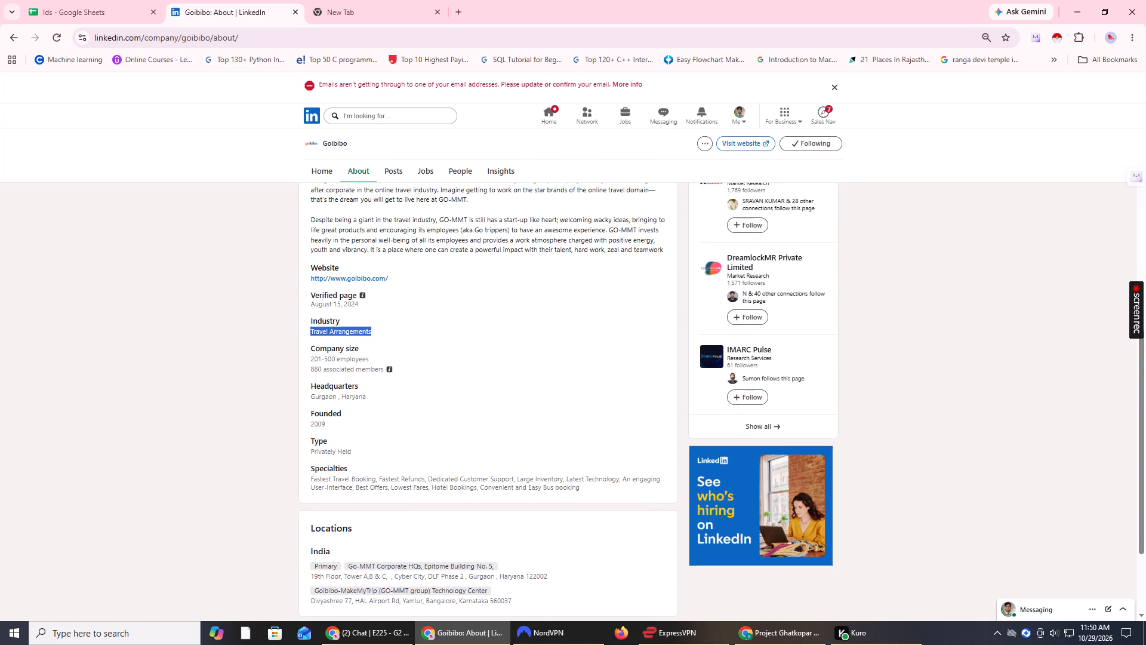
pyautogui.hotkey('ctrl', 'c')
pyautogui.click(74, 0)
pyautogui.click(384, 422)
pyautogui.hotkey('ctrl', 'v')
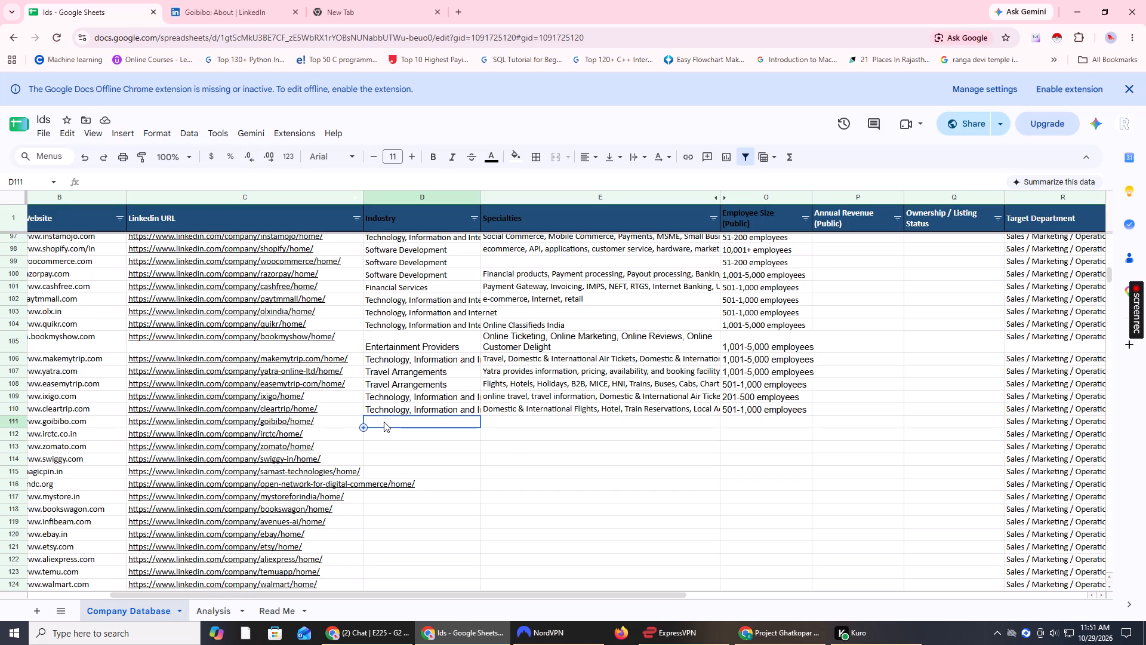
pyautogui.click(380, 447)
# Copy Goibibo's company size, 201-500 employees, from LinkedIn into the Employee Size cell of row 111.
pyautogui.click(249, 0)
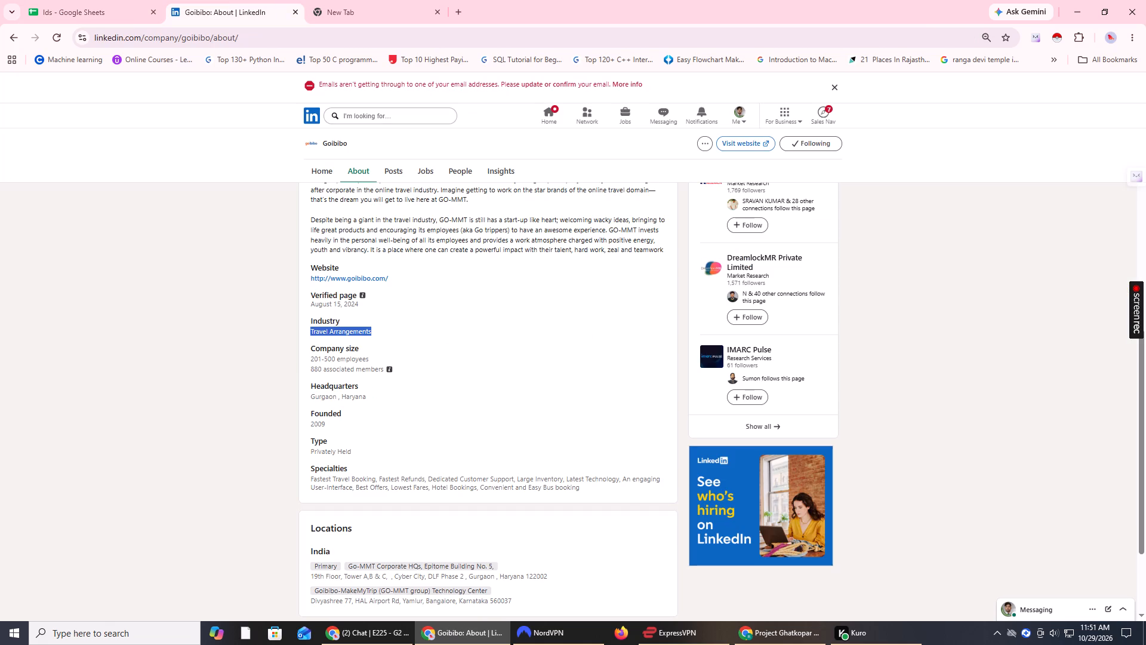
pyautogui.tripleClick(335, 355)
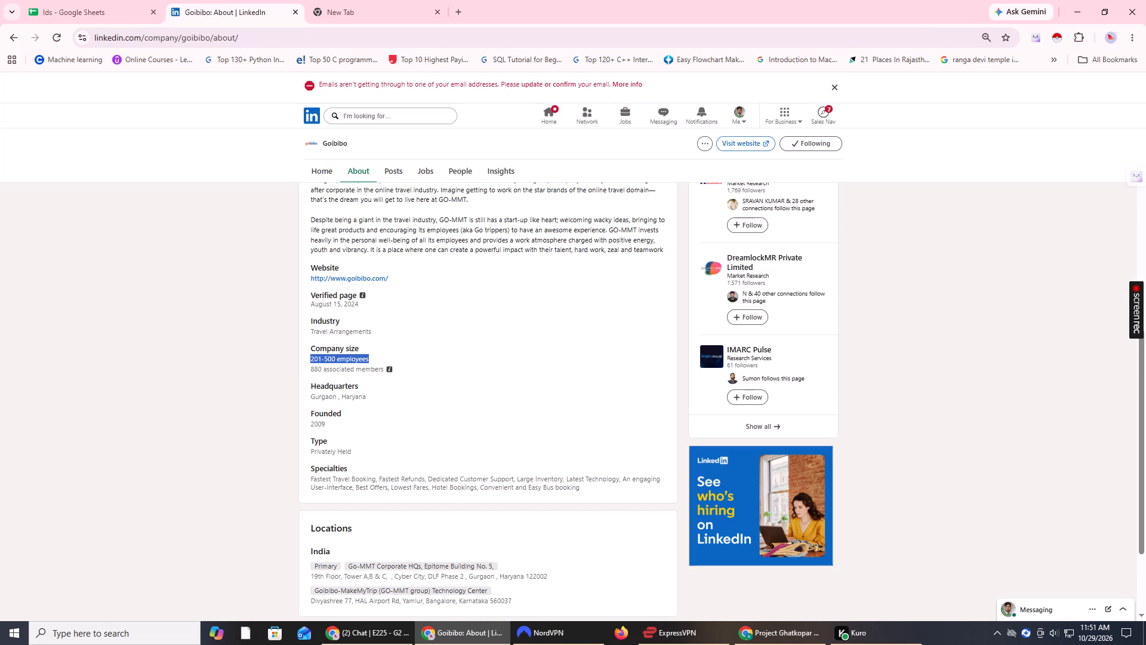
pyautogui.hotkey('ctrl', 'c')
pyautogui.click(94, 0)
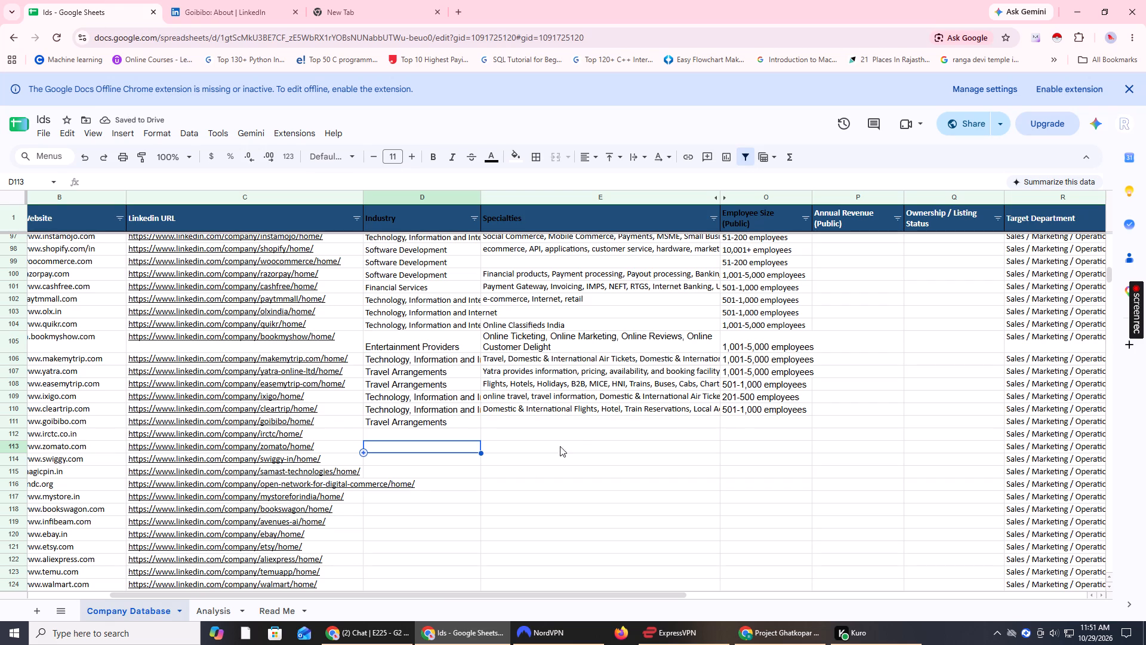
pyautogui.click(740, 424)
pyautogui.hotkey('ctrl', 'v')
# Copy Goibibo's LinkedIn specialties, strip their formatting through the blank tab, and enter them in the Specialties cell of row 111.
pyautogui.click(247, 0)
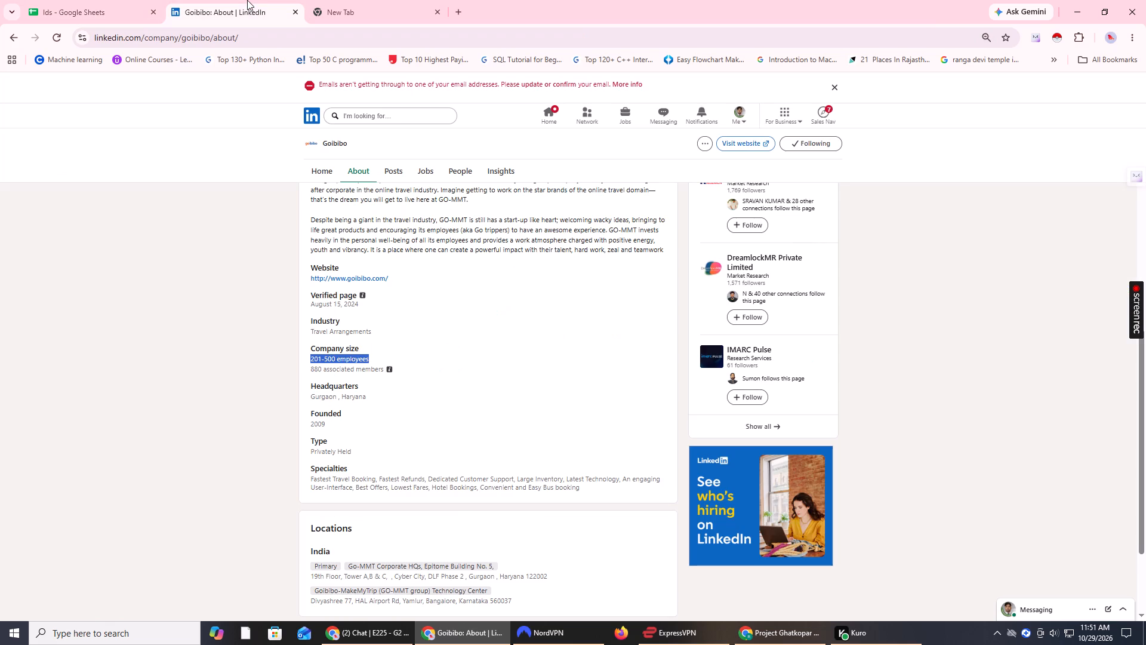
pyautogui.tripleClick(443, 474)
pyautogui.hotkey('ctrl', 'c')
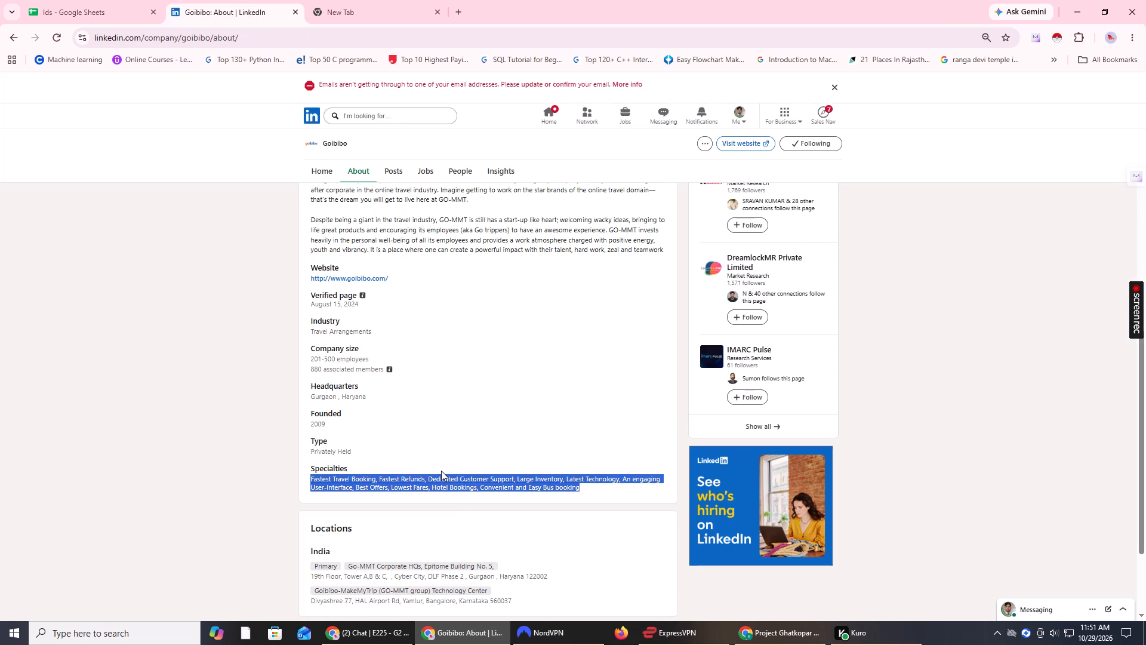
pyautogui.click(358, 0)
pyautogui.click(277, 34)
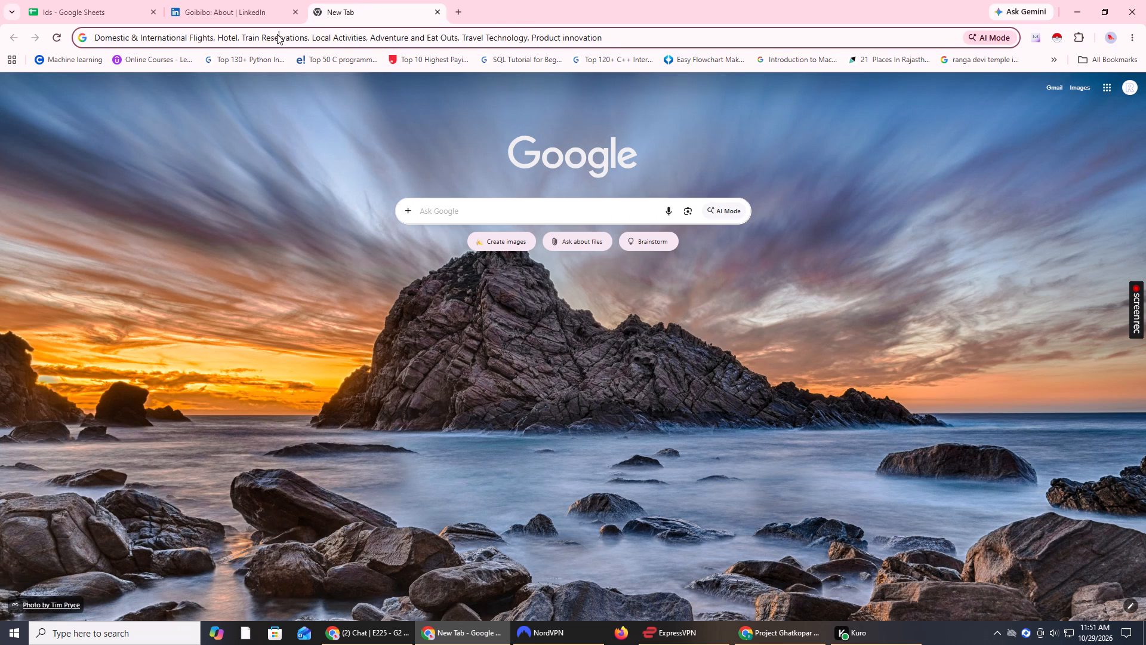
pyautogui.hotkey('ctrl', 'a')
pyautogui.hotkey('ctrl', 'shift', 'v')
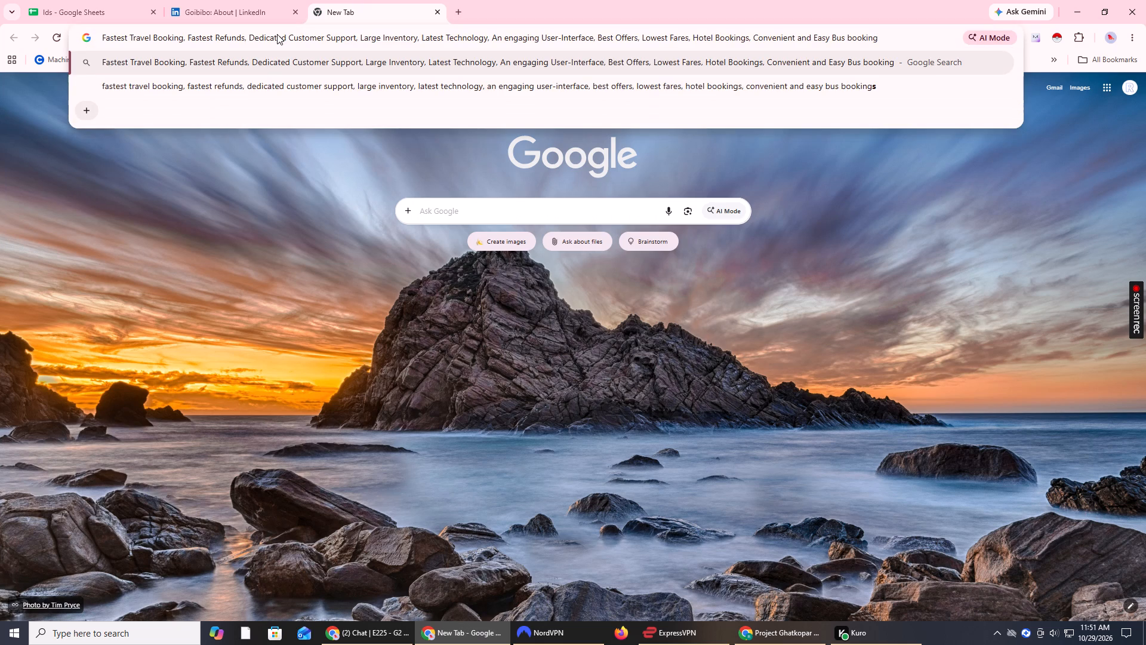
pyautogui.hotkey('ctrl', 'a')
pyautogui.hotkey('ctrl', 'c')
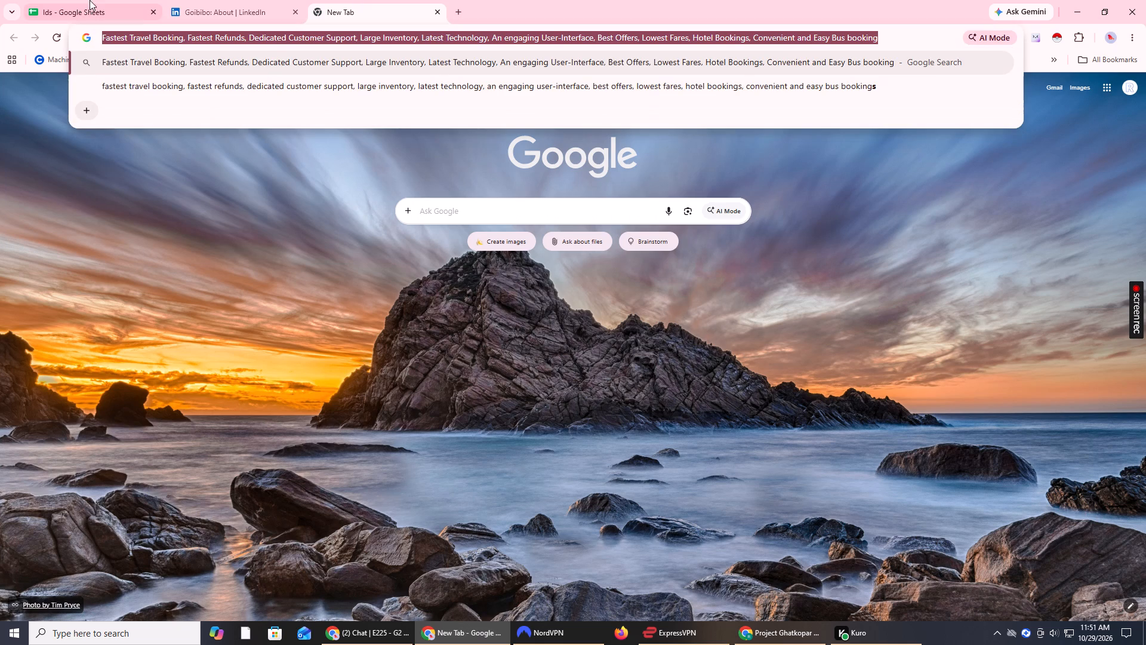
pyautogui.click(94, 0)
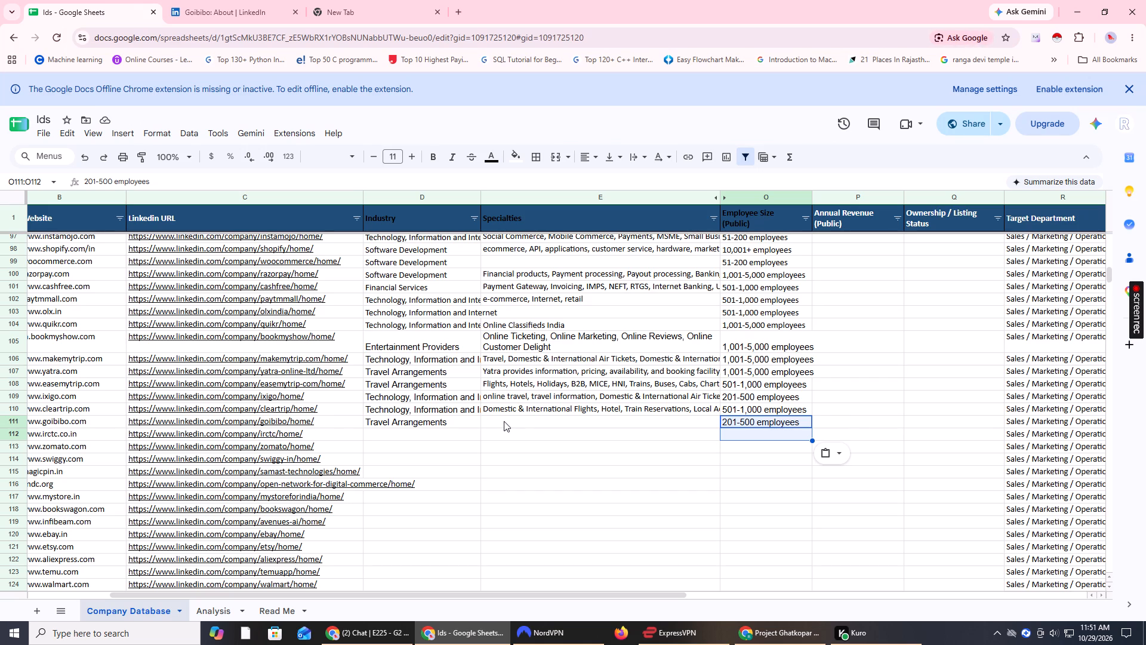
pyautogui.click(497, 419)
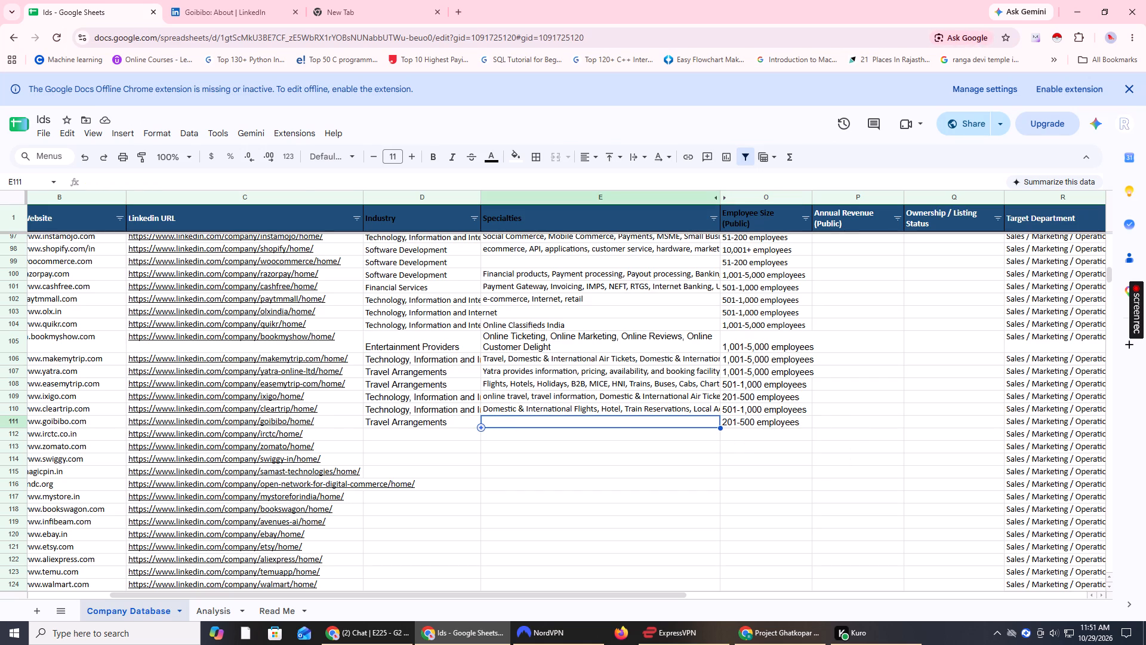
pyautogui.hotkey('ctrl', 'v')
pyautogui.click(444, 471)
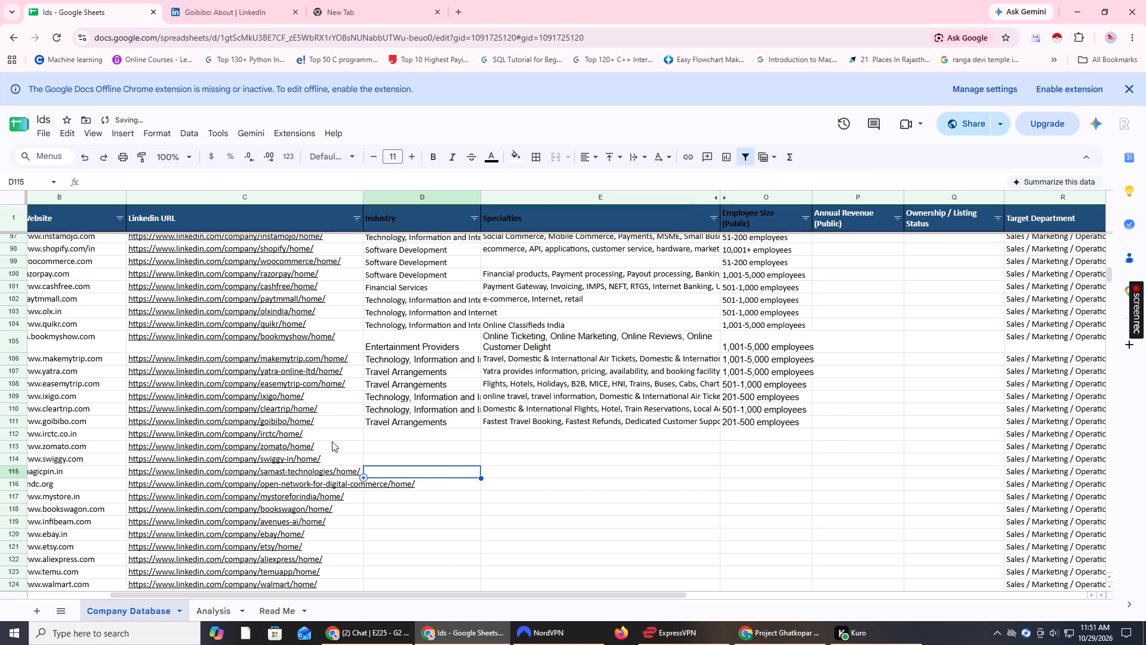
# Open IRCTC's LinkedIn page from its URL in row 112 and close the Goibibo page and the blank tab.
pyautogui.click(273, 431)
pyautogui.click(216, 457)
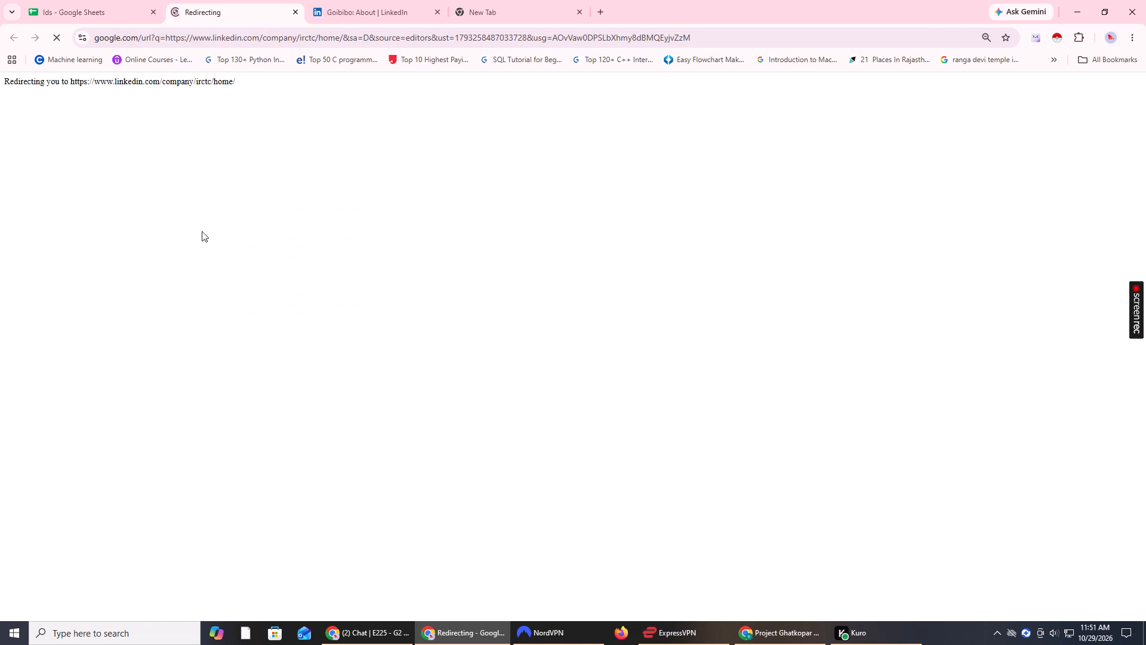
pyautogui.click(436, 11)
pyautogui.click(436, 11)
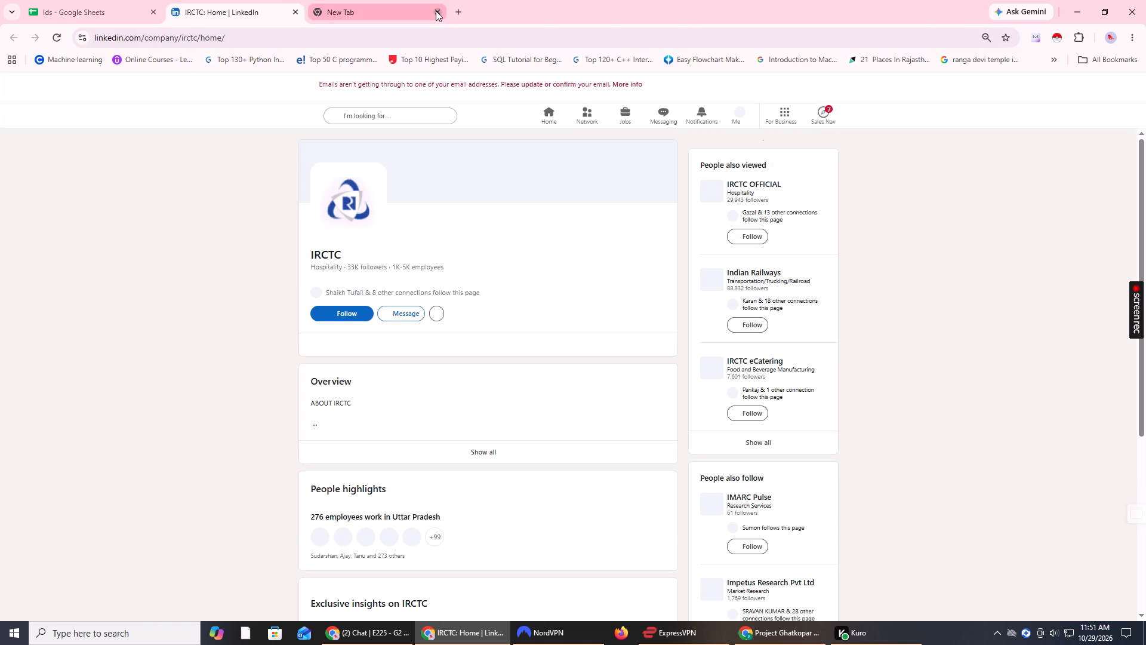
# Follow IRCTC on LinkedIn and open the About section of its page.
pyautogui.click(347, 311)
pyautogui.click(347, 334)
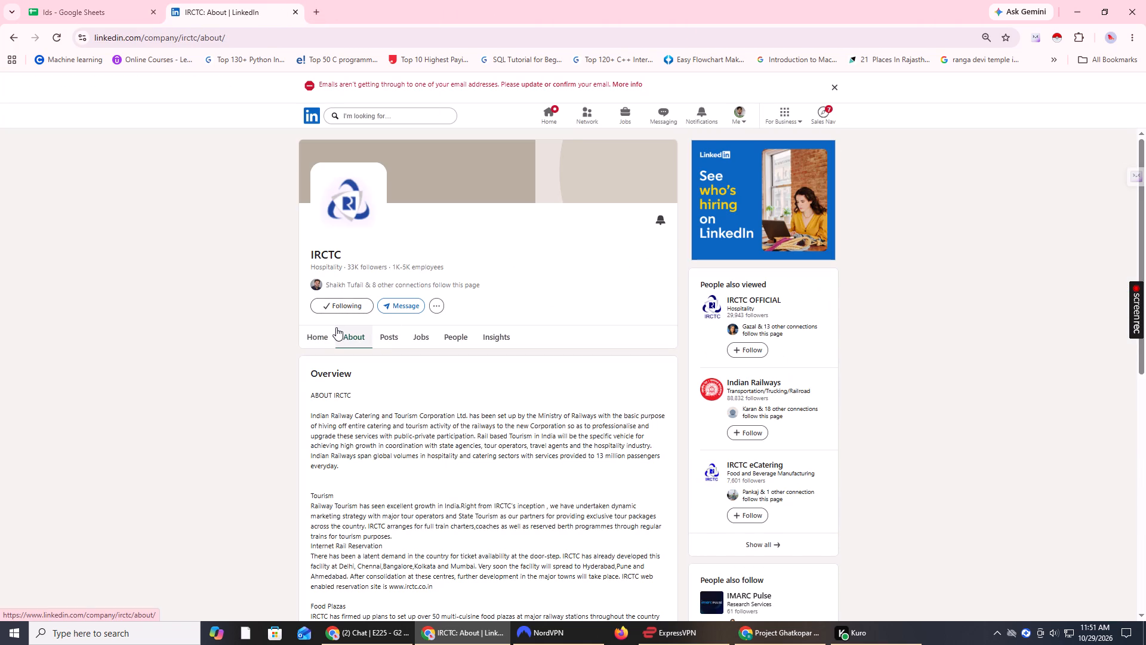
# Copy IRCTC's industry, Hospitality, from LinkedIn into the Industry cell of row 112.
pyautogui.scroll(-6, 336, 327)
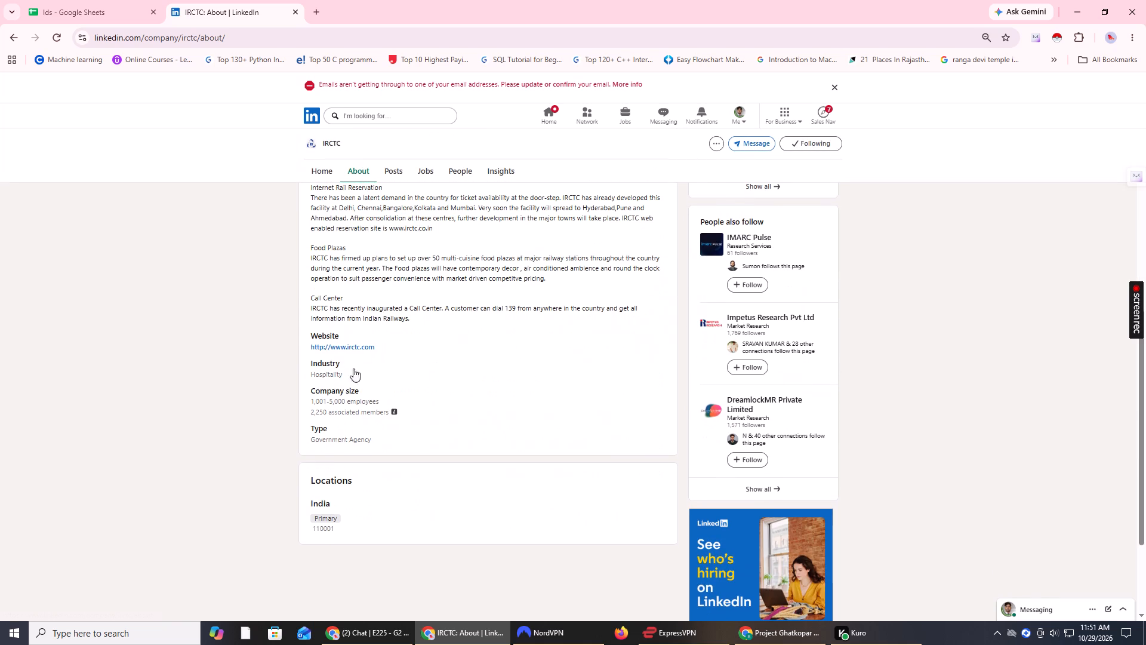
pyautogui.doubleClick(326, 374)
pyautogui.hotkey('ctrl', 'c')
pyautogui.click(145, 0)
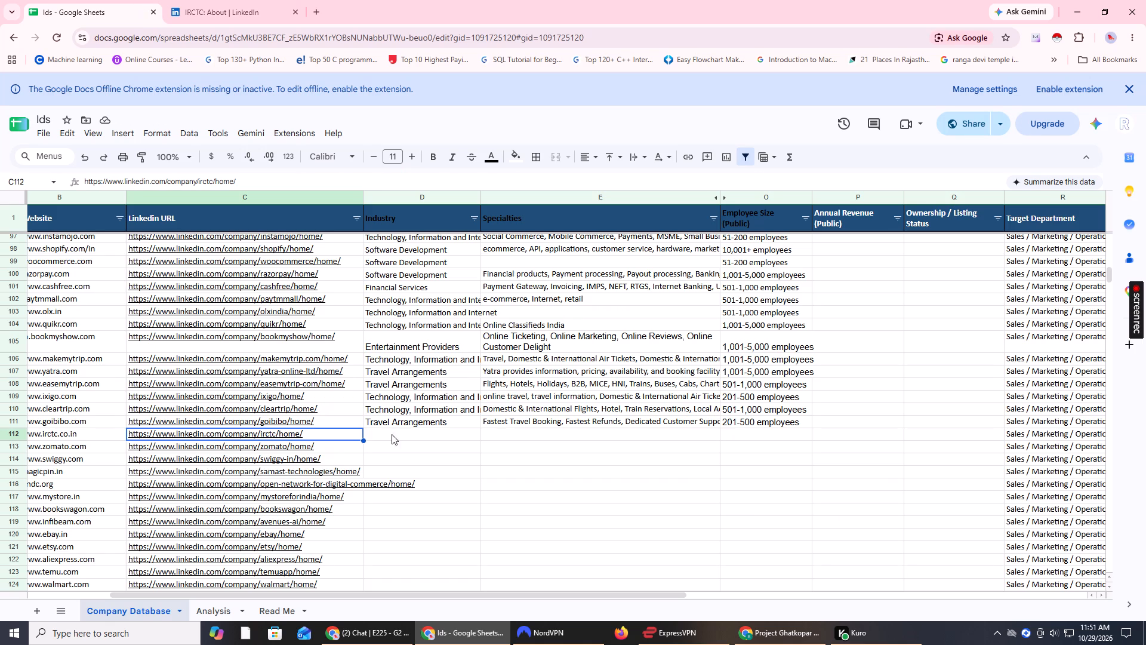
pyautogui.click(389, 436)
pyautogui.hotkey('ctrl', 'v')
# Copy IRCTC's company size, 1,001-5,000 employees, from LinkedIn into the Employee Size cell of row 112.
pyautogui.click(229, 0)
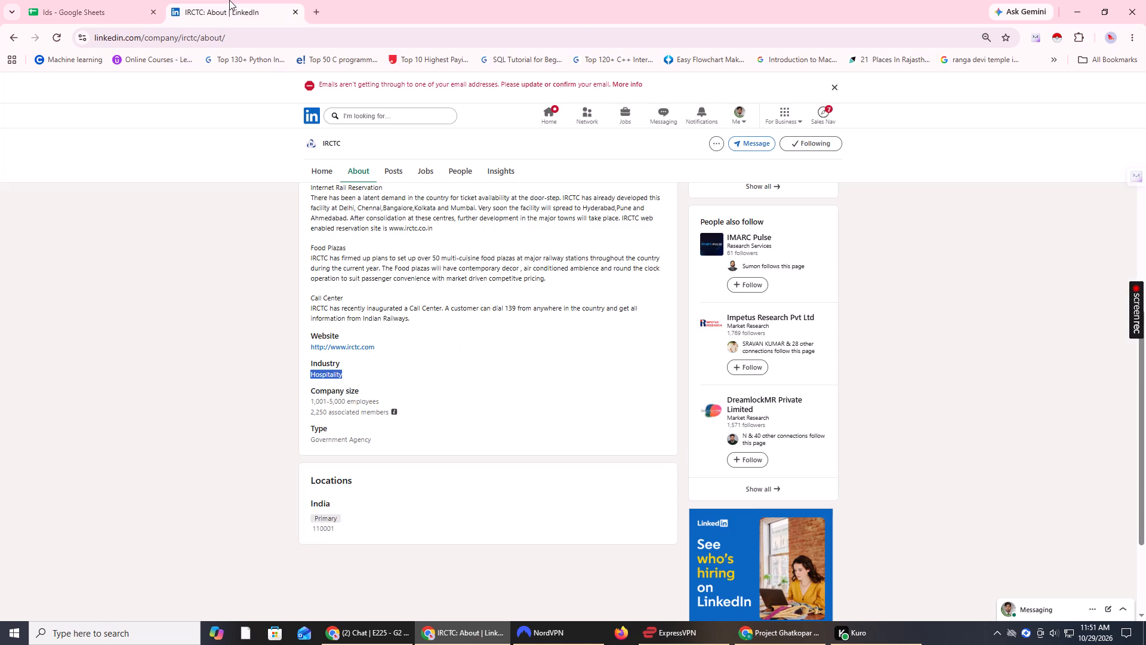
pyautogui.tripleClick(324, 400)
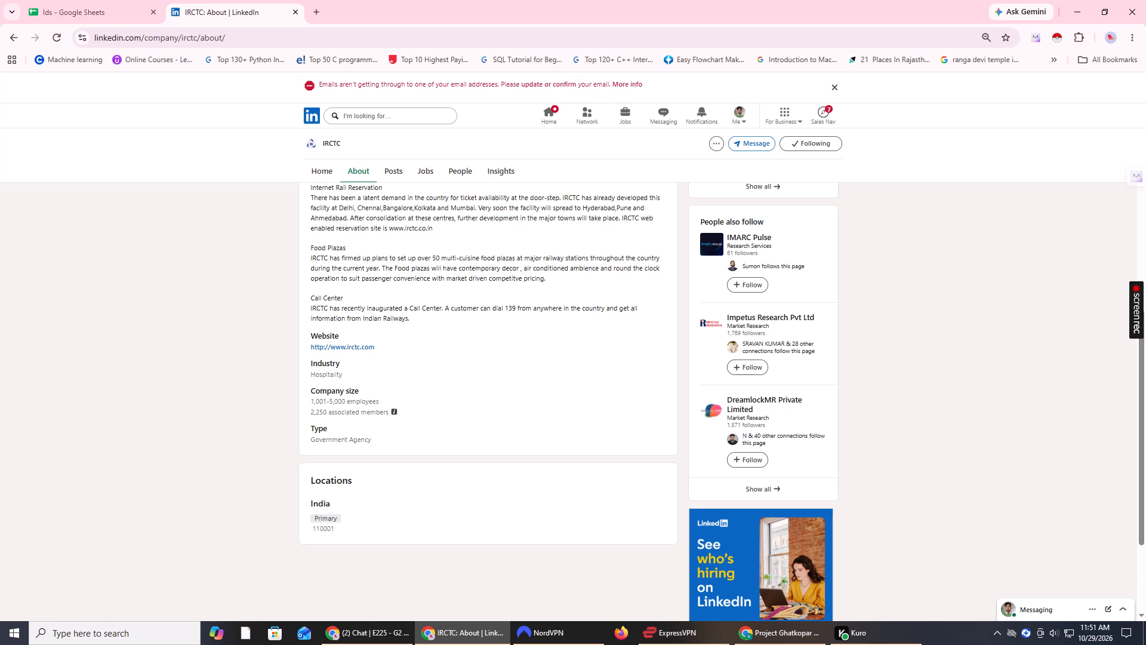
pyautogui.hotkey('ctrl', 'c')
pyautogui.click(40, 0)
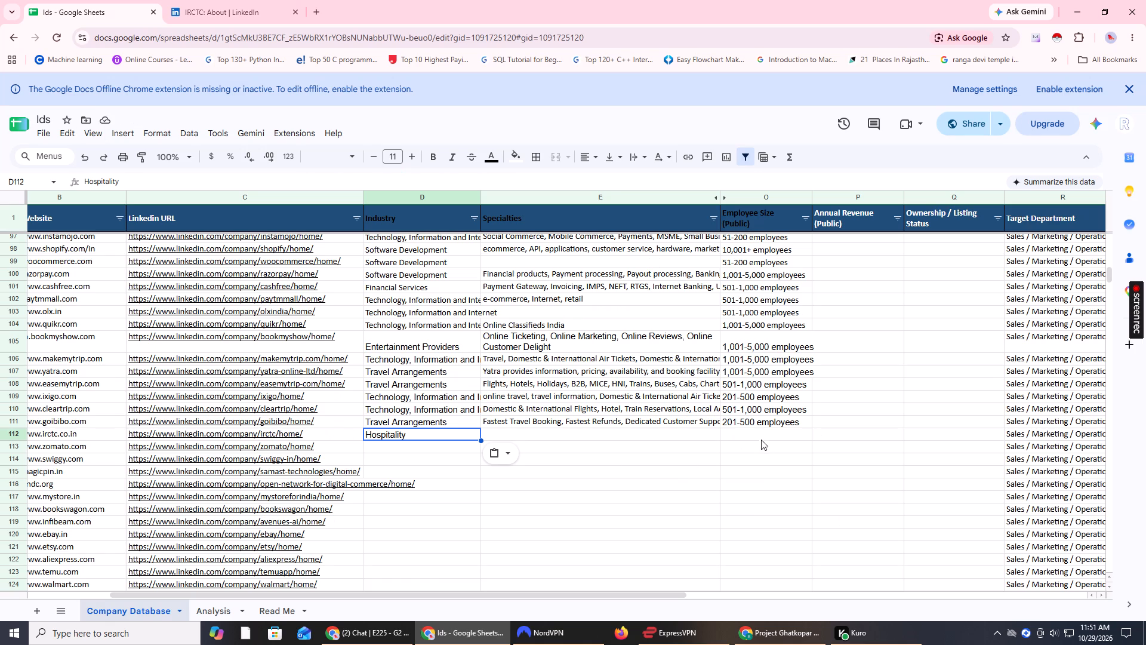
pyautogui.click(749, 435)
pyautogui.hotkey('ctrl', 'v')
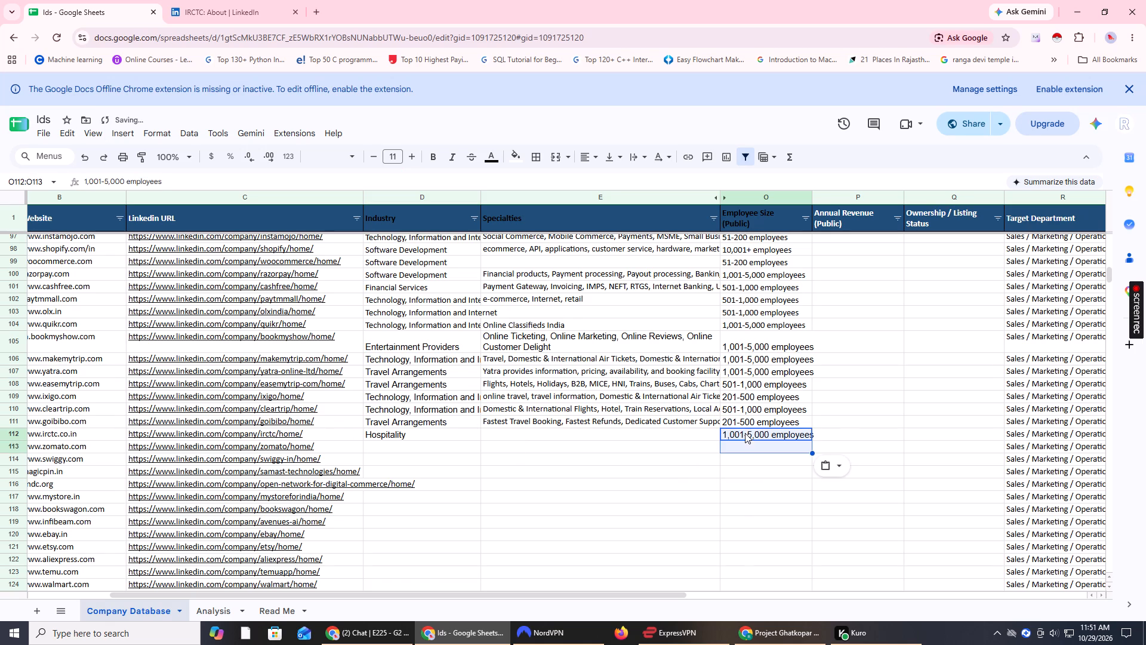
pyautogui.click(615, 468)
# Open Zomato's LinkedIn page from its URL in row 113 and close the IRCTC page.
pyautogui.click(298, 450)
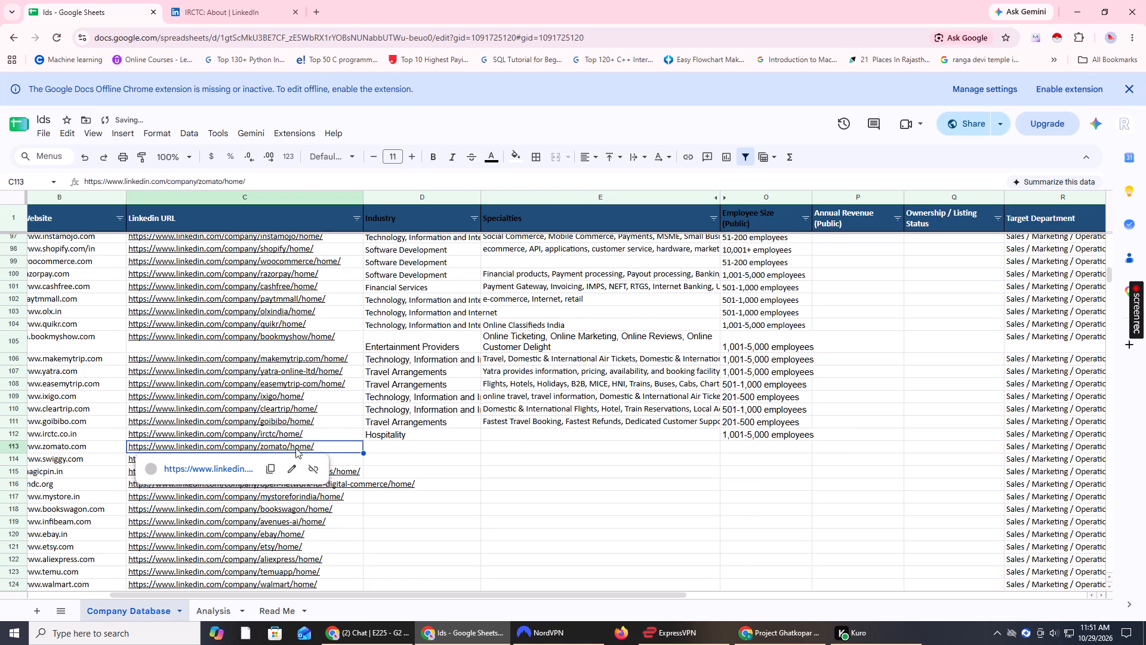
pyautogui.click(217, 469)
pyautogui.click(442, 11)
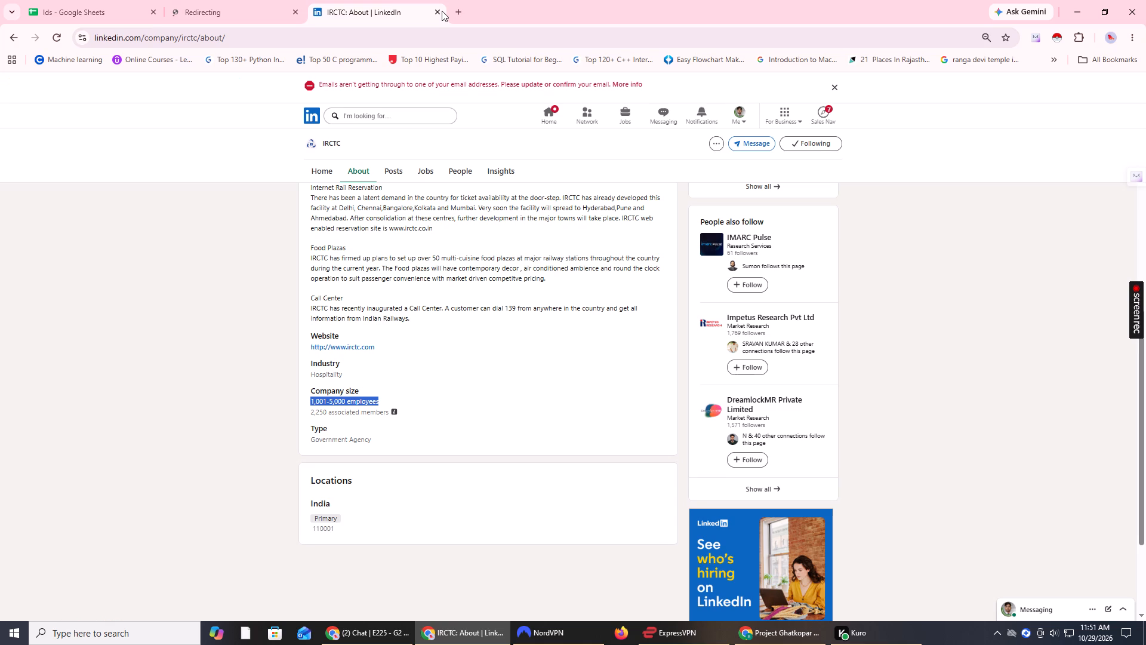
pyautogui.click(435, 17)
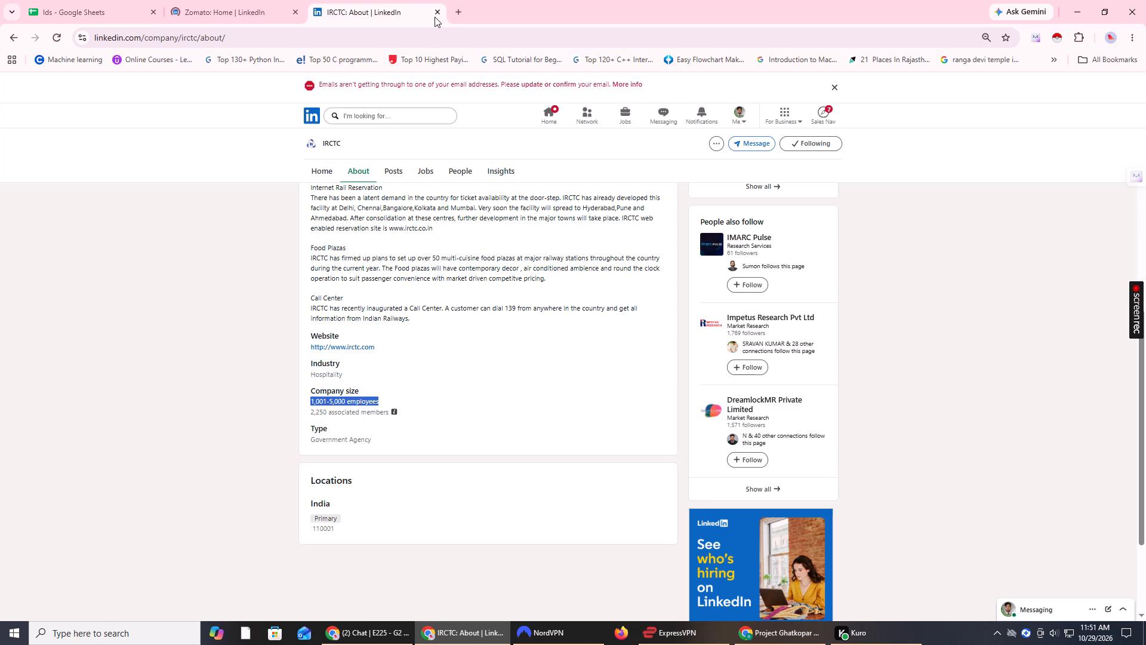
# Close the IRCTC page and open the About section of Zomato's LinkedIn page.
pyautogui.click(438, 10)
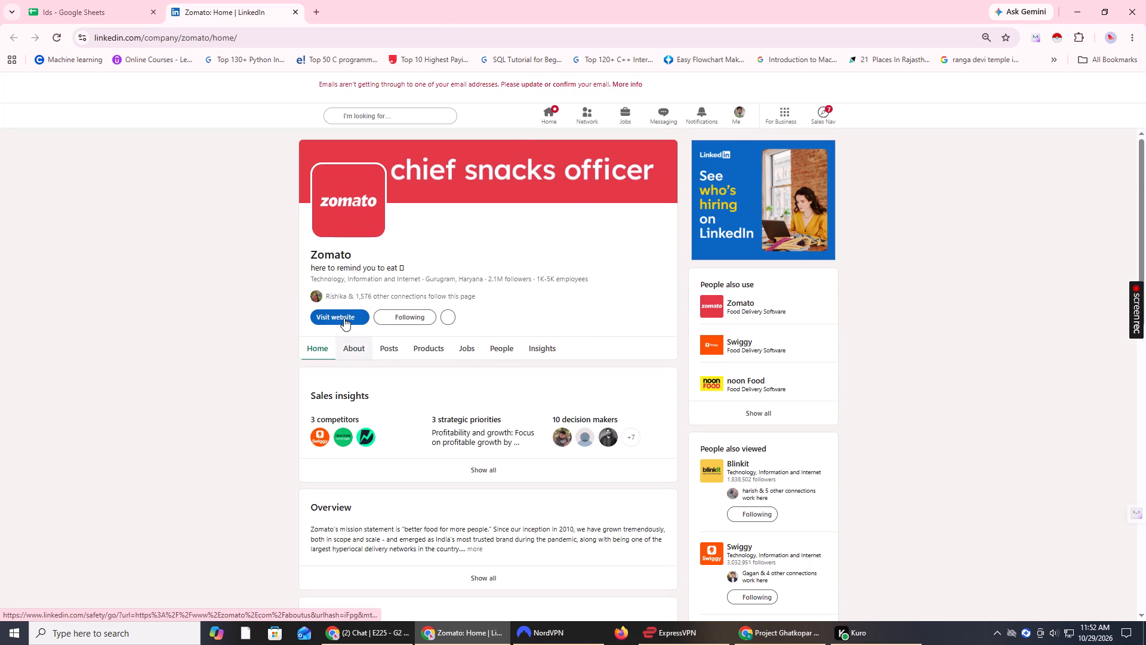
pyautogui.click(356, 345)
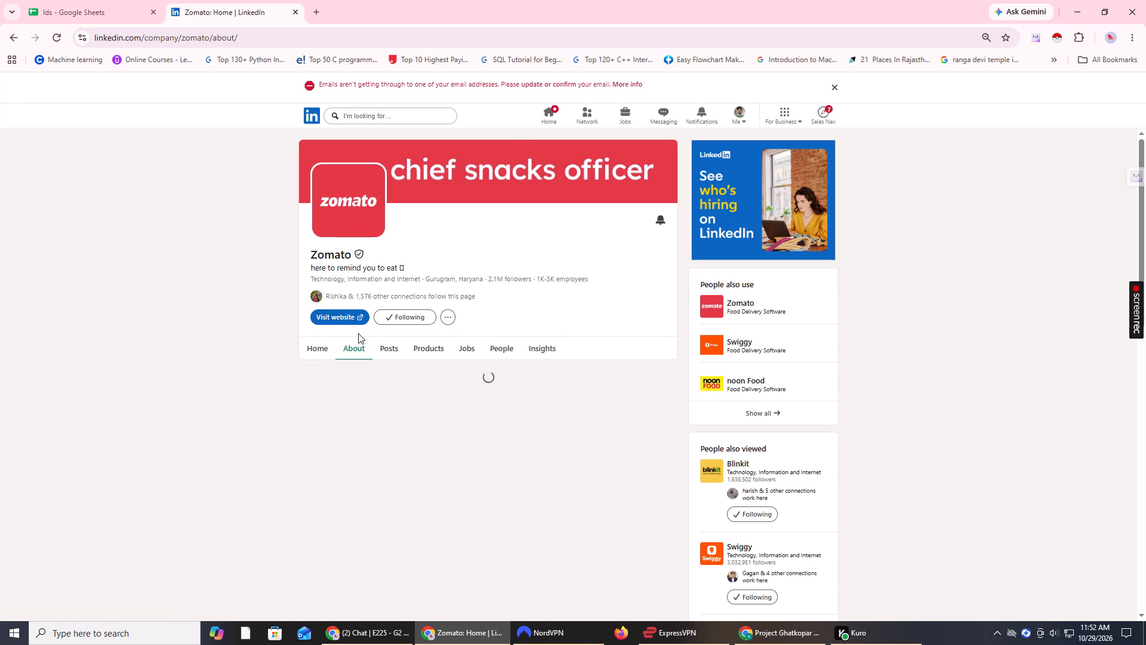
# Copy Zomato's industry, Technology, Information and Internet, from LinkedIn into the Industry cell of row 113.
pyautogui.scroll(-3, 448, 334)
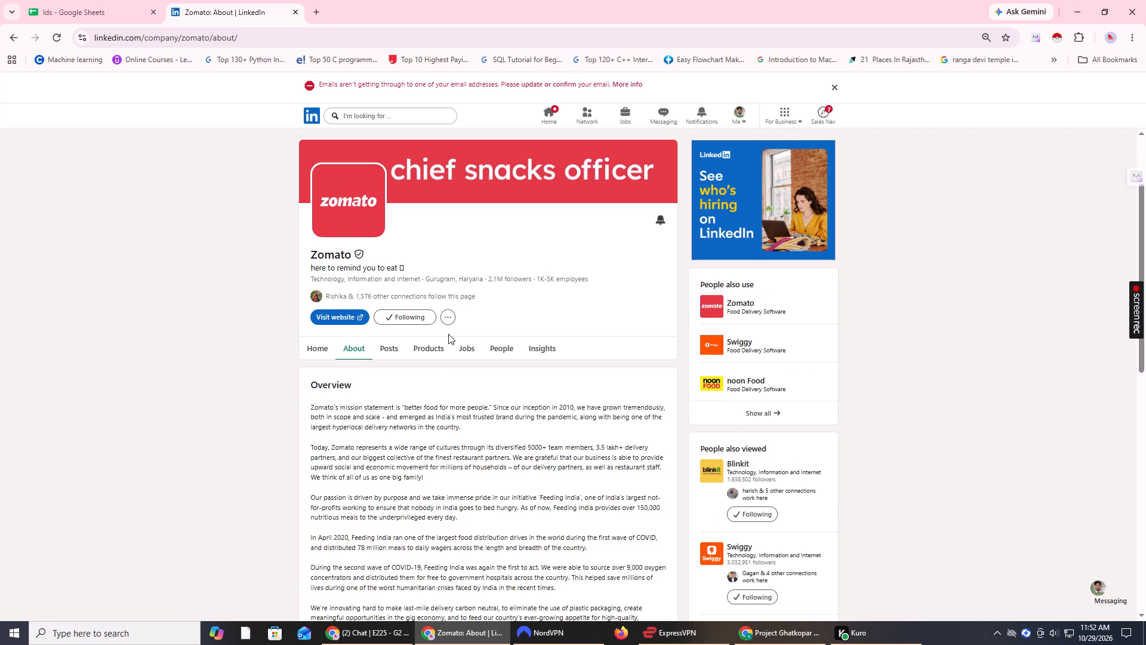
pyautogui.scroll(-4, 448, 334)
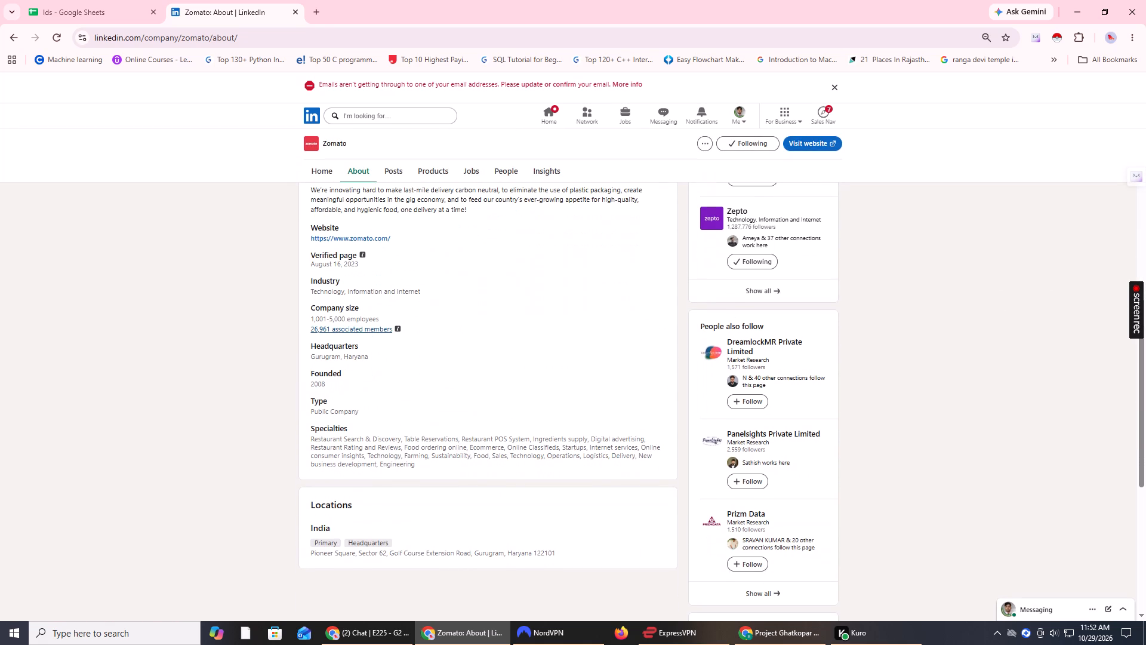
pyautogui.tripleClick(341, 290)
pyautogui.hotkey('ctrl', 'c')
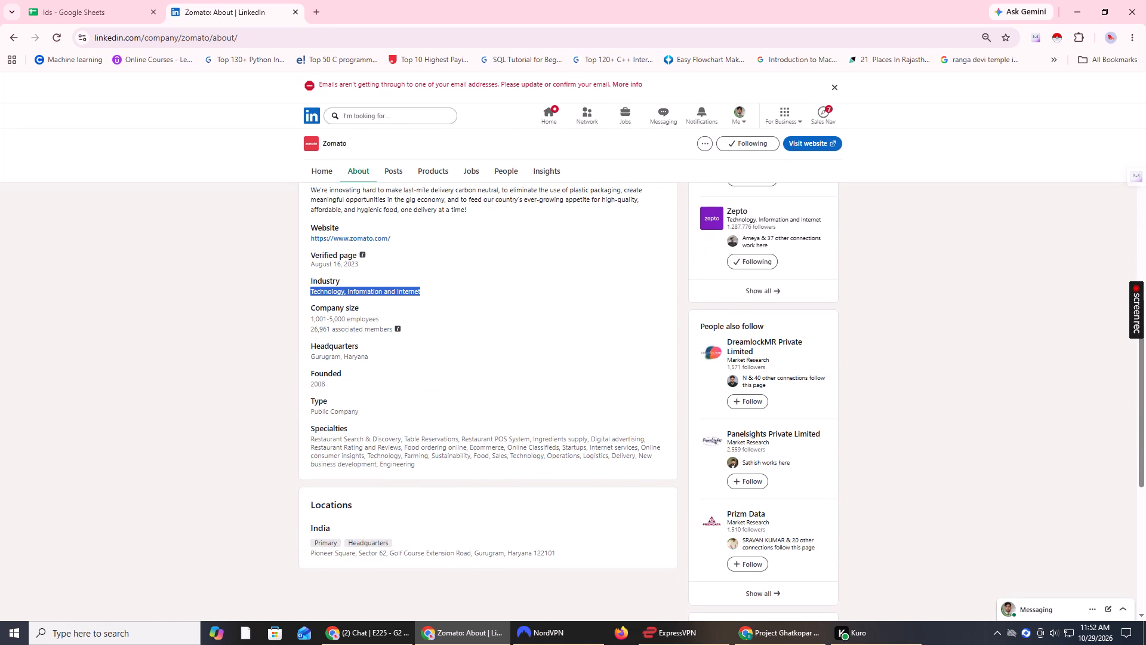
pyautogui.click(98, 0)
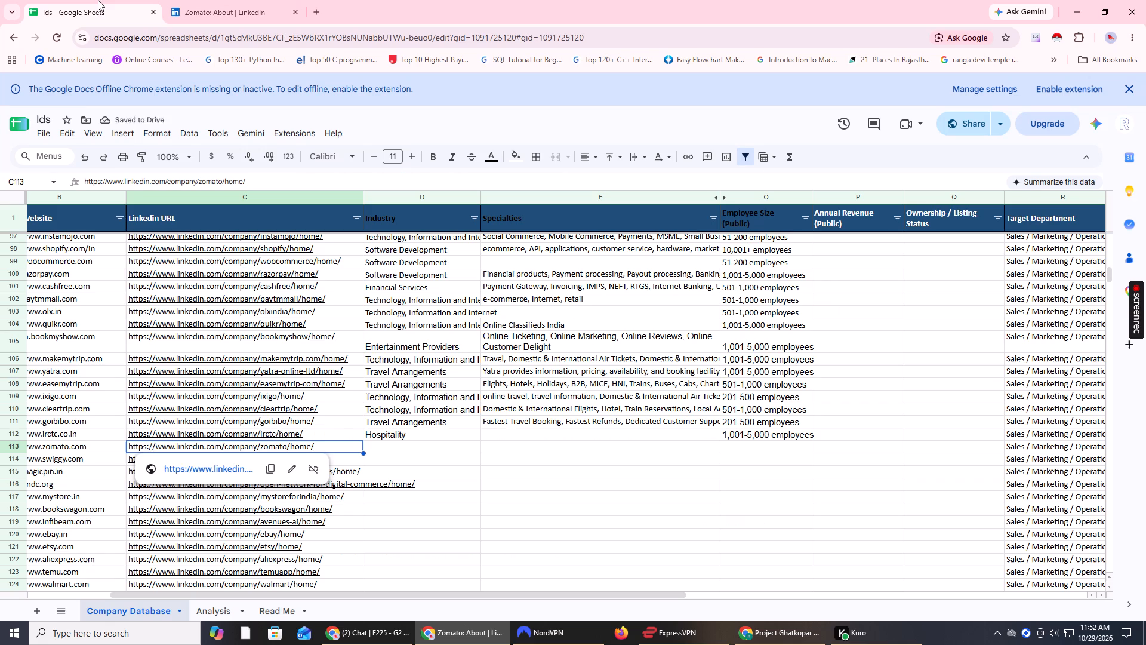
pyautogui.click(392, 448)
pyautogui.hotkey('ctrl', 'v')
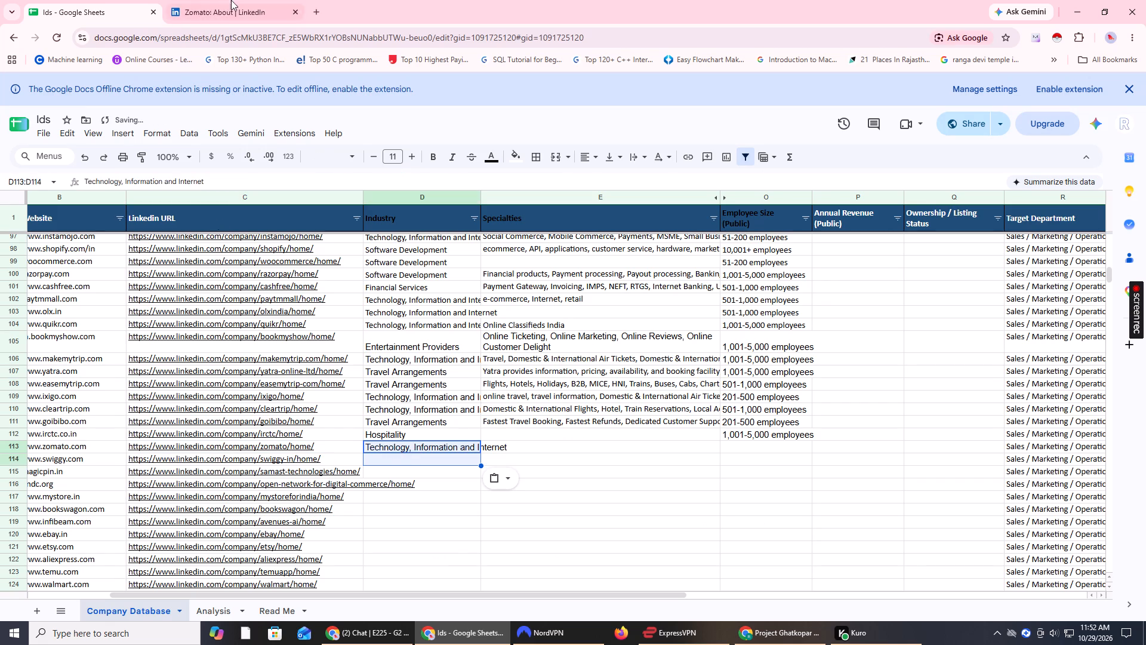
# Copy Zomato's company size, 1,001-5,000 employees, from LinkedIn into the Employee Size cell of row 113.
pyautogui.click(237, 0)
pyautogui.tripleClick(342, 318)
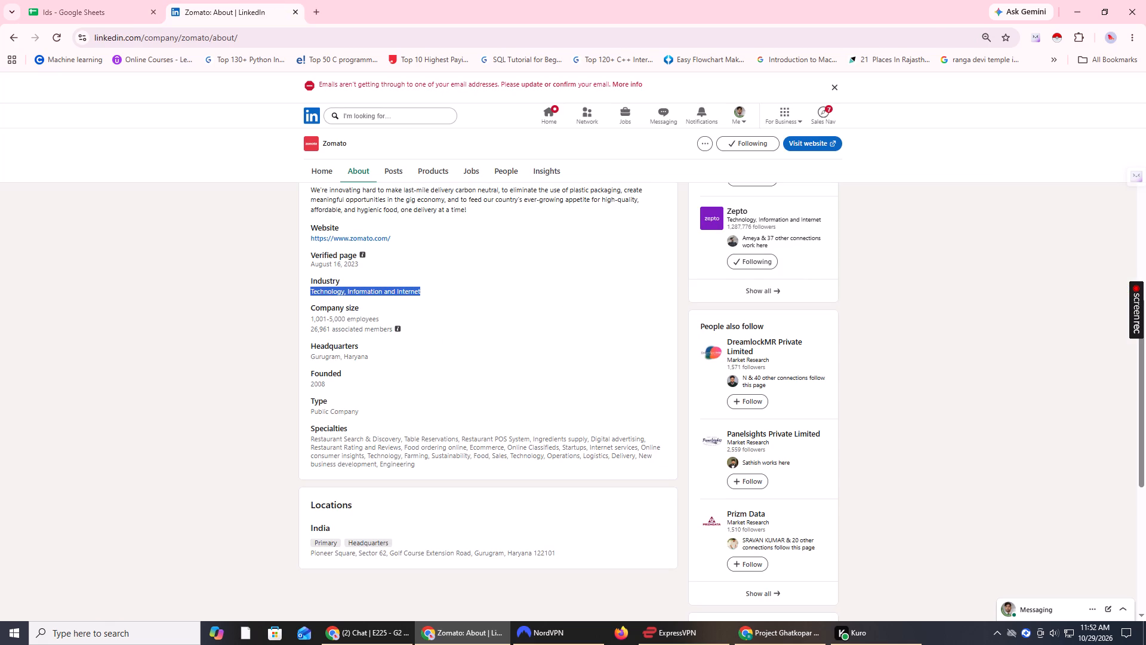
pyautogui.hotkey('ctrl', 'c')
pyautogui.click(98, 0)
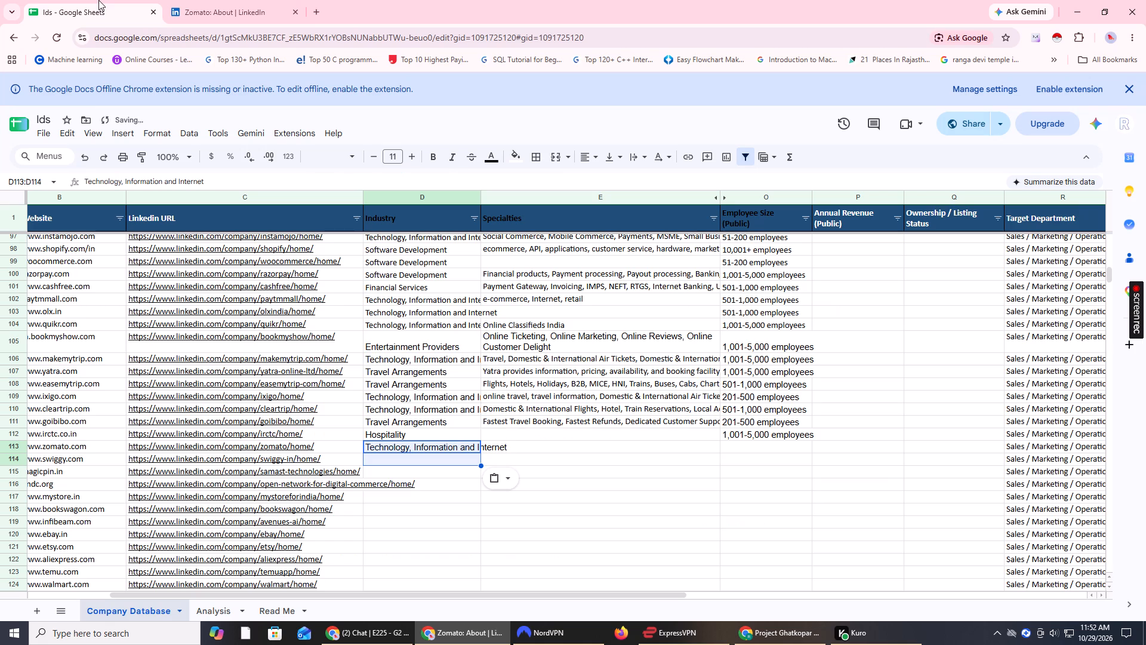
pyautogui.click(744, 449)
pyautogui.hotkey('ctrl', 'v')
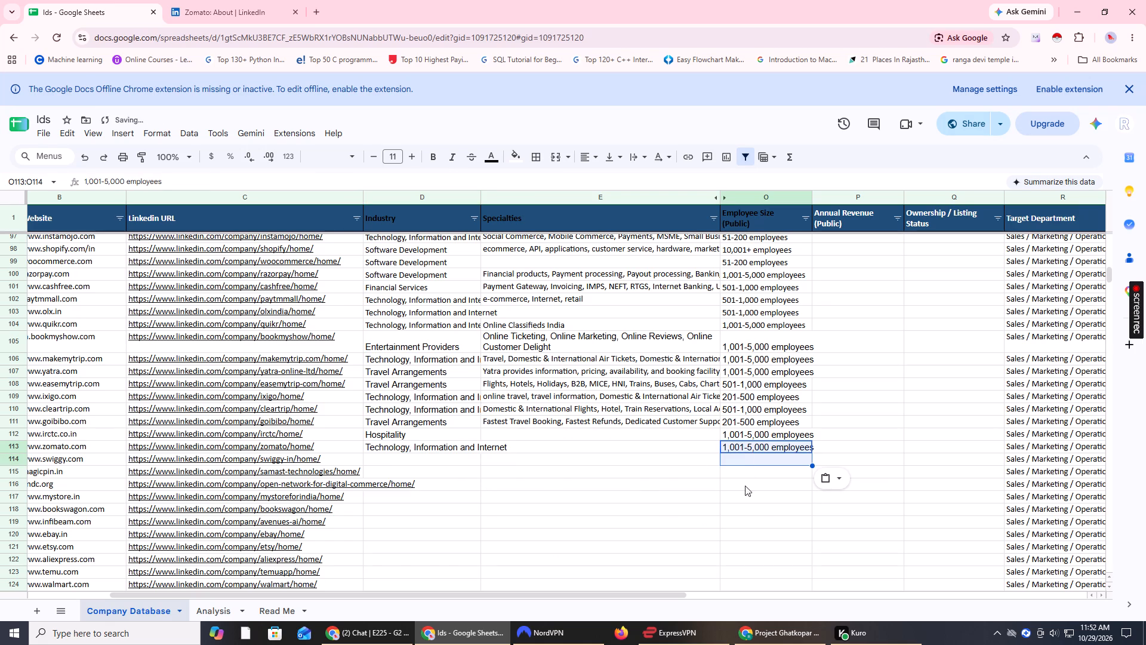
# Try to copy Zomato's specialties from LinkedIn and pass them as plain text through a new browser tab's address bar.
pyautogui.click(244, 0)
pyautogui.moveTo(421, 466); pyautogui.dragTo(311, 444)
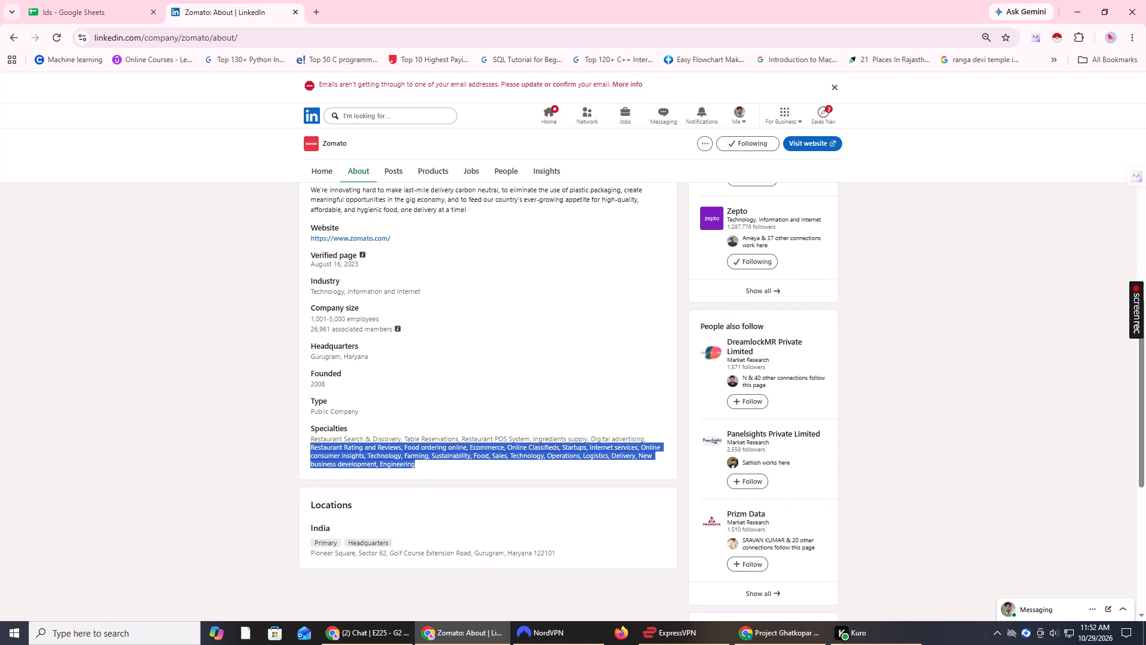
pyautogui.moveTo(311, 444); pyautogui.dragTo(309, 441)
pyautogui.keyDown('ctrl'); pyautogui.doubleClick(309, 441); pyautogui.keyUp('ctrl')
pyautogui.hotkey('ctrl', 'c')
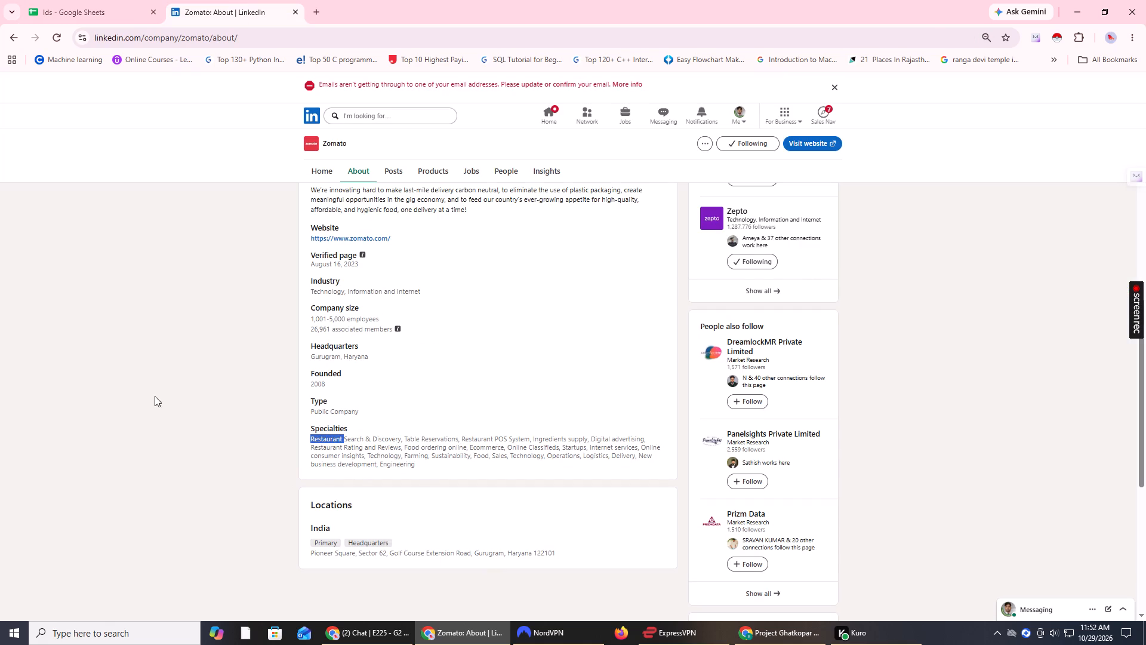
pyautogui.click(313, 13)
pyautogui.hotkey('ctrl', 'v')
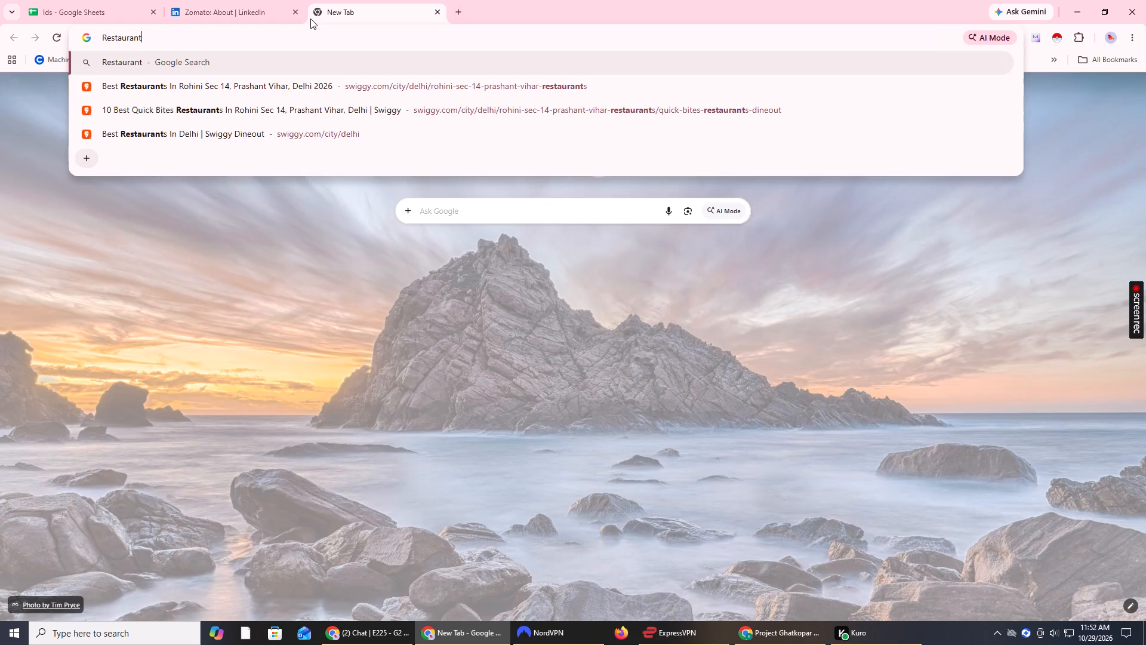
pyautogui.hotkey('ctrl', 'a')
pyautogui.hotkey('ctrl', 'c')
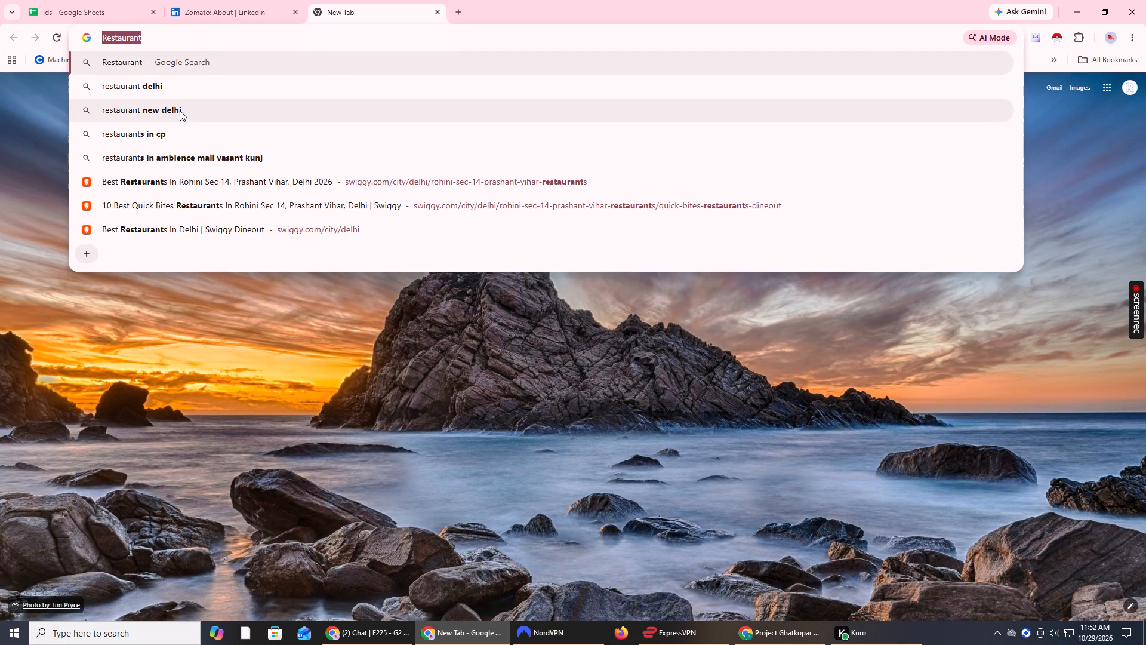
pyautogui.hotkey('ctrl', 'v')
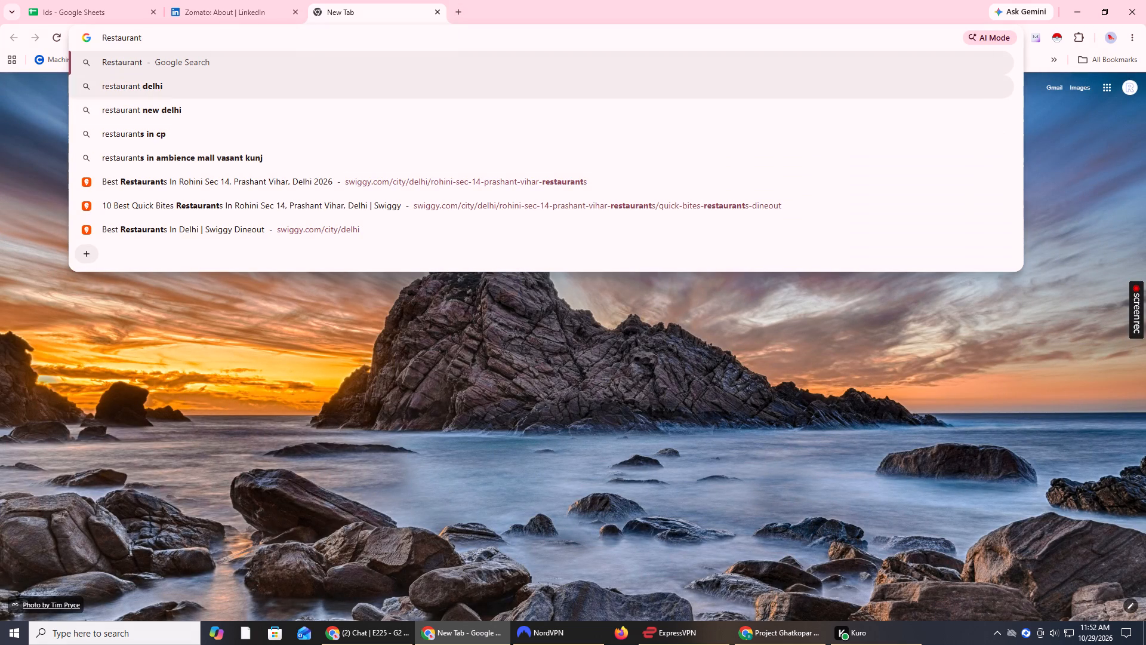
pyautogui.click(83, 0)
# Copy Zomato's full specialties list from LinkedIn, paste it into the new tab's address bar and recopy it as plain text.
pyautogui.click(183, 0)
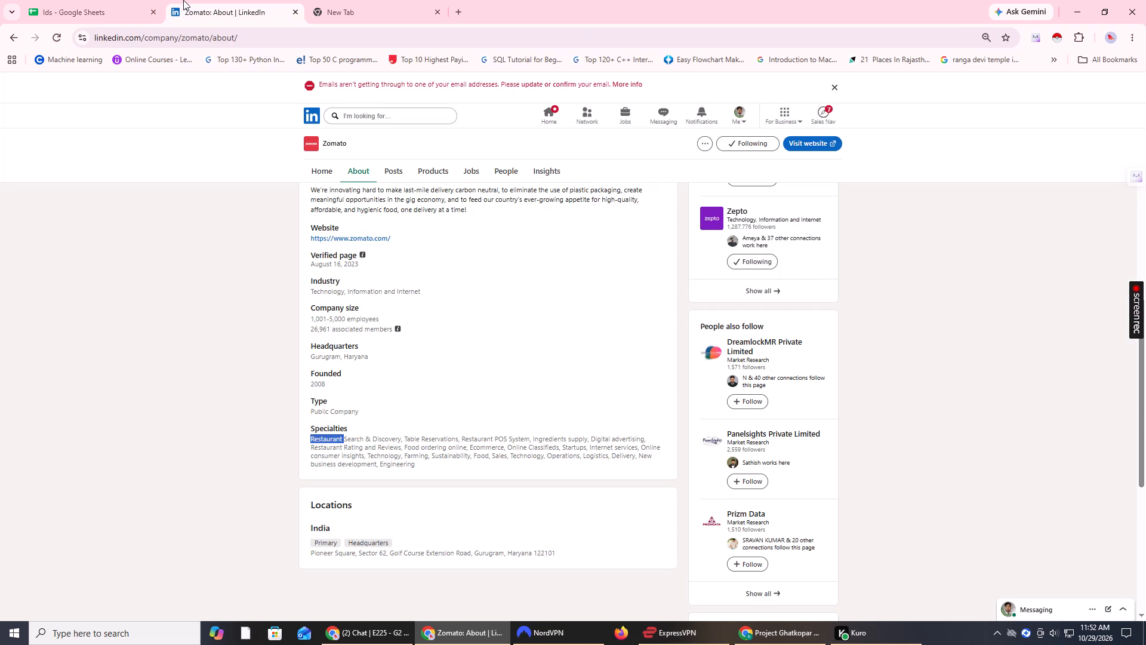
pyautogui.click(356, 471)
pyautogui.moveTo(419, 471); pyautogui.dragTo(343, 454)
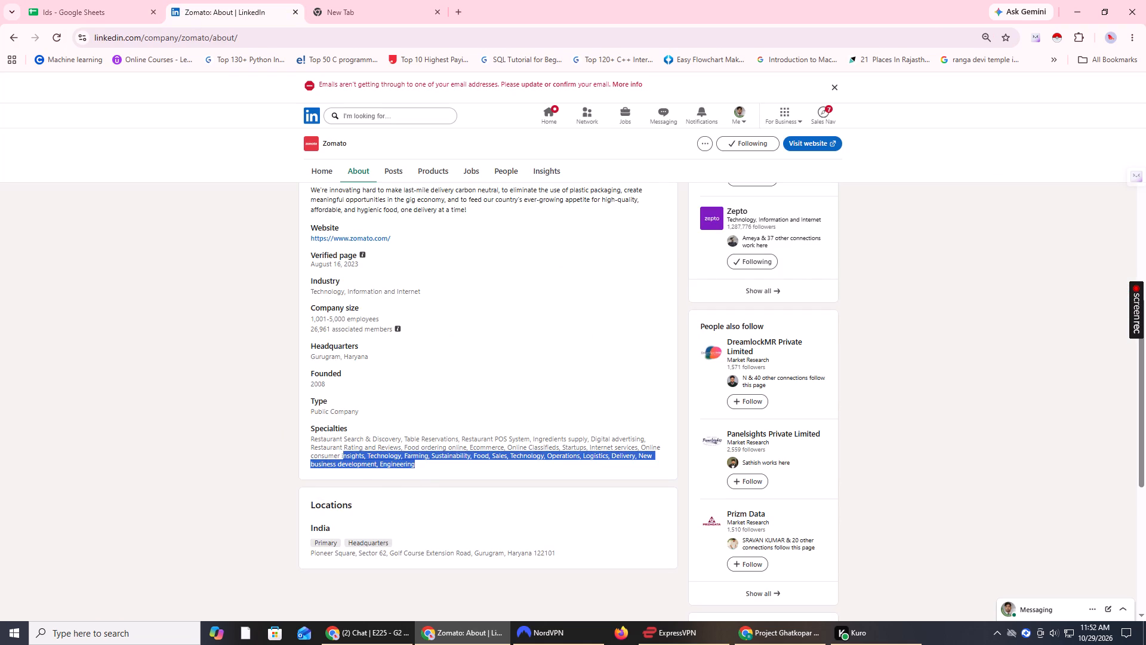
pyautogui.moveTo(343, 454); pyautogui.dragTo(312, 437)
pyautogui.hotkey('ctrl', 'c')
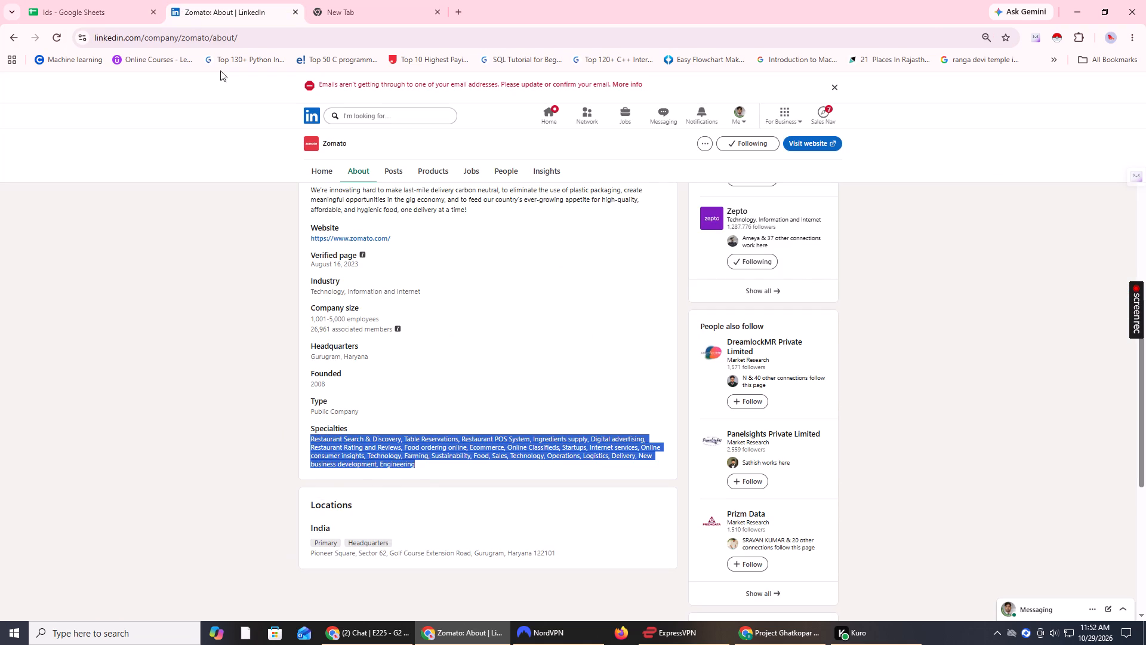
pyautogui.click(363, 0)
pyautogui.click(292, 39)
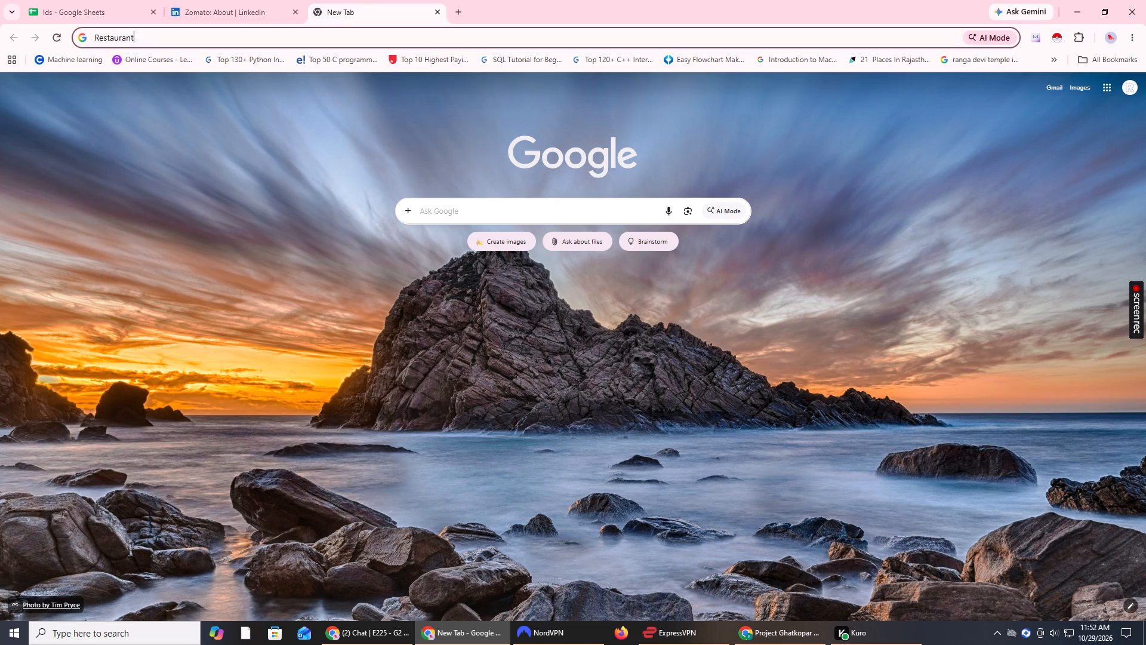
pyautogui.hotkey('ctrl', 'a')
pyautogui.hotkey('ctrl', 'shift', 'v')
pyautogui.tripleClick(258, 39)
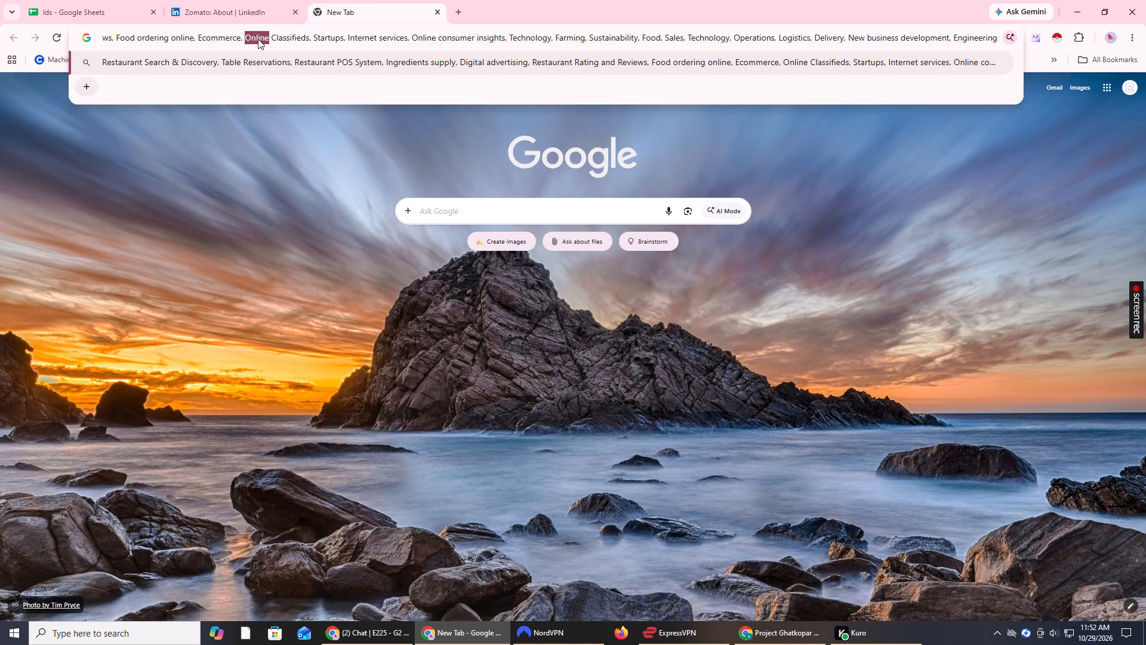
pyautogui.click(258, 39)
pyautogui.hotkey('ctrl', 'a')
pyautogui.hotkey('ctrl', 'c')
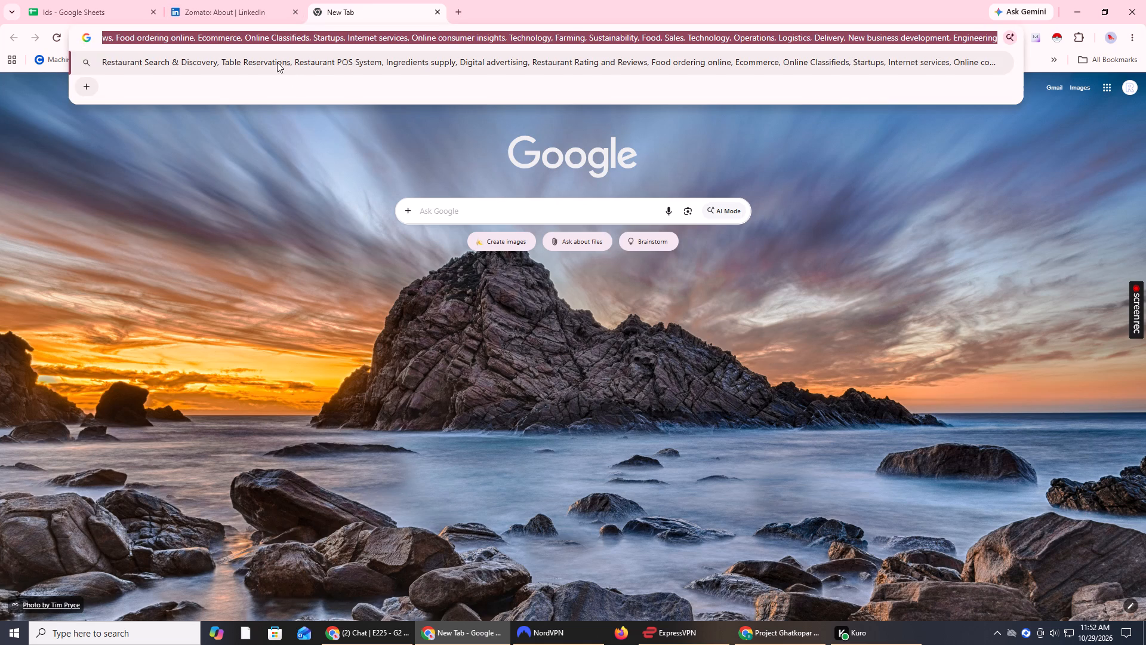
# Paste Zomato's specialties list into the Specialties cell of row 113.
pyautogui.click(234, 0)
pyautogui.click(90, 0)
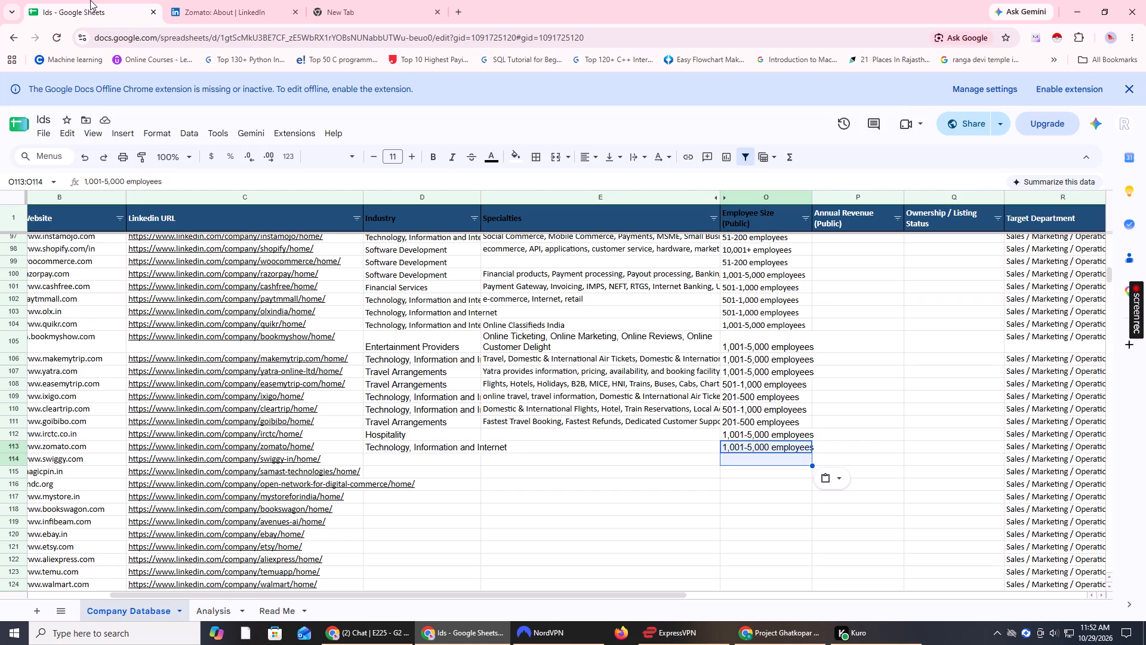
pyautogui.click(511, 448)
pyautogui.click(511, 448)
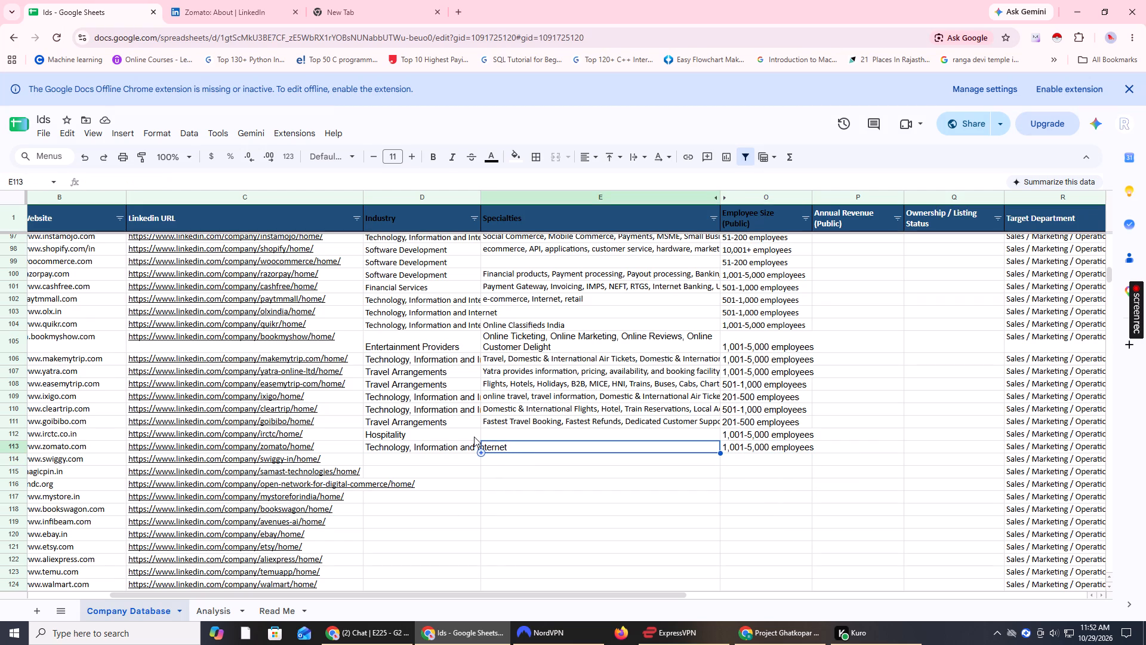
pyautogui.hotkey('ctrl', 'v')
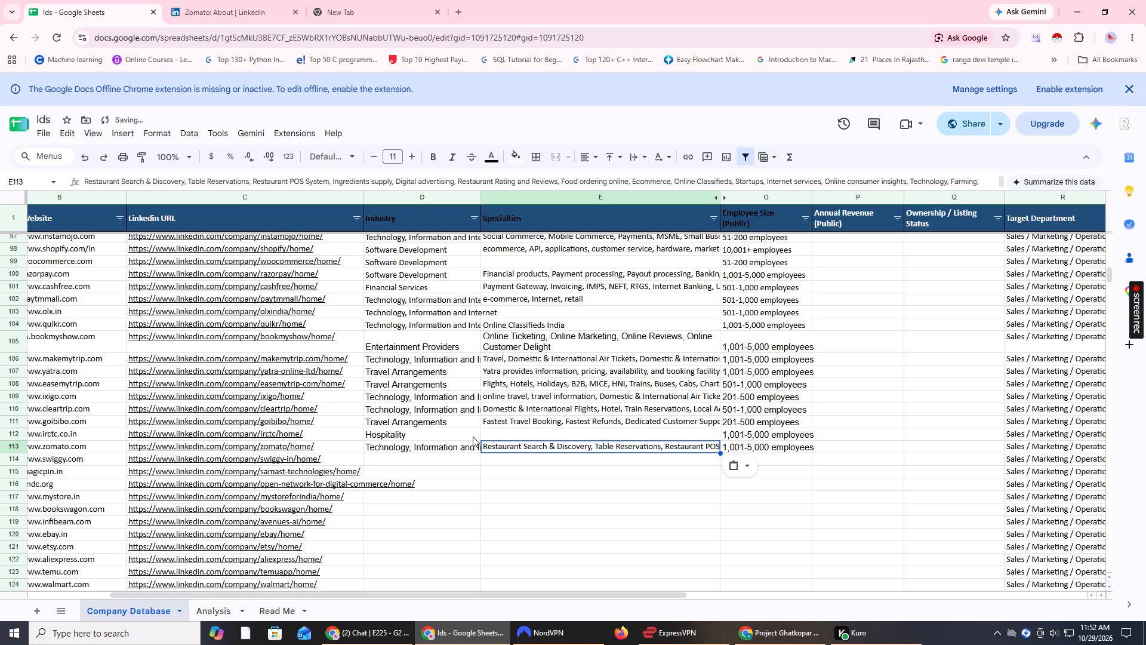
pyautogui.press('Return')
pyautogui.press('Return')
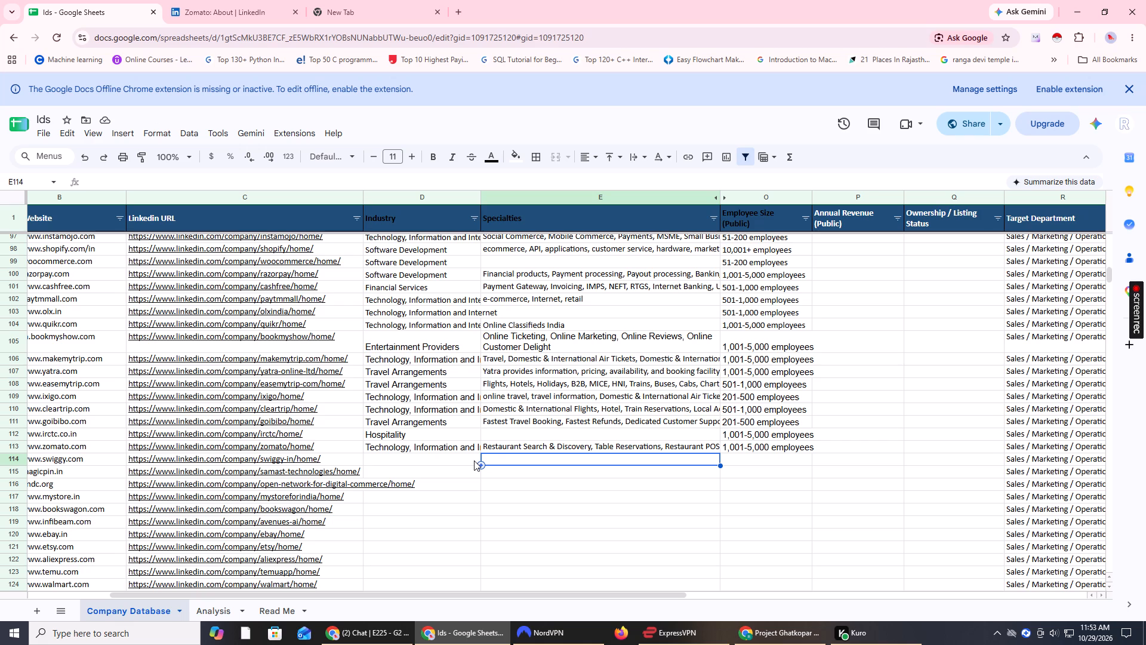
pyautogui.click(496, 483)
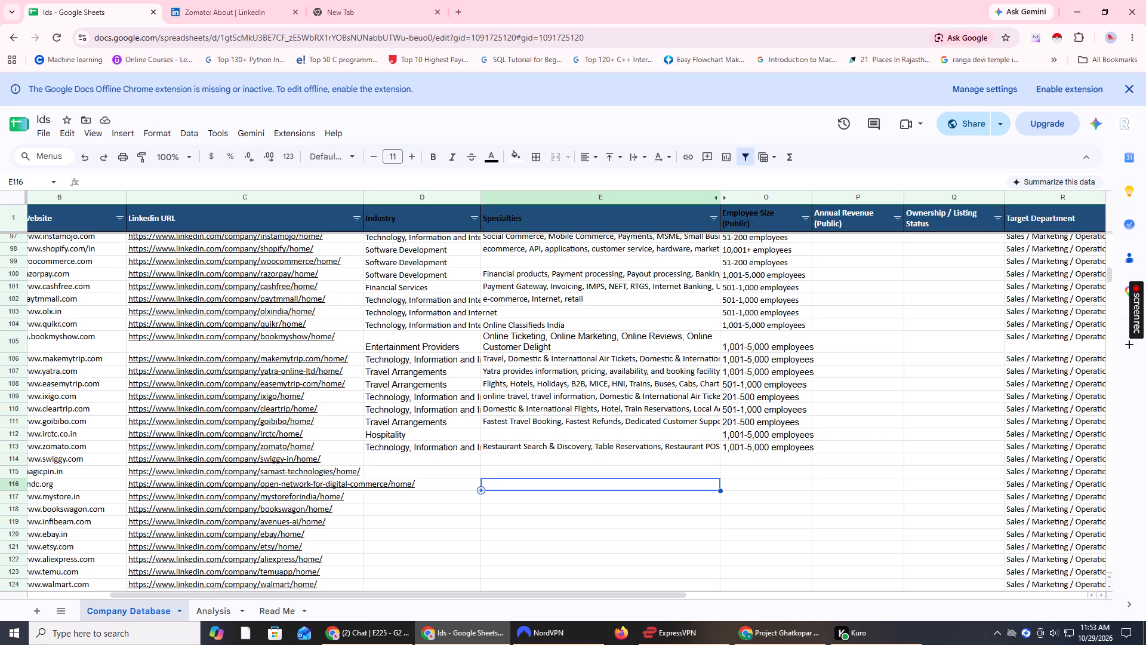
# Open Swiggy's LinkedIn page from its URL in row 114, close the Zomato page and show Swiggy's About section.
pyautogui.click(292, 465)
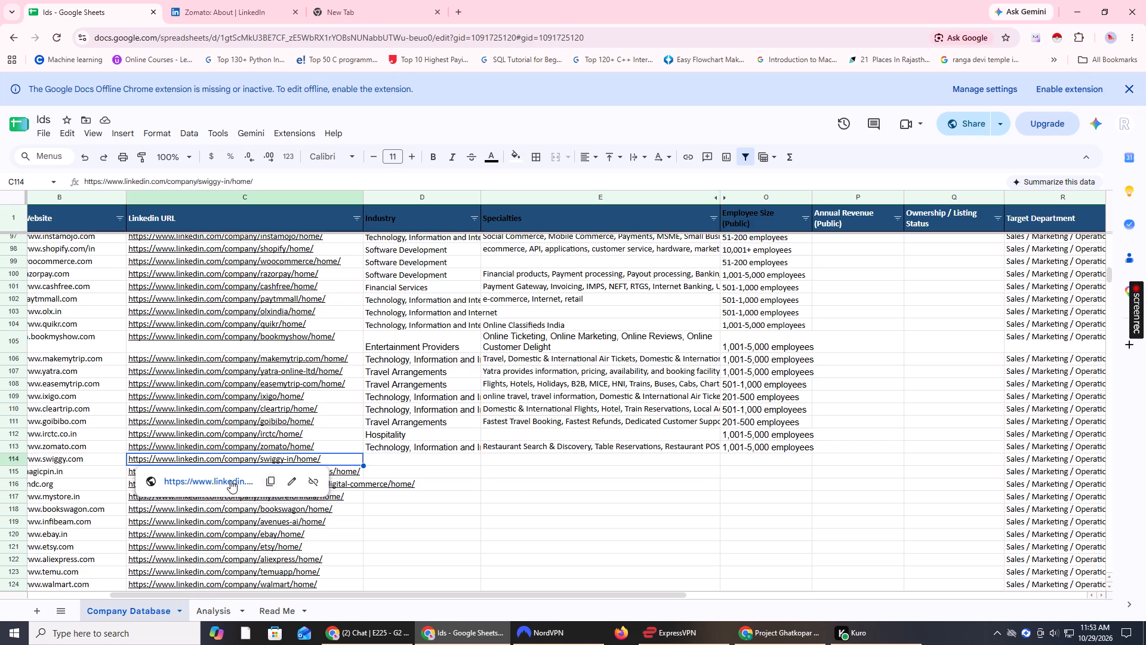
pyautogui.click(216, 482)
pyautogui.click(439, 10)
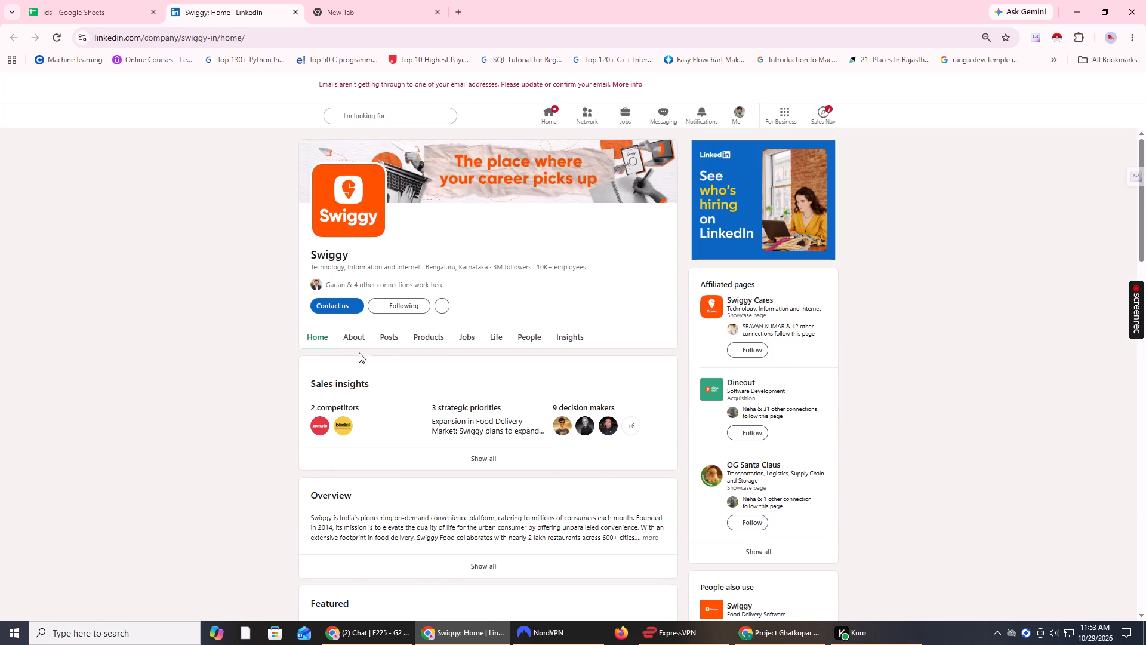
pyautogui.click(350, 336)
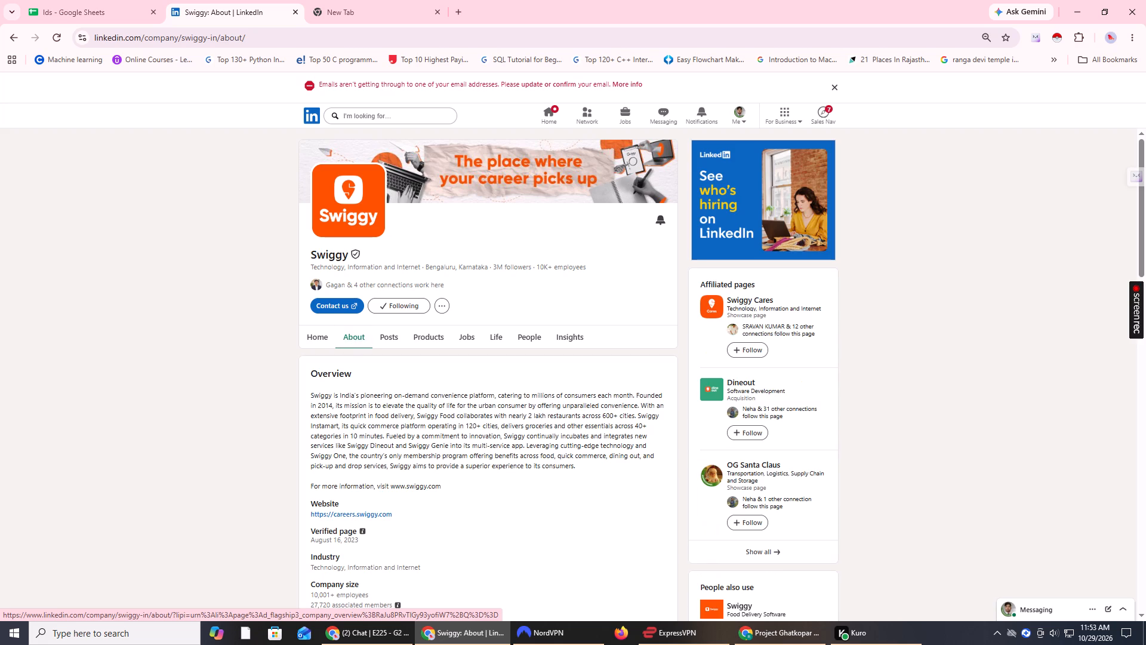
# Copy Swiggy's industry, Technology, Information and Internet, from LinkedIn into the Industry cell of row 114.
pyautogui.scroll(-3, 386, 422)
pyautogui.tripleClick(324, 391)
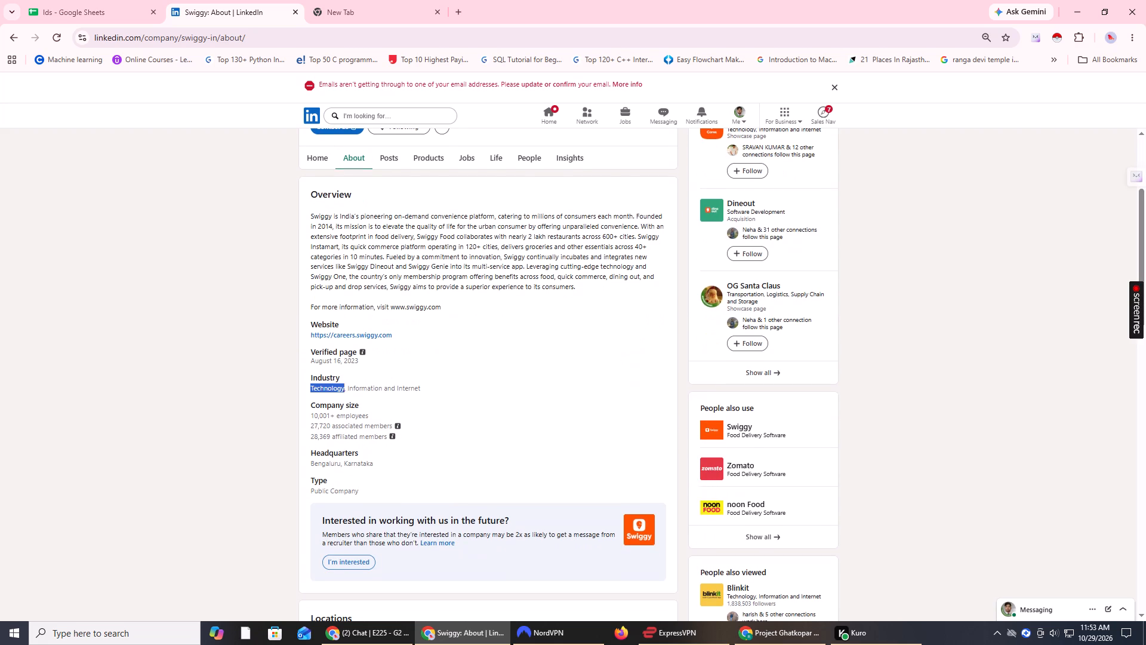
pyautogui.hotkey('ctrl', 'c')
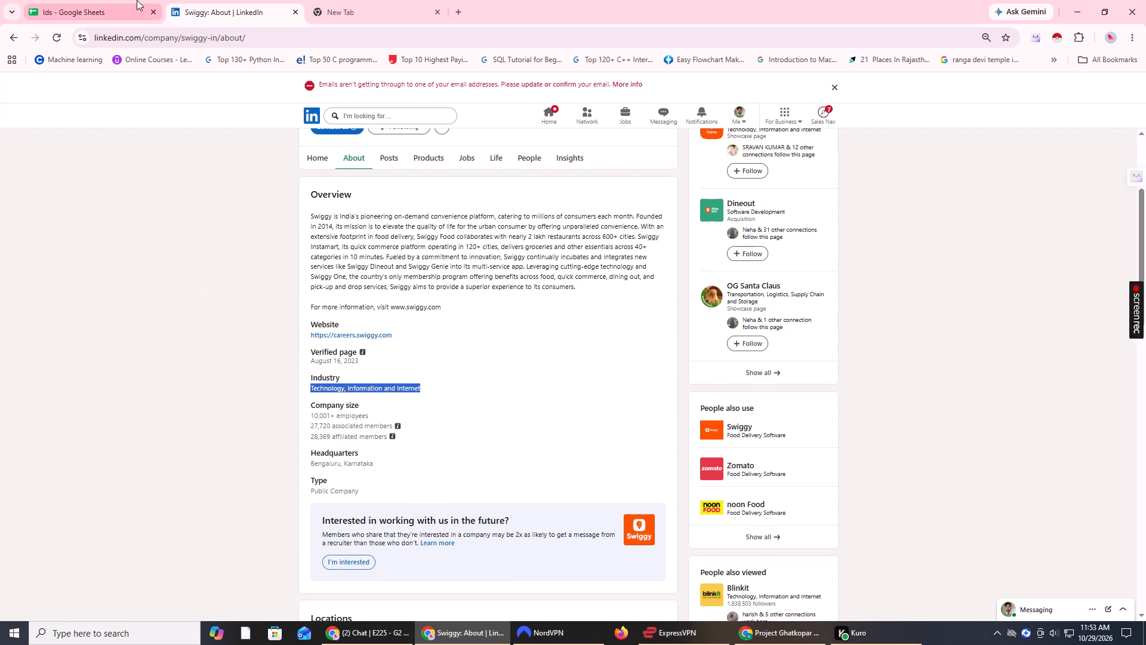
pyautogui.click(137, 0)
pyautogui.click(401, 464)
pyautogui.hotkey('ctrl', 'v')
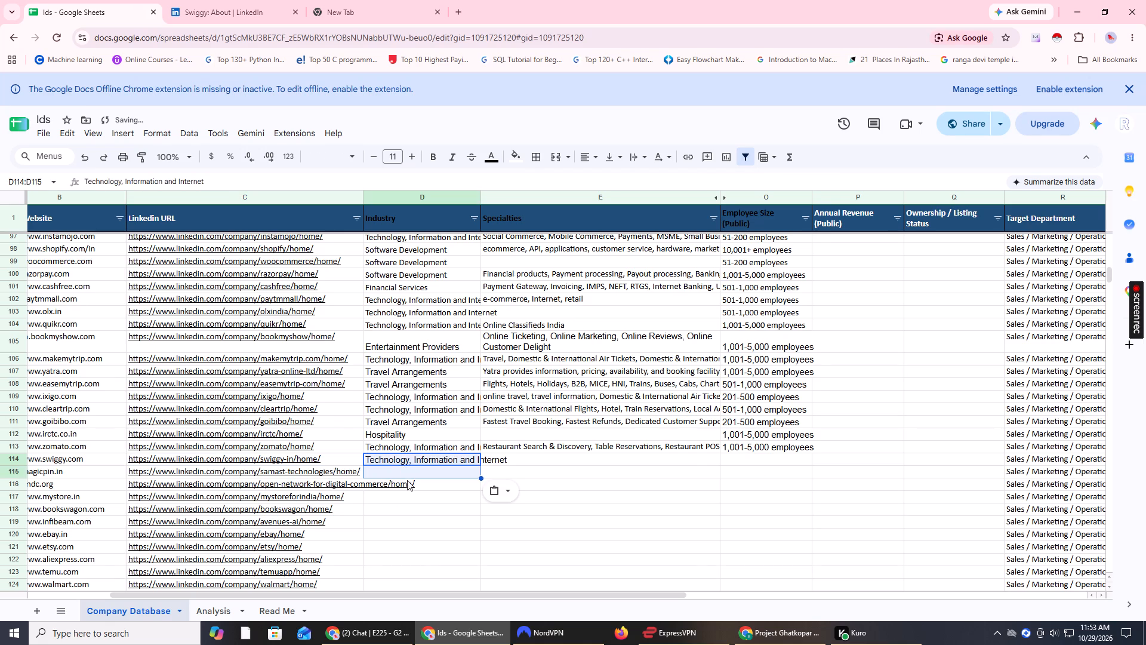
# Copy Swiggy's company size, 10,001+ employees, from LinkedIn into the Employee Size cell of row 114.
pyautogui.click(273, 0)
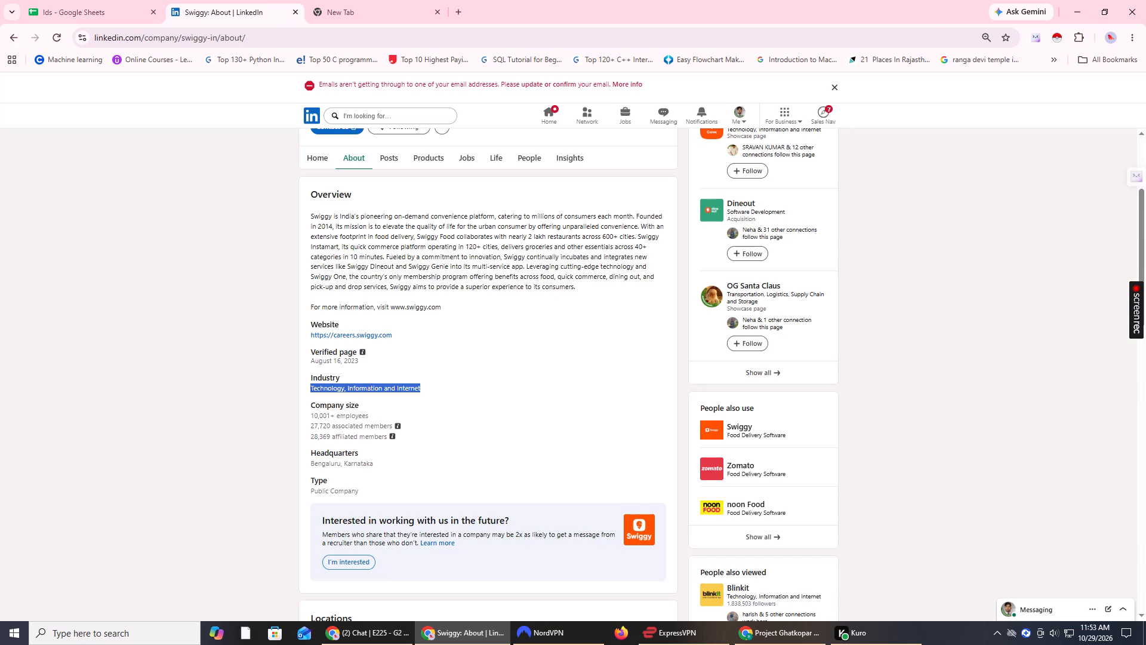
pyautogui.tripleClick(334, 414)
pyautogui.hotkey('ctrl', 'c')
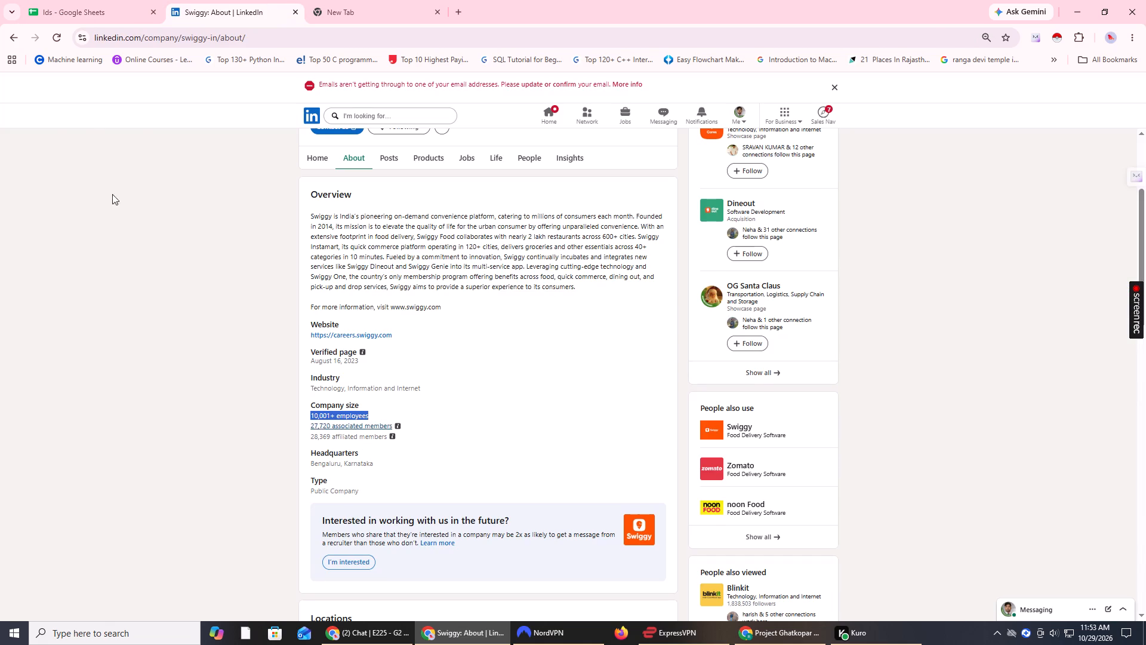
pyautogui.click(101, 0)
pyautogui.click(756, 459)
pyautogui.hotkey('ctrl', 'v')
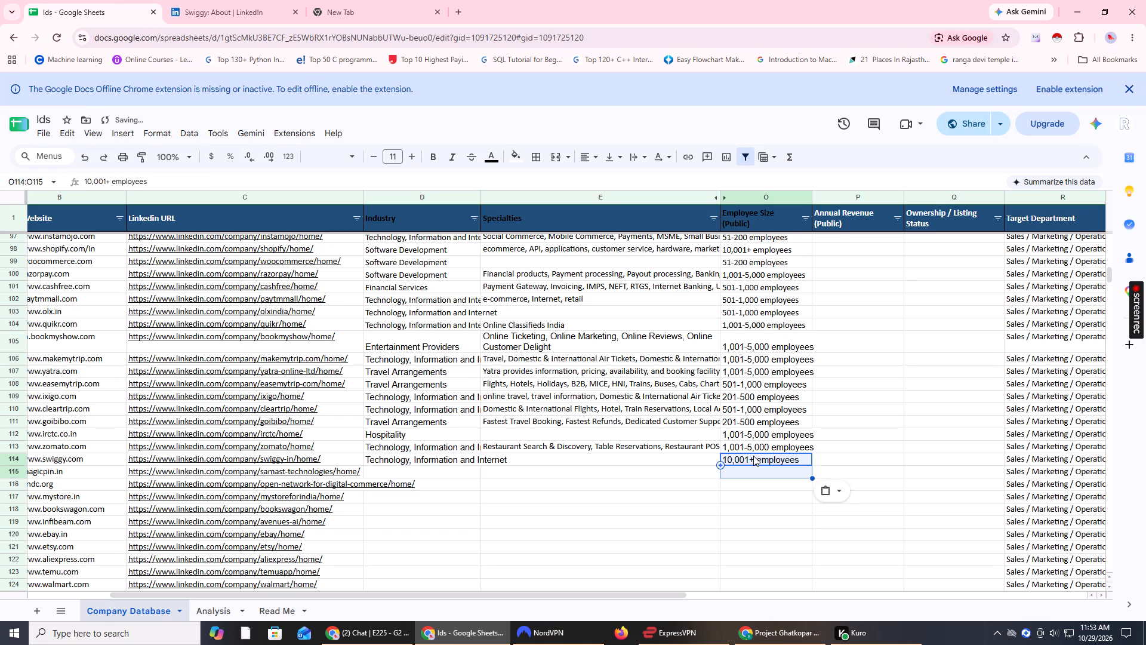
# Open magicpin's LinkedIn page from its URL in row 115, close the Swiggy page and the empty tab, and show magicpin's About section.
pyautogui.click(231, 0)
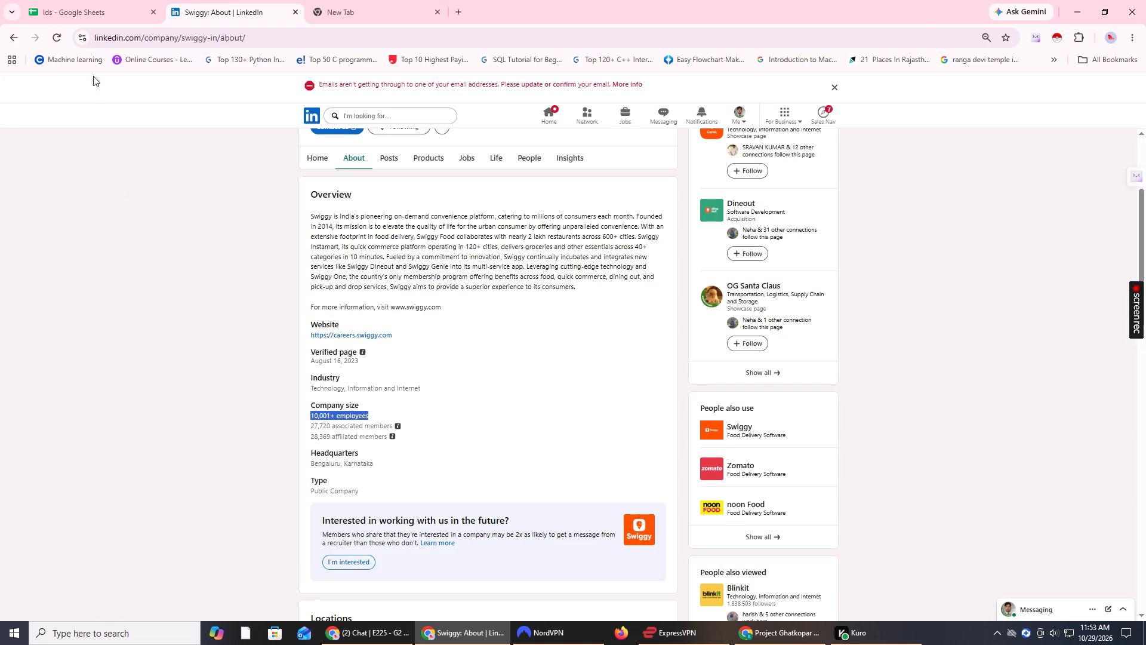
pyautogui.click(82, 0)
pyautogui.click(323, 472)
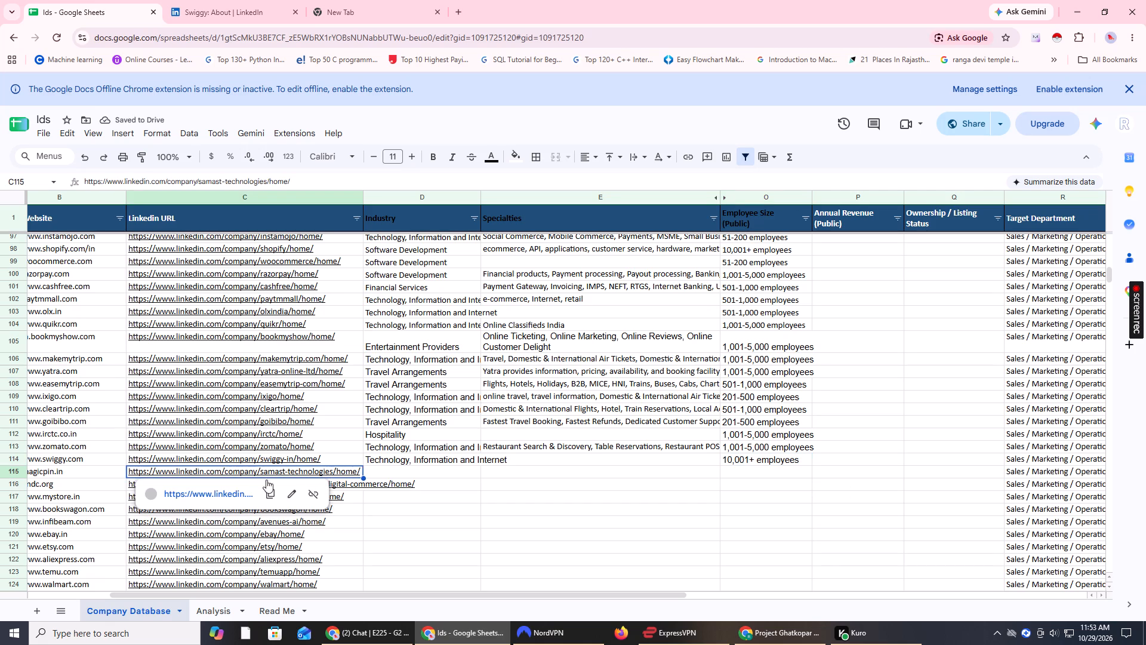
pyautogui.click(219, 492)
pyautogui.click(435, 12)
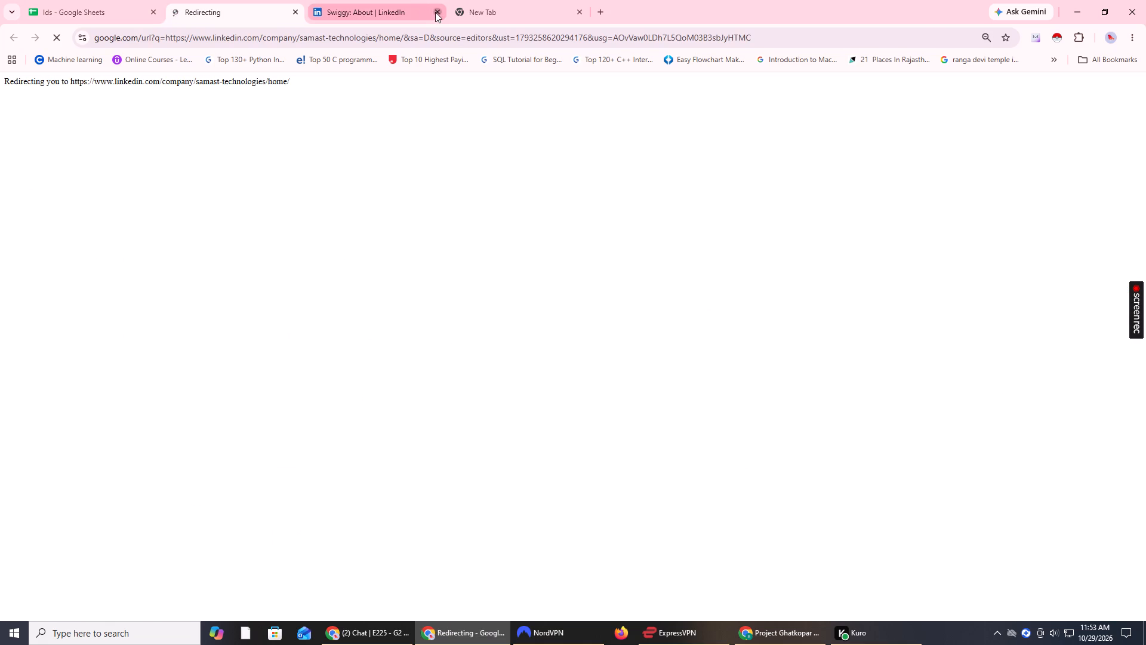
pyautogui.click(435, 12)
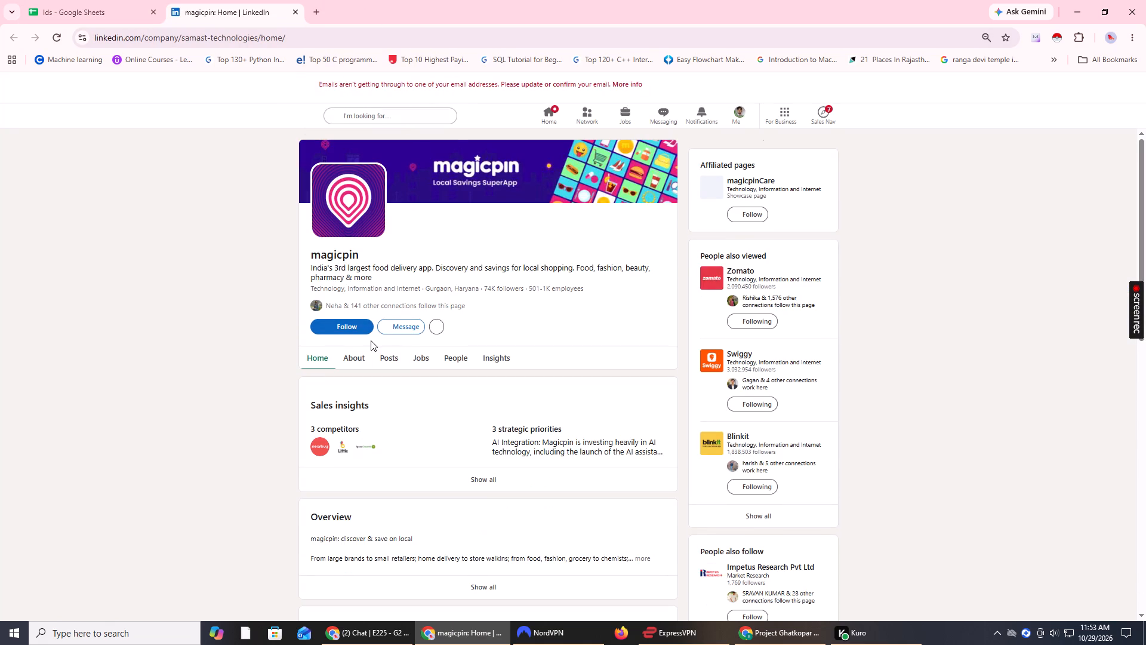
pyautogui.click(352, 349)
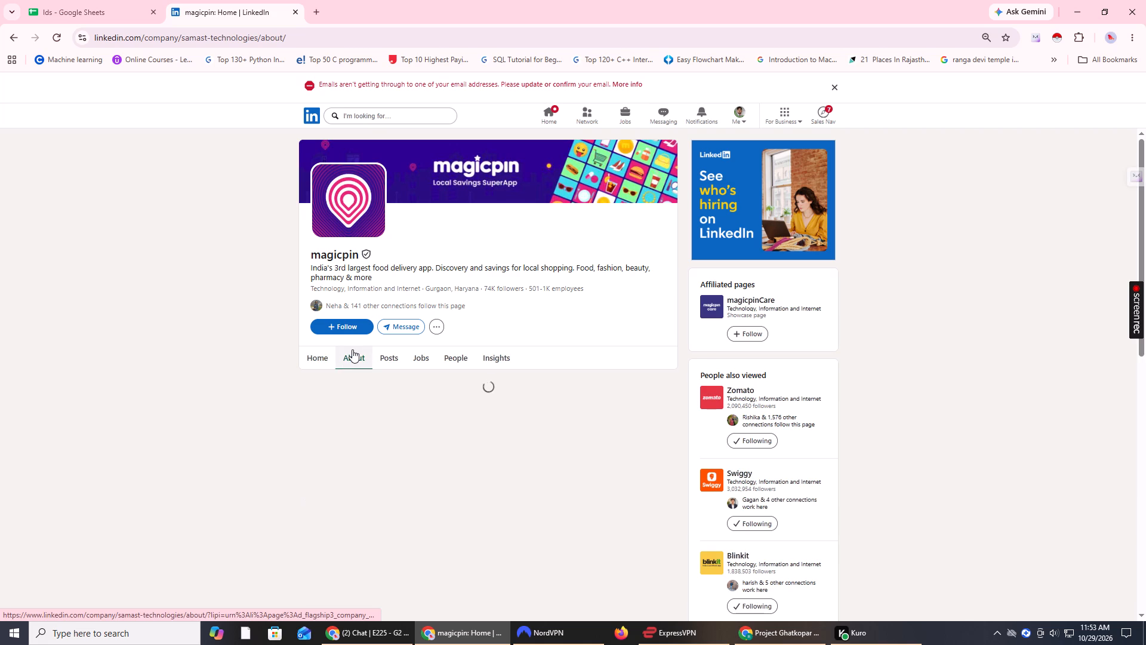
# Copy magicpin's industry, Technology, Information and Internet, from LinkedIn into the Industry cell of row 115.
pyautogui.scroll(-3, 454, 415)
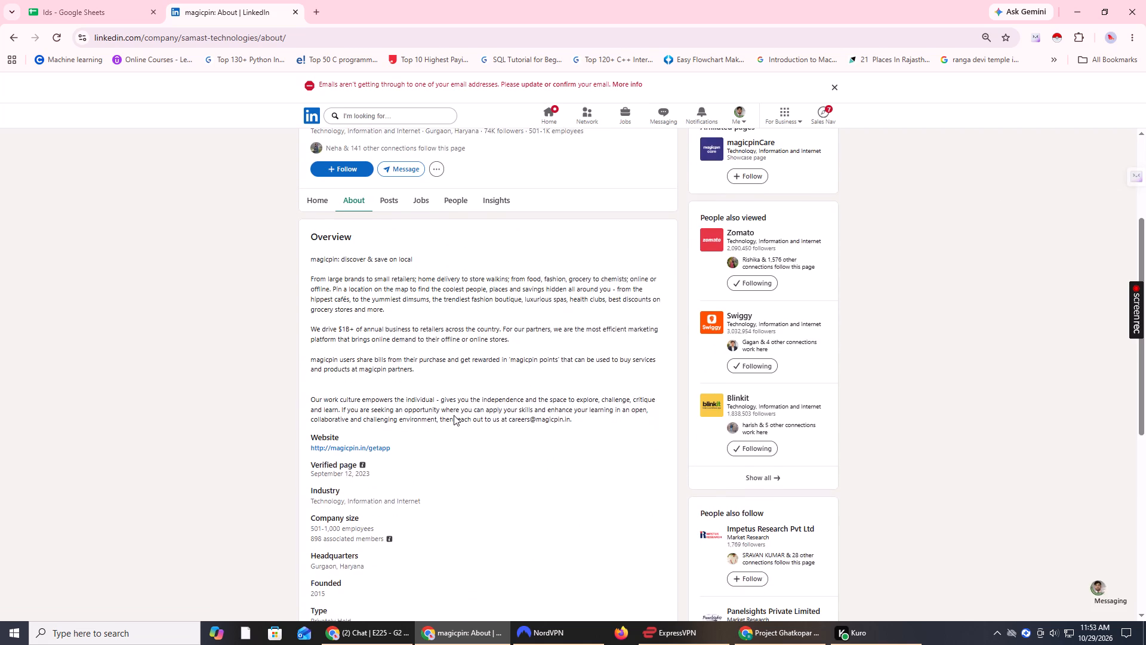
pyautogui.tripleClick(368, 478)
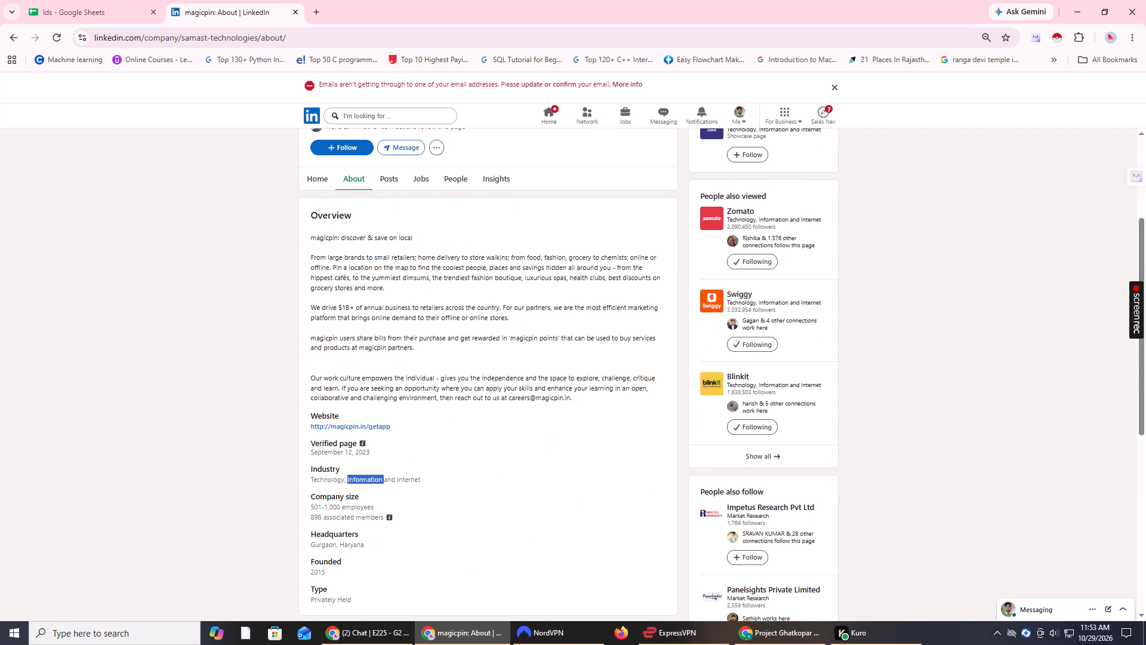
pyautogui.hotkey('ctrl', 'c')
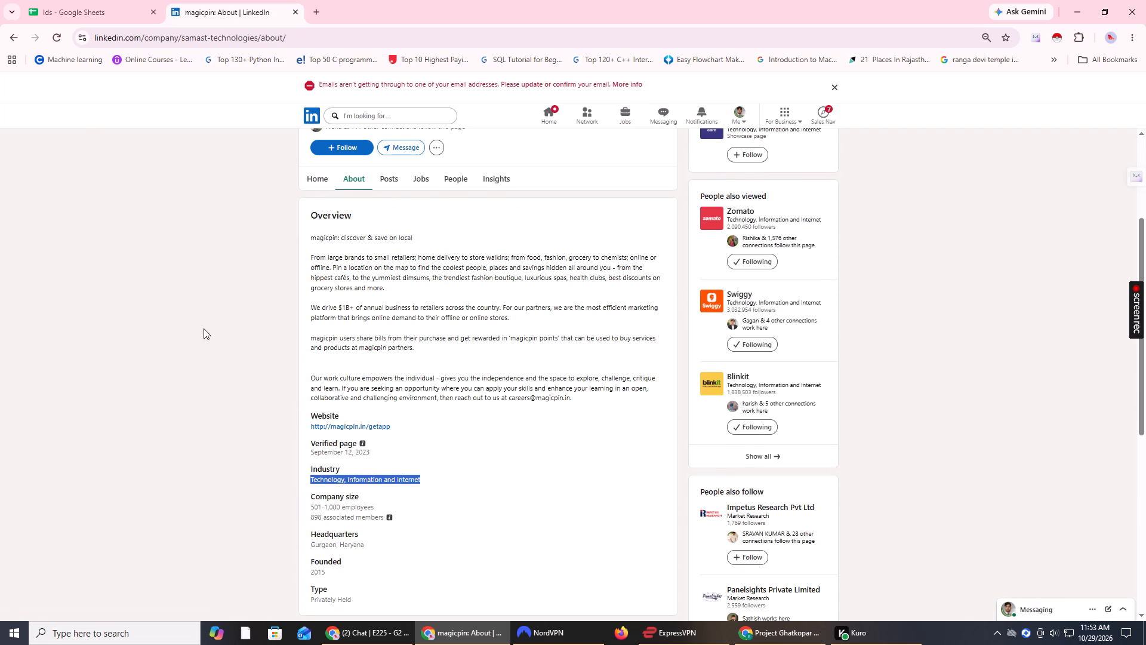
pyautogui.click(83, 0)
pyautogui.click(384, 474)
pyautogui.hotkey('ctrl', 'v')
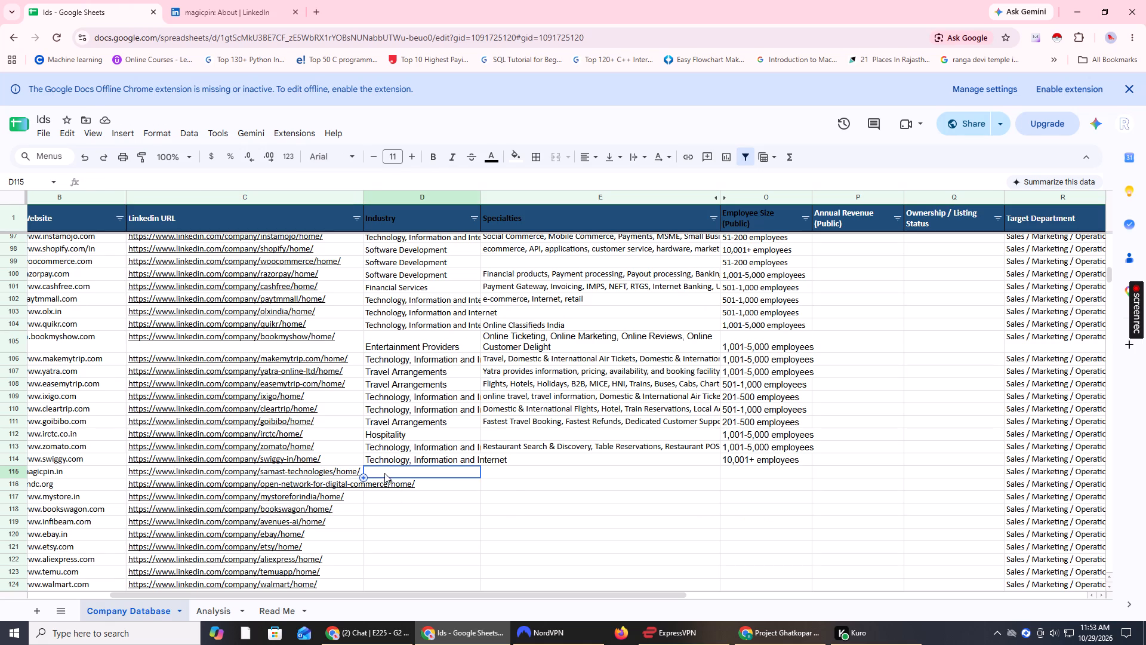
# Copy magicpin's company size, 501-1,000 employees, from LinkedIn into the Employee Size cell of row 115.
pyautogui.click(214, 0)
pyautogui.scroll(-3, 341, 249)
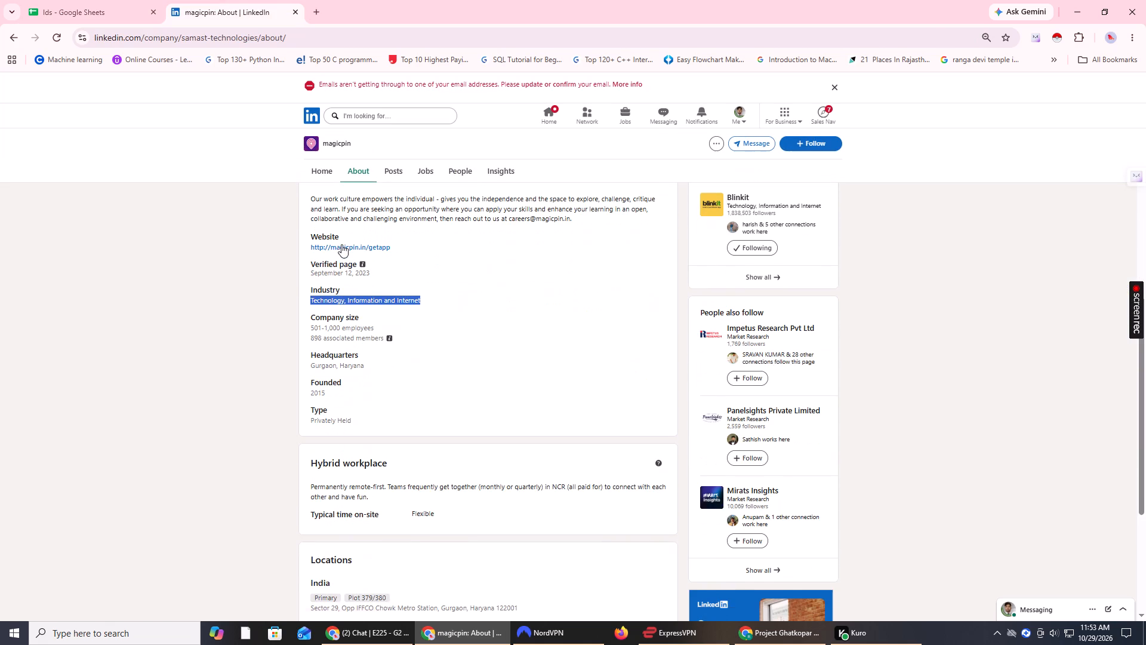
pyautogui.tripleClick(335, 329)
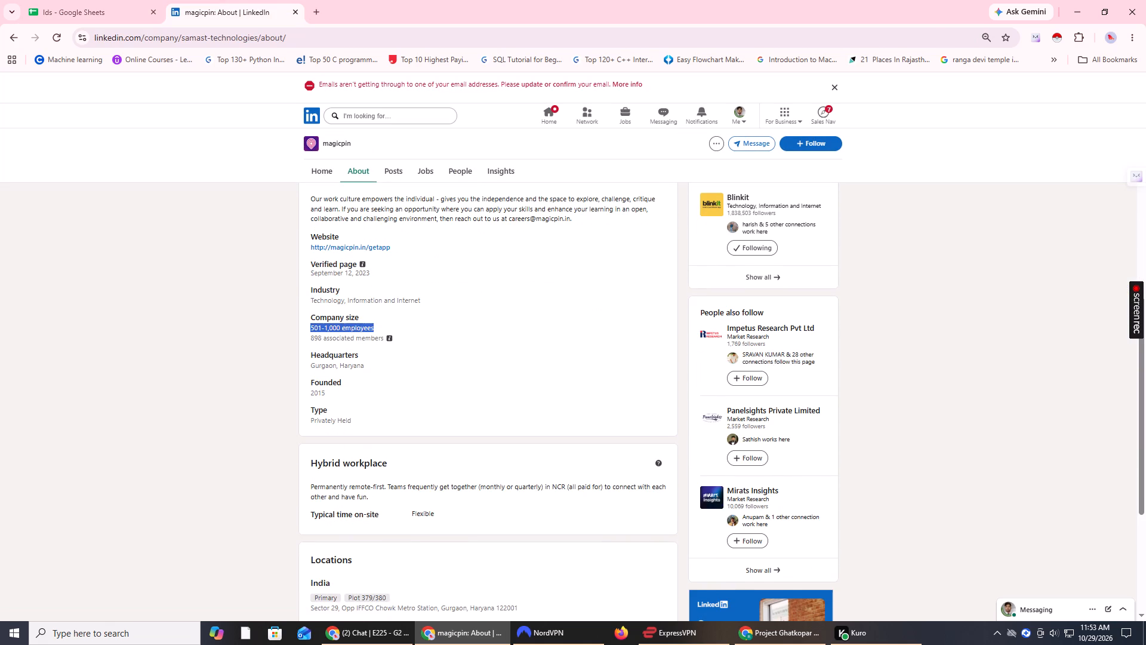
pyautogui.hotkey('ctrl', 'c')
pyautogui.click(47, 0)
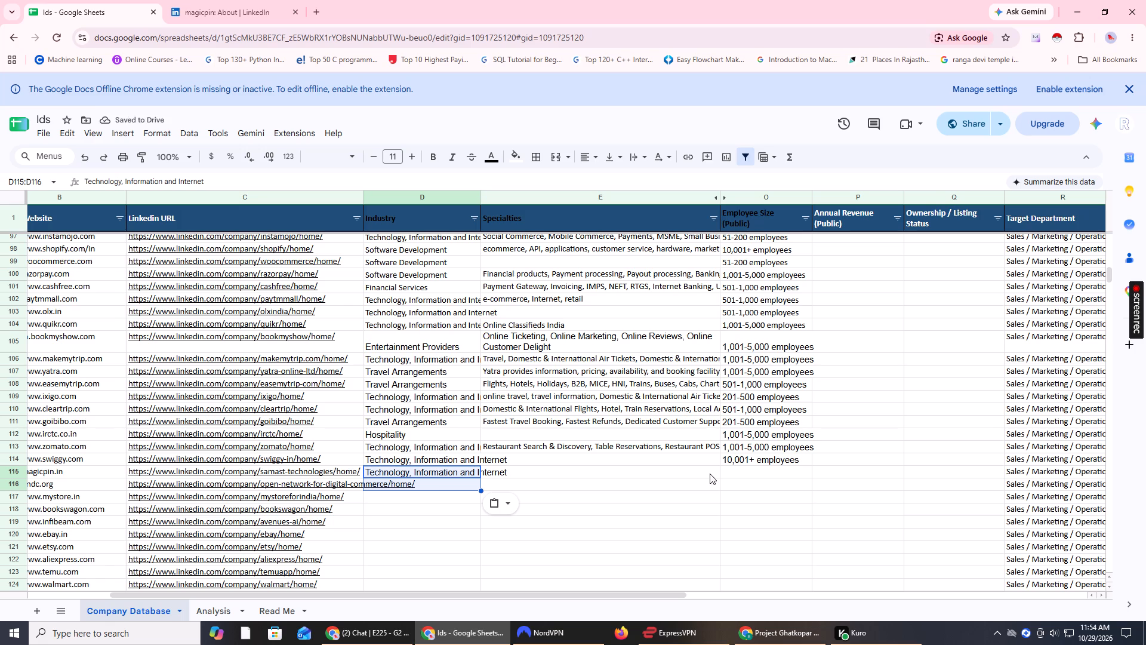
pyautogui.click(739, 474)
pyautogui.hotkey('ctrl', 'v')
pyautogui.click(582, 492)
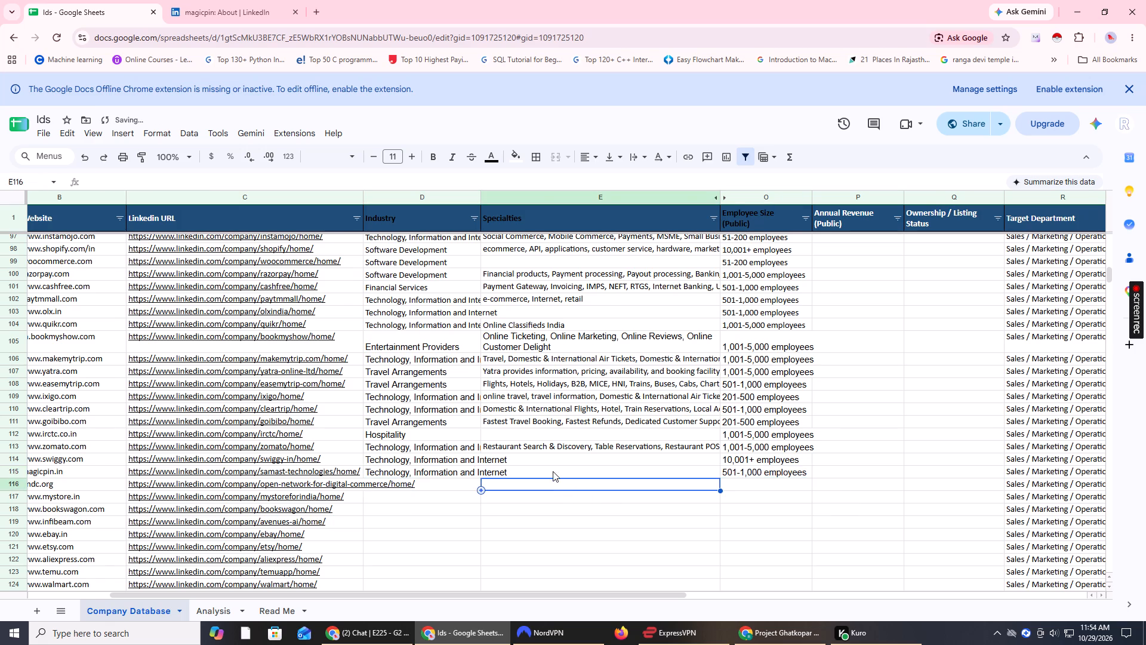
# Open the Open Network For Digital Commerce (ONDC) LinkedIn page from its URL in row 116 and close the magicpin page.
pyautogui.scroll(-2, 553, 471)
pyautogui.click(281, 364)
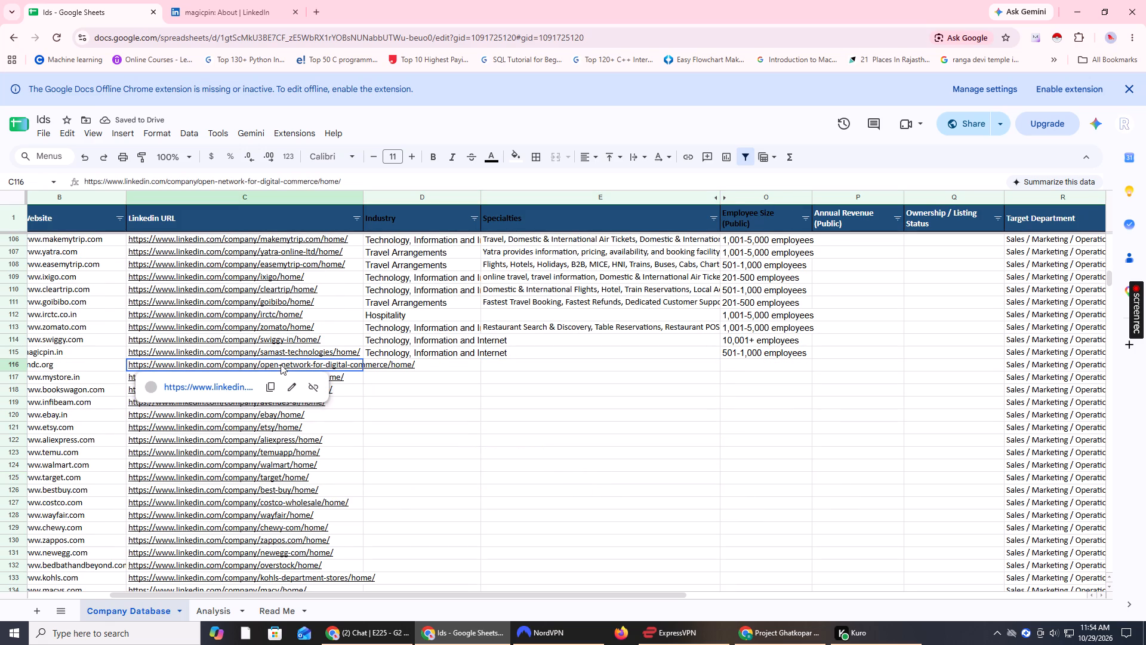
pyautogui.click(221, 390)
pyautogui.click(435, 11)
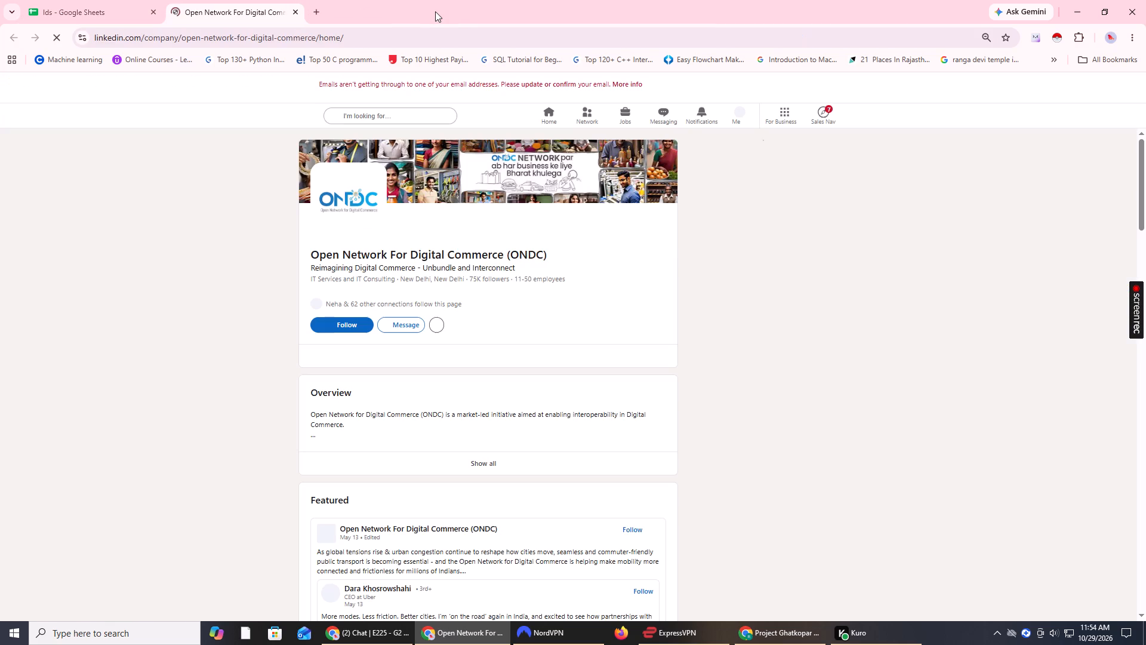
# Try to follow ONDC on LinkedIn and show its About section.
pyautogui.click(343, 322)
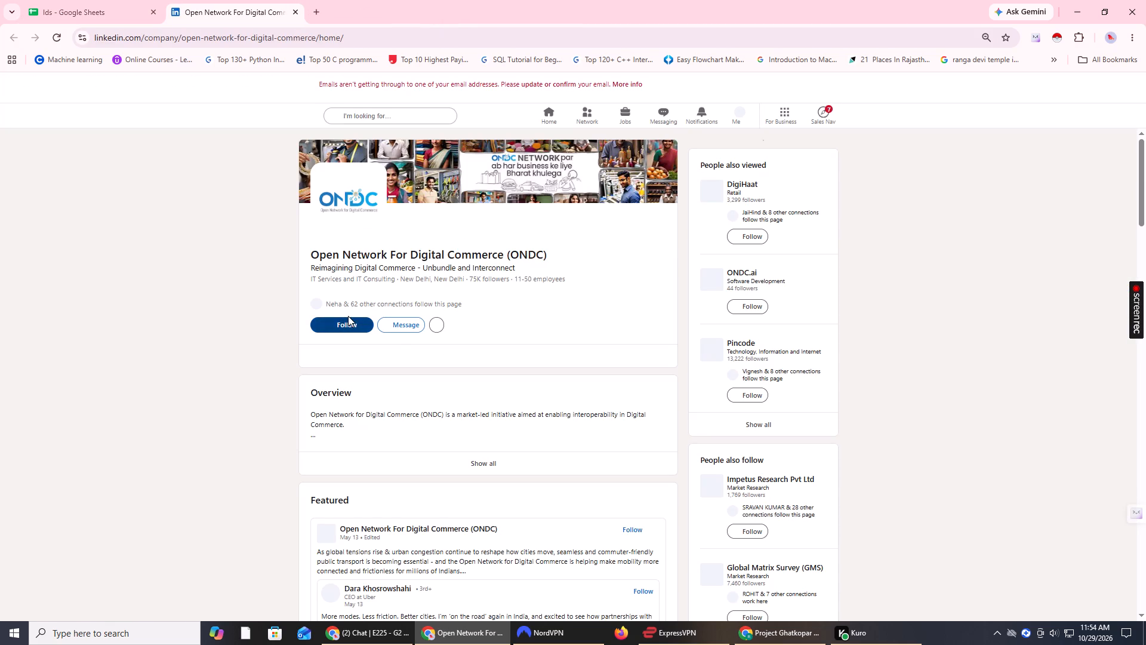
pyautogui.click(357, 349)
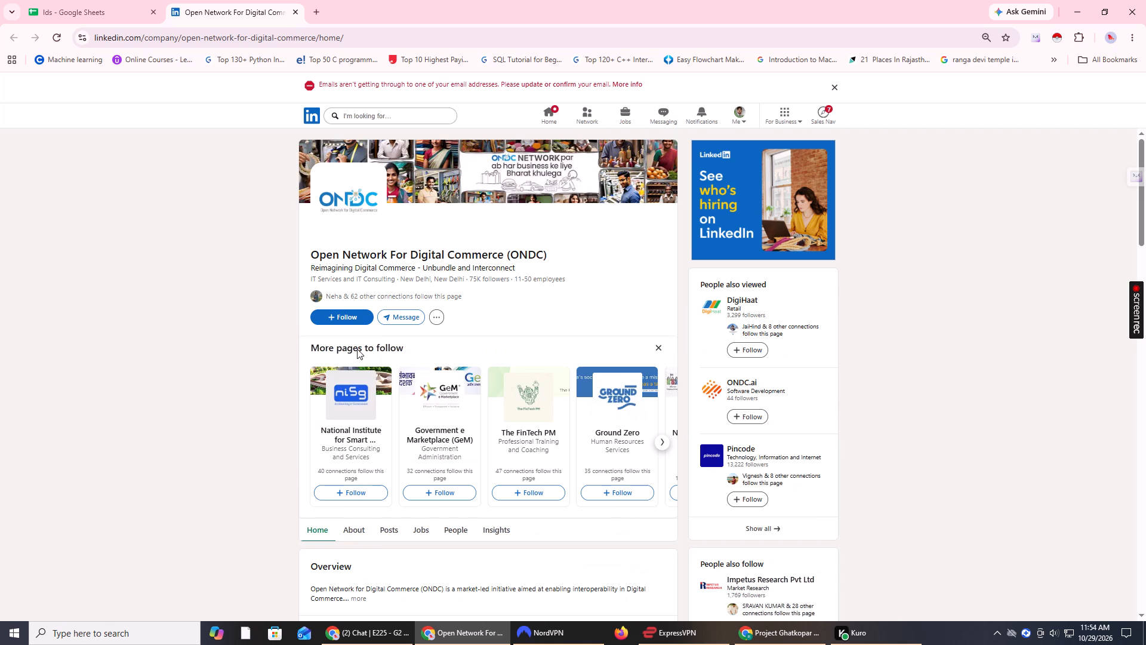
pyautogui.click(352, 529)
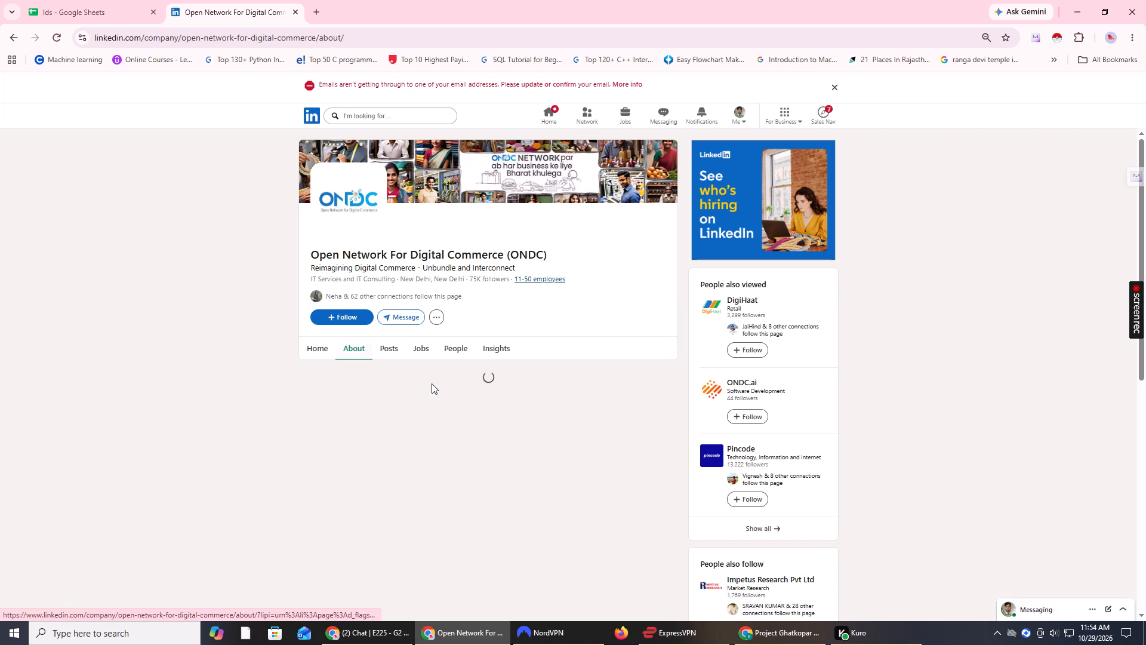
# Copy ONDC's industry, IT Services and IT Consulting, from LinkedIn into the Industry cell of row 116.
pyautogui.scroll(-3, 432, 383)
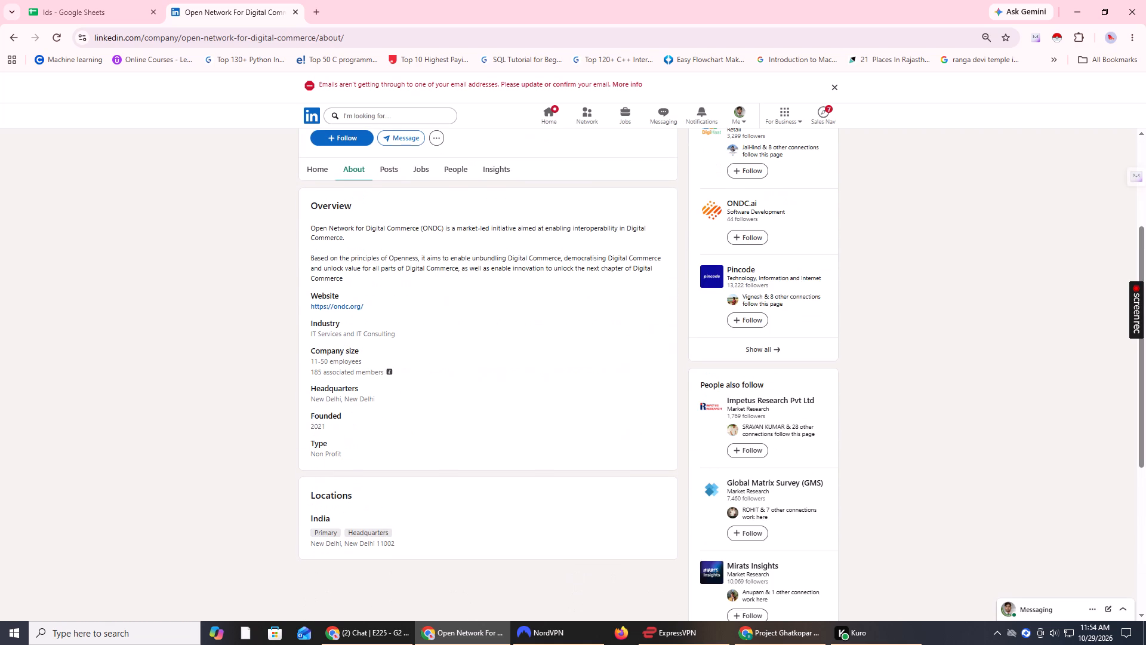
pyautogui.tripleClick(345, 336)
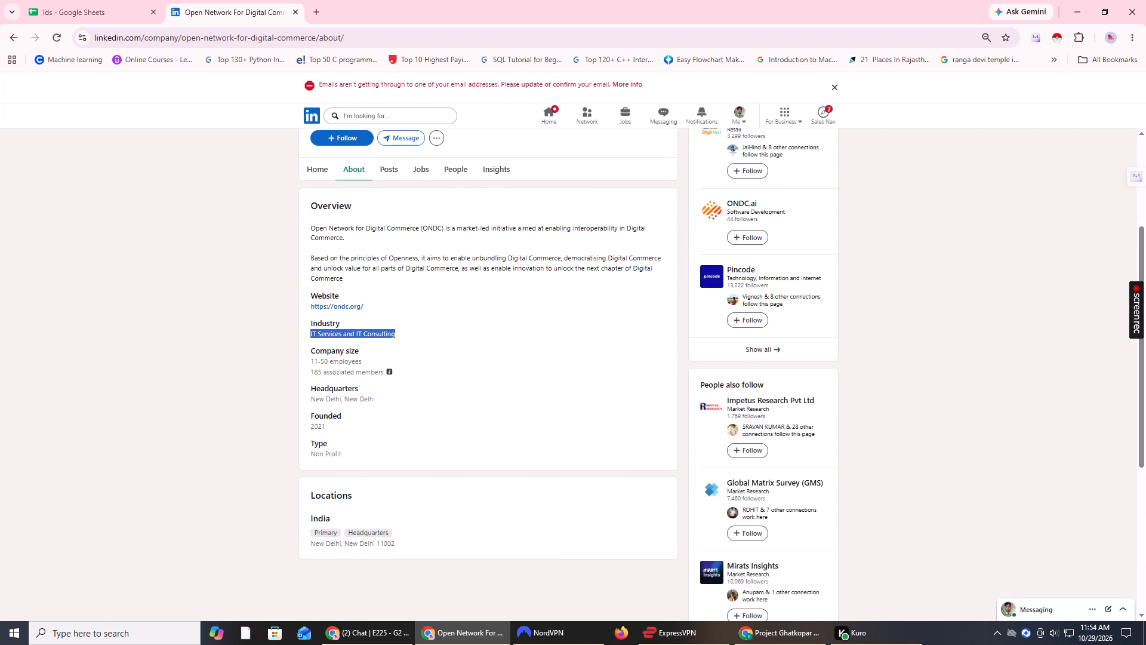
pyautogui.hotkey('ctrl', 'c')
pyautogui.click(116, 0)
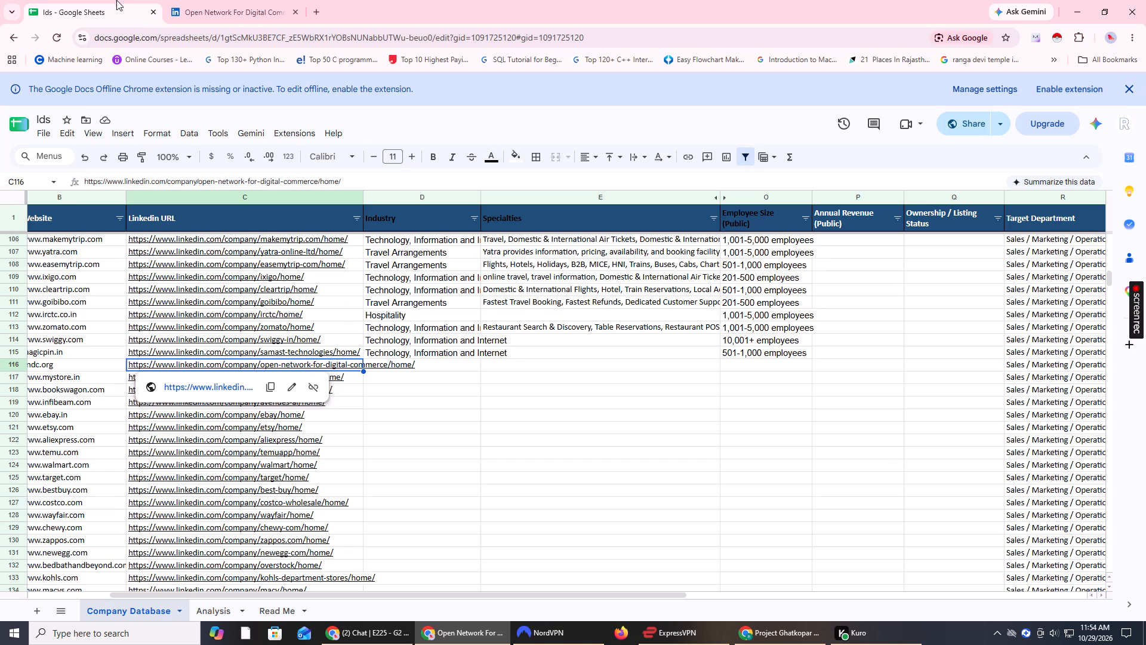
pyautogui.click(403, 361)
pyautogui.hotkey('ctrl', 'v')
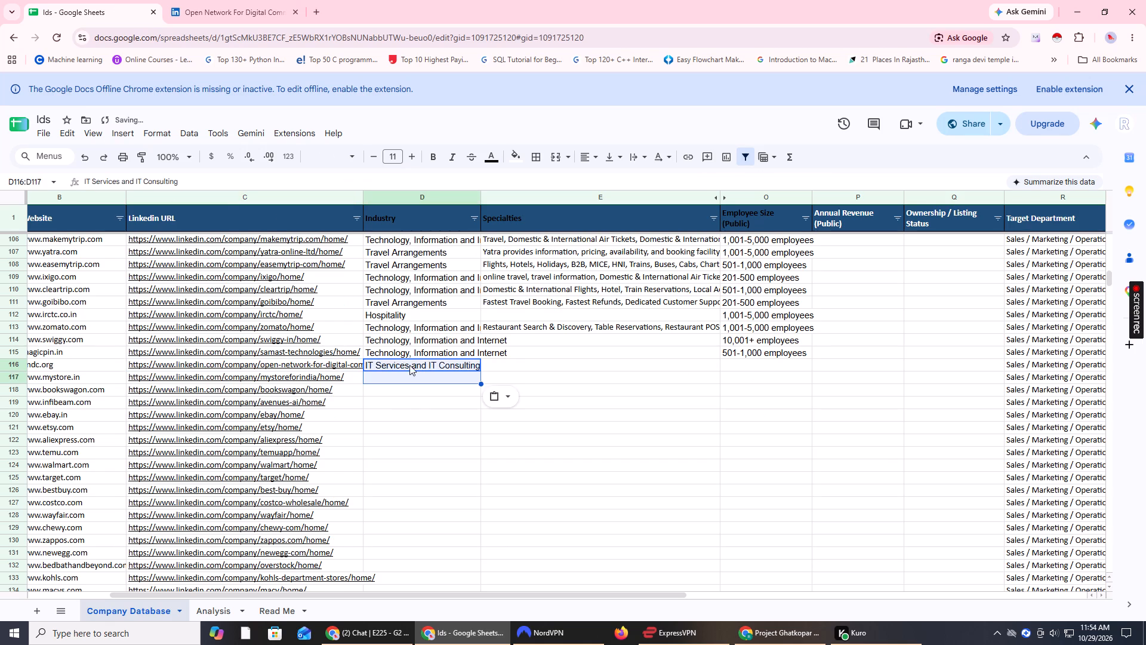
# Copy ONDC's company size, 11-50 employees, from LinkedIn into the Employee Size cell of row 116.
pyautogui.click(257, 0)
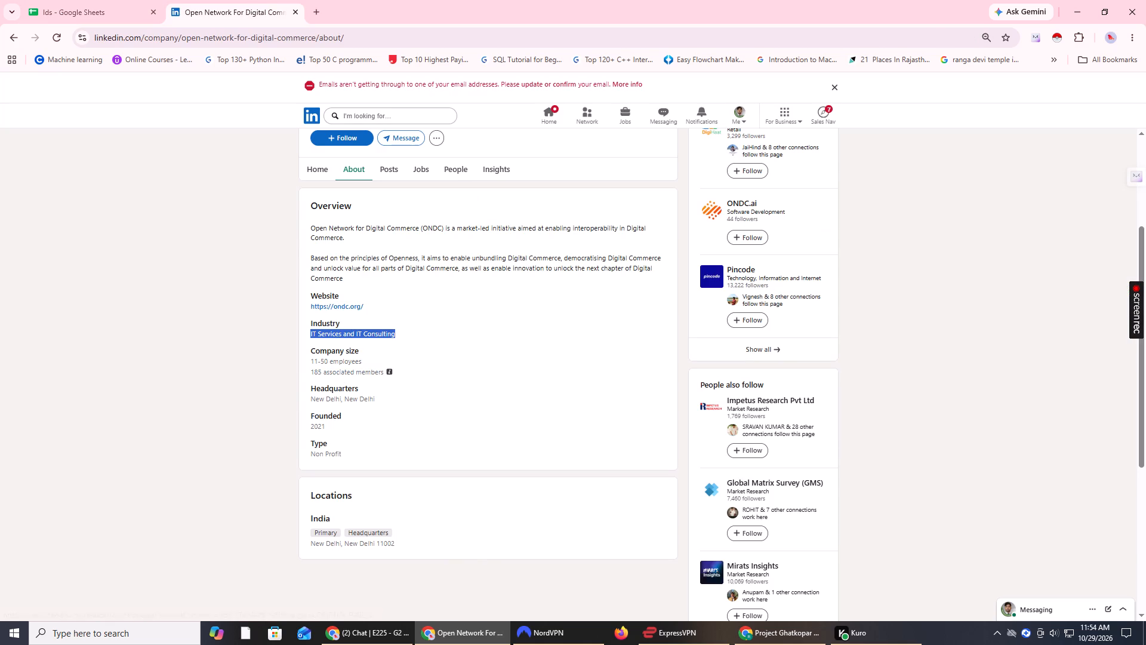
pyautogui.doubleClick(337, 360)
pyautogui.click(337, 360)
pyautogui.hotkey('ctrl', 'c')
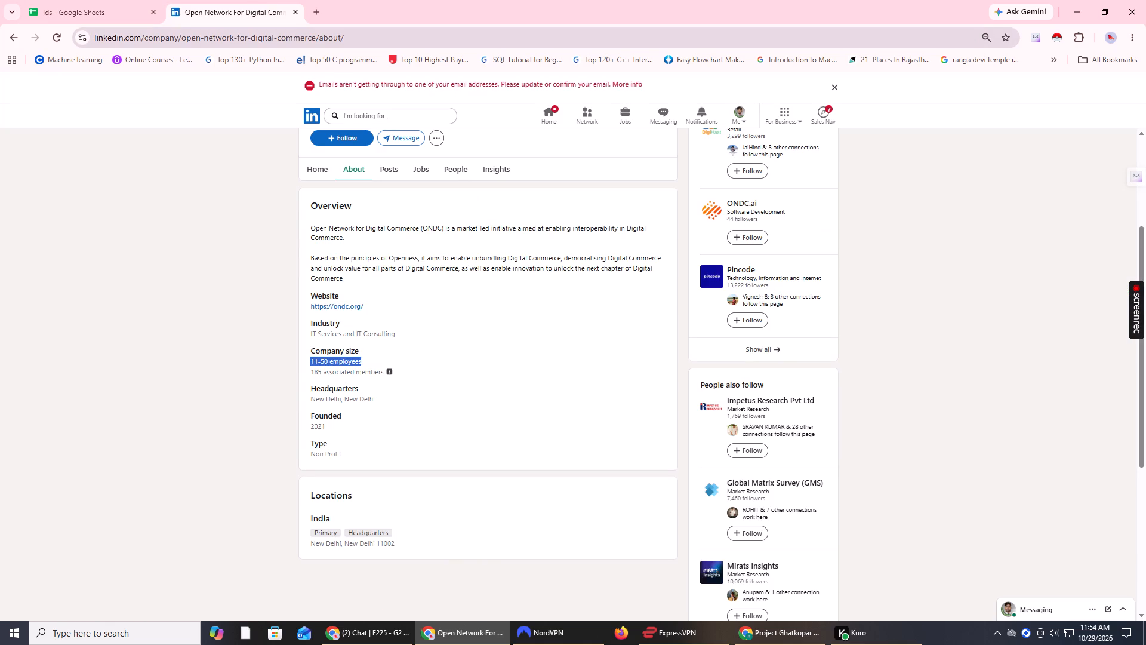
pyautogui.click(122, 2)
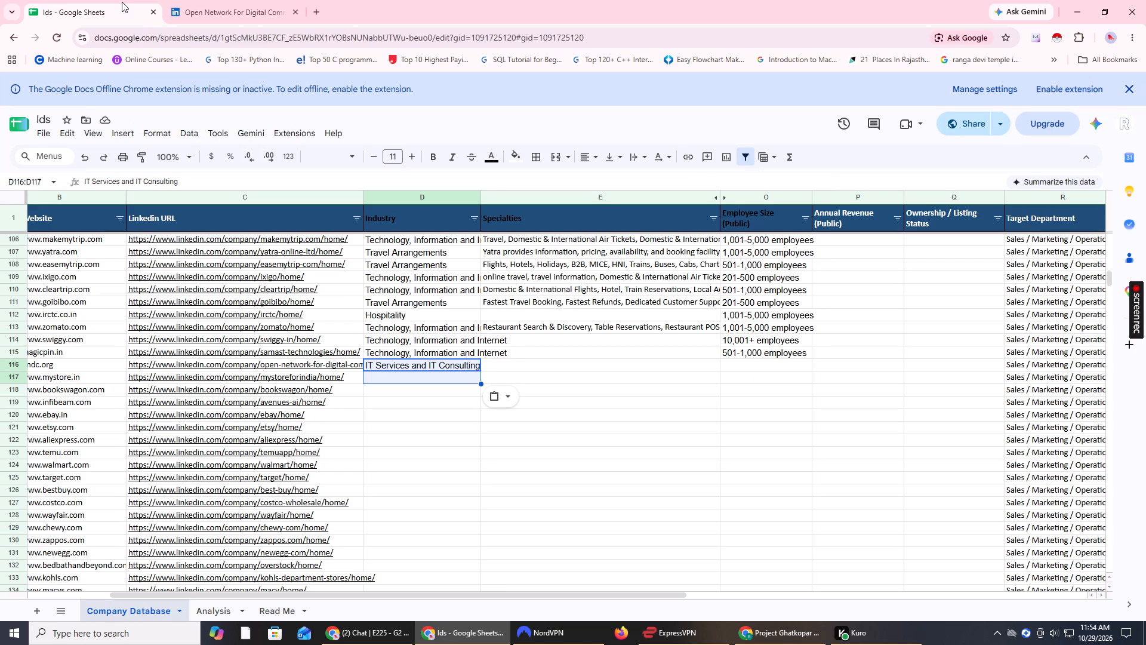
pyautogui.click(231, 0)
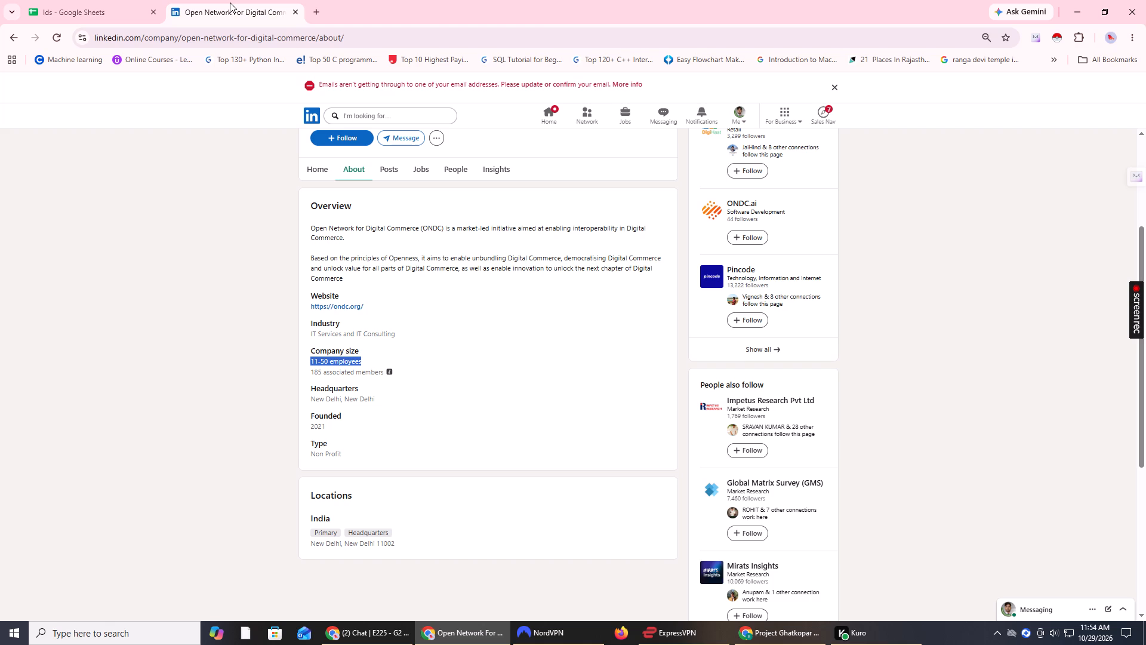
pyautogui.hotkey('ctrl', 'c')
pyautogui.click(60, 0)
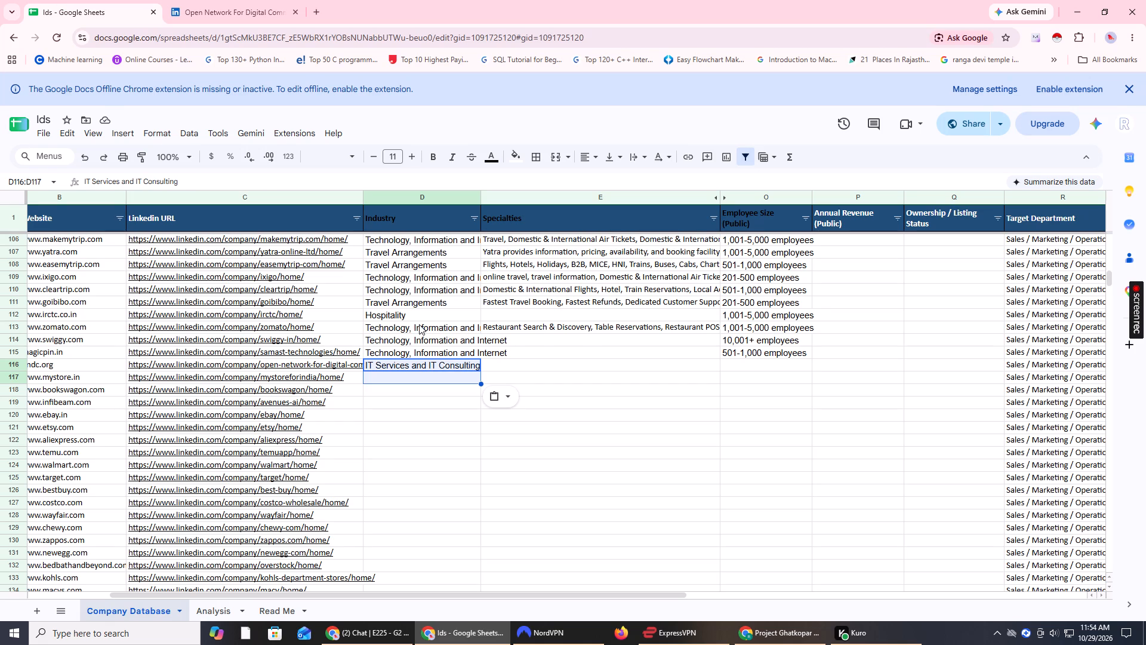
pyautogui.click(738, 370)
pyautogui.hotkey('ctrl', 'v')
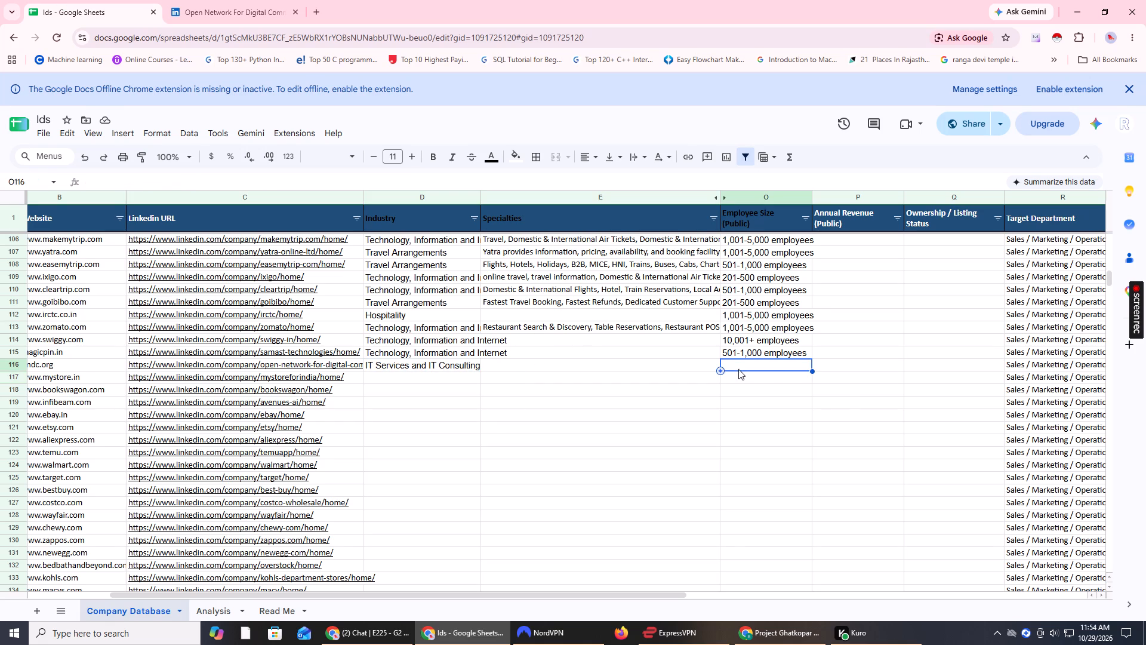
pyautogui.click(584, 385)
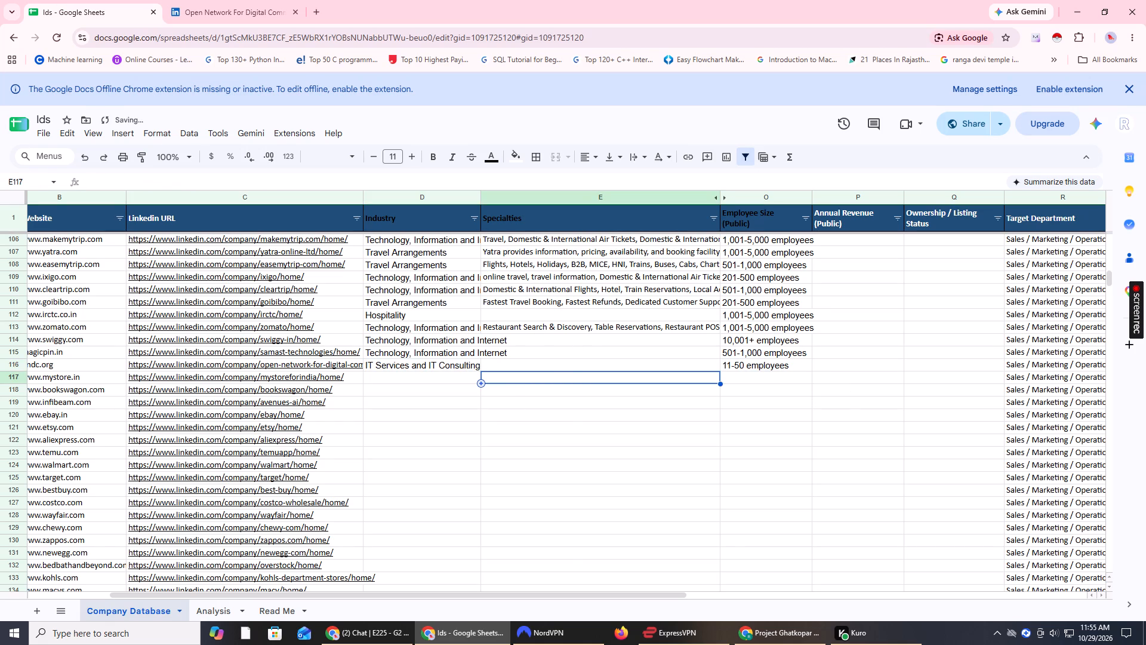
pyautogui.click(477, 438)
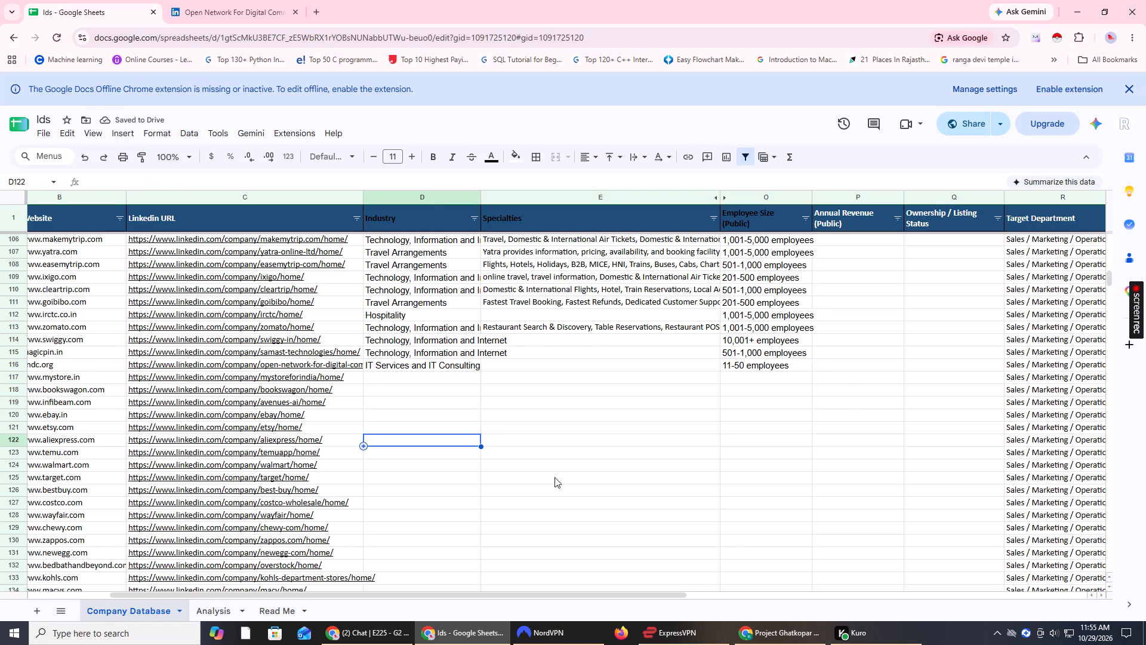
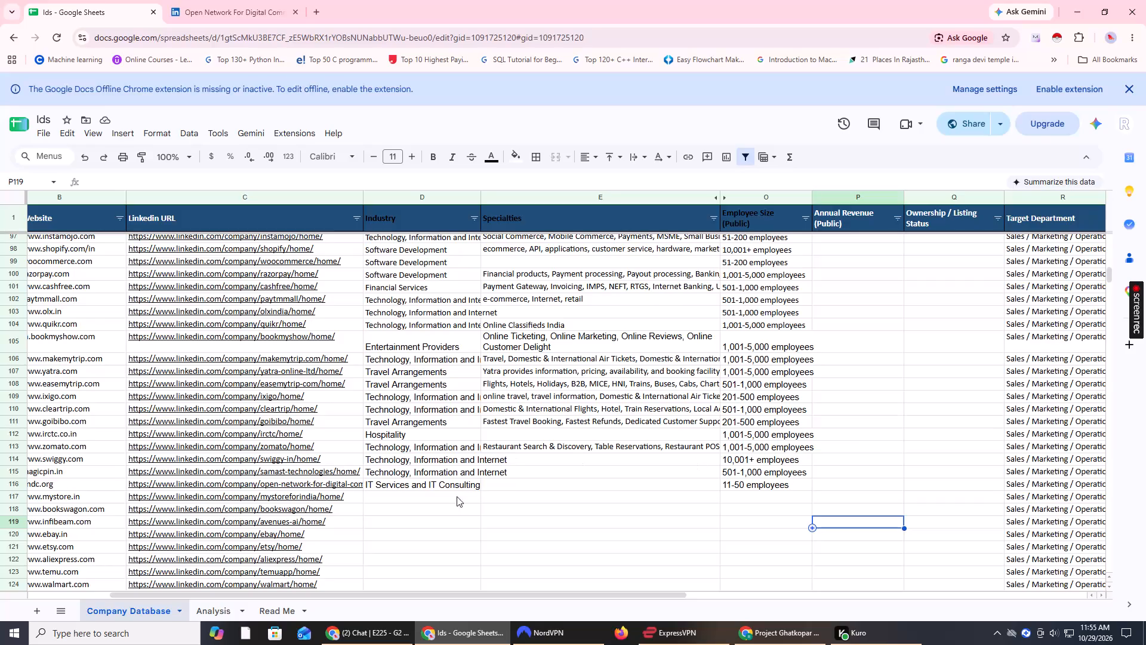
# Set the font of the Industry through Annual Revenue cells in rows 94 to 117 to Default (Calibri).
pyautogui.click(422, 506)
pyautogui.press('Up')
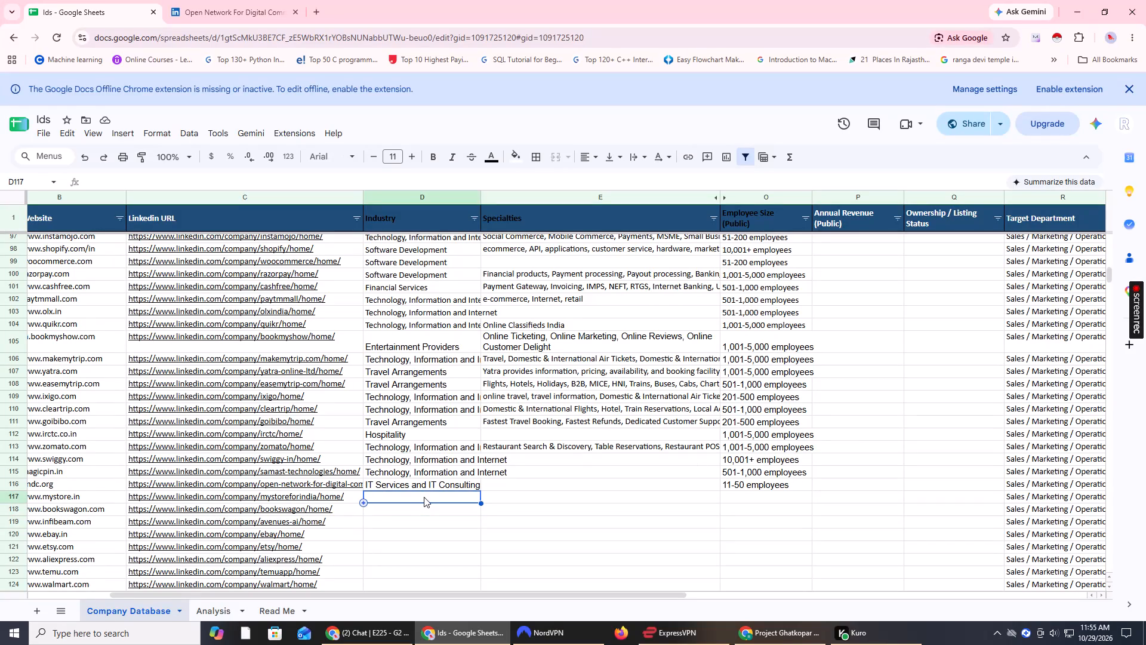
pyautogui.hotkey('shift', 'Right')
pyautogui.hotkey('shift', 'Right')
pyautogui.hotkey('shift', 'Right')
pyautogui.hotkey('shift', 'Right')
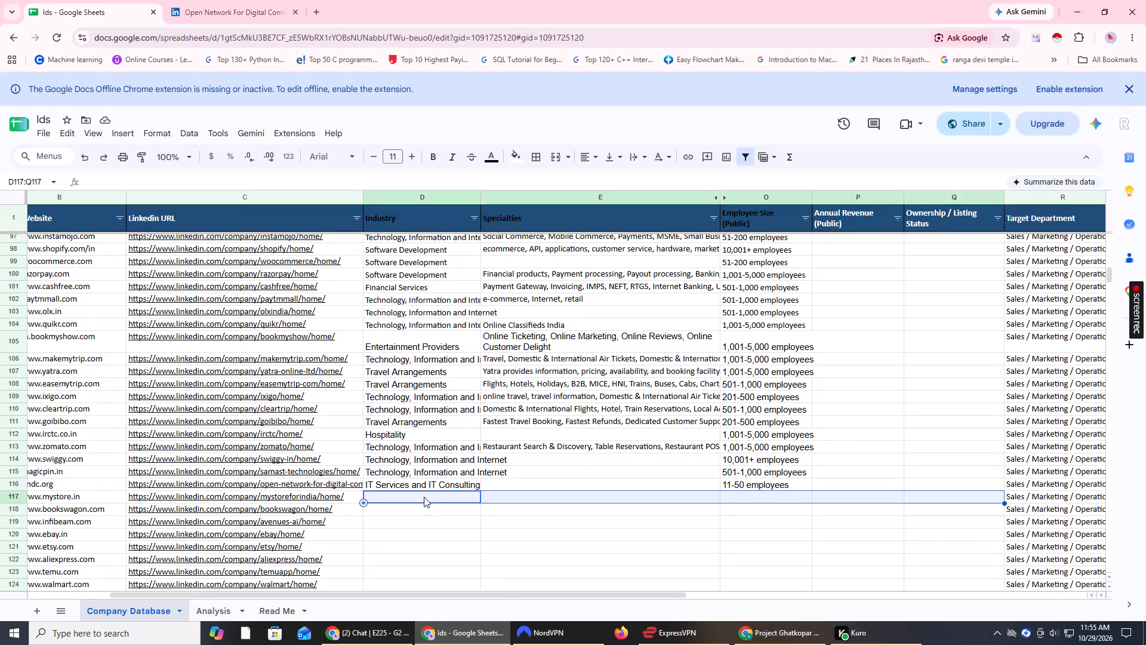
pyautogui.hotkey('shift', 'Left')
pyautogui.hotkey('shift', 'Up')
pyautogui.hotkey('shift', 'Up')
pyautogui.hotkey('shift', 'Up')
pyautogui.hotkey('shift', 'Up')
pyautogui.hotkey('shift', 'Up')
pyautogui.hotkey('shift', 'Up')
pyautogui.hotkey('shift', 'Up')
pyautogui.hotkey('shift', 'Up')
pyautogui.hotkey('shift', 'Up')
pyautogui.hotkey('shift', 'Up')
pyautogui.hotkey('shift', 'Up')
pyautogui.hotkey('shift', 'Up')
pyautogui.hotkey('shift', 'Up')
pyautogui.hotkey('shift', 'Up')
pyautogui.hotkey('shift', 'Up')
pyautogui.hotkey('shift', 'Up')
pyautogui.hotkey('shift', 'Up')
pyautogui.hotkey('shift', 'Up')
pyautogui.hotkey('shift', 'Up')
pyautogui.hotkey('shift', 'Up')
pyautogui.hotkey('shift', 'Up')
pyautogui.hotkey('shift', 'Up')
pyautogui.hotkey('shift', 'Up')
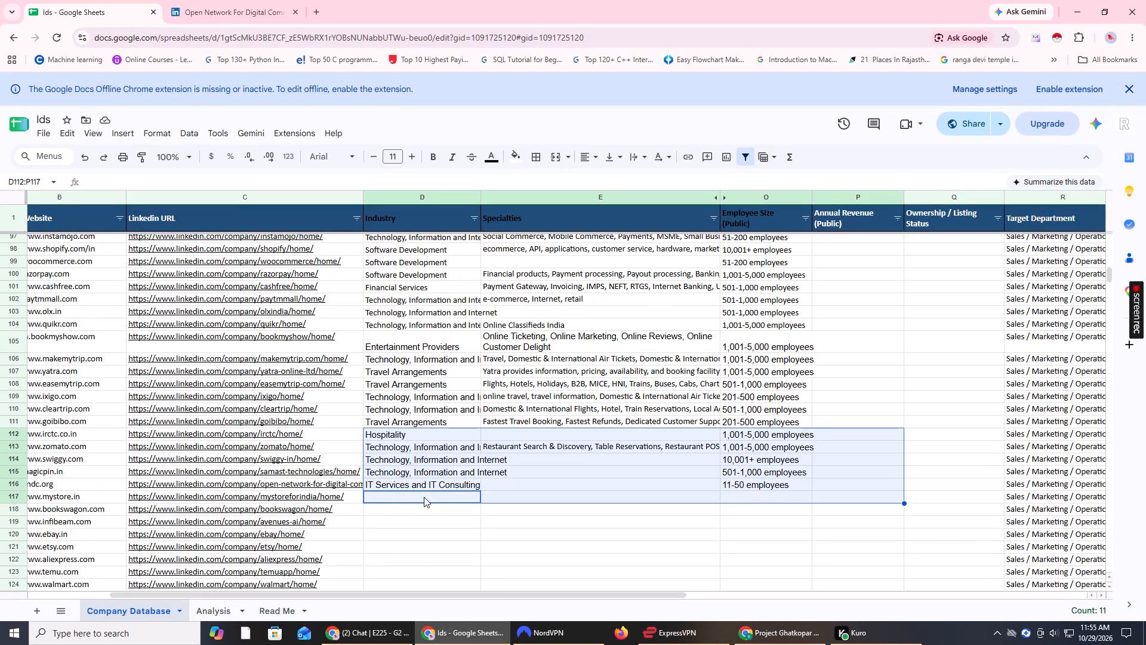
pyautogui.scroll(3, 504, 505)
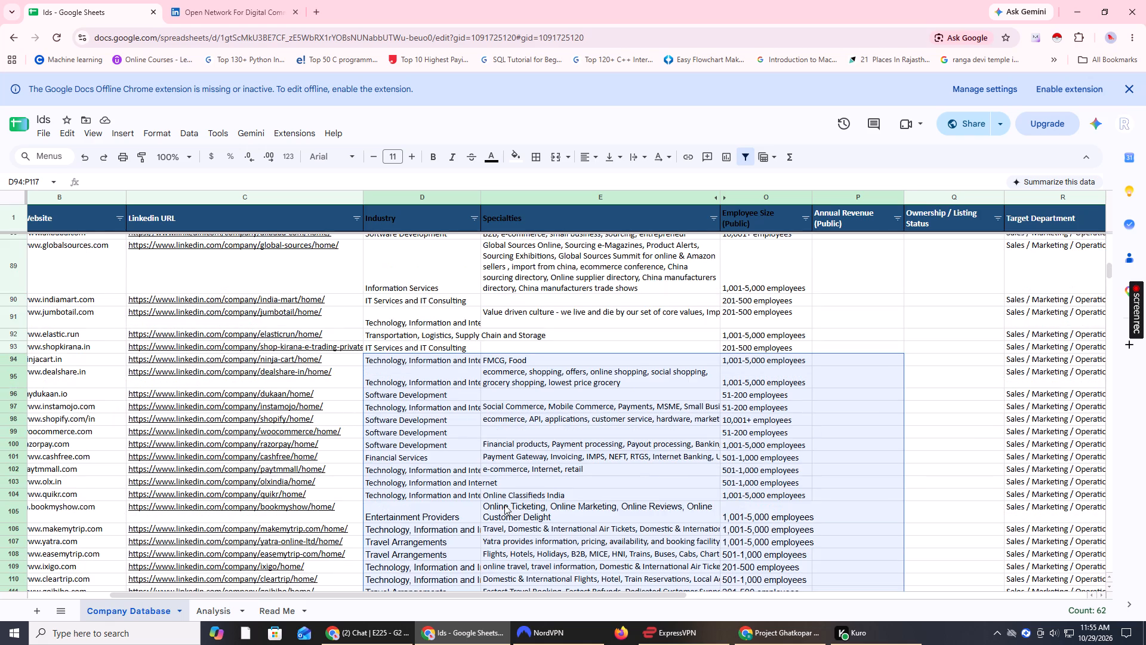
pyautogui.click(316, 155)
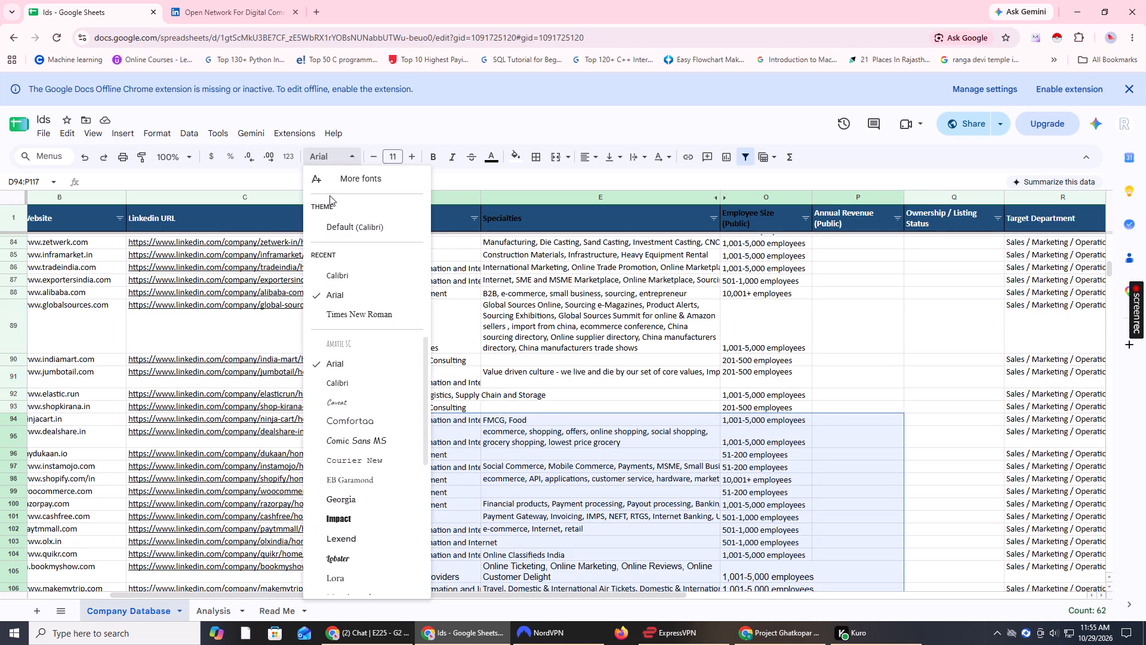
pyautogui.click(339, 221)
pyautogui.scroll(-5, 507, 384)
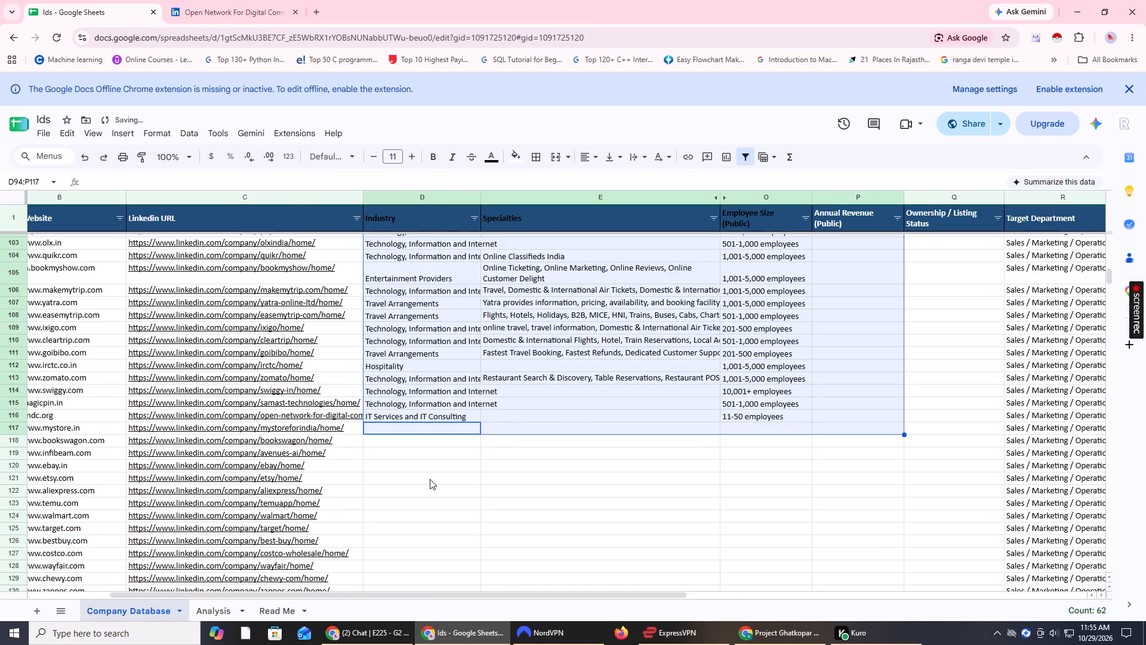
pyautogui.click(430, 479)
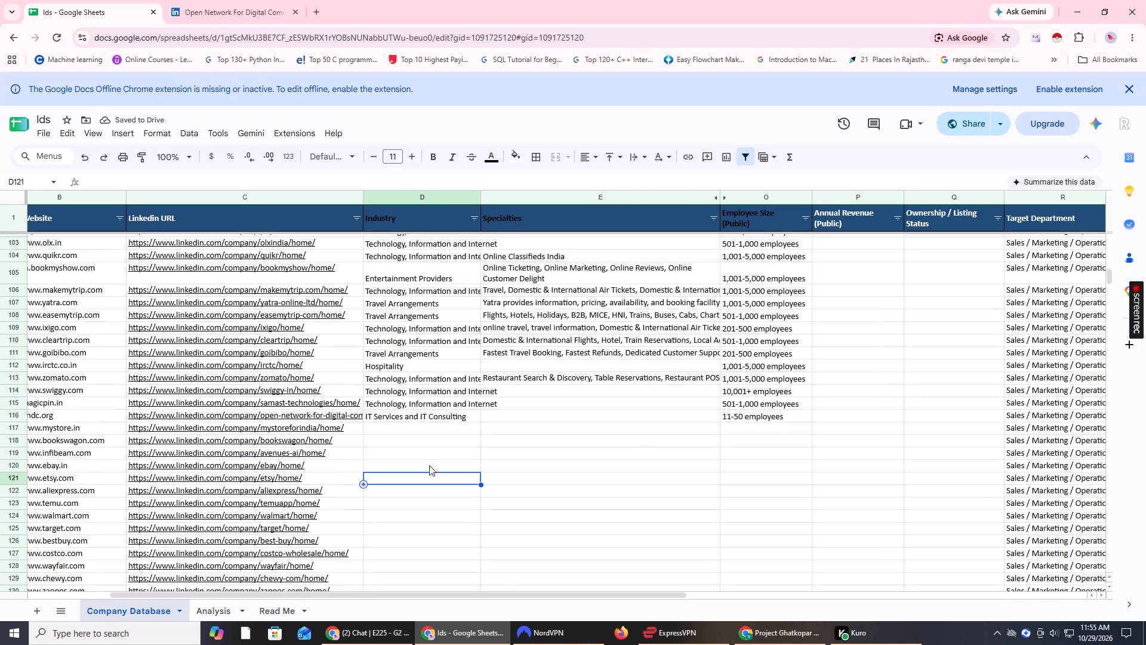